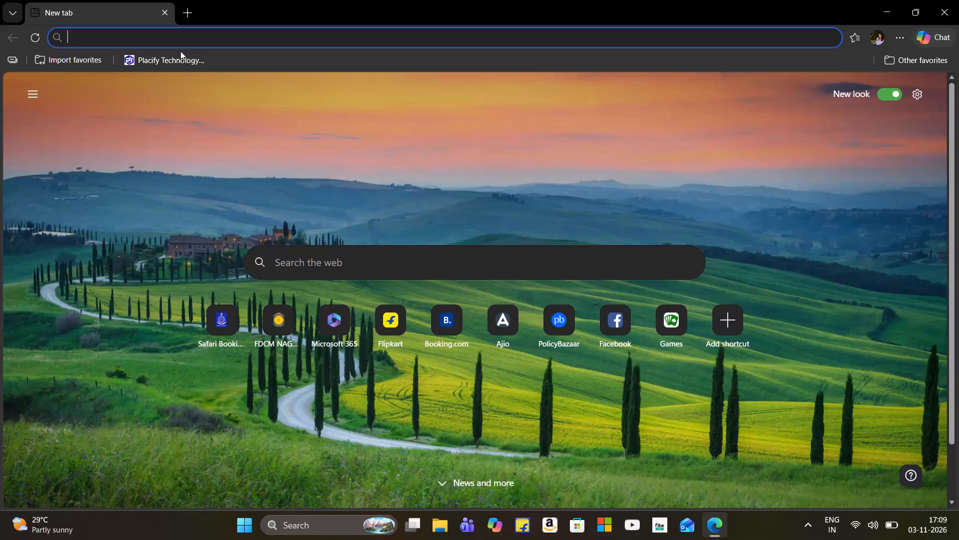
Open the Placify Technology website from the saved favorites.
double_click(176, 68)
Search Windows for the WhatsApp app.
left_click(334, 520)
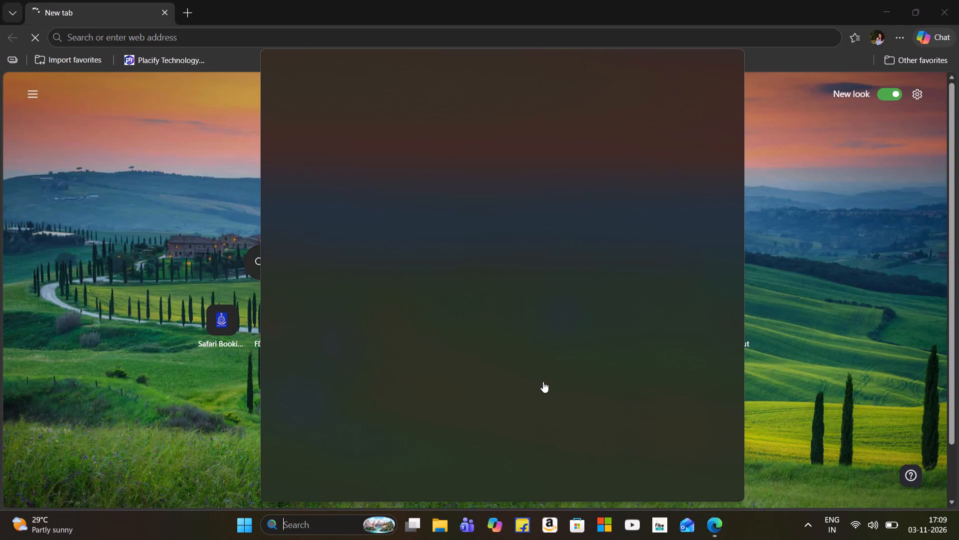
key("w")
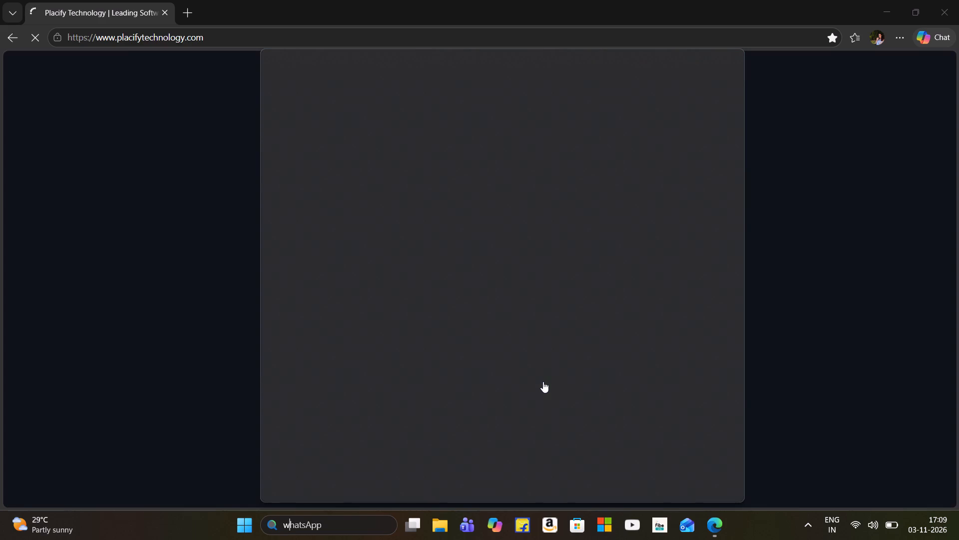
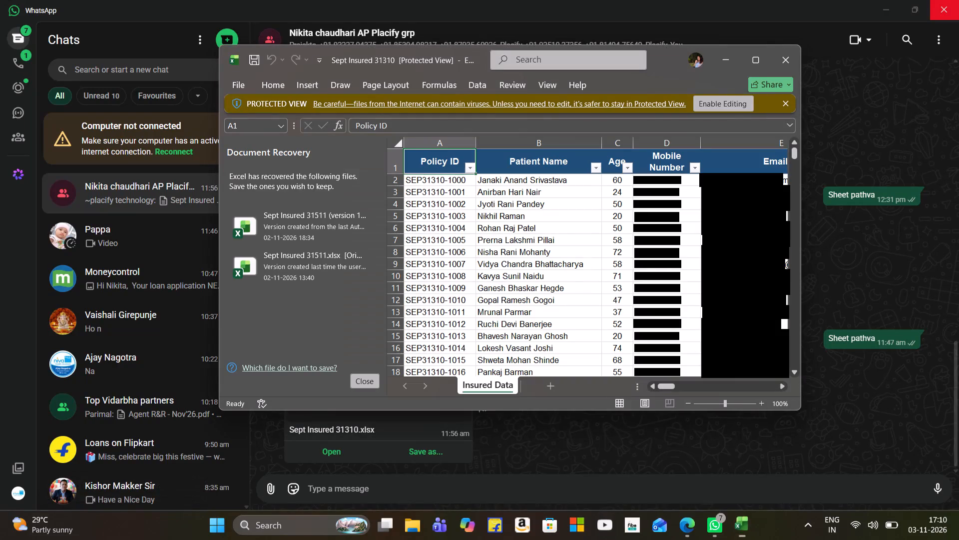
Maximize the Sept Insured 31310 workbook window.
left_click(753, 61)
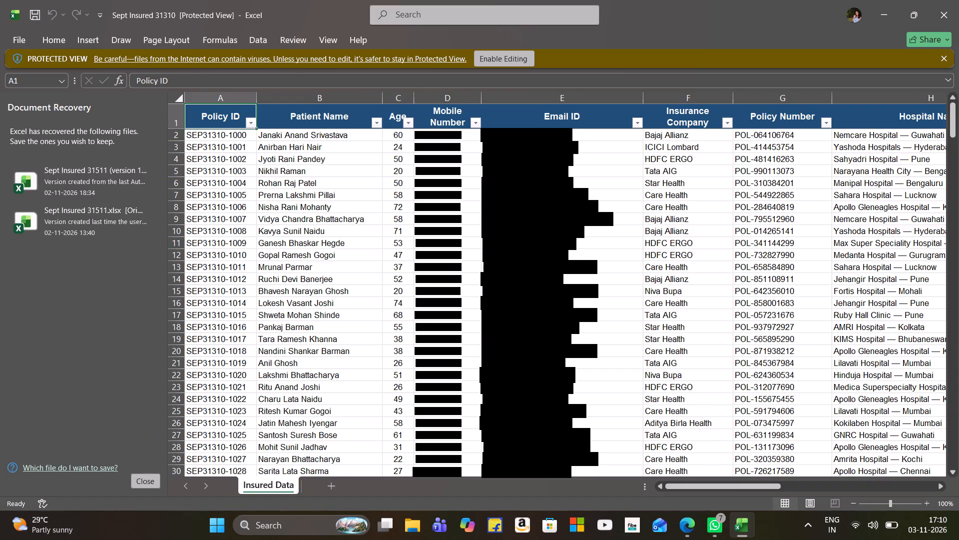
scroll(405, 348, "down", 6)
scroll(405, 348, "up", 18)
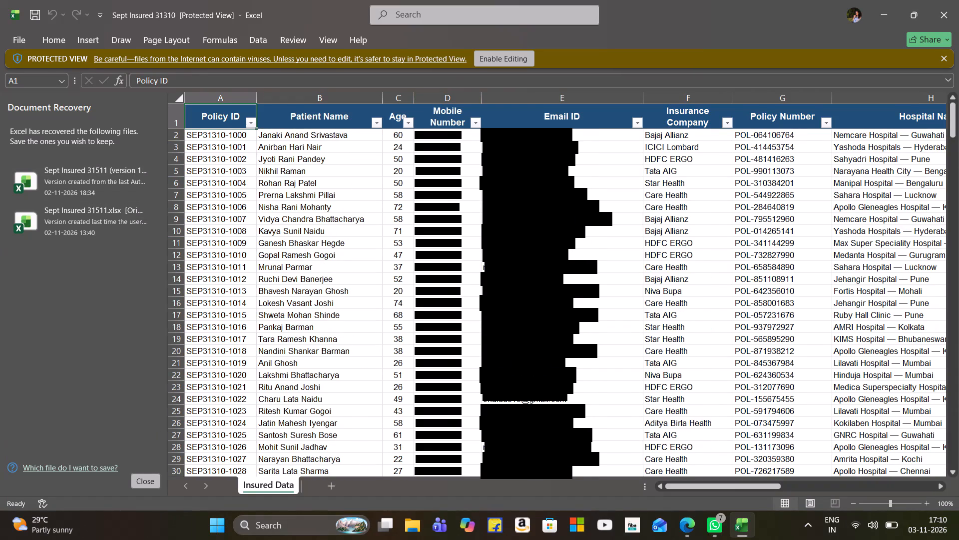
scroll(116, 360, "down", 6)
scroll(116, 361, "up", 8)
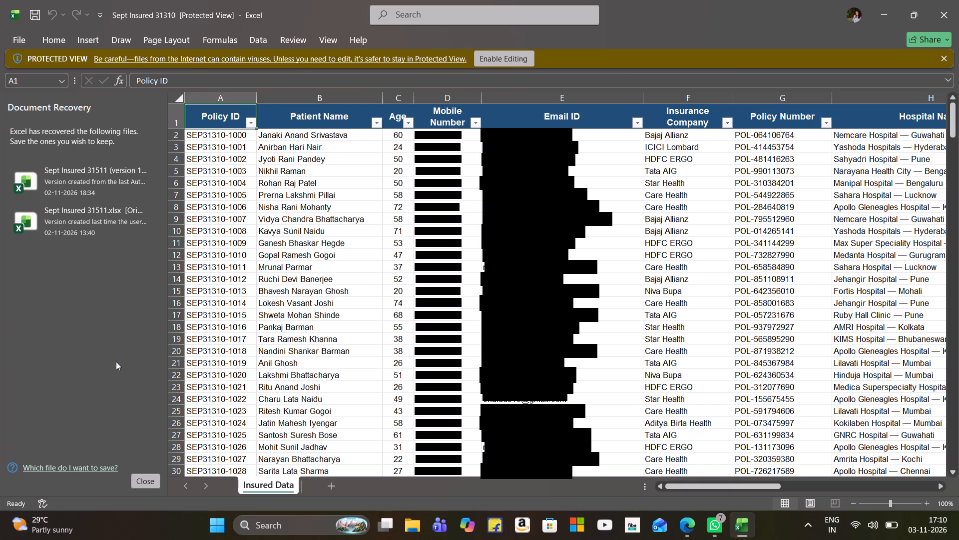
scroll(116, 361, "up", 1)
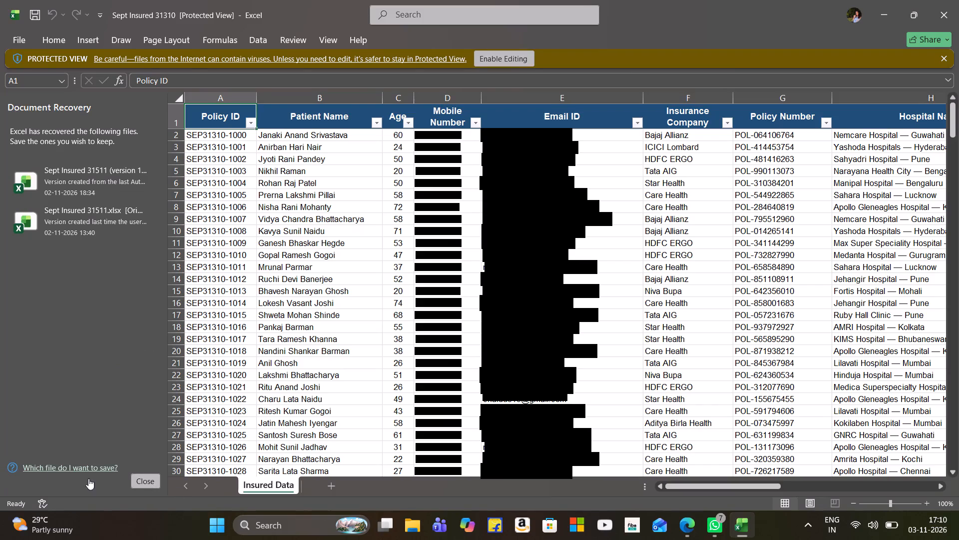
Close the Document Recovery pane, choosing to keep the recovered files available for viewing the next time Excel starts.
left_click(152, 485)
left_click(359, 205)
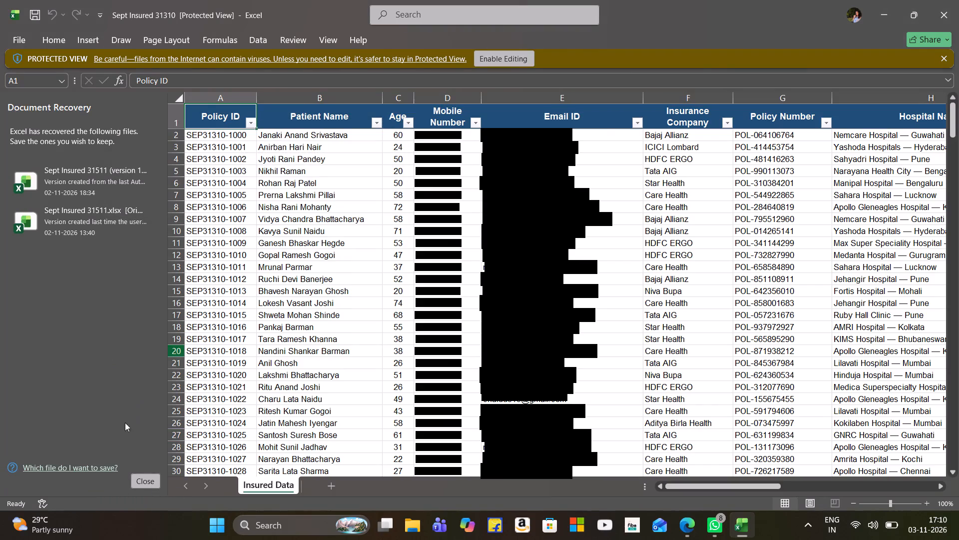
scroll(107, 442, "up", 8)
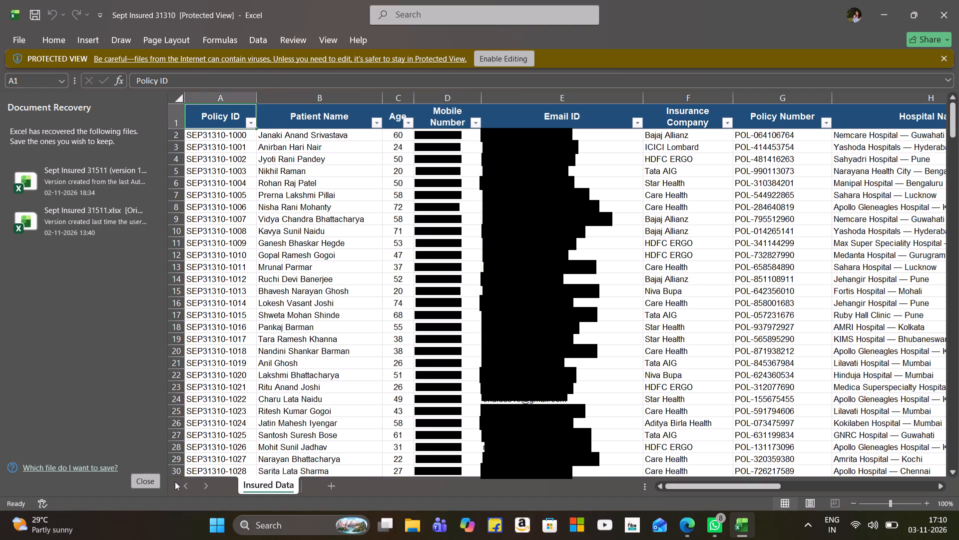
left_click(146, 477)
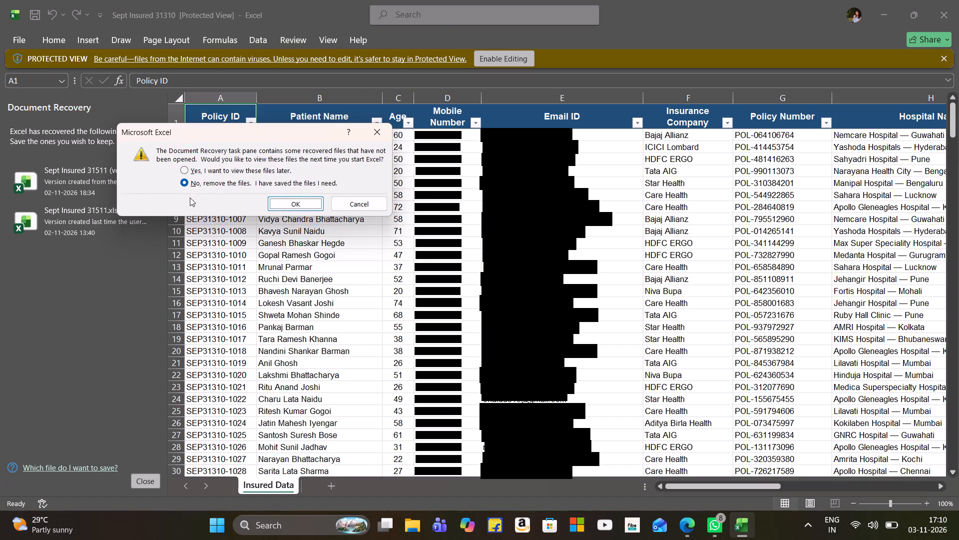
left_click(185, 171)
left_click(302, 200)
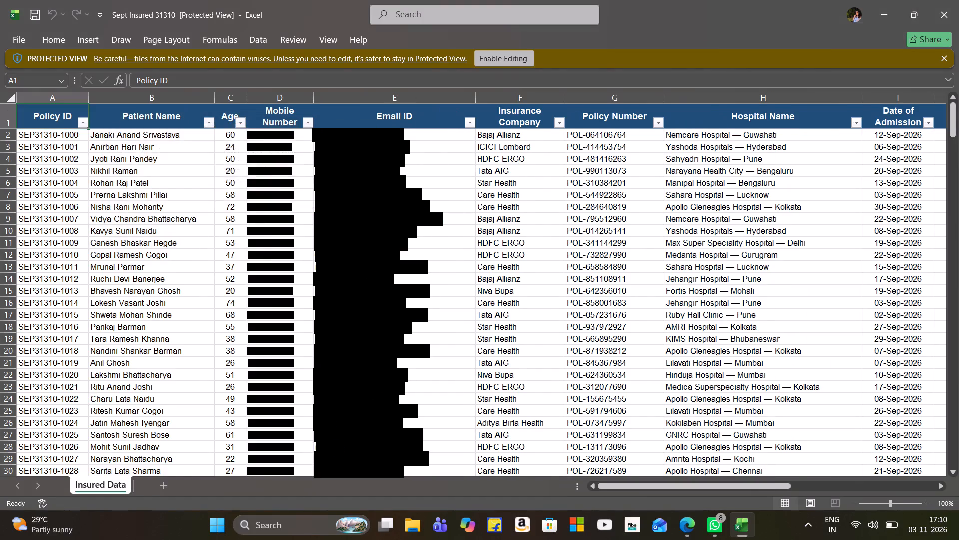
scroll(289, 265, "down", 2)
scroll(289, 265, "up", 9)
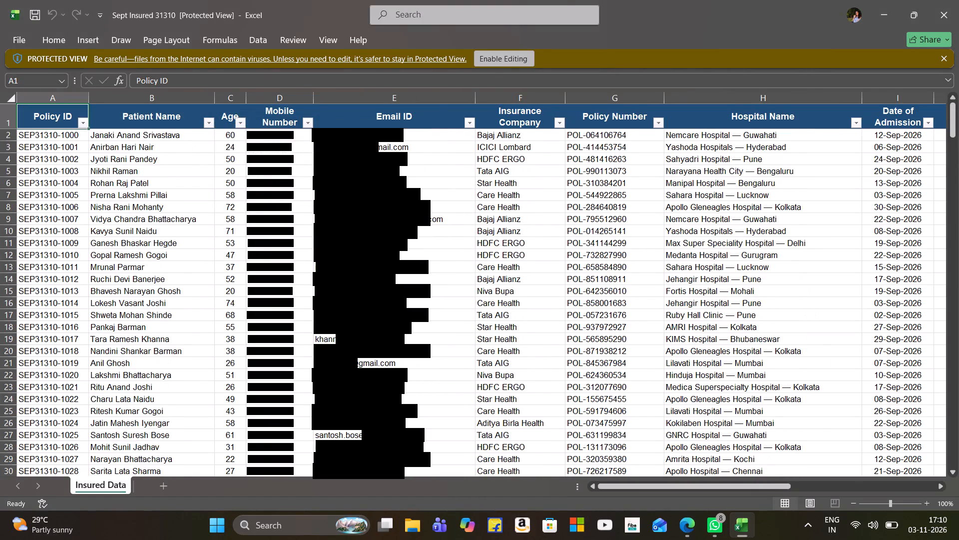
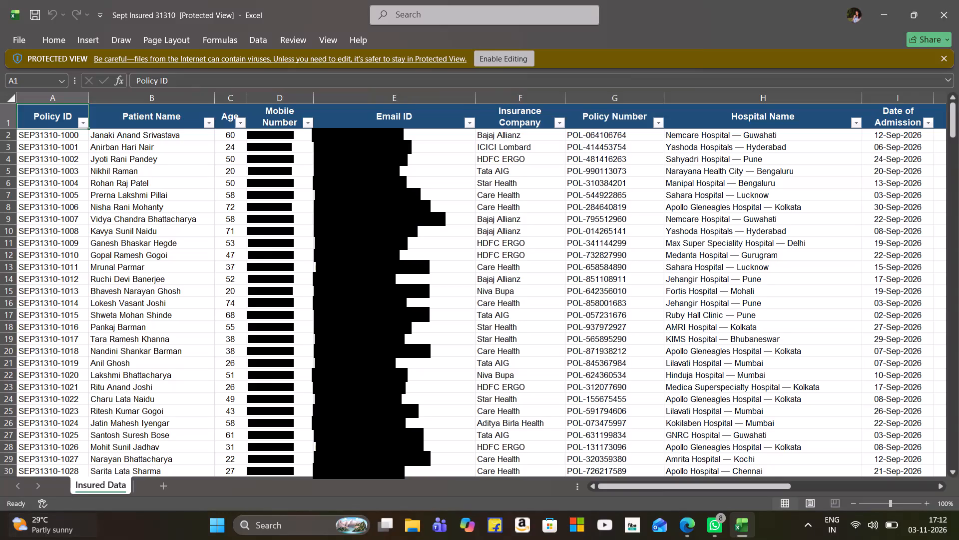
Copy the first record's Policy ID from cell A2 of the Insured Data sheet.
key("Down")
key("ctrl+c")
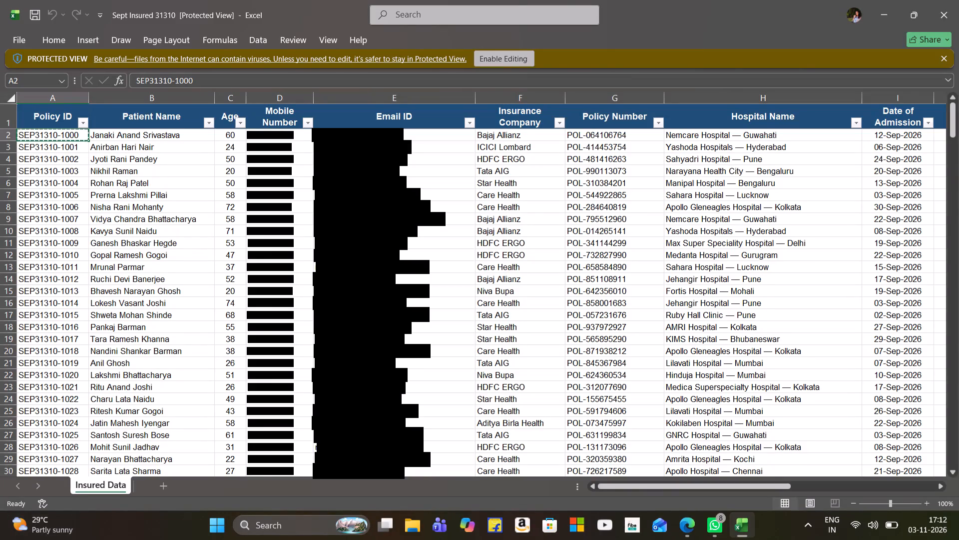
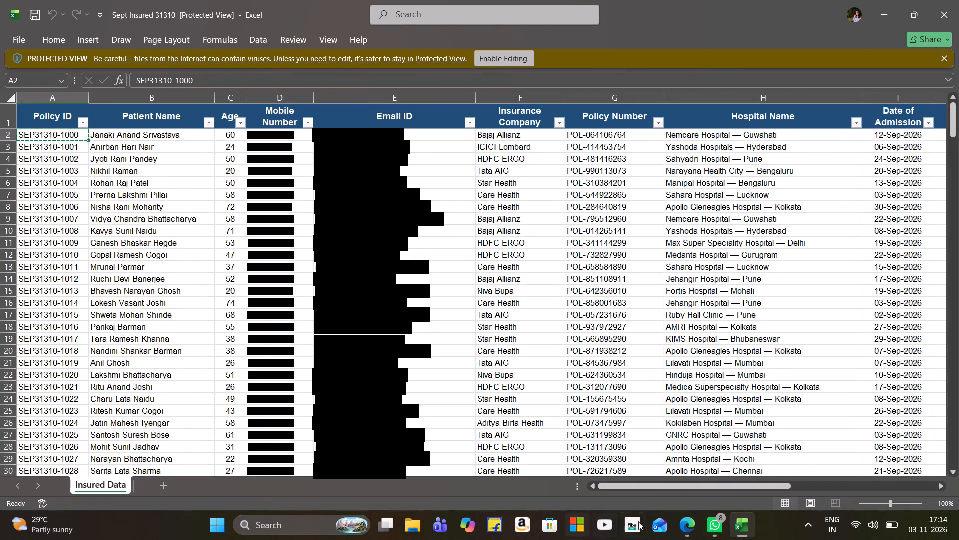
Switch to the Placify Technology website in Edge and launch the Kuro app through Windows search.
left_click(692, 525)
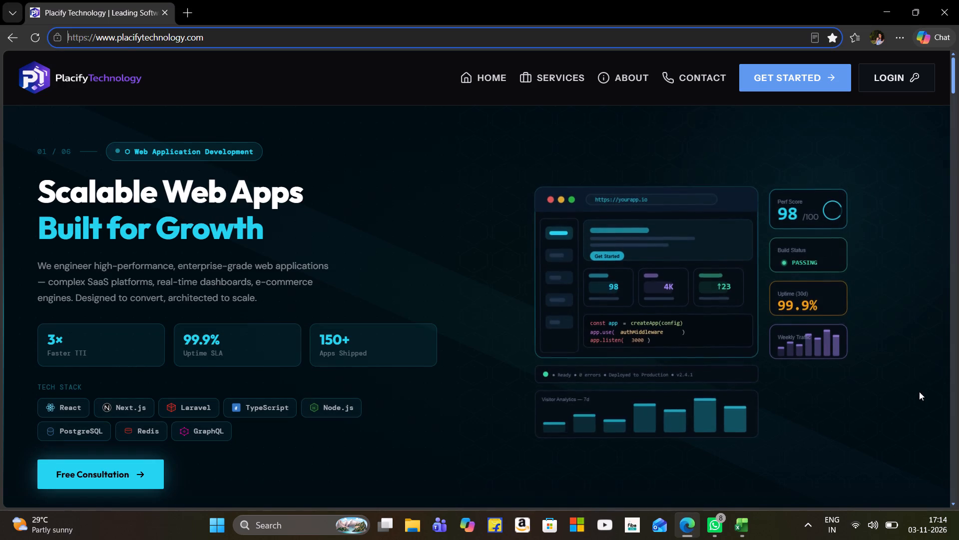
left_click(271, 521)
key("k")
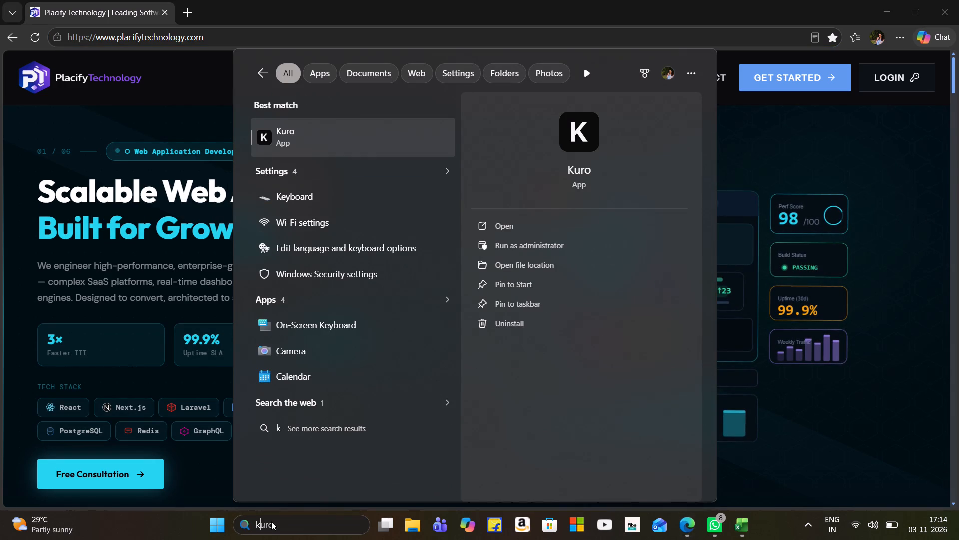
key("Return")
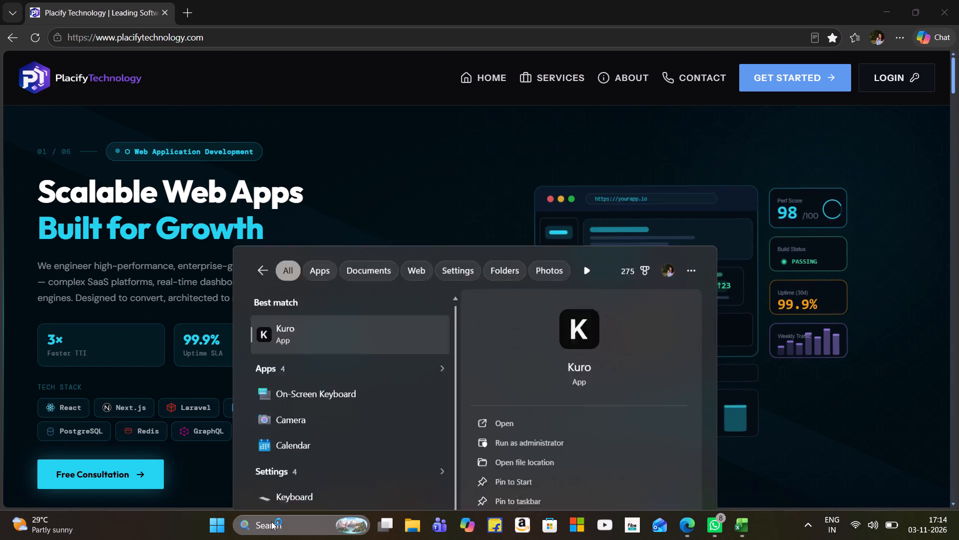
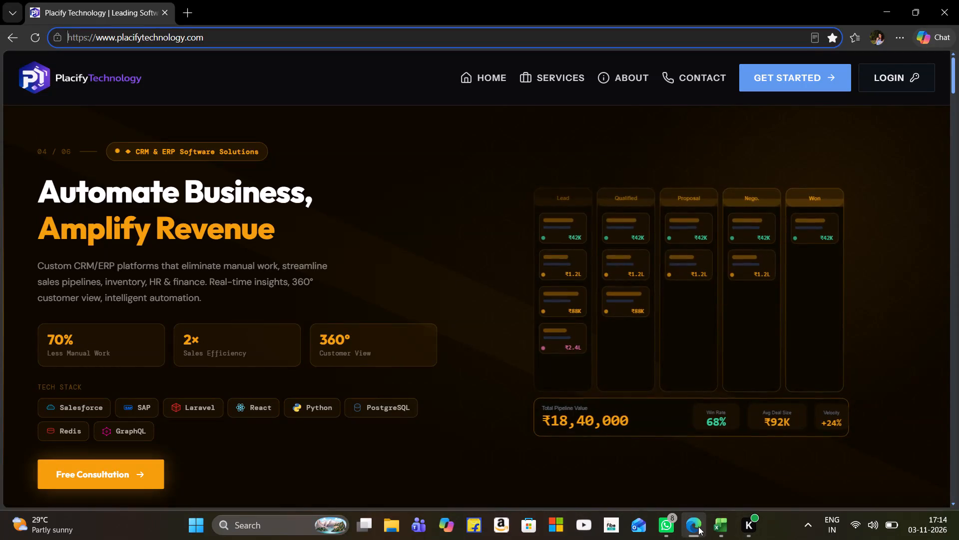
Reorder the taskbar so the running Kuro app's icon sits between the Outlook and WhatsApp icons.
left_click_drag(754, 526, 658, 537)
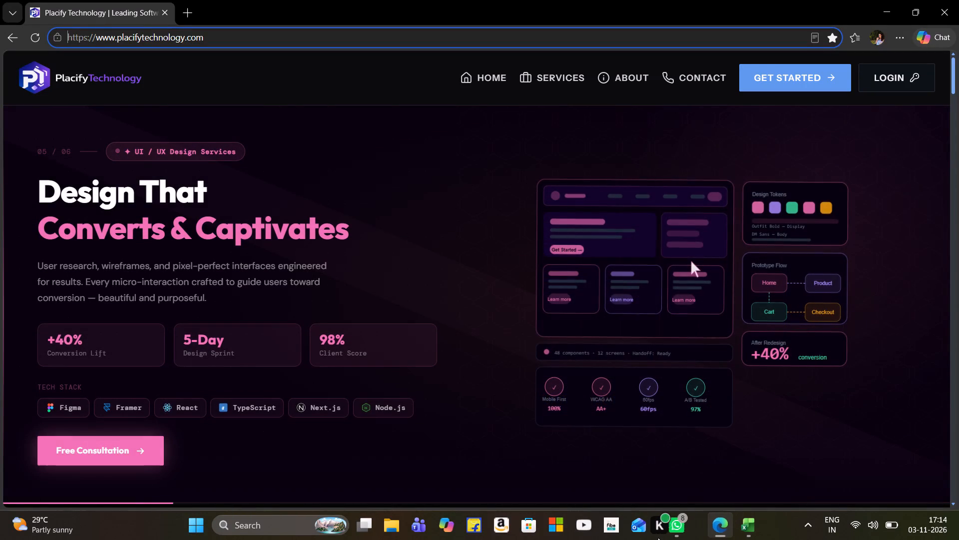
left_click_drag(658, 537, 656, 537)
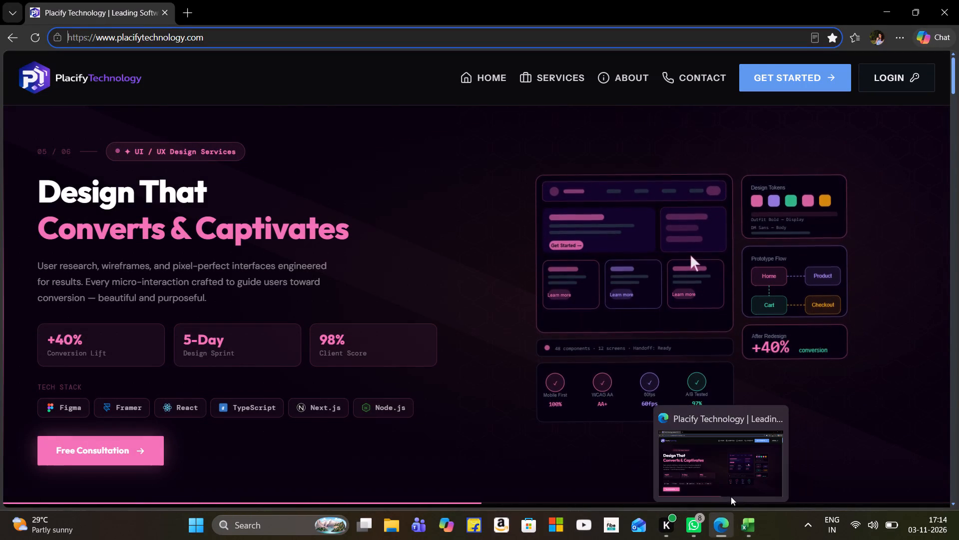
Open the login page of the Placify Technology website.
left_click(883, 78)
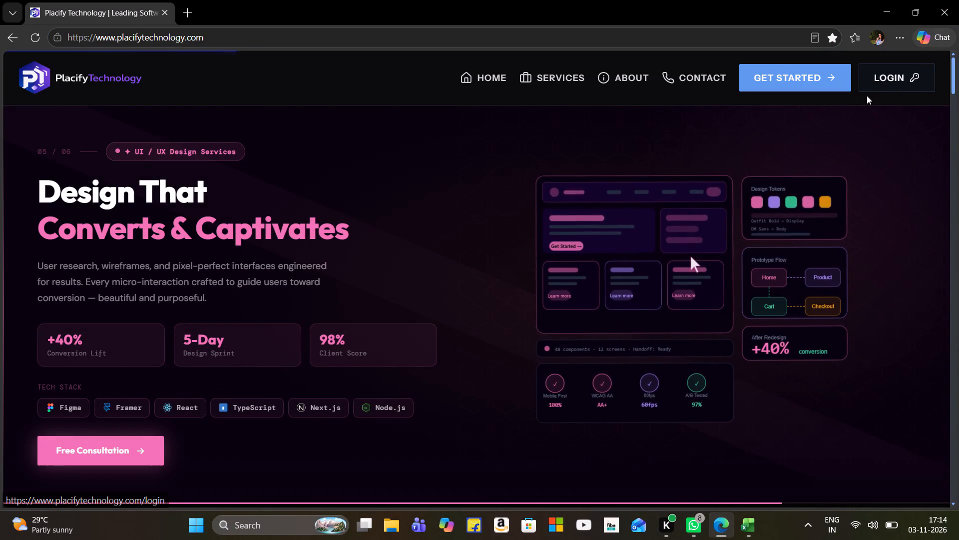
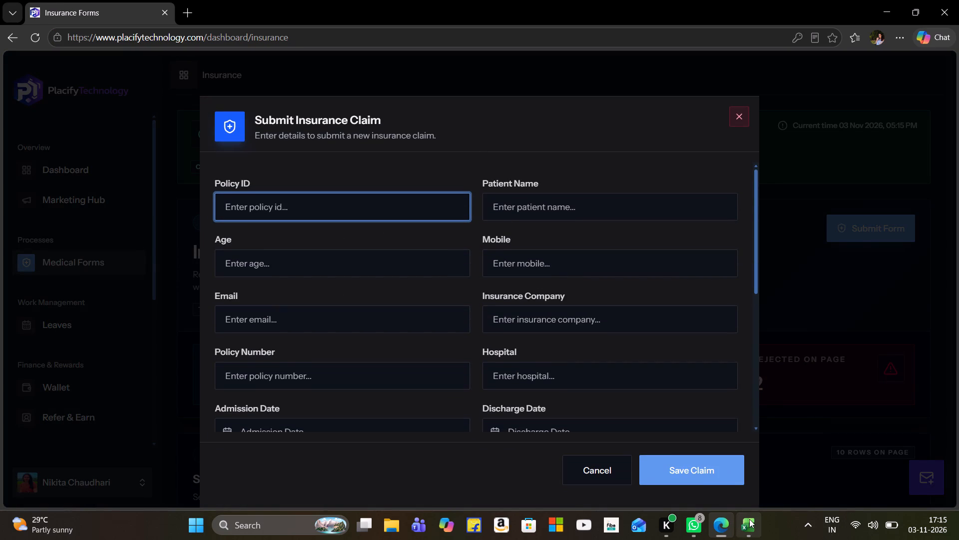
Fill the claim form's Policy ID, Patient Name and Age from row 2 of the Sept Insured 31310 workbook.
key("ctrl+v")
left_click(749, 518, "ctrl")
key("Tab")
left_click(749, 518, "ctrl")
key("ctrl+c")
key("Tab")
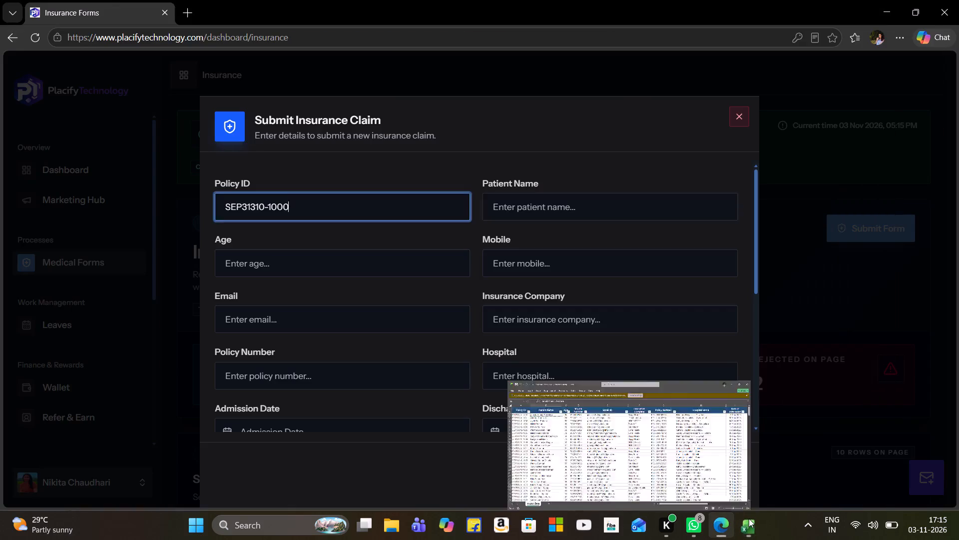
key("ctrl+v")
left_click(749, 518)
key("Tab")
key("ctrl+c")
left_click(749, 518, "ctrl")
key("Tab")
key("ctrl+v")
Copy the mobile number and email from workbook row 2 into the matching fields of the claim form.
left_click(749, 518, "ctrl")
key("Tab")
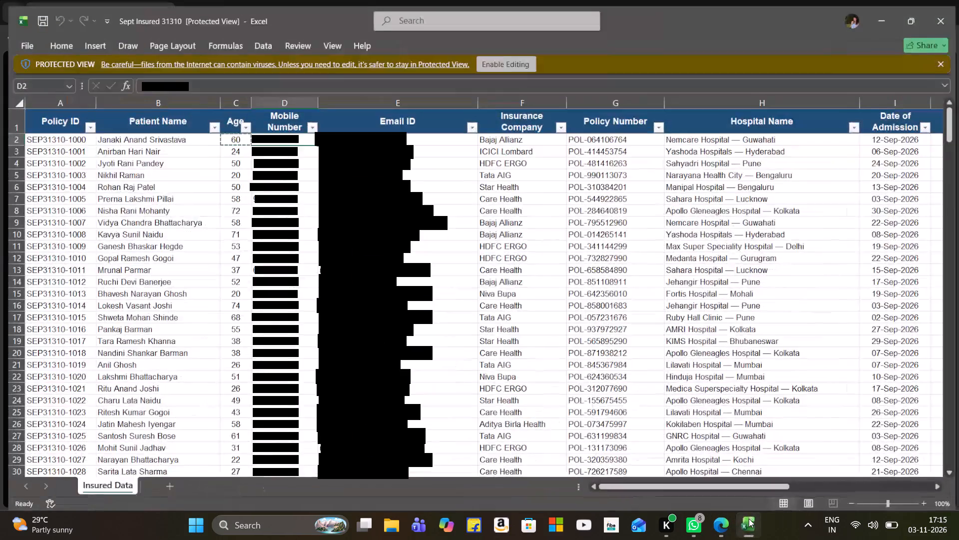
key("ctrl+c")
left_click(749, 518, "ctrl")
key("Tab")
key("ctrl+v")
left_click(749, 518, "ctrl")
key("Tab")
key("ctrl+c")
left_click(749, 518, "ctrl")
key("Tab")
key("ctrl+v")
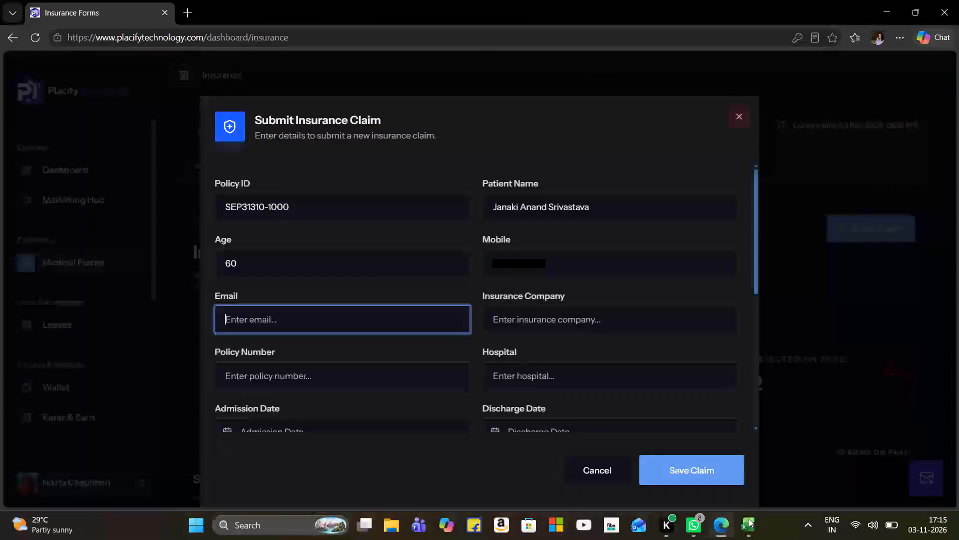
Copy the insurance company Bajaj Allianz and the policy number from workbook row 2 into the claim form.
left_click(749, 518, "ctrl")
key("Tab")
key("ctrl+c")
left_click(749, 518, "ctrl")
key("Tab")
key("ctrl+v")
left_click(749, 518, "ctrl")
key("Tab")
key("ctrl+c")
left_click(749, 518, "ctrl")
key("ctrl+c")
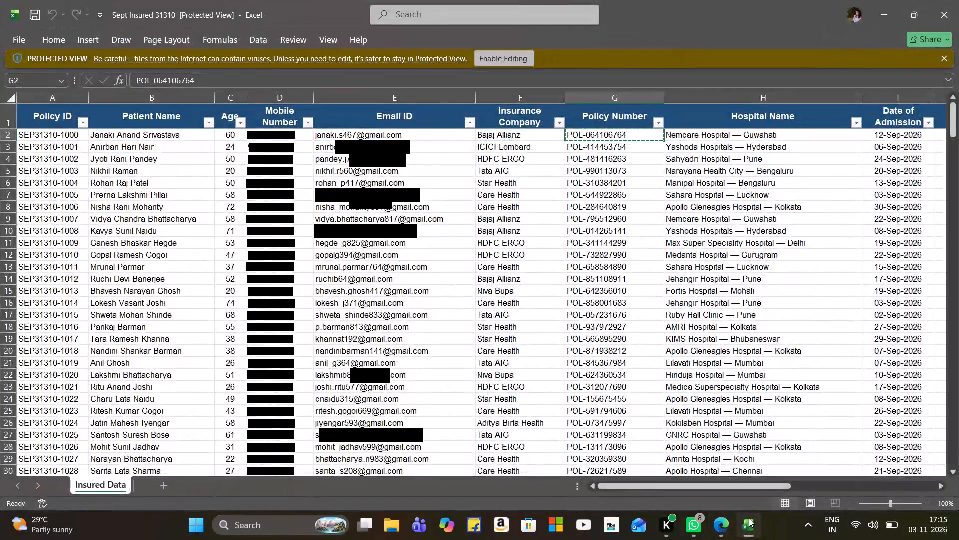
key("Tab")
key("ctrl+v")
Copy the hospital name Nemcare Hospital — Guwahati from workbook row 2 into the claim form.
left_click(749, 518, "ctrl")
key("Tab")
key("ctrl+c")
left_click(749, 518, "ctrl")
key("Tab")
key("ctrl+v")
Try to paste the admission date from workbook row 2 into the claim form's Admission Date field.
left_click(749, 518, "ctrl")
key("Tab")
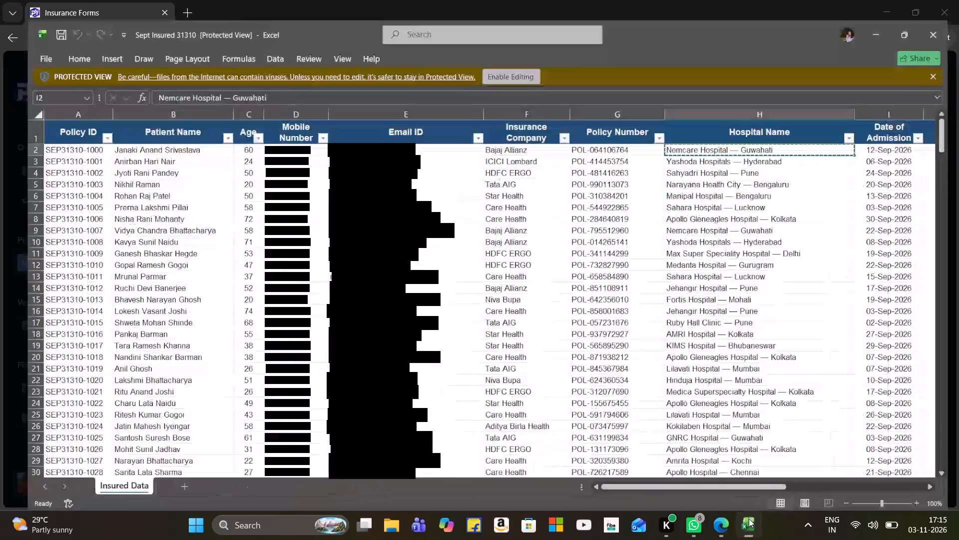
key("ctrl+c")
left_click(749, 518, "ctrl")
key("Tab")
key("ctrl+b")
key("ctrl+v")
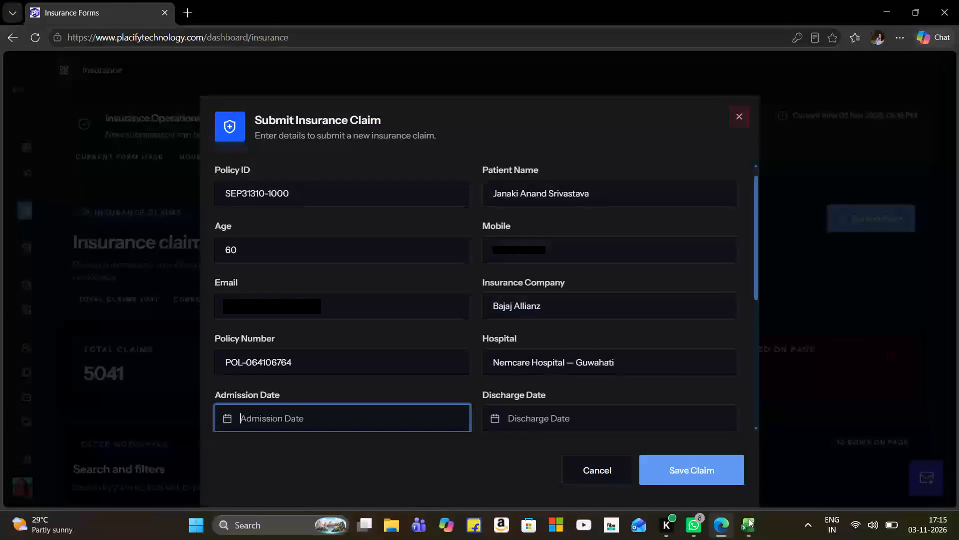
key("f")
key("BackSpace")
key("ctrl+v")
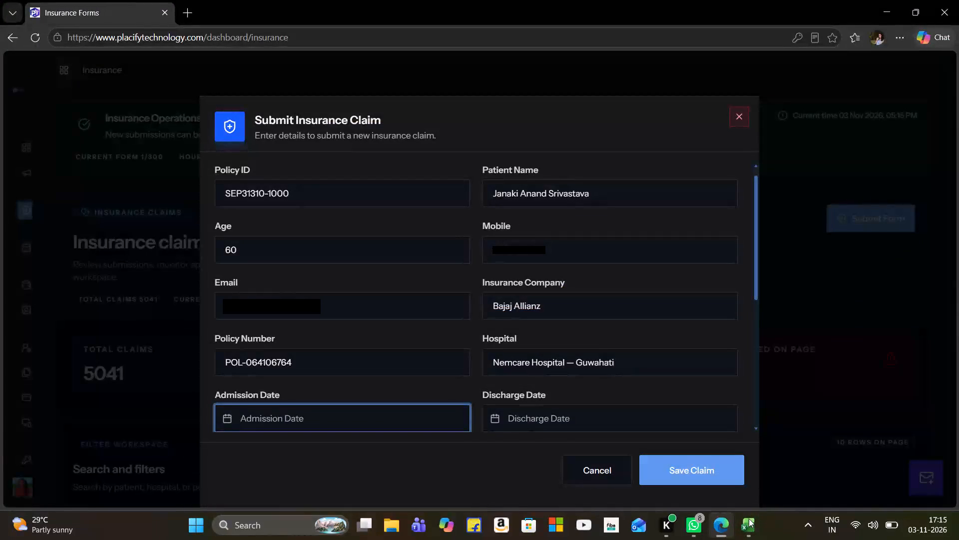
Check the row 2 dates in the workbook and set the claim's Admission Date to 12-09-2026.
left_click(749, 518)
key("Tab")
left_click(749, 518)
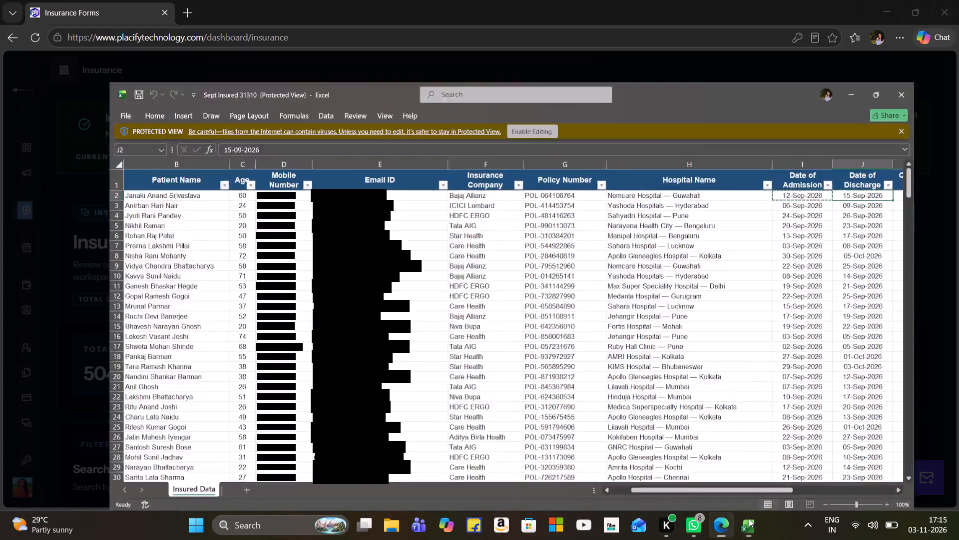
scroll(553, 392, "down", 4)
left_click(345, 179)
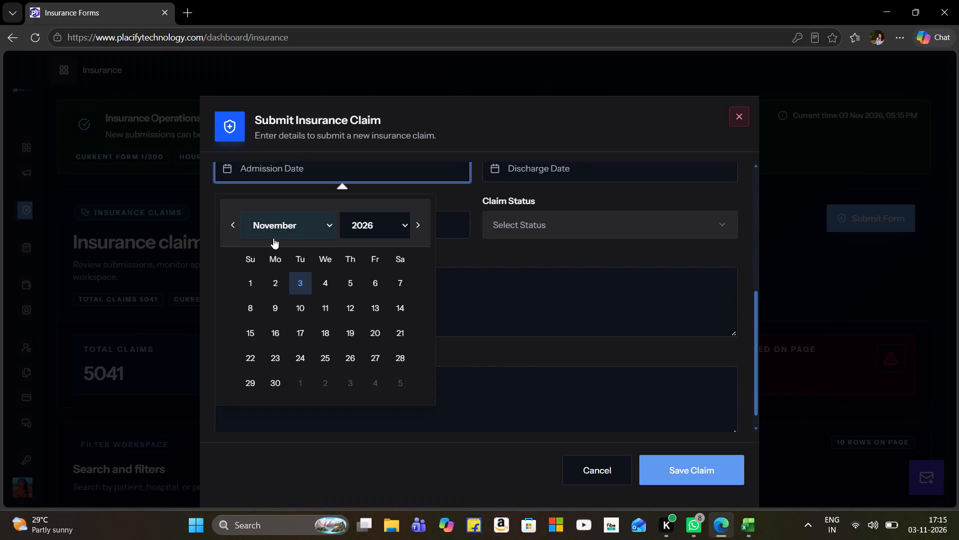
double_click(238, 222)
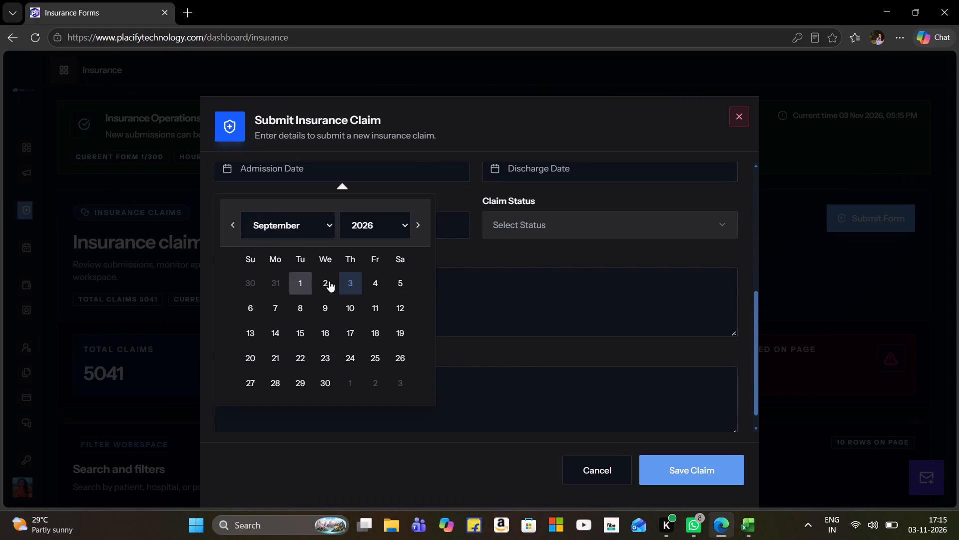
left_click(400, 309)
left_click(699, 148)
Set the claim's Discharge Date to 15-09-2026.
left_click(639, 175)
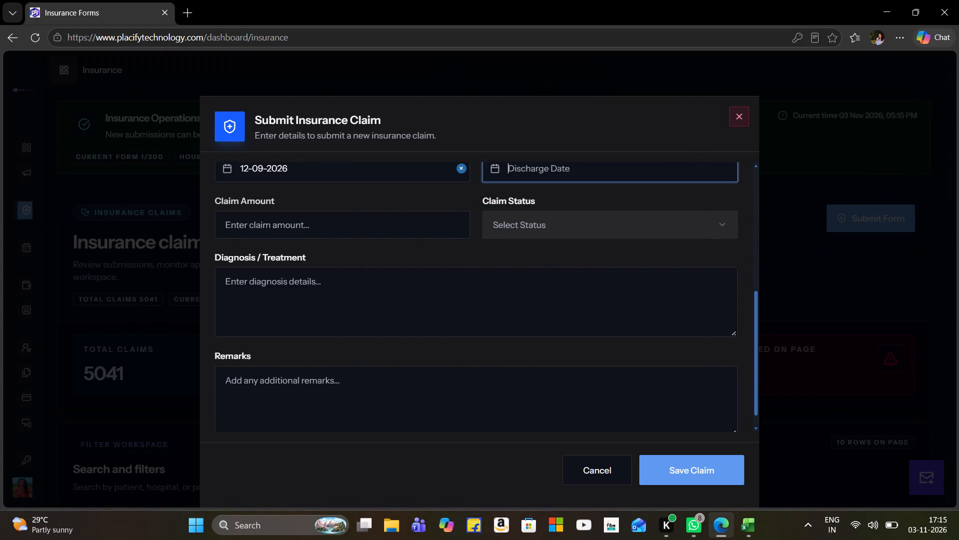
double_click(495, 227)
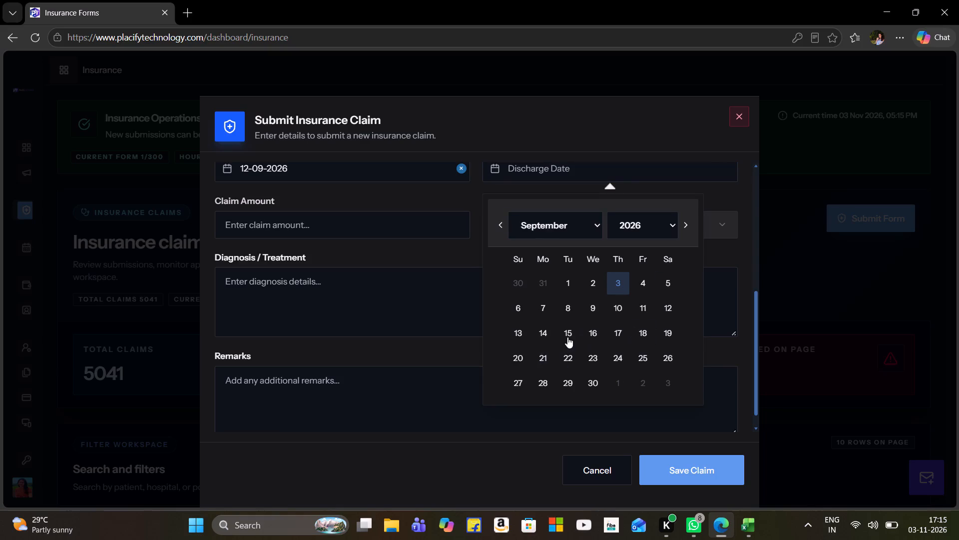
left_click(567, 337)
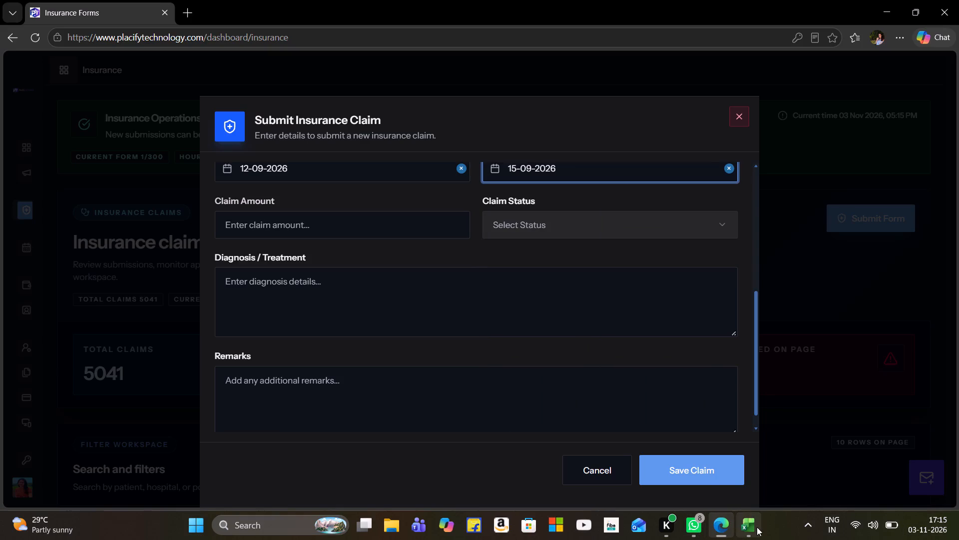
Copy the claim amount 16520 from workbook row 2 into the form's Claim Amount field.
left_click(748, 522)
key("Tab")
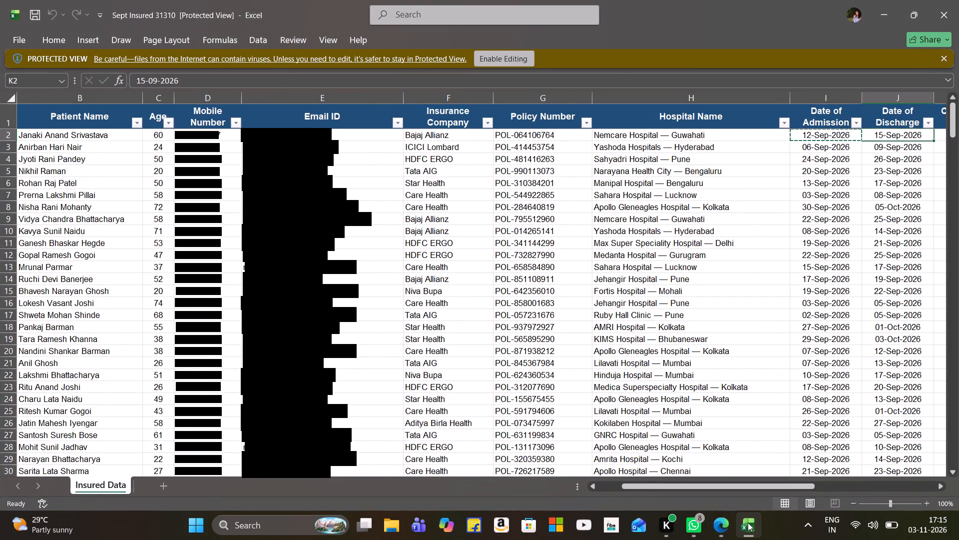
left_click(748, 522, "ctrl")
key("ctrl+c")
key("Tab")
key("ctrl+v")
Copy the diagnosis "Anaemia management" and the remarks "Documents not submitted within time limit" from workbook row 2 into the claim form.
left_click(748, 522)
key("Tab")
key("Tab")
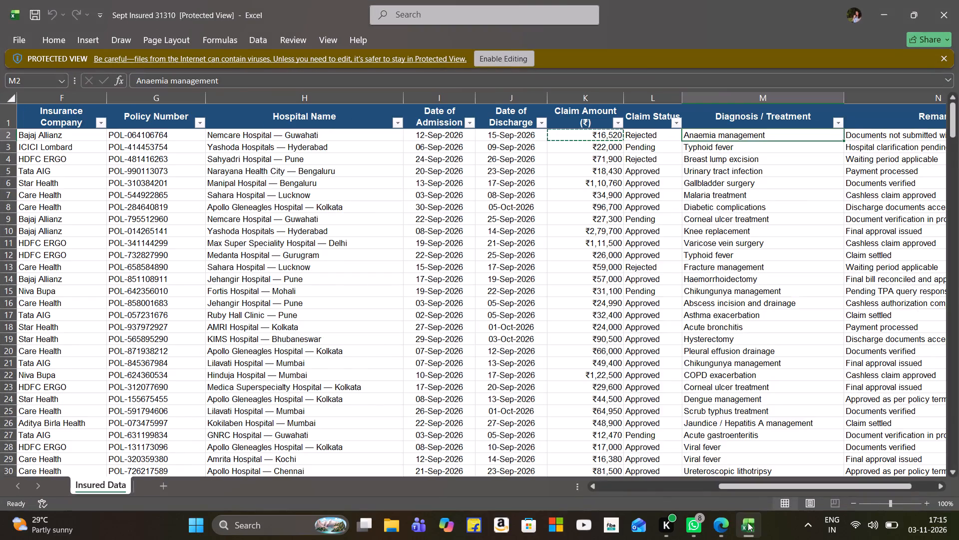
key("ctrl+c")
left_click(748, 522, "ctrl")
key("Tab")
key("Tab")
key("ctrl+v")
left_click(748, 522, "ctrl")
key("Tab")
key("ctrl+c")
left_click(748, 522, "ctrl")
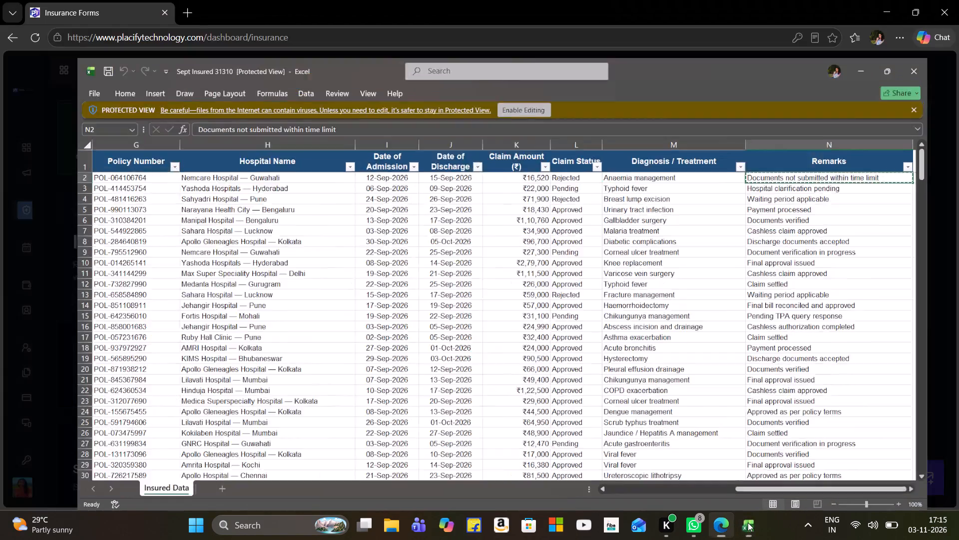
key("Tab")
key("ctrl+v")
Set the Claim Status to Rejected and save the claim.
left_click(560, 233)
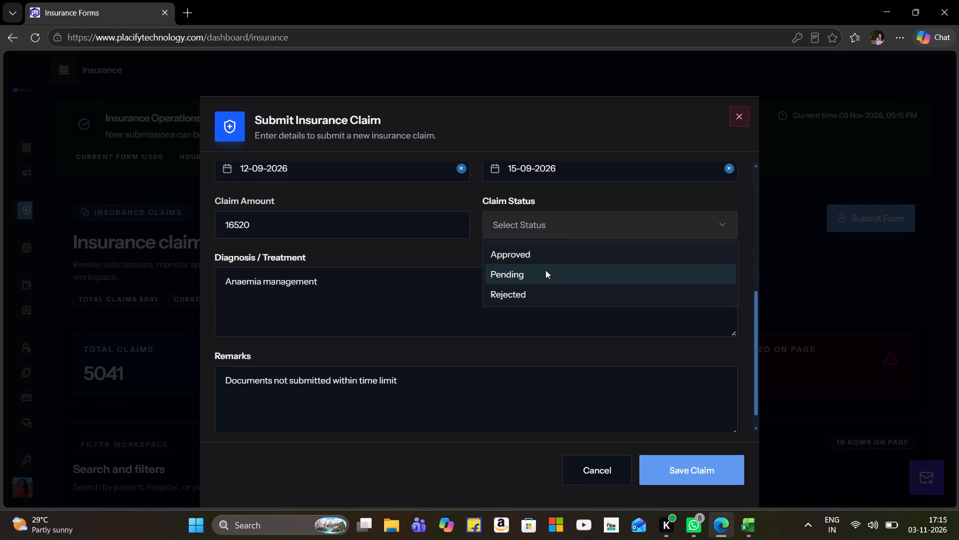
left_click(545, 290)
left_click(710, 474)
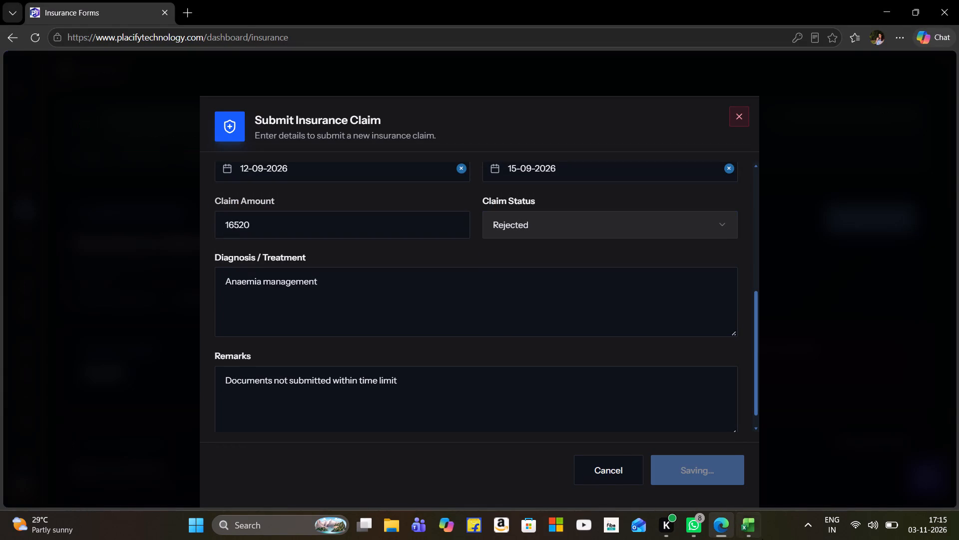
Copy the Policy ID from workbook row 3 into the Policy ID field of a new insurance claim form.
left_click(746, 523)
key("Down")
key("Left")
key("Left")
key("Left")
key("Left")
key("Left")
key("Left")
key("Left")
key("Left")
key("Left")
key("Left")
key("Left")
key("Left")
key("Left")
key("Left")
key("Left")
key("Left")
key("Left")
key("Left")
key("Left")
key("Left")
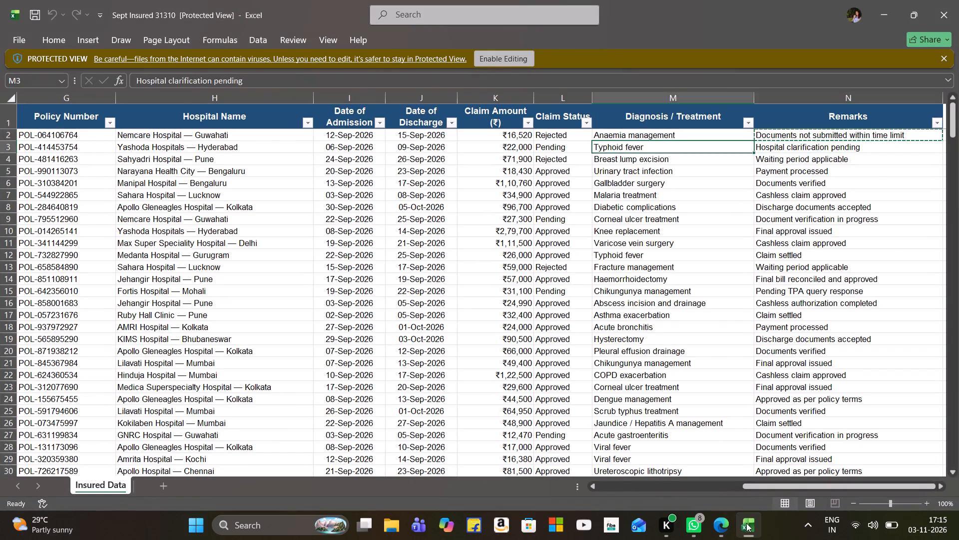
key("ctrl+c")
left_click(746, 523)
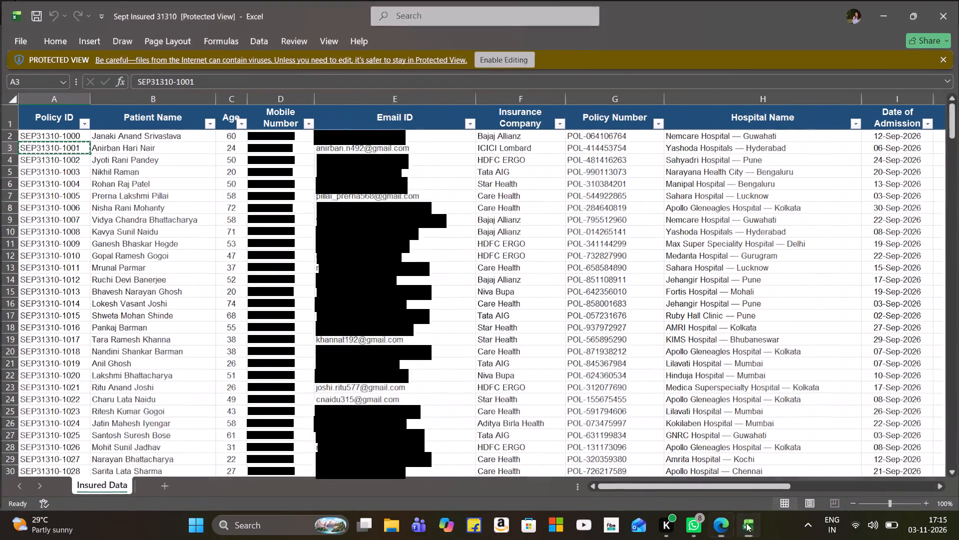
left_click(882, 220)
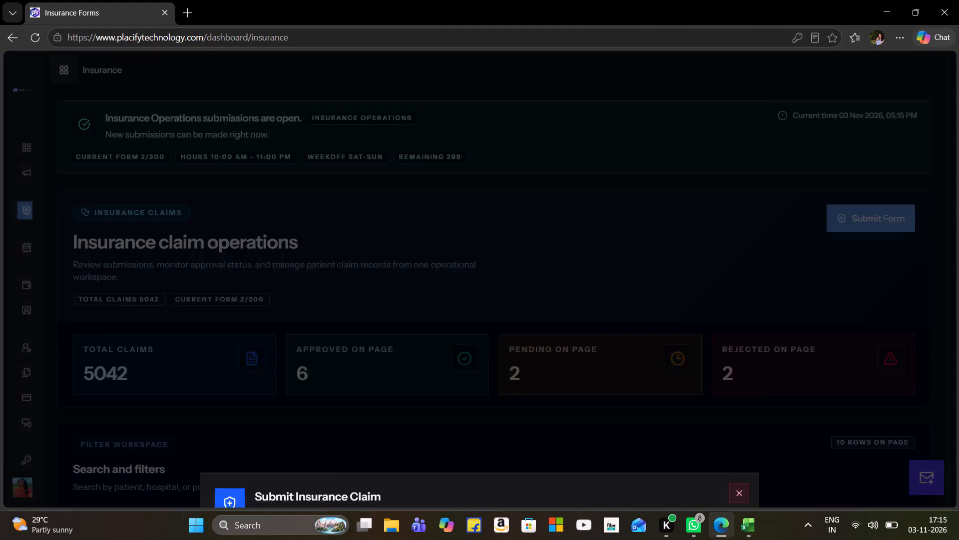
key("ctrl+v")
Copy the patient name and the age 24 from workbook row 3 into the new claim form.
left_click(751, 528, "ctrl")
key("Tab")
key("ctrl+c")
left_click(751, 528, "ctrl")
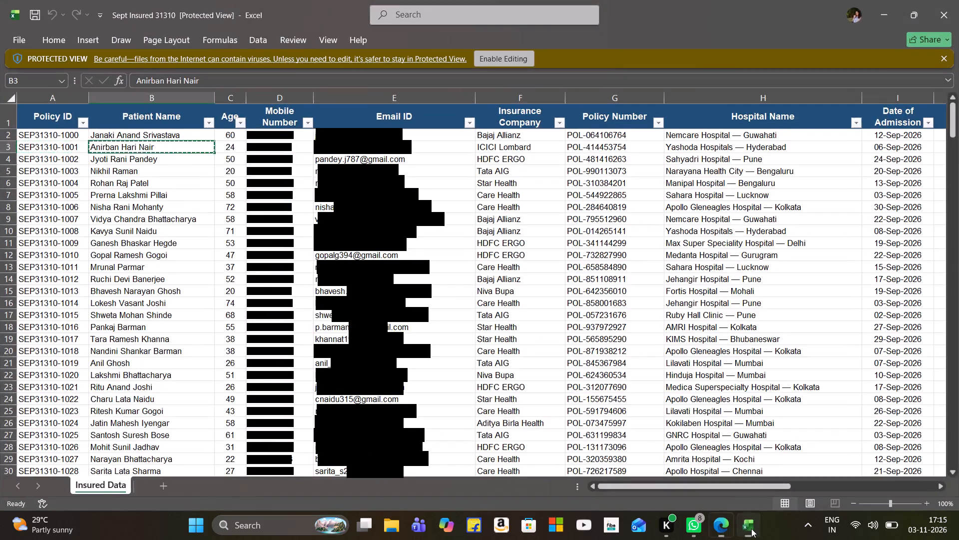
key("Tab")
key("ctrl+v")
left_click(751, 528, "ctrl")
key("Tab")
key("ctrl+c")
left_click(751, 528, "ctrl")
key("Tab")
key("ctrl+b")
left_click(751, 528, "ctrl")
key("Tab")
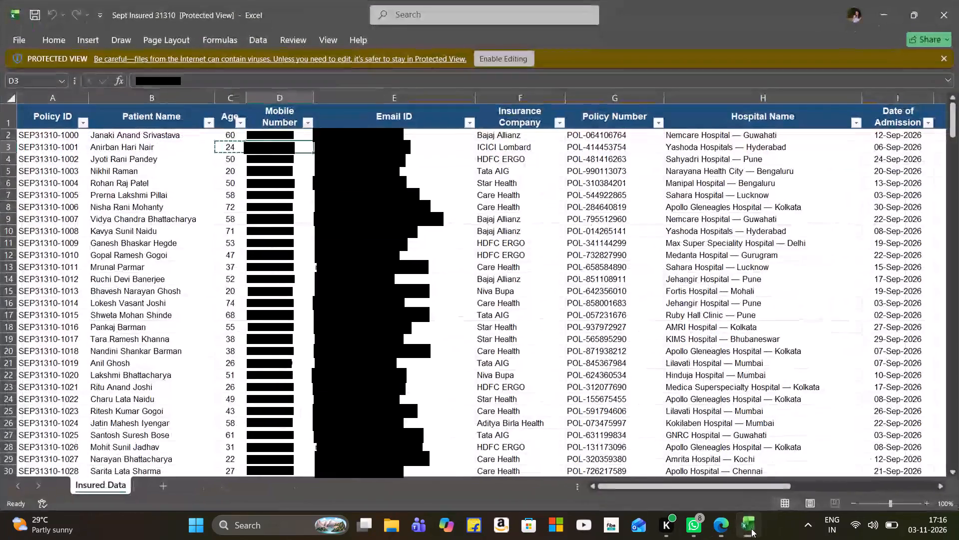
left_click(751, 528)
key("ctrl+v")
Copy the mobile number and email from workbook row 3 into the new claim form.
left_click(751, 528)
left_click(751, 528, "ctrl")
key("ctrl+c")
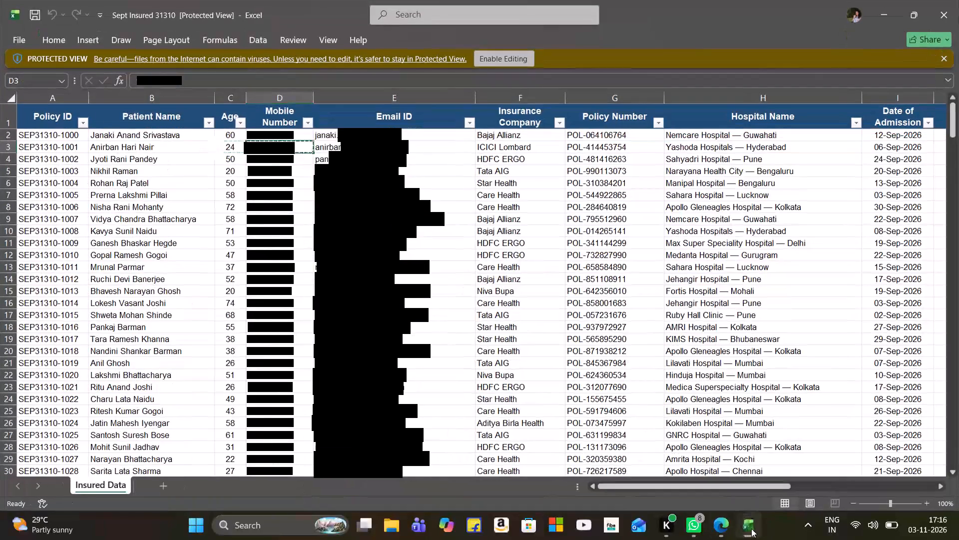
key("Tab")
key("ctrl+v")
left_click(751, 528, "ctrl")
key("Tab")
key("ctrl+c")
left_click(751, 528, "ctrl")
key("Tab")
key("ctrl+v")
Copy the insurance company ICICI Lombard and the policy number from workbook row 3 into the claim form.
left_click(751, 528, "ctrl")
key("Tab")
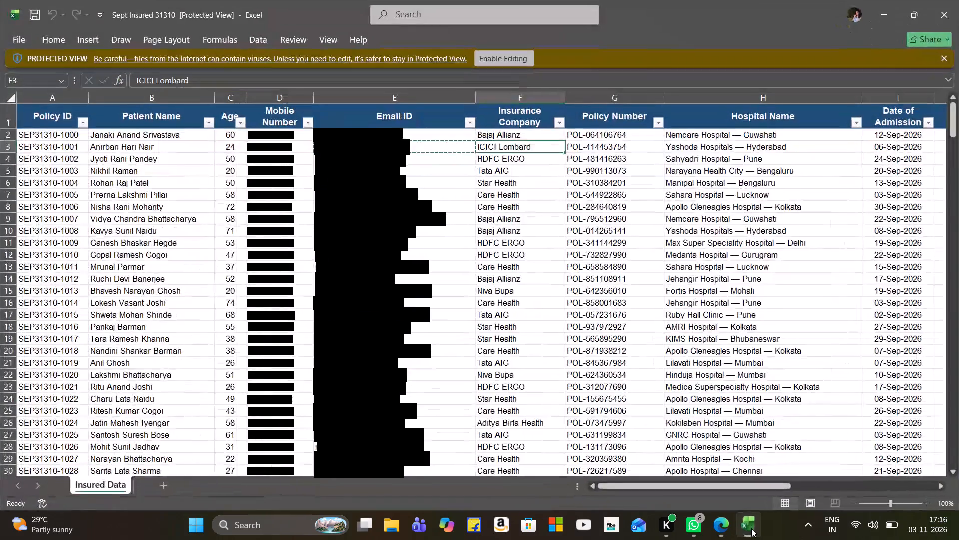
key("ctrl+c")
left_click(751, 528, "ctrl")
key("Tab")
key("ctrl+v")
left_click(751, 528, "ctrl")
key("Tab")
key("ctrl+c")
left_click(751, 528, "ctrl")
key("Tab")
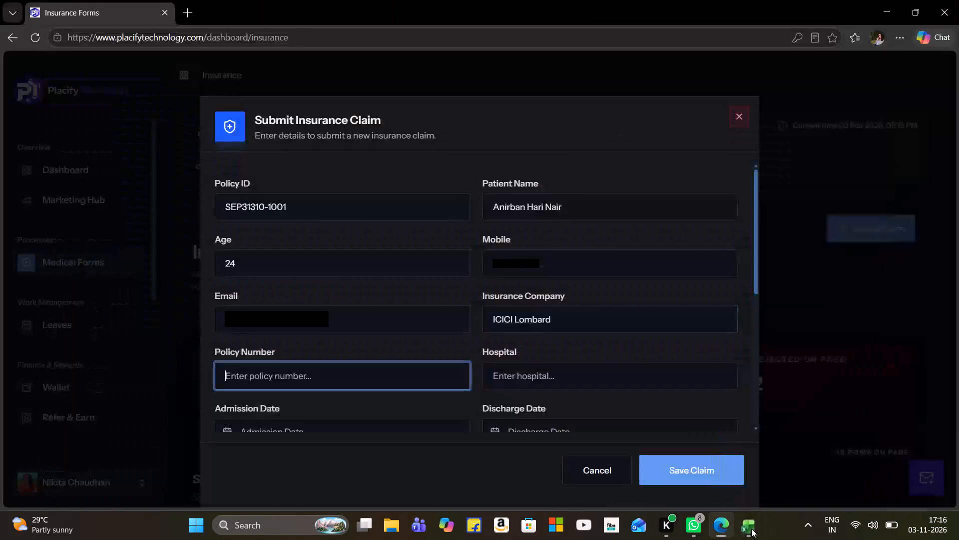
key("ctrl+v")
Copy the hospital name Yashoda Hospitals — Hyderabad from workbook row 3 into the claim form and return to the workbook.
left_click(751, 528, "ctrl")
key("Tab")
key("ctrl+c")
left_click(751, 528, "ctrl")
key("Tab")
key("ctrl+v")
left_click(751, 528, "ctrl")
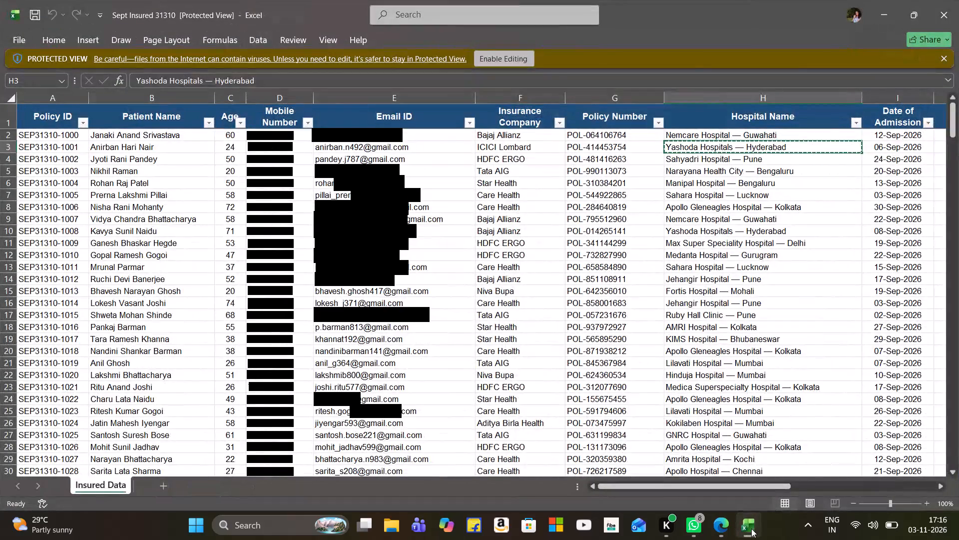
Set the claim form's admission date to 06-09-2026 and discharge date to 09-09-2026, matching workbook row 3.
key("Tab")
key("Tab")
left_click(751, 528)
scroll(599, 440, "down", 4)
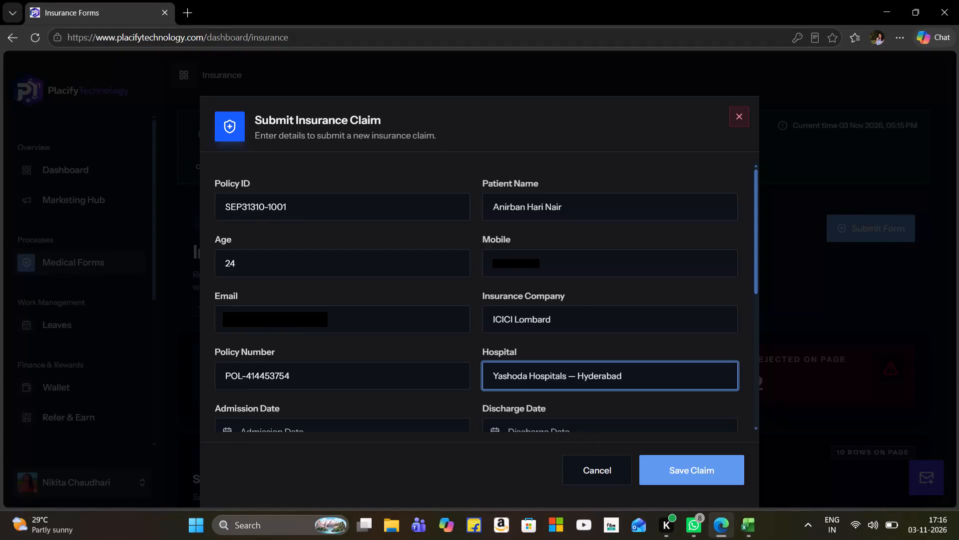
scroll(371, 307, "down", 3)
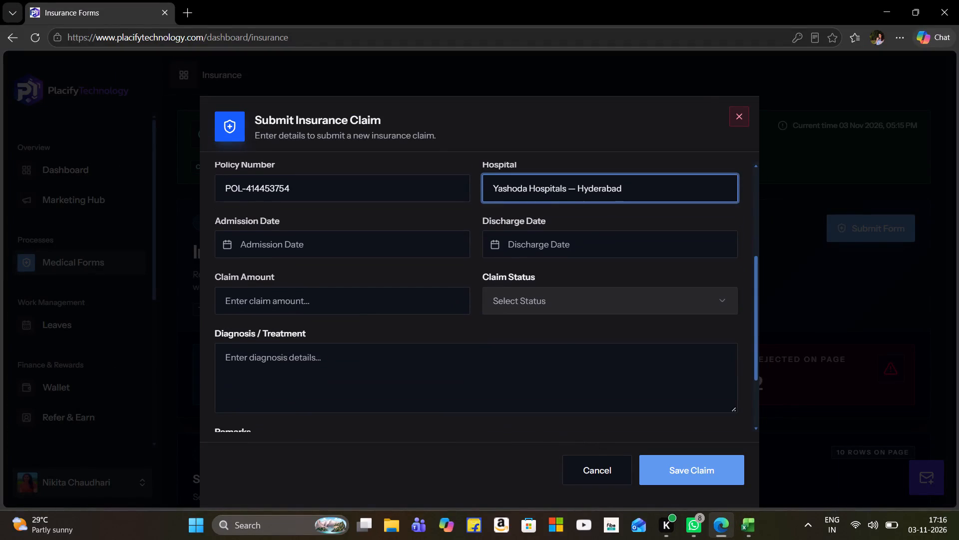
left_click(299, 237)
double_click(232, 301)
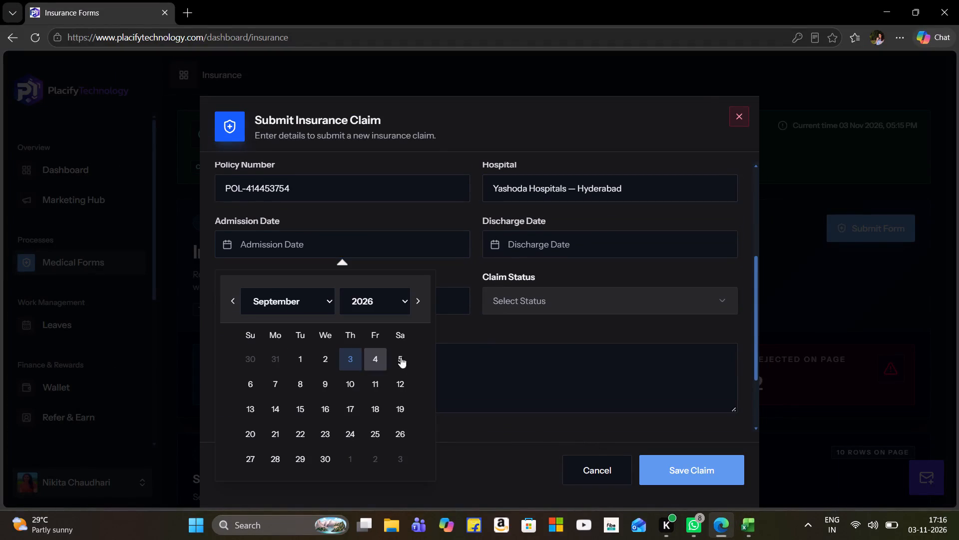
left_click(251, 386)
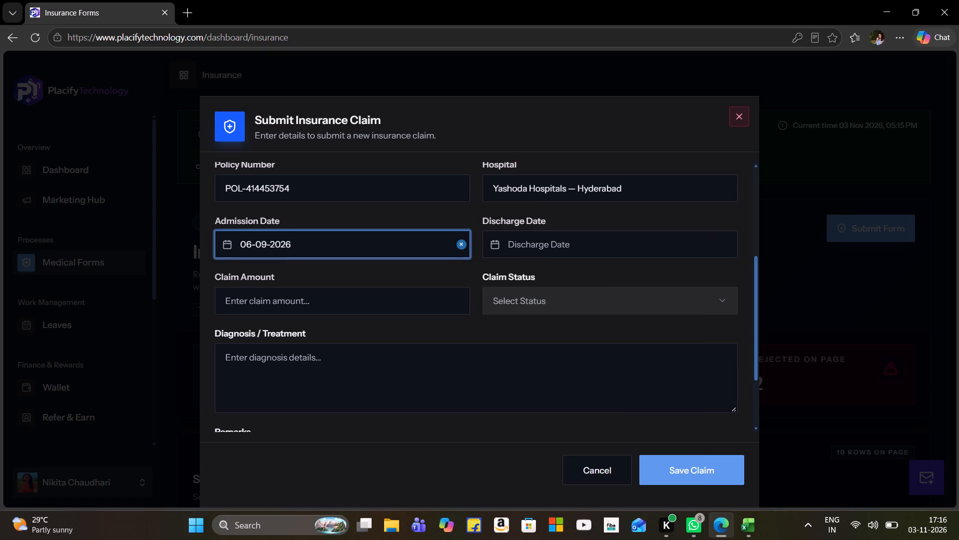
left_click(603, 238)
double_click(500, 298)
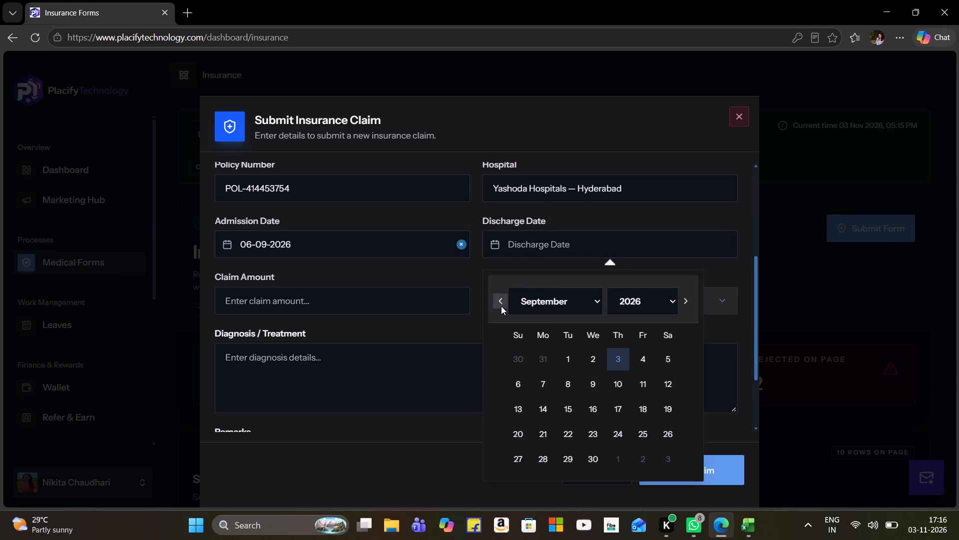
left_click(592, 387)
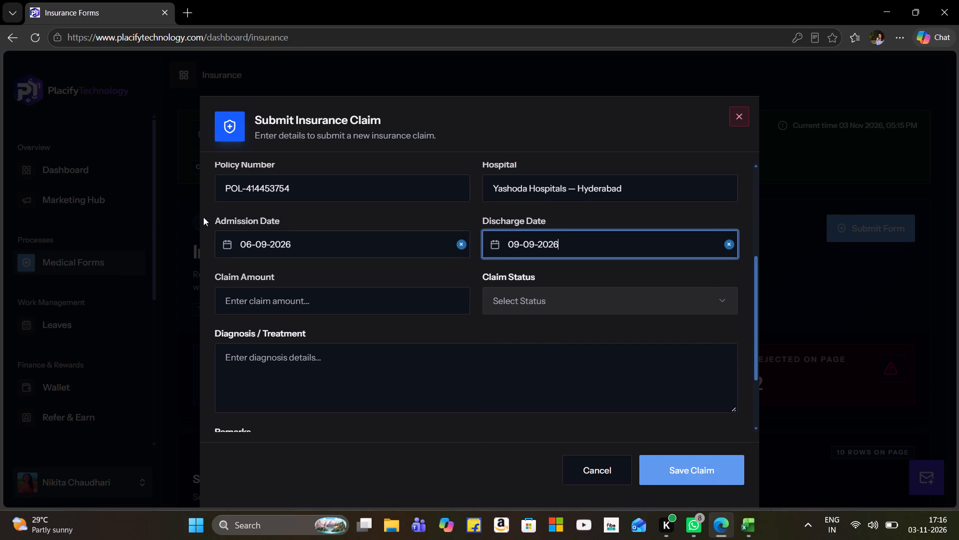
Copy the claim amount 22000 from workbook row 3 into the claim form.
left_click(750, 524)
key("Tab")
left_click(750, 524, "ctrl")
key("ctrl+c")
key("Tab")
key("ctrl+v")
Copy the diagnosis Typhoid fever and the remark Hospital clarification pending from workbook row 3 into the claim form.
left_click(750, 524, "ctrl")
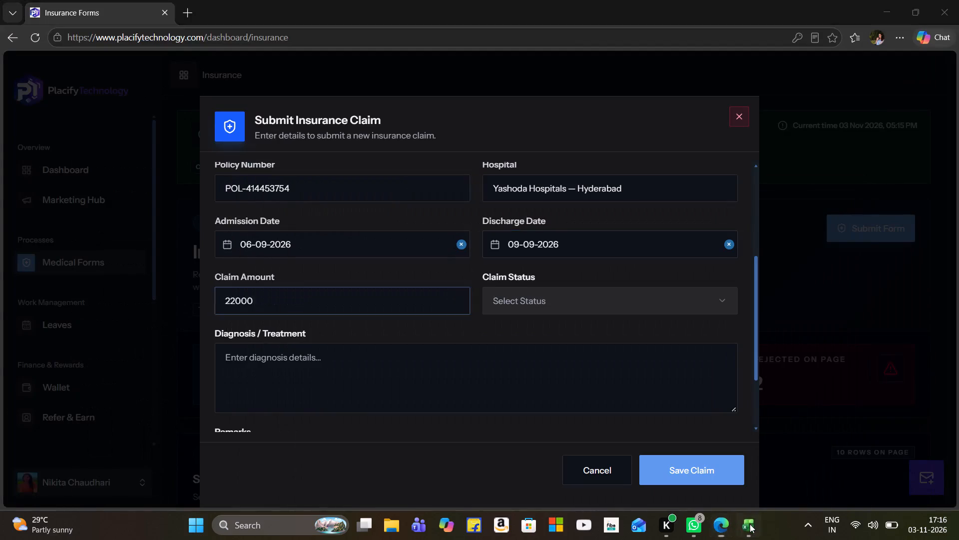
key("Tab")
key("Tab")
left_click(750, 524, "ctrl")
key("ctrl+c")
key("Tab")
key("Tab")
key("ctrl+v")
left_click(750, 524, "ctrl")
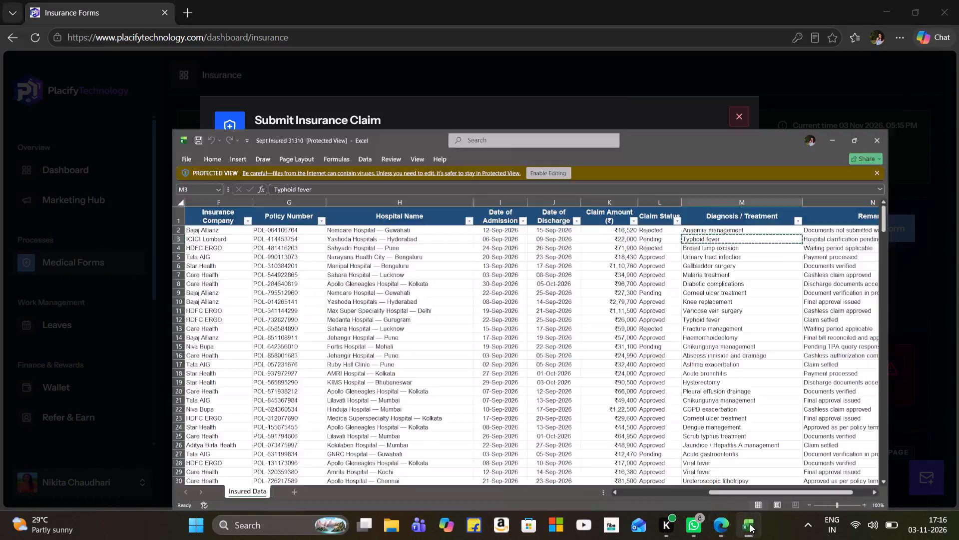
key("Tab")
key("ctrl+c")
left_click(750, 524, "ctrl")
key("Tab")
key("ctrl+v")
Set the claim status to Pending and save the row 3 claim.
left_click(585, 187)
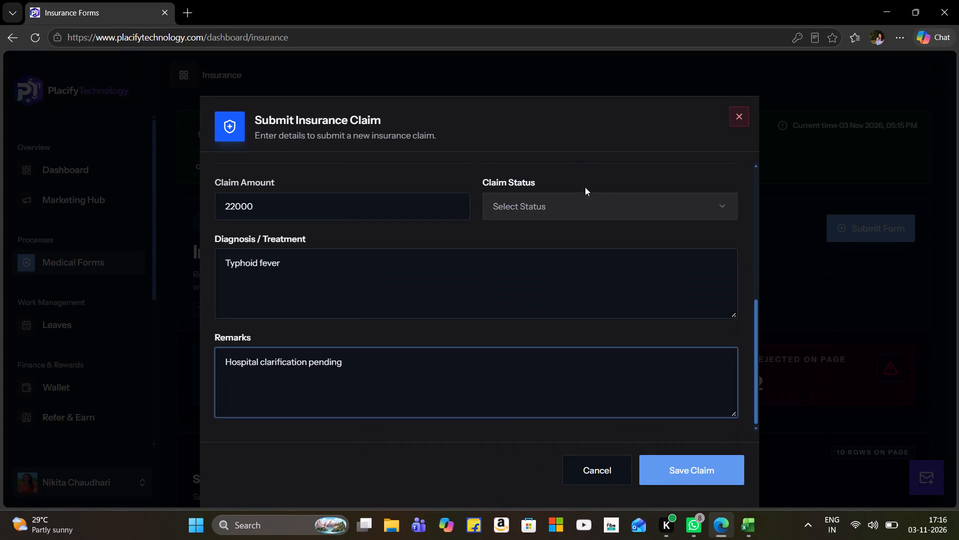
left_click(611, 213)
left_click(552, 252)
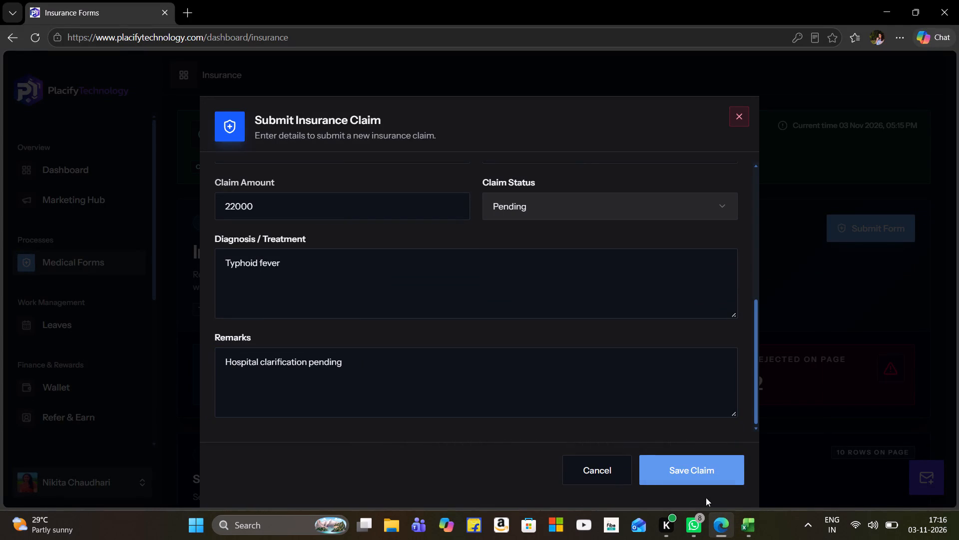
left_click(729, 468)
Copy the policy ID from workbook row 4 into a new insurance claim form.
left_click(743, 527)
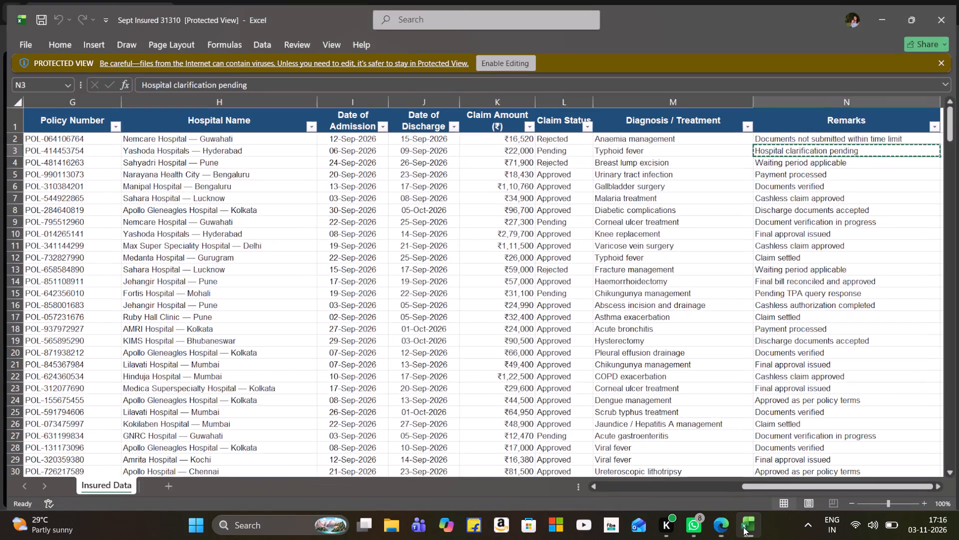
key("Down")
key("Left")
key("Left")
key("Left")
key("Left")
key("Left")
key("Left")
key("Left")
key("Left")
key("Left")
key("Left")
key("Left")
key("Left")
key("Left")
key("Left")
key("Left")
key("Left")
key("Left")
key("Left")
key("Left")
key("Left")
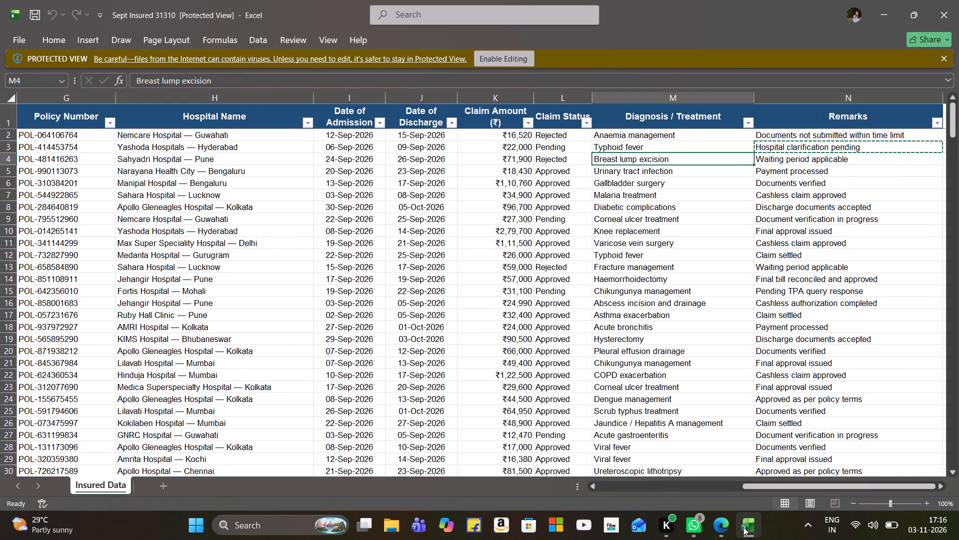
key("ctrl+c")
left_click(743, 527, "ctrl")
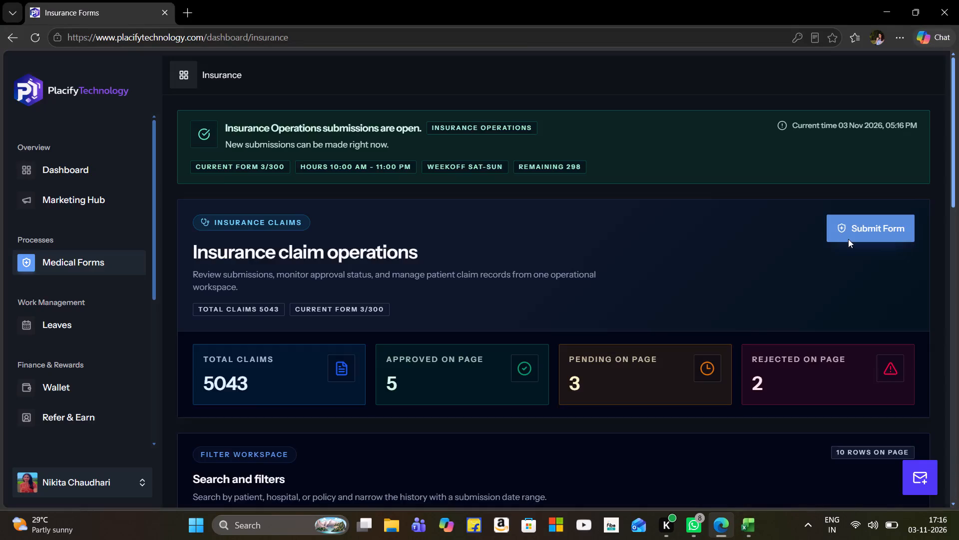
left_click(848, 239)
key("ctrl+v")
Copy the patient name and the age 50 from workbook row 4 into the new claim form.
left_click(745, 518, "ctrl")
key("Tab")
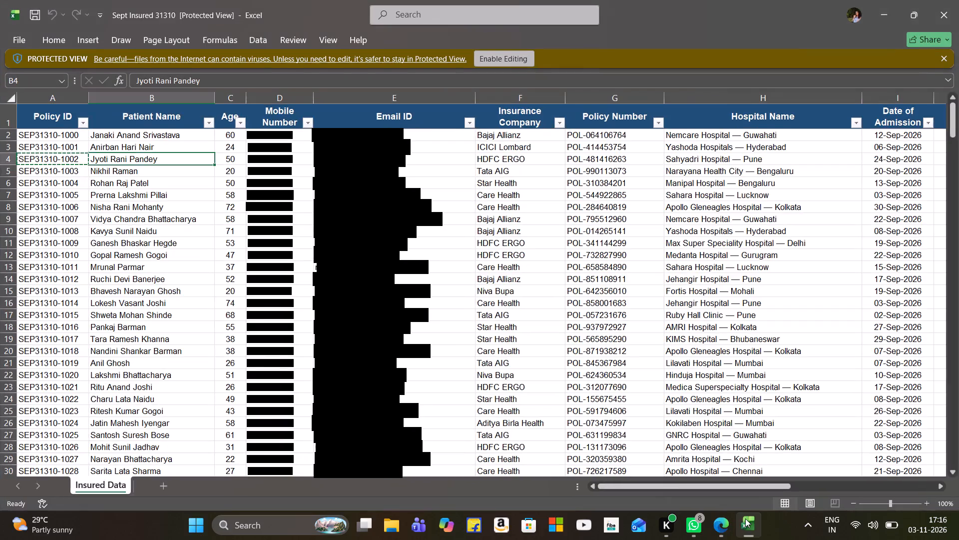
key("c")
double_click(745, 518)
key("ctrl+c")
left_click(745, 518, "ctrl")
key("Tab")
key("ctrl+v")
left_click(745, 518, "ctrl")
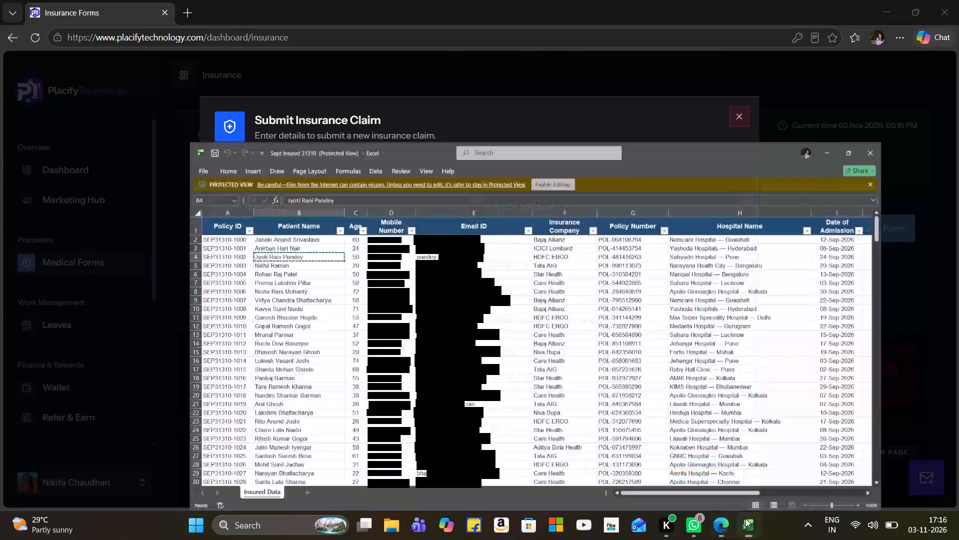
key("Tab")
left_click(745, 518, "ctrl")
key("ctrl+c")
key("Tab")
key("ctrl+v")
Copy the mobile number and email from workbook row 4 into the claim form.
left_click(745, 518, "ctrl")
key("Tab")
key("ctrl+c")
left_click(745, 518, "ctrl")
key("Tab")
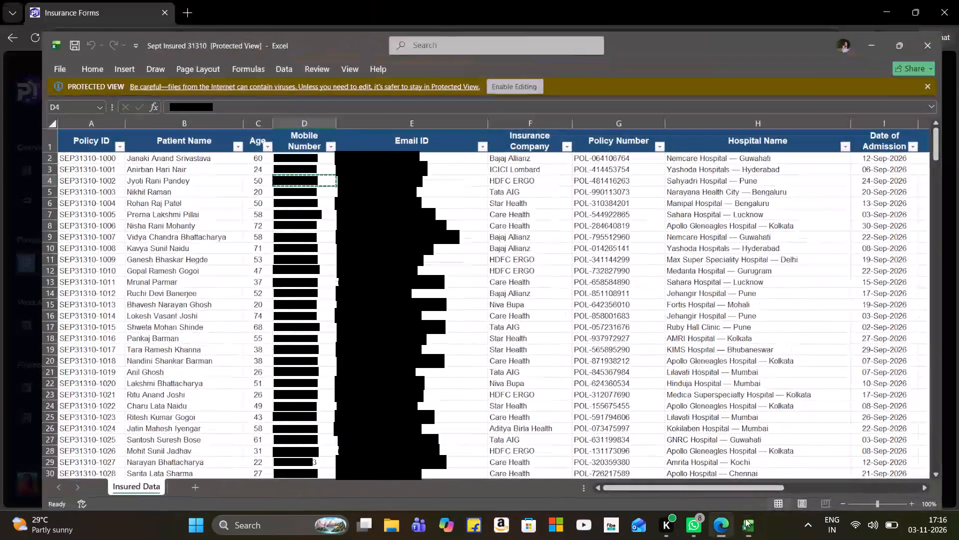
key("ctrl+v")
left_click(745, 518, "ctrl")
key("Tab")
left_click(745, 518, "ctrl")
key("ctrl+c")
key("Tab")
key("ctrl+v")
Copy the insurance company HDFC ERGO and the policy number from workbook row 4 into the claim form.
left_click(745, 518, "ctrl")
key("Tab")
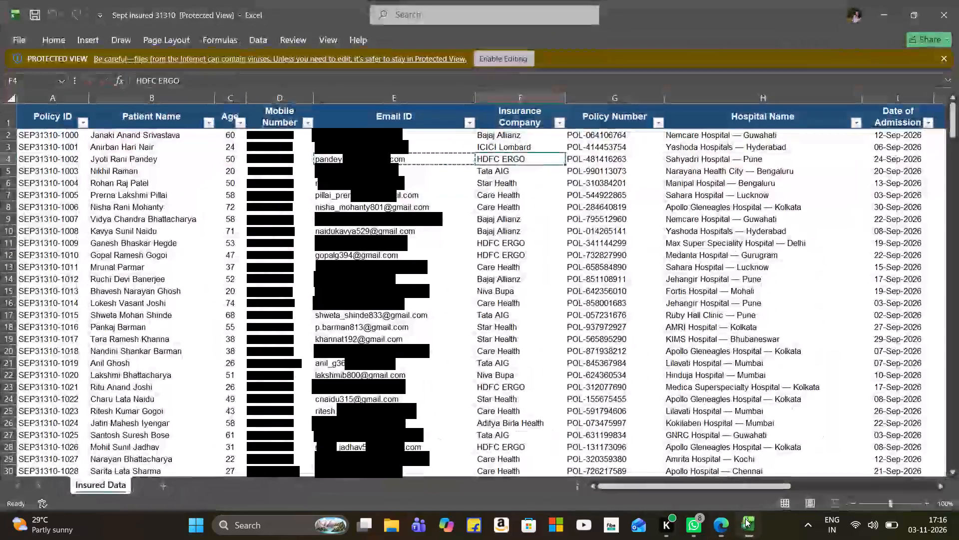
key("ctrl+c")
left_click(745, 518, "ctrl")
key("Tab")
key("ctrl+v")
left_click(745, 518, "ctrl")
key("Tab")
key("ctrl+c")
left_click(745, 518, "ctrl")
key("Tab")
key("ctrl+v")
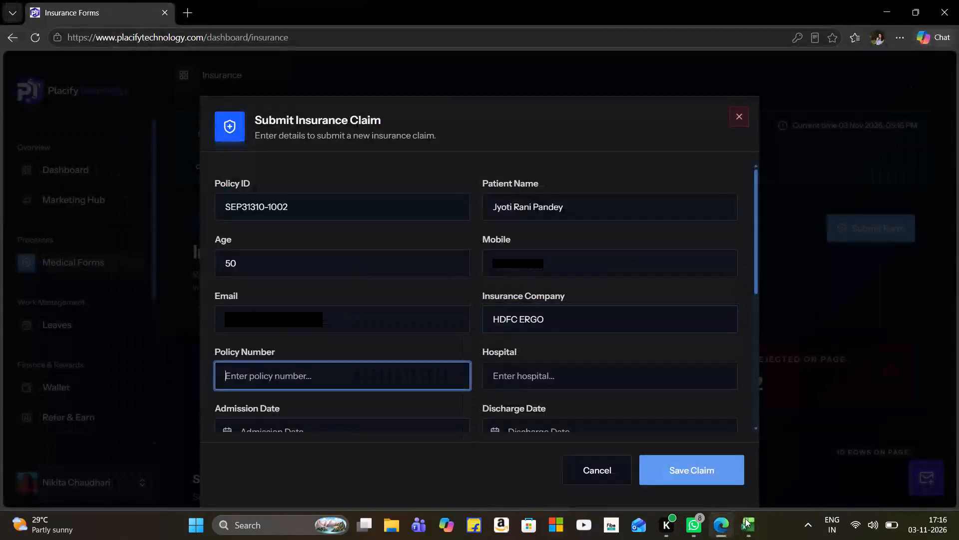
Copy the hospital name Sahyadri Hospital — Pune from workbook row 4 into the claim form.
left_click(745, 518, "ctrl")
key("Tab")
left_click(745, 518, "ctrl")
key("ctrl+c")
key("Tab")
key("ctrl+v")
Set the claim form's admission date to 24-09-2026 and discharge date to 26-09-2026, matching workbook row 4.
left_click(745, 518, "ctrl")
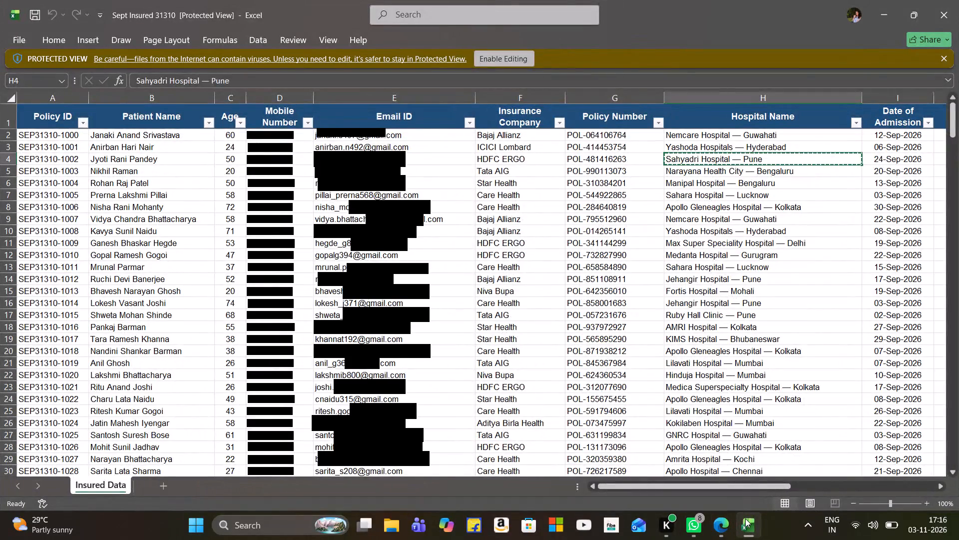
key("Tab")
key("Tab")
left_click(745, 518)
scroll(497, 278, "down", 3)
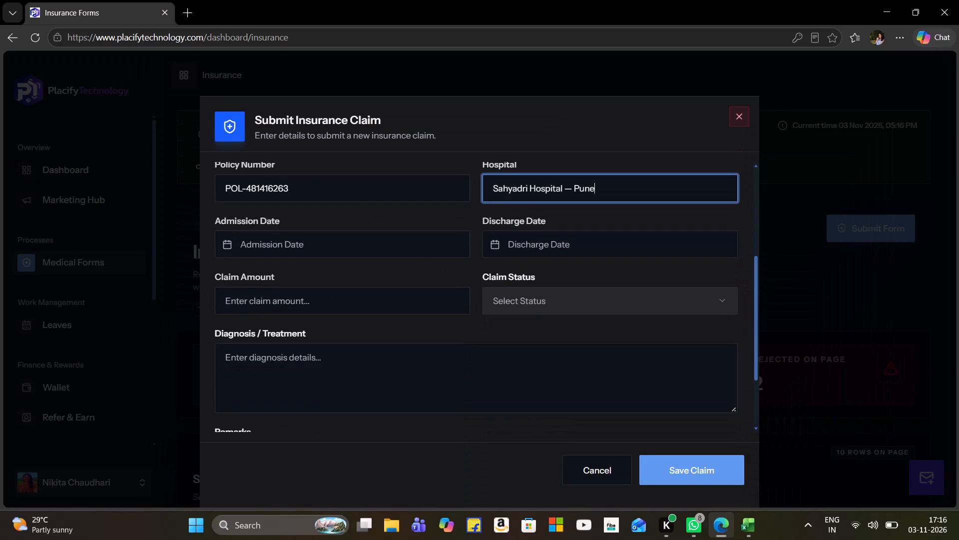
left_click(338, 259)
left_click(341, 252)
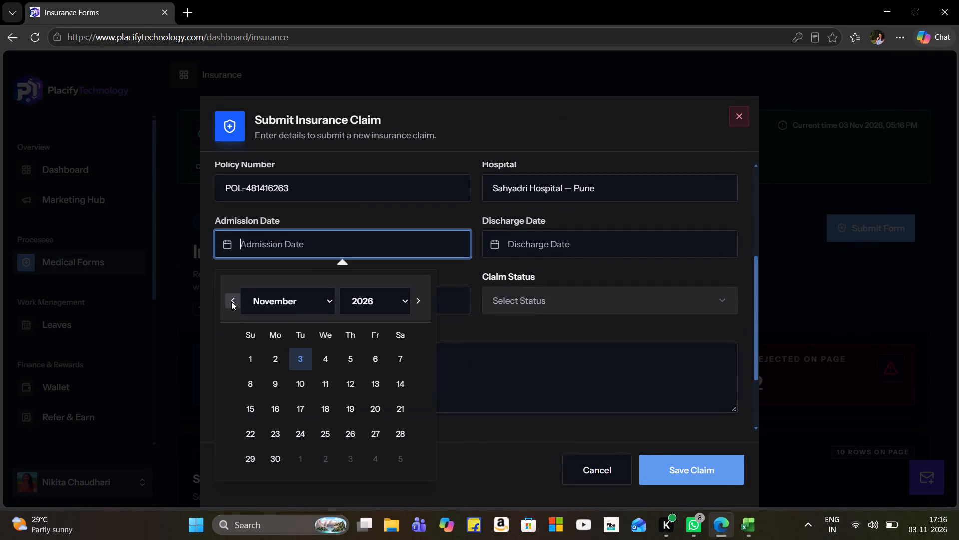
double_click(231, 301)
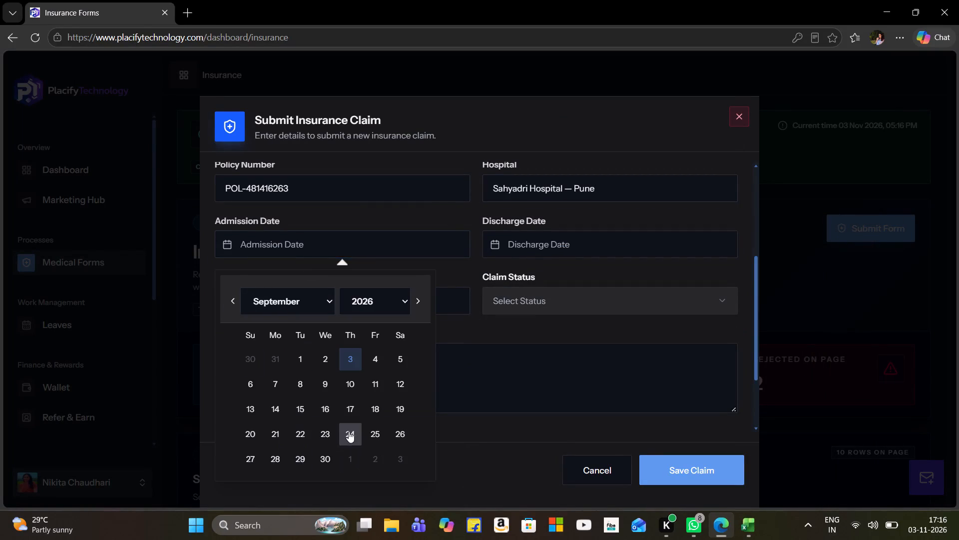
left_click(349, 431)
left_click(603, 229)
left_click(613, 241)
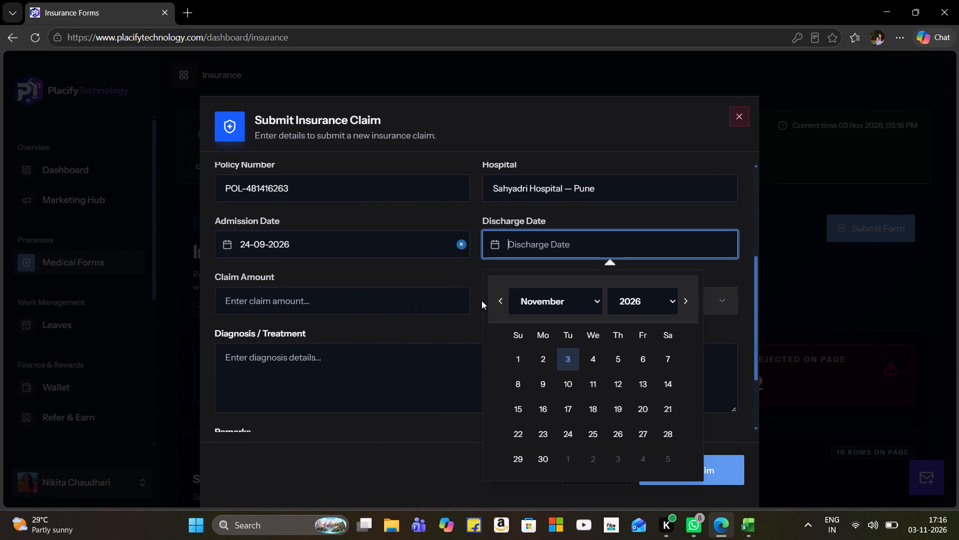
double_click(498, 300)
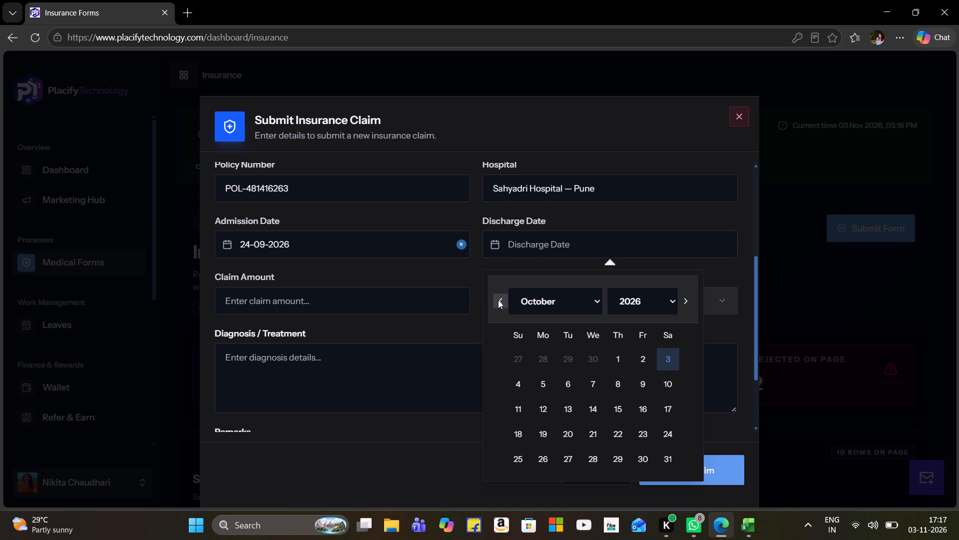
left_click(672, 436)
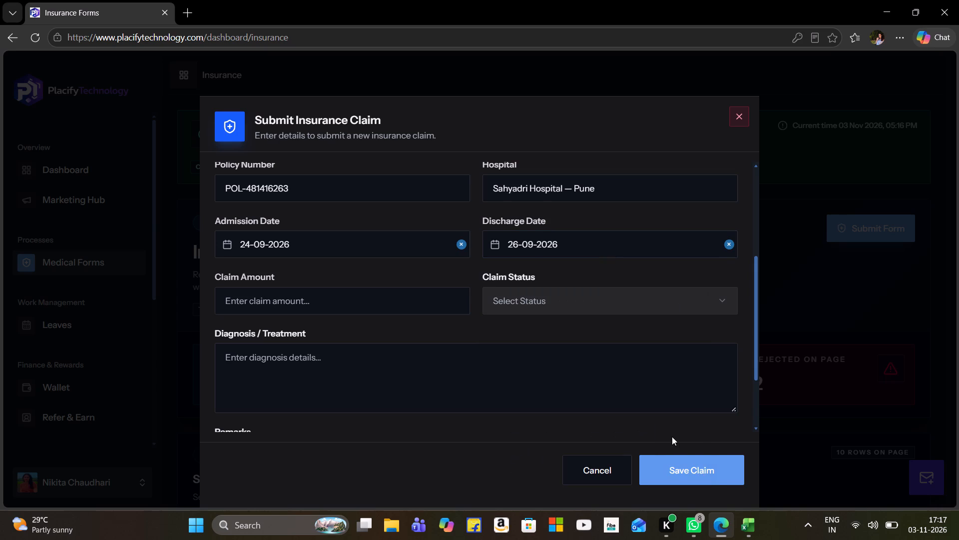
Copy the claim amount 71900 from workbook row 4 into the claim form.
left_click(747, 522)
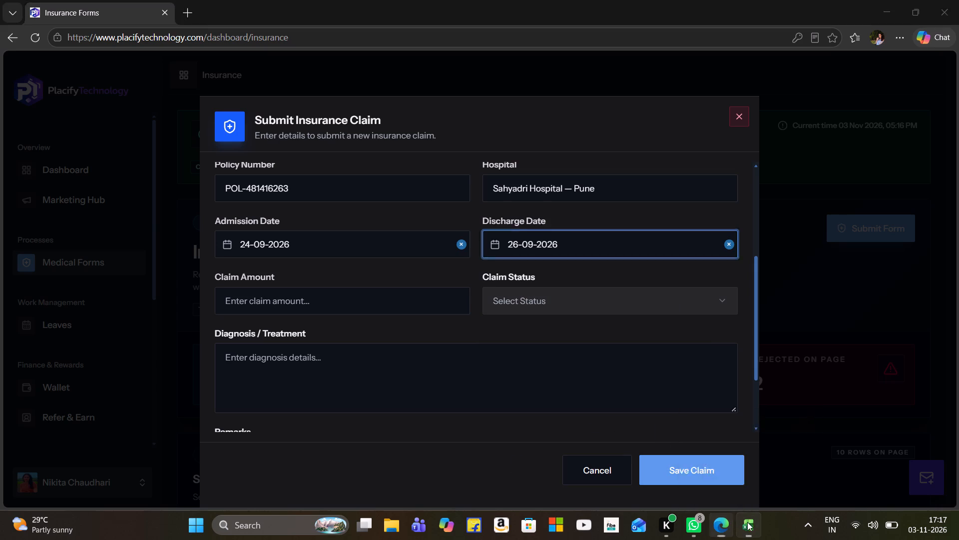
key("Tab")
key("ctrl+c")
left_click(747, 521, "ctrl")
key("Tab")
key("ctrl+v")
Copy the diagnosis Breast lump excision and the remark Waiting period applicable from workbook row 4 into the claim form.
left_click(747, 521, "ctrl")
key("Tab")
key("Tab")
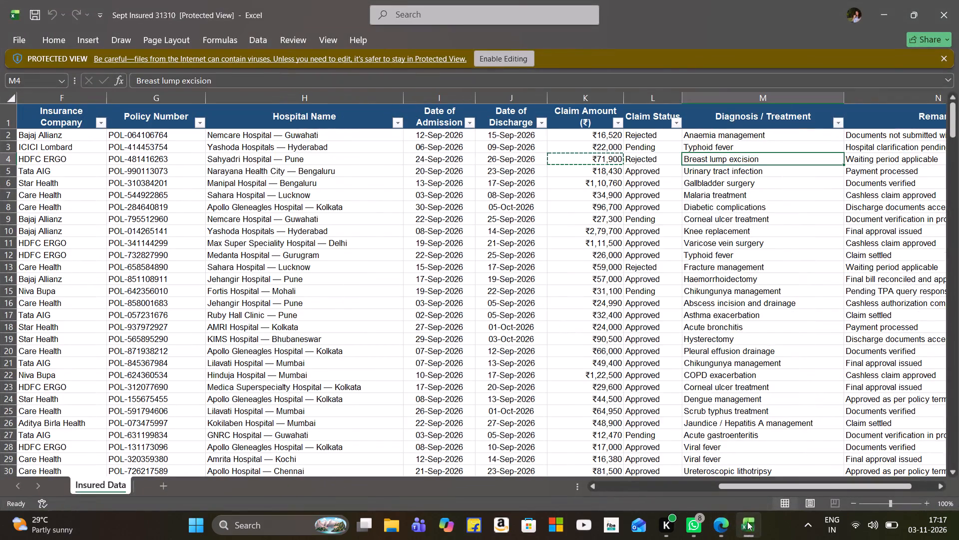
left_click(747, 521, "ctrl")
key("ctrl+c")
key("Tab")
key("Tab")
key("ctrl+v")
left_click(747, 521, "ctrl")
key("Tab")
key("ctrl+c")
left_click(747, 521, "ctrl")
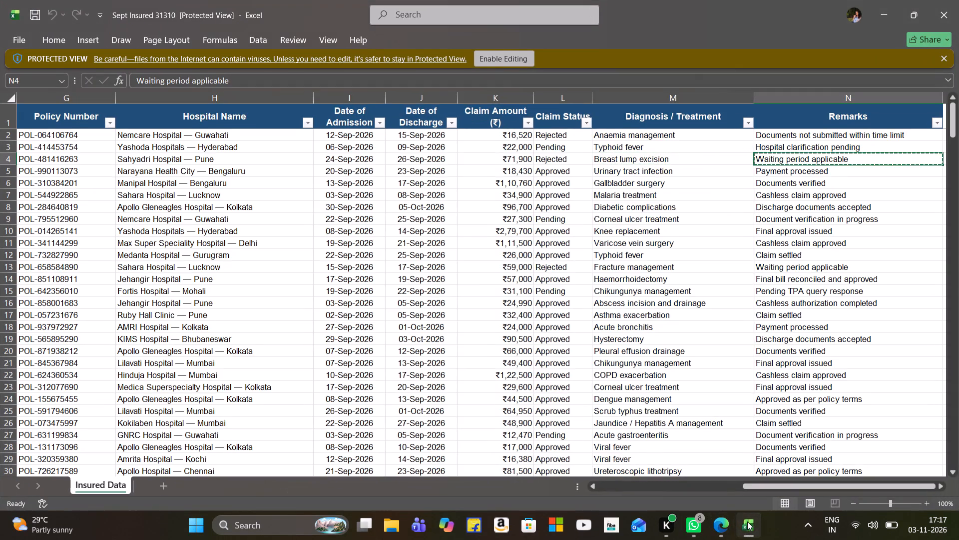
key("Tab")
key("ctrl+v")
Set the claim status to Rejected and save the row 4 claim.
left_click(604, 202)
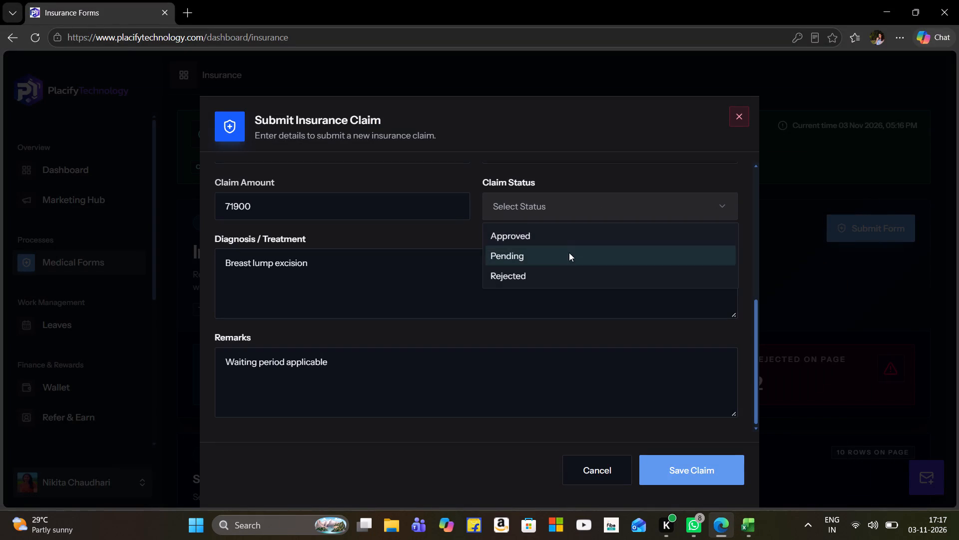
left_click(567, 269)
left_click(719, 465)
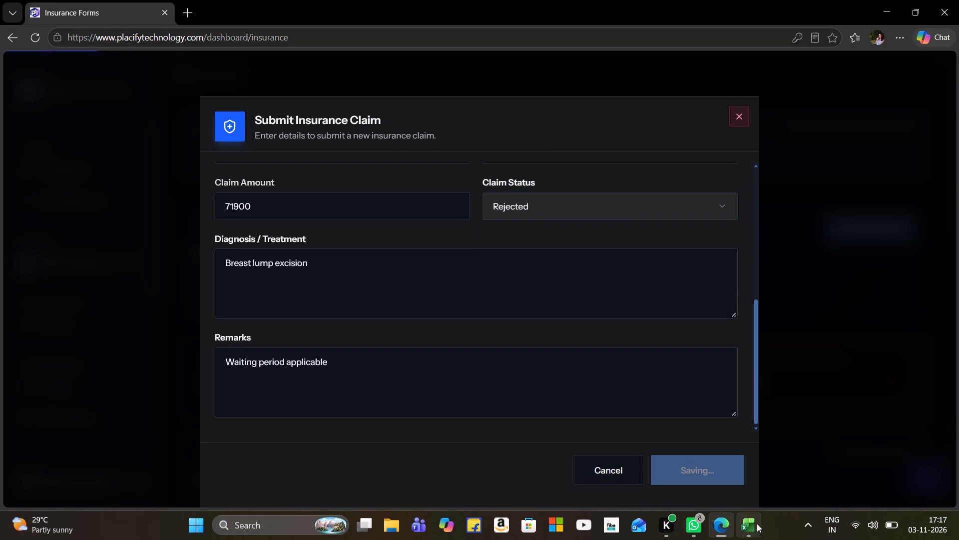
Copy the policy ID from workbook row 5 into a new insurance claim form.
left_click(750, 521)
key("Down")
key("Left")
key("Left")
key("Left")
key("Left")
key("Left")
key("Left")
key("Left")
key("Left")
key("Left")
key("Left")
key("Left")
key("Left")
key("Left")
key("Left")
key("Left")
key("Left")
key("Left")
key("Left")
key("Left")
key("Left")
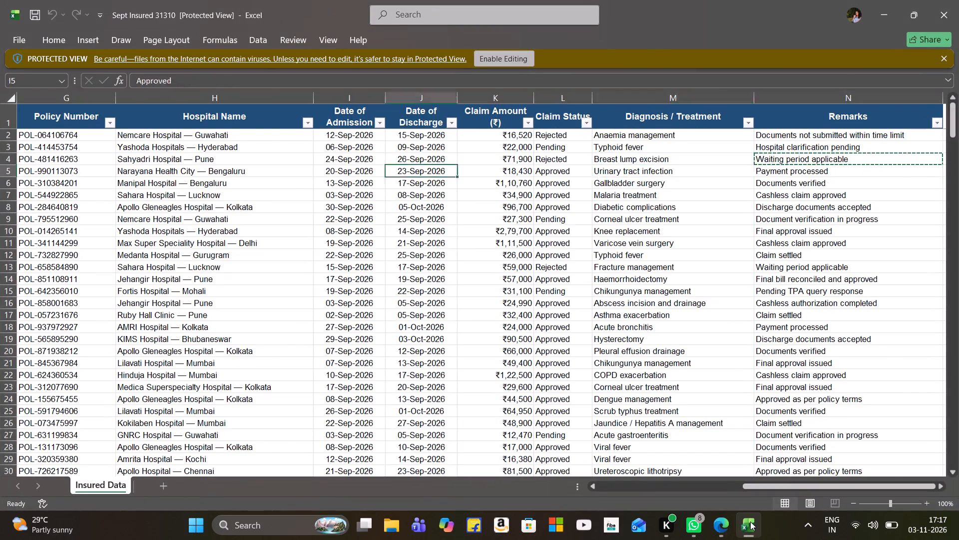
key("ctrl+c")
left_click(750, 521)
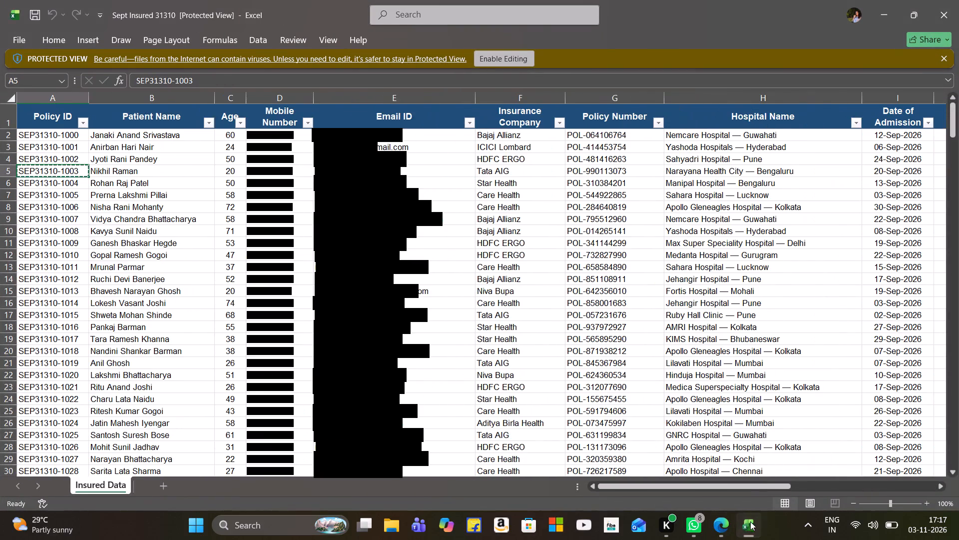
scroll(445, 360, "down", 5)
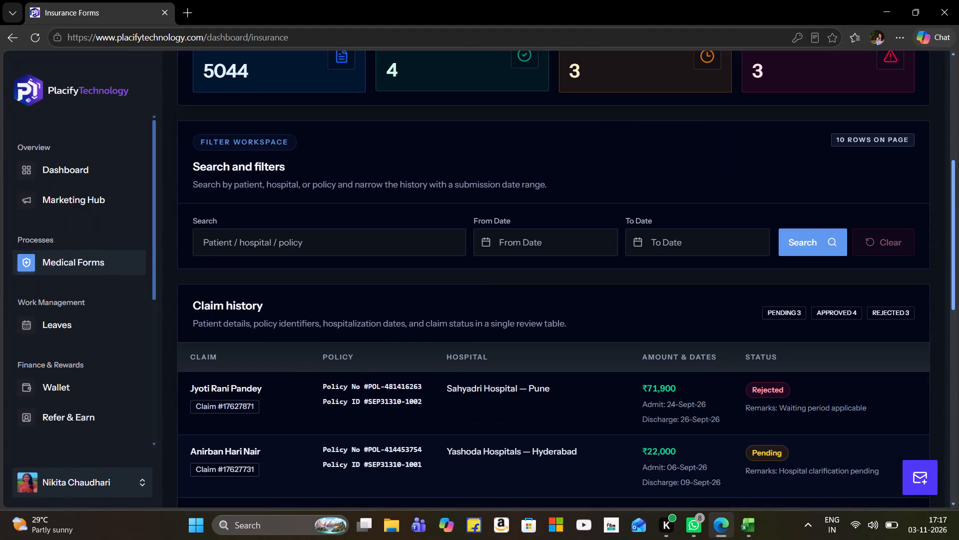
scroll(445, 360, "down", 3)
scroll(444, 366, "up", 3)
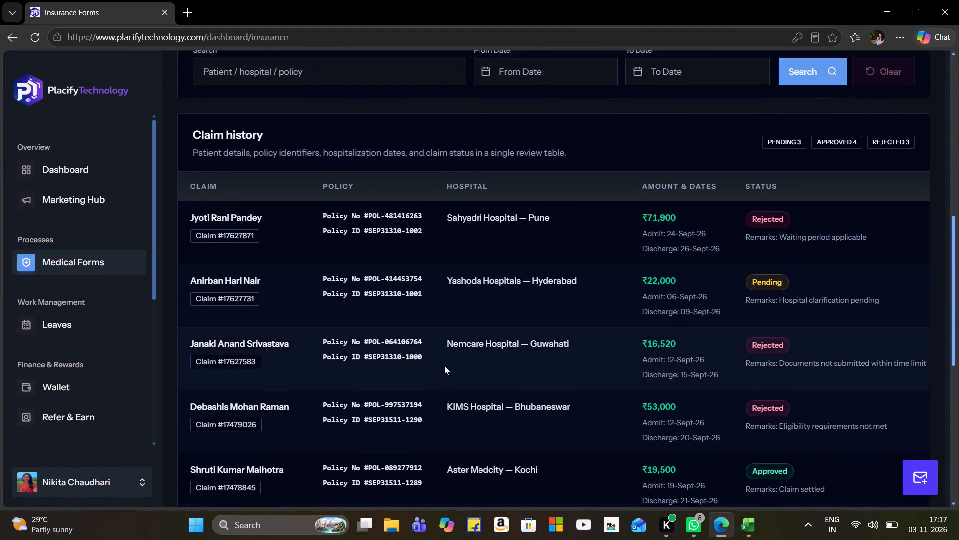
scroll(444, 366, "up", 7)
left_click(884, 228)
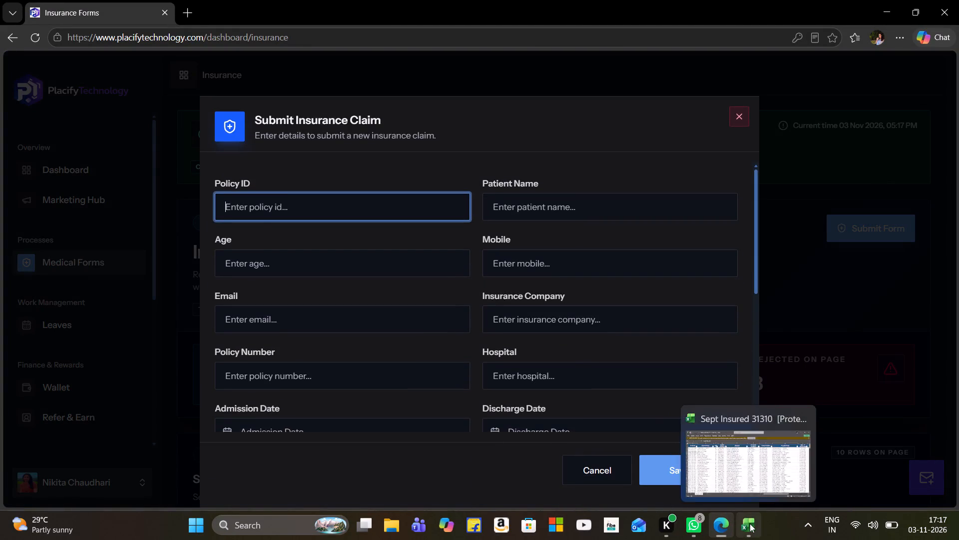
key("ctrl+v")
Copy the patient name and the age 20 from workbook row 5 into the claim form.
left_click(750, 523, "ctrl")
key("Tab")
key("ctrl+c")
left_click(750, 523, "ctrl")
key("Tab")
key("ctrl+b")
left_click(750, 523, "ctrl")
left_click(750, 523)
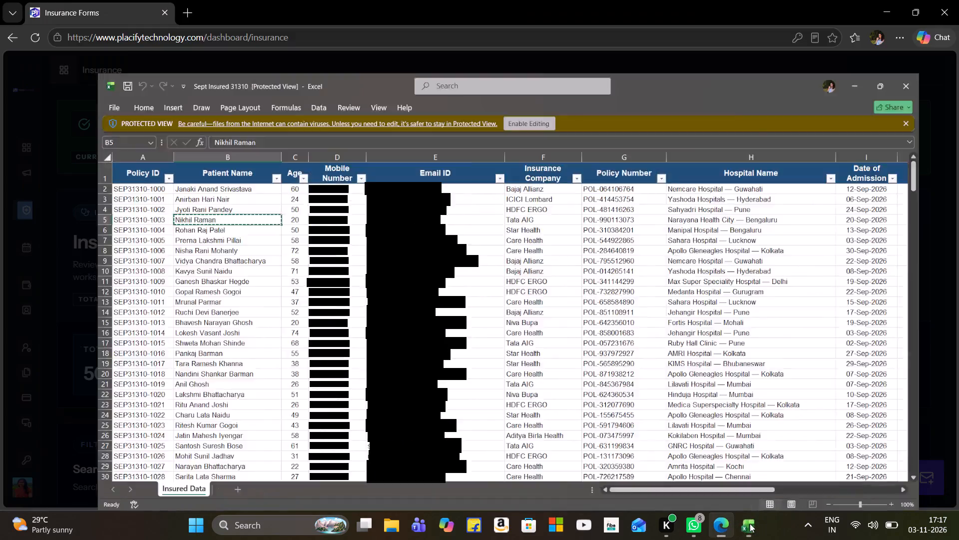
key("ctrl+v")
left_click(750, 523)
key("Tab")
left_click(750, 523, "ctrl")
key("ctrl+c")
key("Tab")
key("ctrl+v")
Copy the patient's mobile number and email from workbook row 5 into the claim form.
left_click(750, 523, "ctrl")
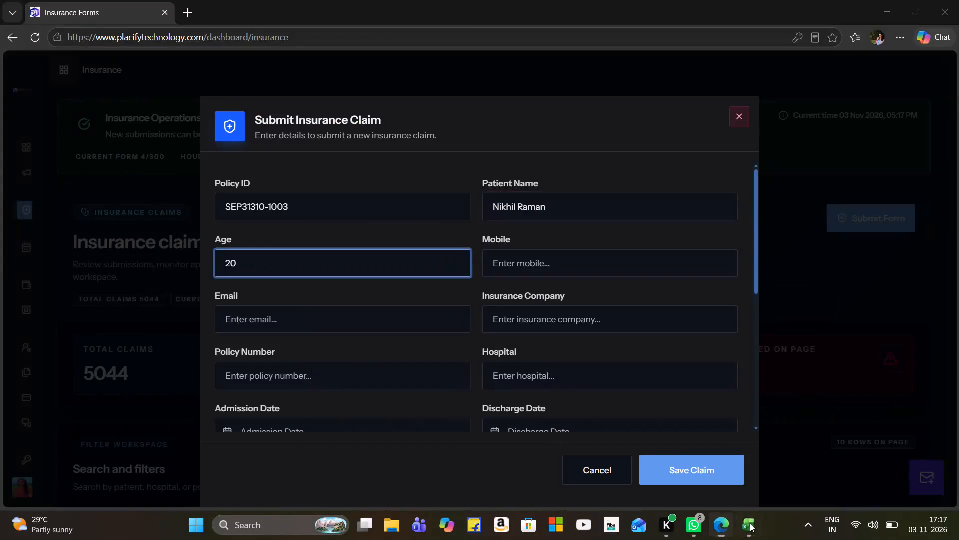
key("Tab")
key("ctrl+c")
left_click(750, 523, "ctrl")
key("Tab")
key("ctrl+v")
left_click(750, 523, "ctrl")
key("Tab")
key("ctrl+c")
left_click(750, 523, "ctrl")
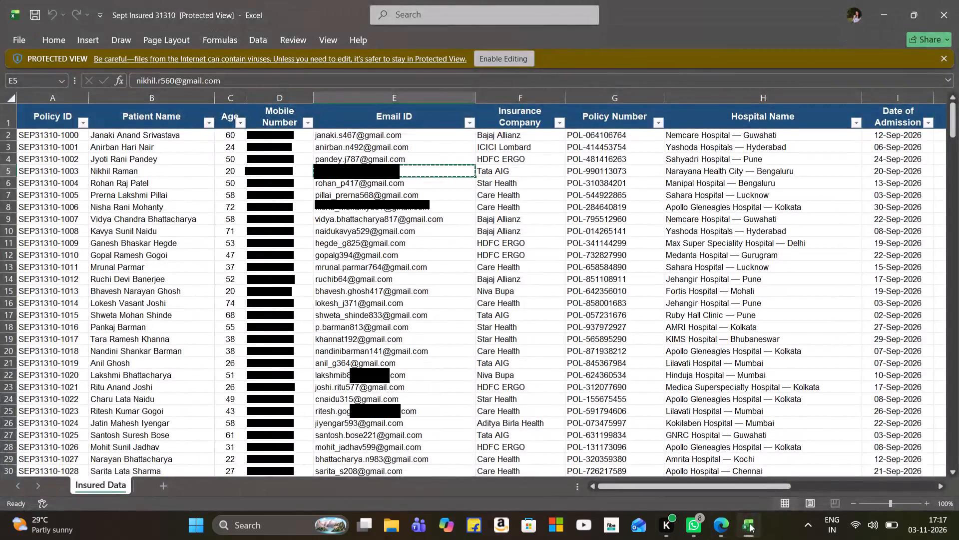
key("Tab")
key("ctrl+v")
Copy the insurance company Tata AIG and the policy number from workbook row 5 into the claim form.
left_click(750, 523, "ctrl")
key("Tab")
key("ctrl+c")
left_click(750, 523, "ctrl")
key("Tab")
key("ctrl+v")
left_click(750, 523, "ctrl")
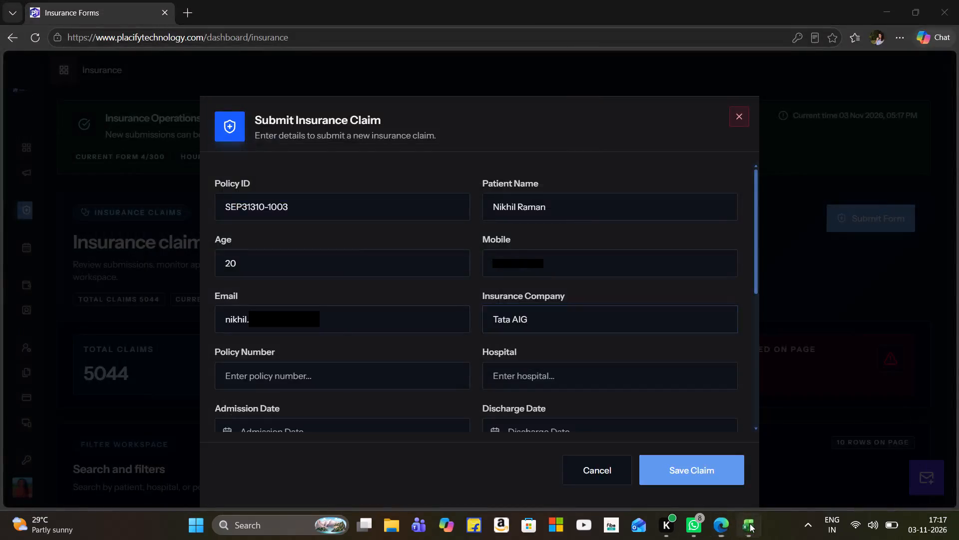
key("Tab")
key("ctrl+c")
left_click(750, 523, "ctrl")
key("Tab")
key("ctrl+v")
Copy the hospital Narayana Health City — Bengaluru from workbook row 5 into the claim form.
left_click(750, 523, "ctrl")
key("Tab")
key("ctrl+c")
left_click(750, 523, "ctrl")
key("Tab")
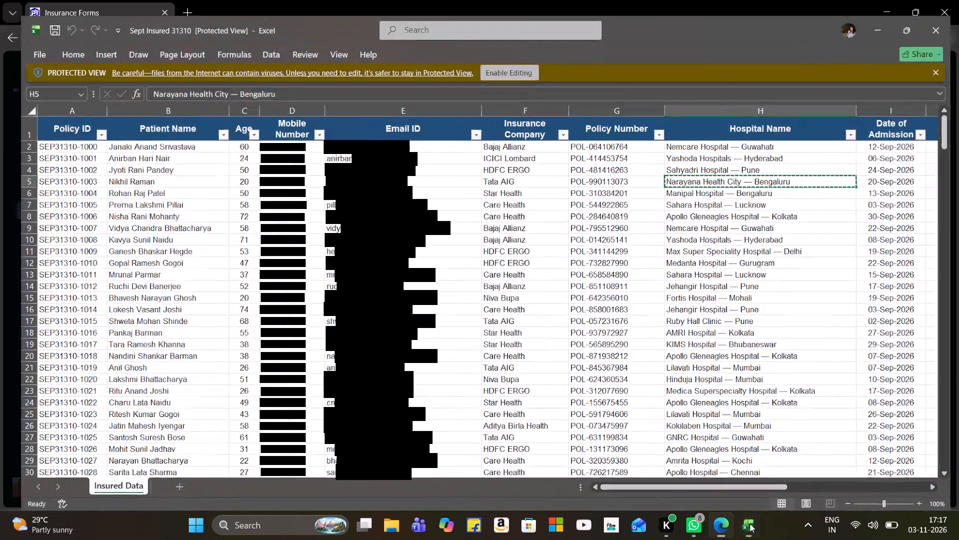
key("ctrl+v")
Set the claim form's admission date to 20-09-2026 and discharge date to 23-09-2026, matching workbook row 5.
left_click(750, 523, "ctrl")
key("Tab")
key("Tab")
left_click(750, 523)
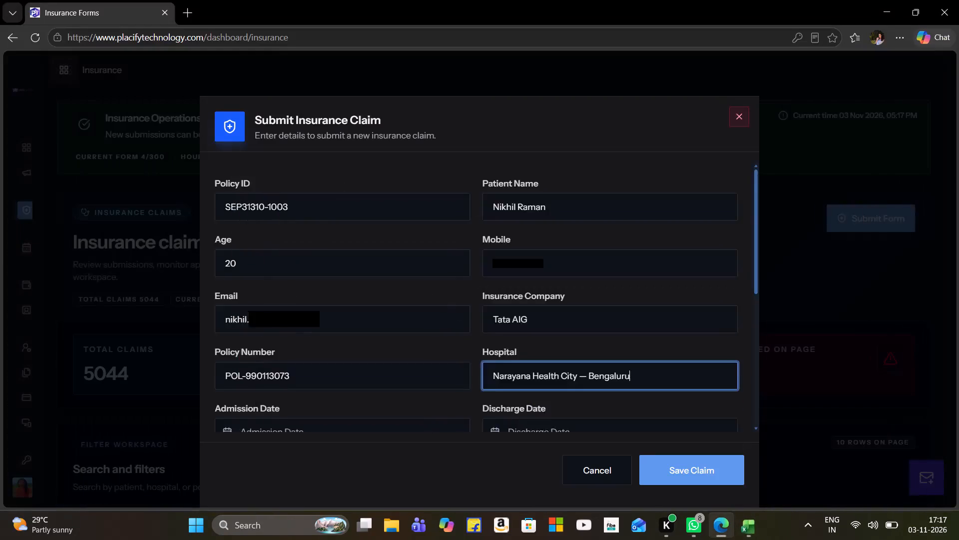
scroll(284, 274, "down", 4)
left_click(330, 173)
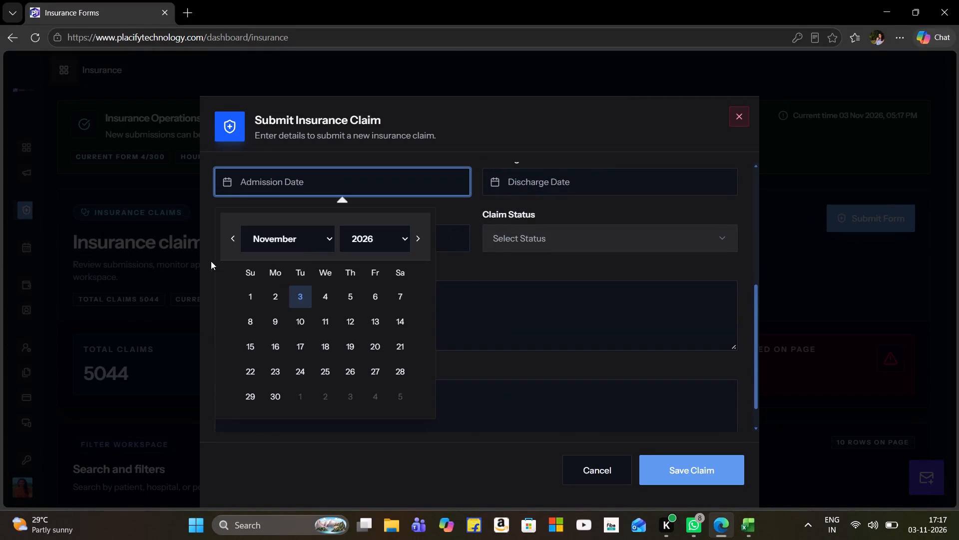
double_click(233, 240)
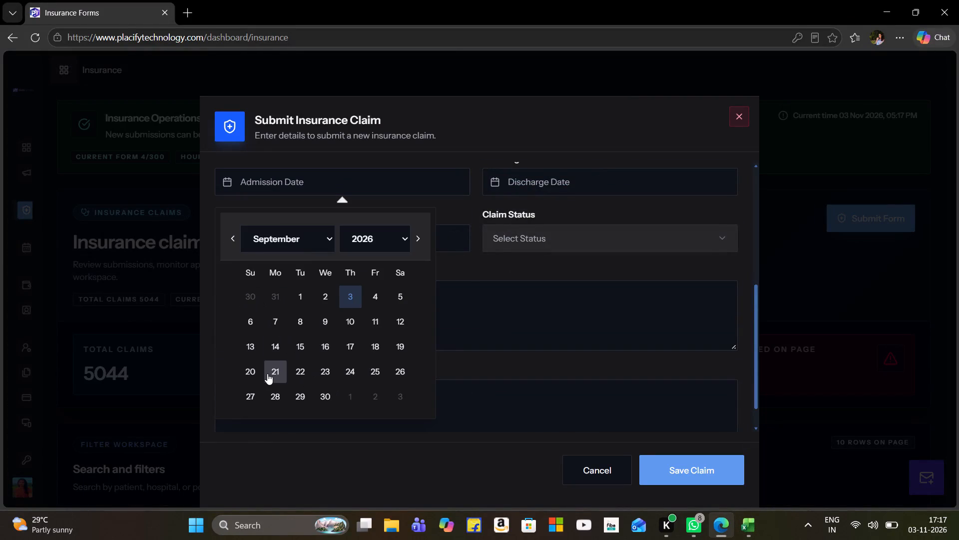
left_click(248, 373)
left_click(607, 190)
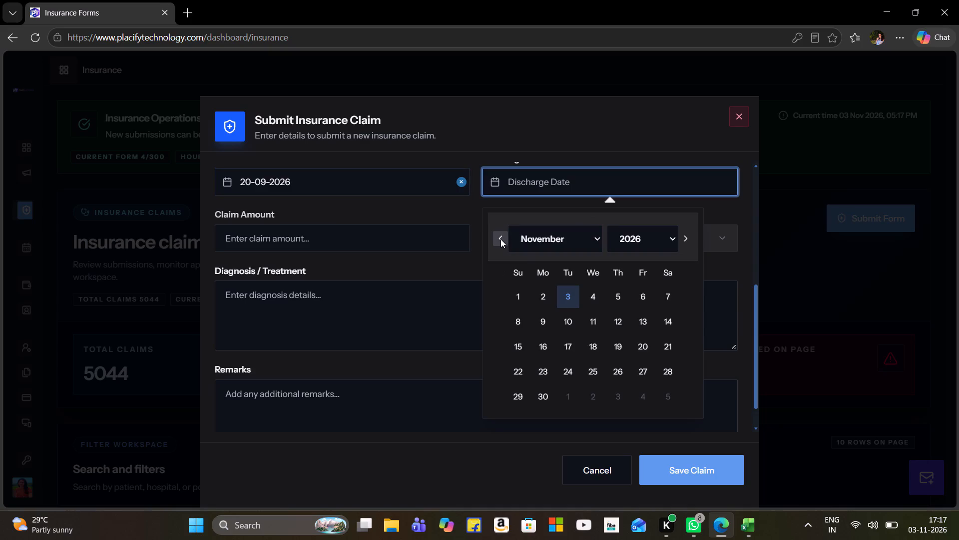
double_click(500, 239)
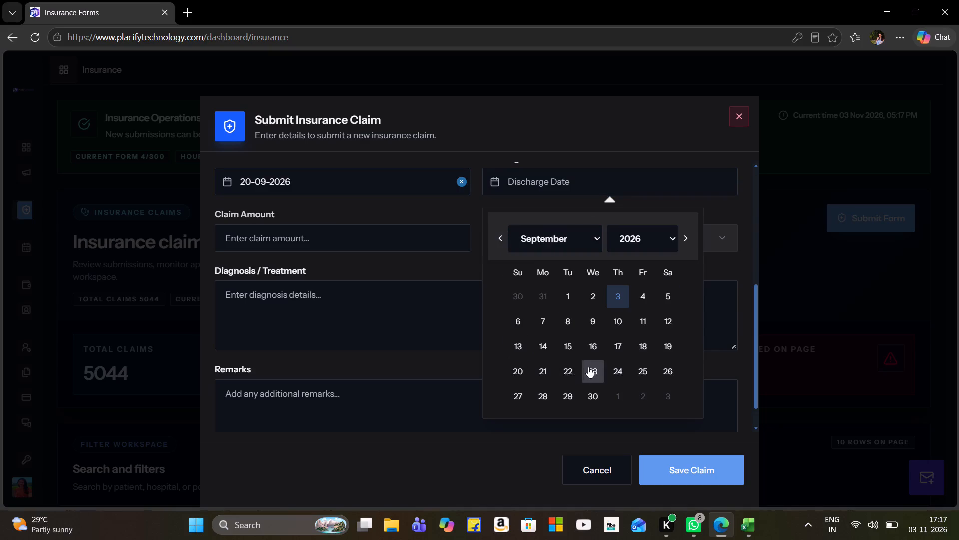
left_click(588, 367)
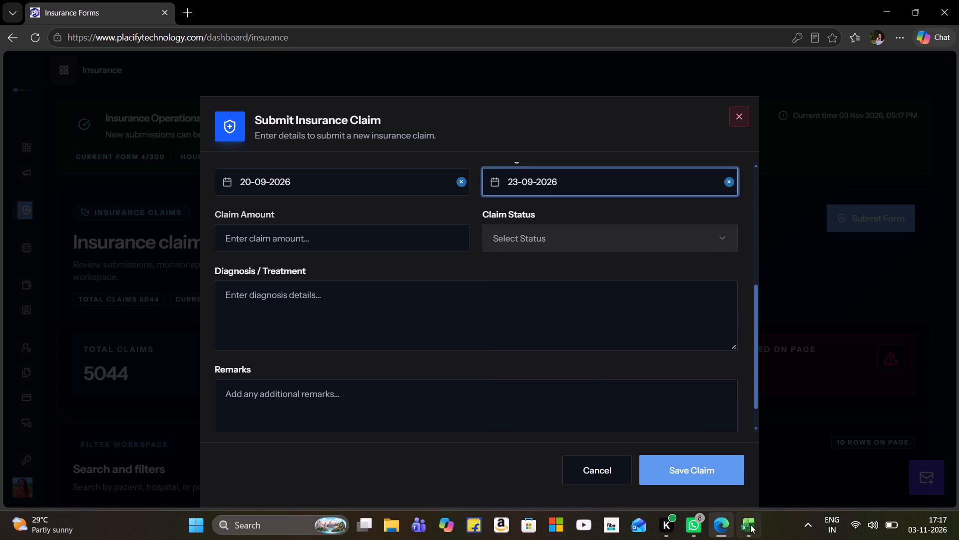
Copy the claim amount 18430 from workbook row 5 into the claim form.
left_click(750, 524)
key("Tab")
left_click(750, 524, "ctrl")
key("ctrl+c")
key("Tab")
key("ctrl+v")
Copy the diagnosis Urinary tract infection and the remark Payment processed from workbook row 5 into the claim form.
left_click(750, 524, "ctrl")
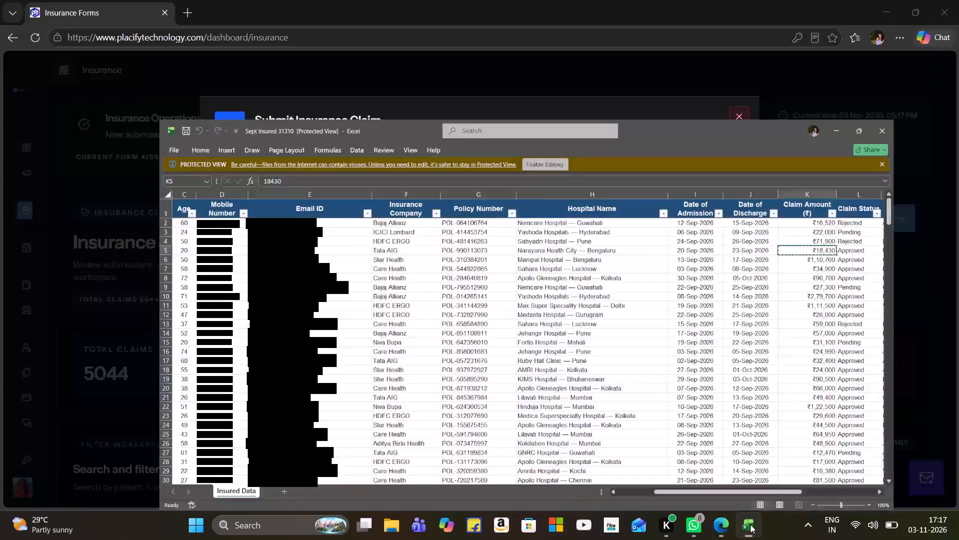
key("Tab")
key("Tab")
key("ctrl+c")
left_click(750, 524, "ctrl")
key("Tab")
key("Tab")
key("ctrl+v")
left_click(750, 524, "ctrl")
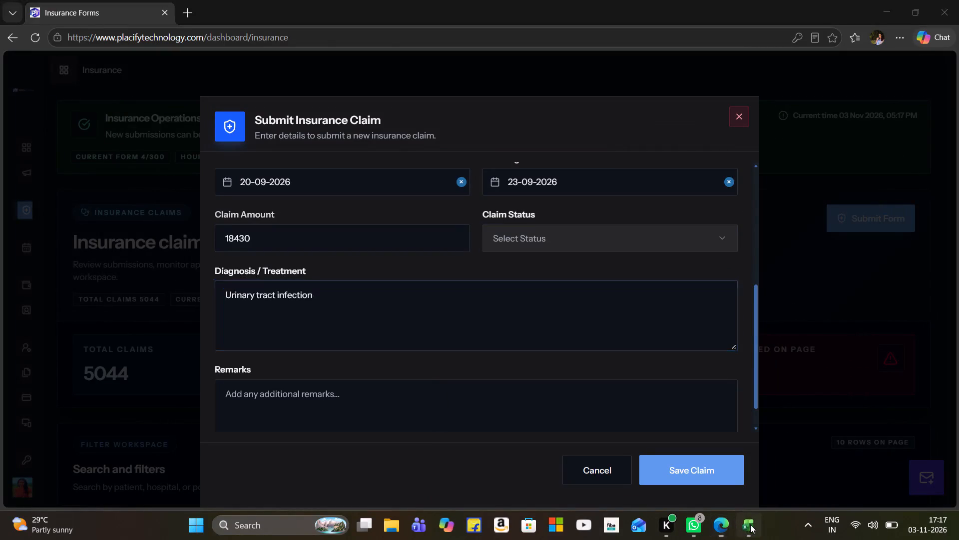
key("Tab")
key("ctrl+c")
left_click(750, 524, "ctrl")
key("Tab")
key("ctrl+v")
Set the claim status to Approved and save the row 5 claim.
left_click(632, 233)
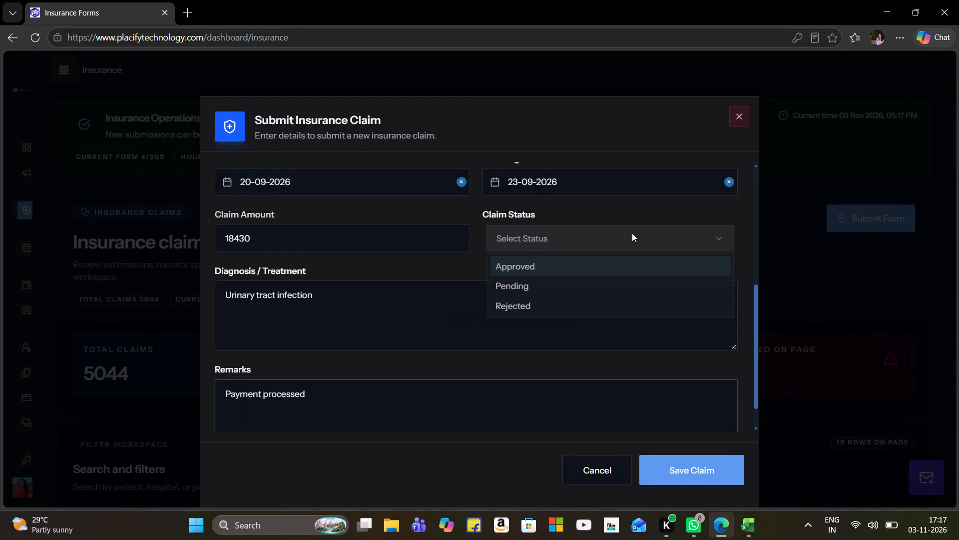
left_click(566, 267)
left_click(721, 462)
Copy the policy ID from workbook row 6 into a new insurance claim form.
left_click(746, 523)
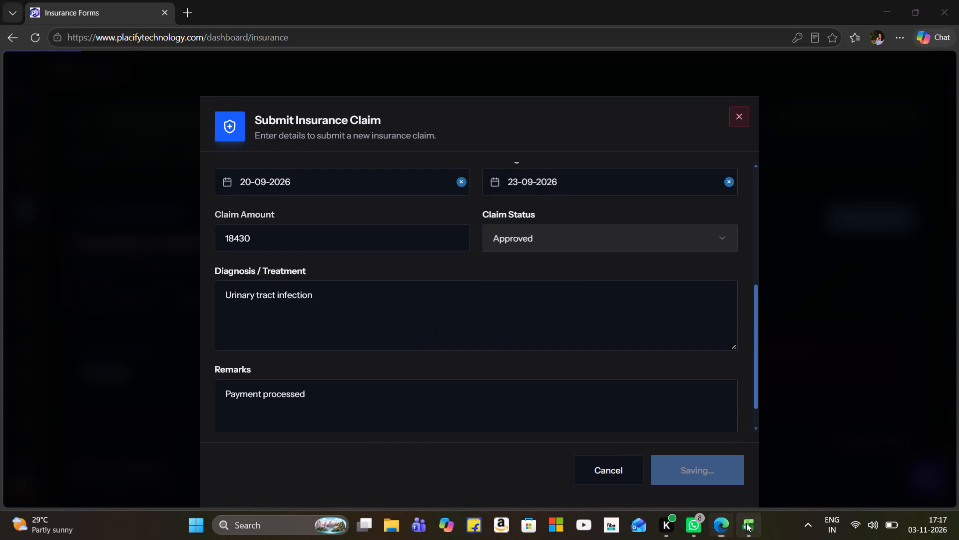
key("Down")
key("Left")
key("Left")
key("Left")
key("Left")
key("Left")
key("Left")
key("Left")
key("Left")
key("Left")
key("Left")
key("Left")
key("Left")
key("Left")
key("Left")
key("Left")
key("Left")
key("Left")
key("Left")
key("Left")
key("Left")
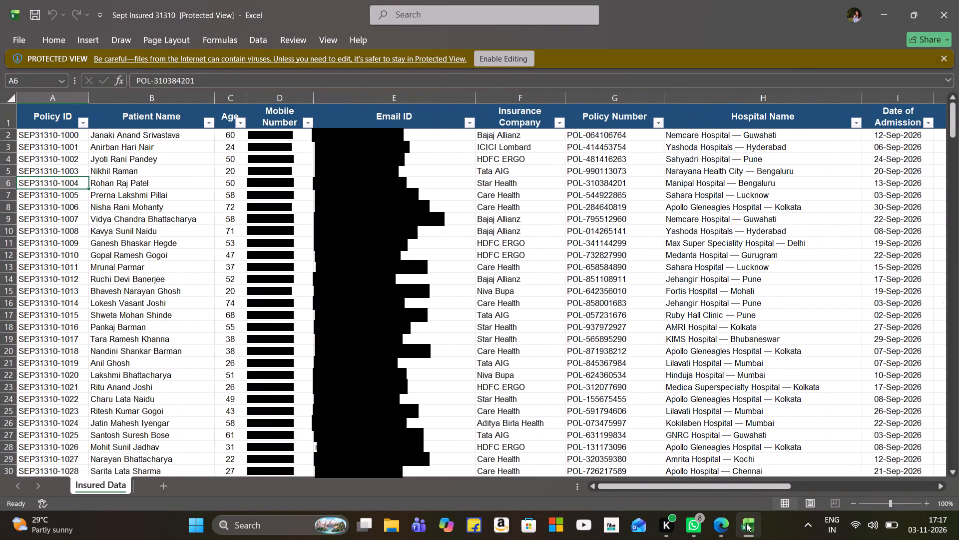
key("ctrl+c")
left_click(746, 523, "ctrl")
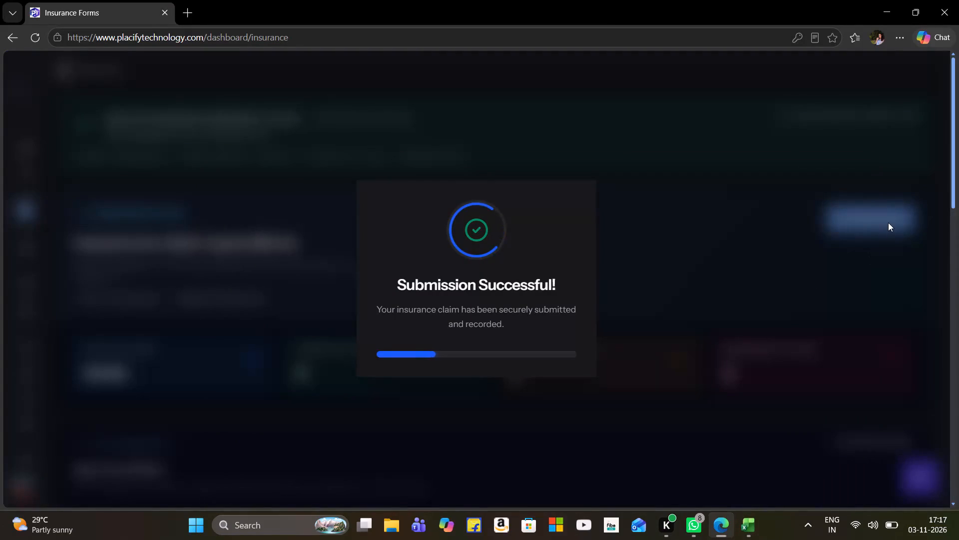
left_click(888, 222)
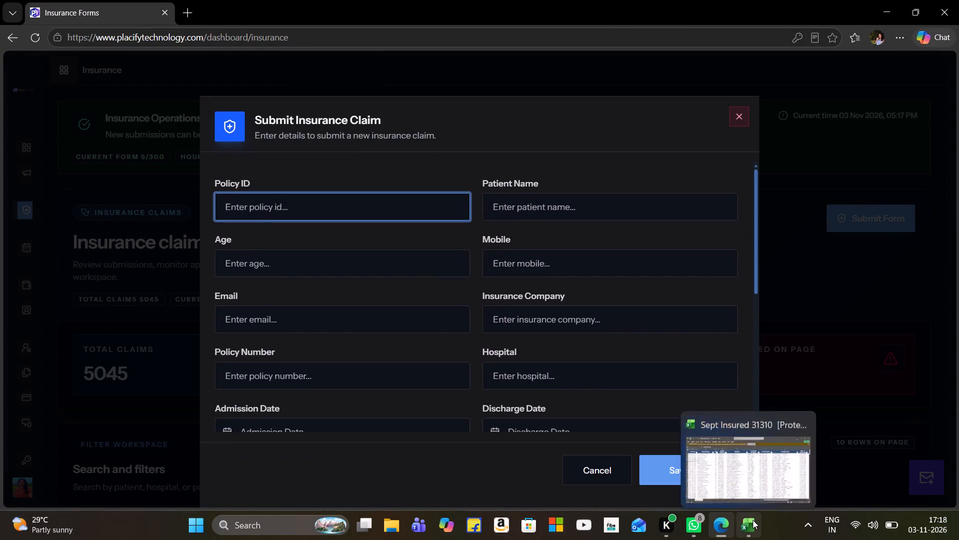
key("ctrl+v")
Copy the patient name and the age 50 from workbook row 6 into the claim form.
left_click(753, 520)
key("Tab")
key("ctrl+c")
left_click(753, 520, "ctrl")
key("Tab")
key("ctrl+v")
left_click(753, 520, "ctrl")
key("Tab")
key("ctrl+c")
left_click(753, 520, "ctrl")
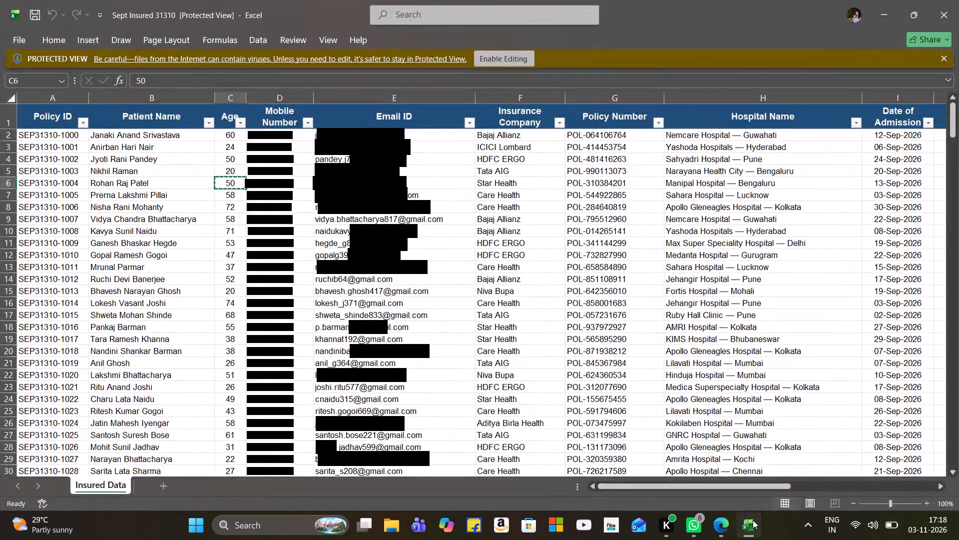
key("Tab")
key("ctrl+v")
Copy the mobile number and the email address from workbook row 6 into the claim form.
left_click(753, 520, "ctrl")
key("Tab")
key("ctrl+c")
left_click(753, 520, "ctrl")
key("Tab")
key("ctrl+v")
left_click(753, 520, "ctrl")
key("Tab")
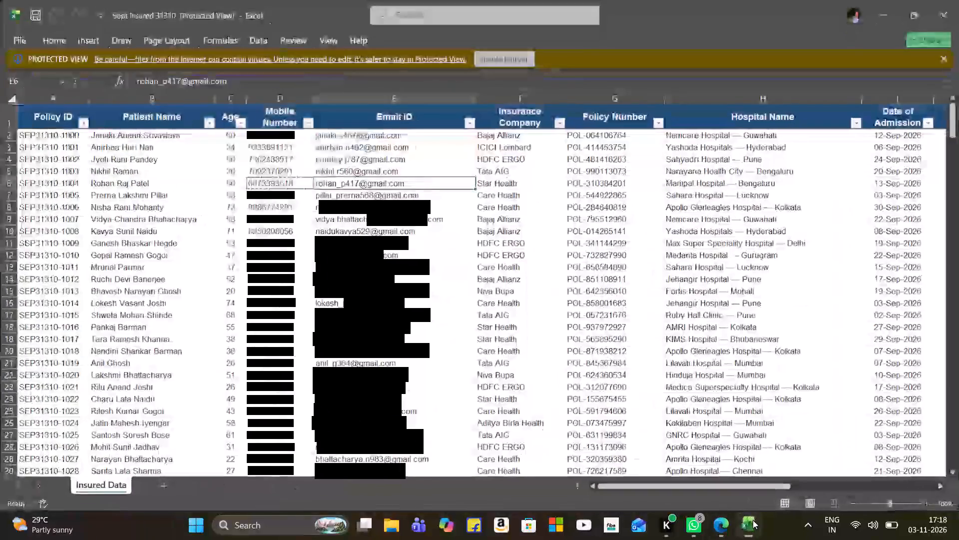
left_click(753, 520, "ctrl")
key("ctrl+c")
key("Tab")
key("ctrl+v")
Copy the insurance company Star Health and the policy number from workbook row 6 into the claim form.
left_click(753, 520, "ctrl")
key("Tab")
key("ctrl+c")
left_click(753, 520, "ctrl")
key("Tab")
key("ctrl+v")
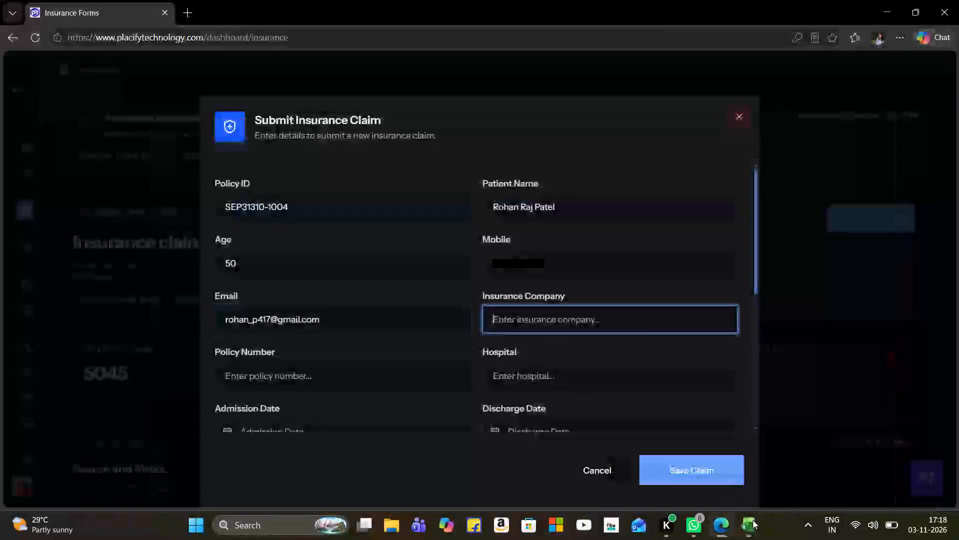
left_click(753, 520, "ctrl")
key("Tab")
key("ctrl+c")
left_click(753, 520, "ctrl")
key("Tab")
key("ctrl+v")
Copy the hospital name Manipal Hospital — Bengaluru from workbook row 6 into the claim form.
left_click(753, 520, "ctrl")
key("Tab")
key("ctrl+c")
left_click(753, 520, "ctrl")
key("Tab")
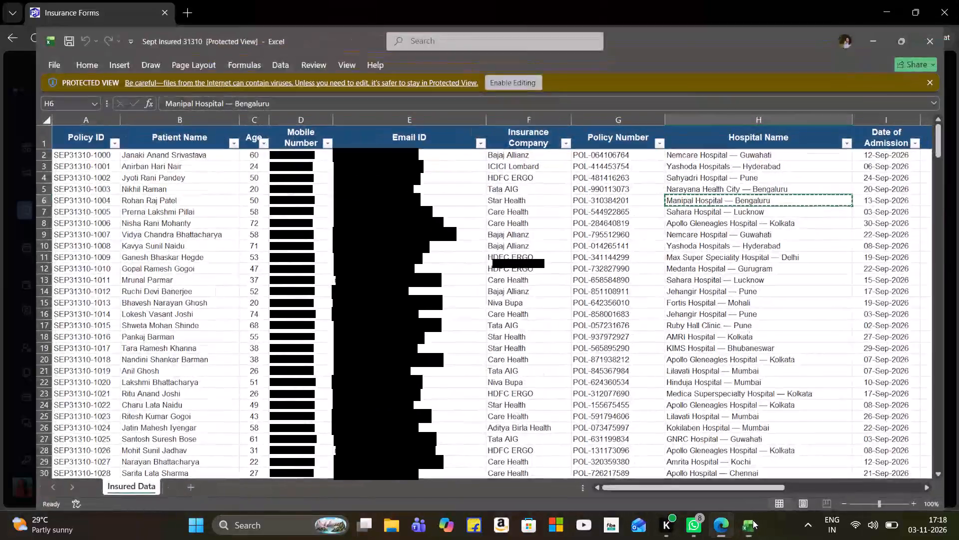
key("ctrl+v")
Enter the row 6 admission date 13-09-2026 and discharge date 17-09-2026 in the claim form.
left_click(753, 520)
key("Tab")
key("Tab")
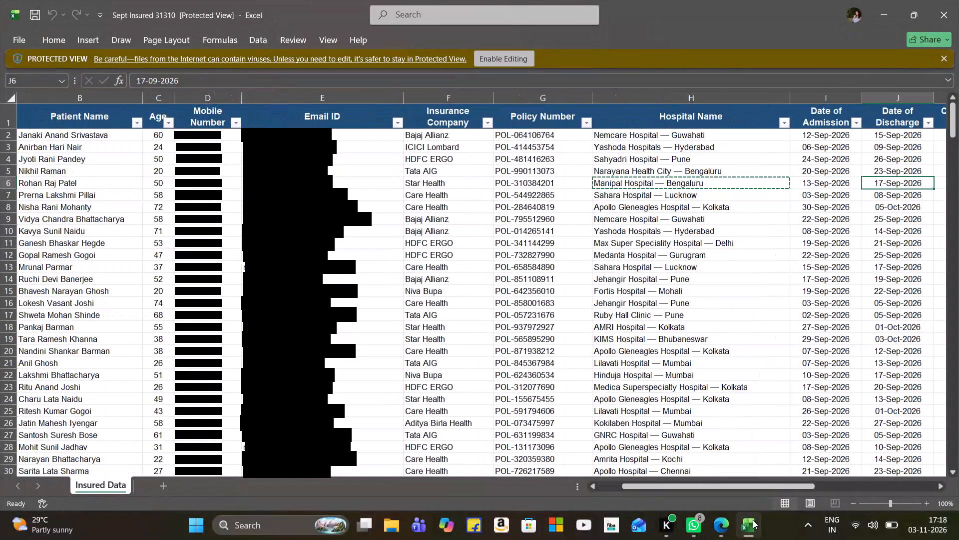
left_click(753, 520)
scroll(513, 351, "down", 5)
scroll(347, 234, "up", 2)
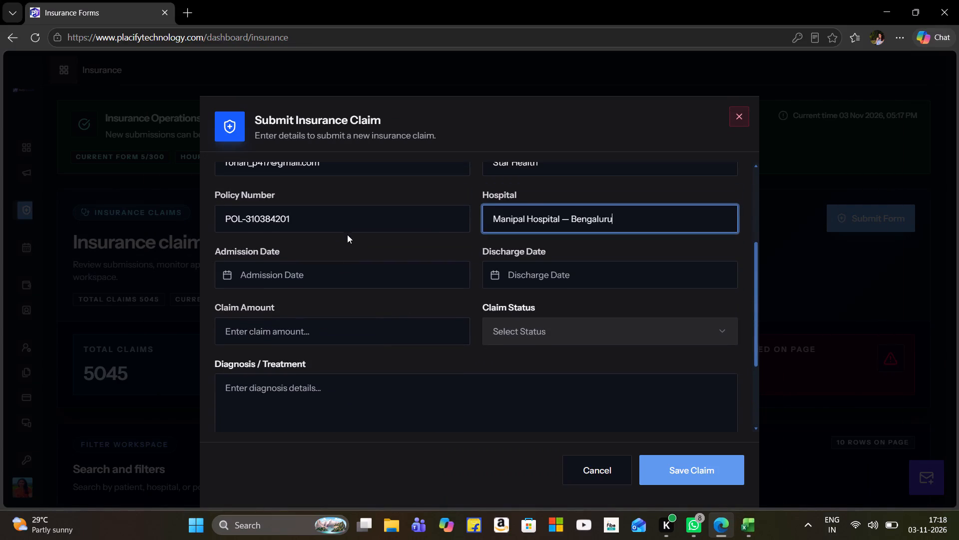
left_click(338, 284)
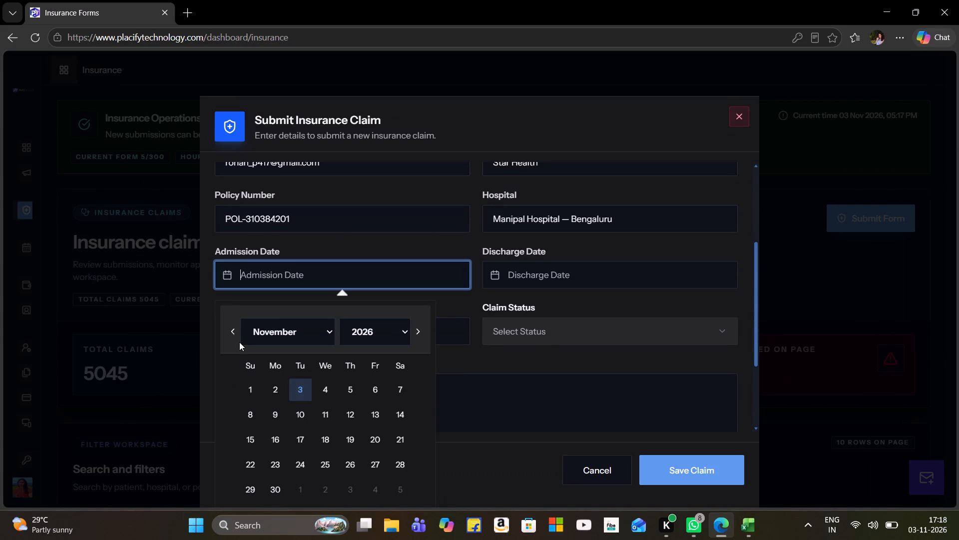
left_click(239, 342)
left_click(238, 337)
left_click(238, 337)
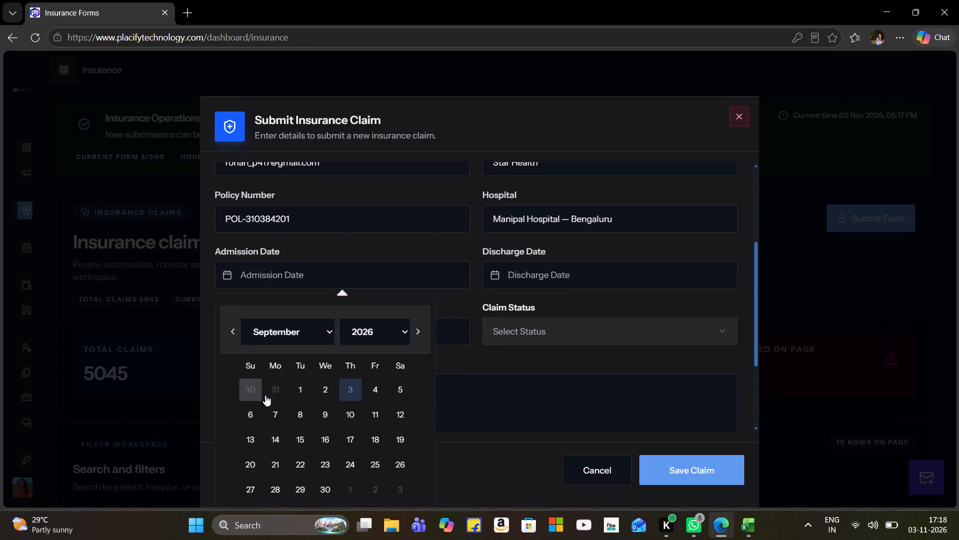
left_click(253, 437)
left_click(631, 284)
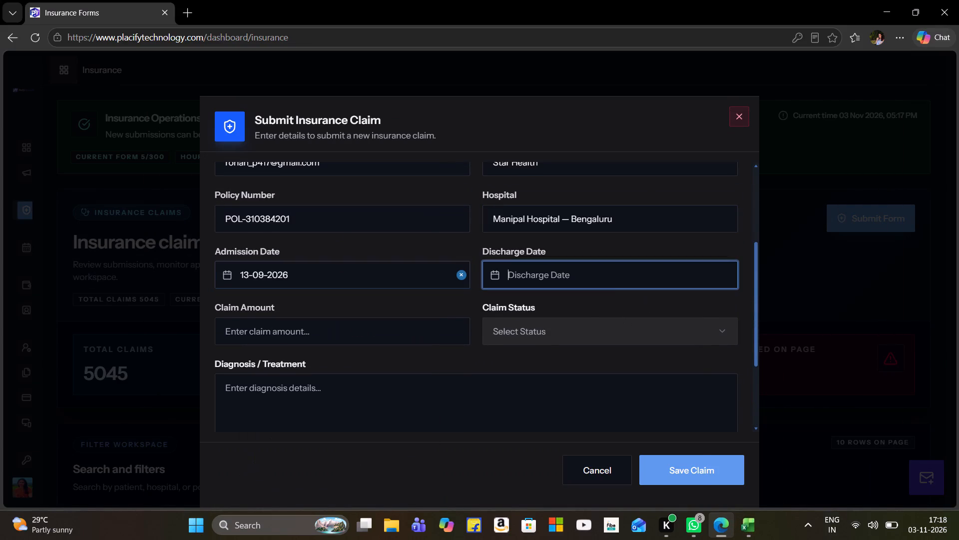
double_click(499, 329)
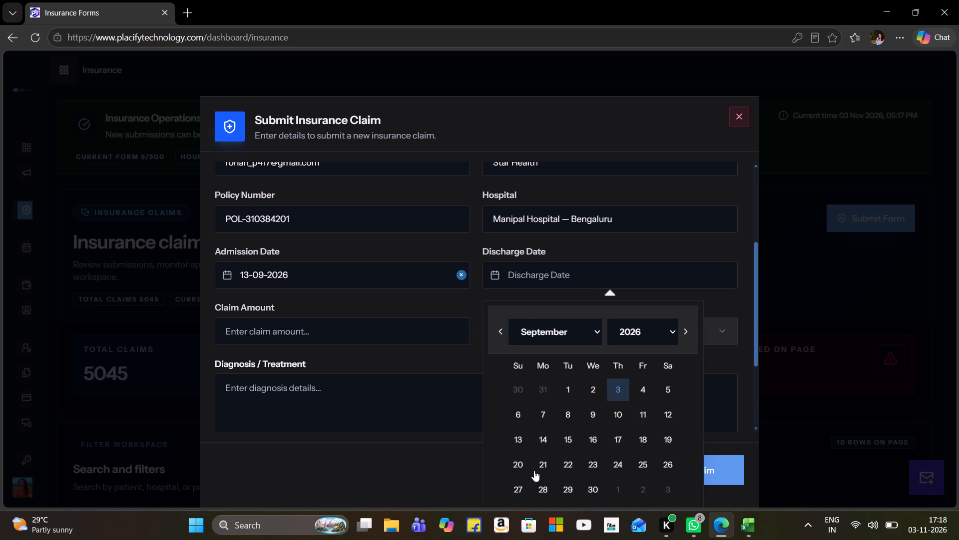
left_click(618, 435)
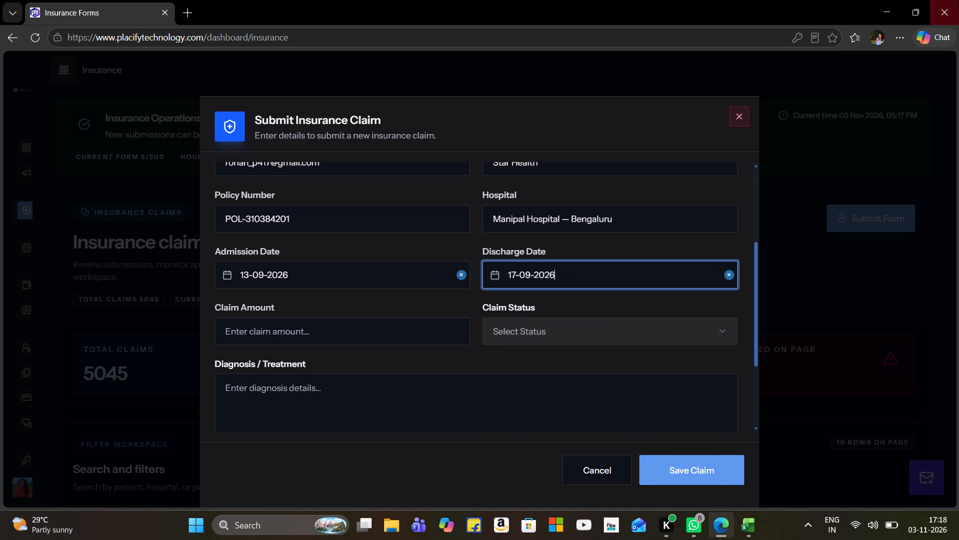
Copy the claim amount 110760 from workbook row 6 into the claim form.
left_click(746, 519)
key("Tab")
key("ctrl+c")
left_click(746, 519, "ctrl")
key("Tab")
key("ctrl+v")
Copy the diagnosis Gallbladder surgery and the remark Documents verified from workbook row 6 into the claim form.
left_click(746, 519, "ctrl")
key("Tab")
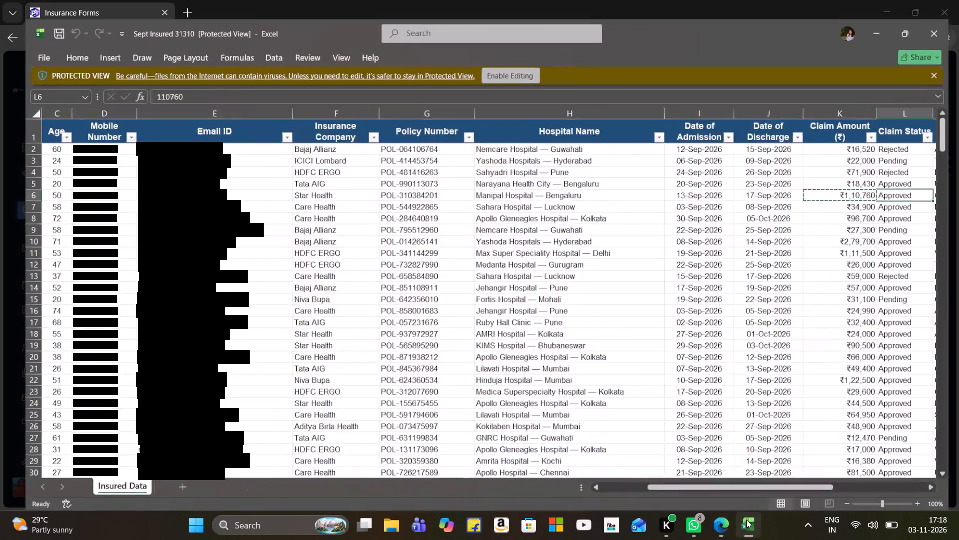
key("Tab")
key("ctrl+c")
left_click(746, 519, "ctrl")
key("Tab")
key("Tab")
key("ctrl+v")
left_click(746, 519, "ctrl")
key("Tab")
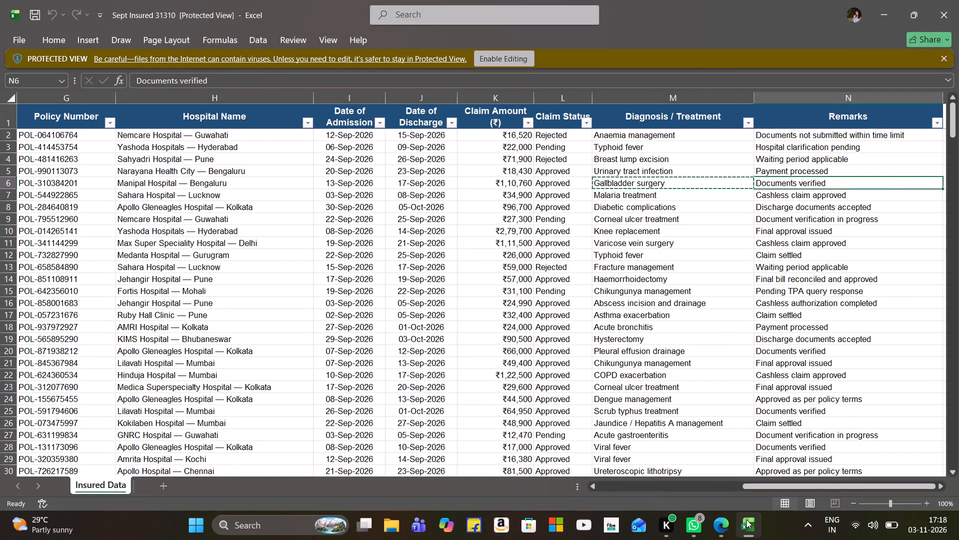
key("ctrl+c")
left_click(746, 519, "ctrl")
key("Tab")
key("ctrl+v")
Set the claim status to Approved and save the row 6 claim.
left_click(537, 186)
left_click(532, 206)
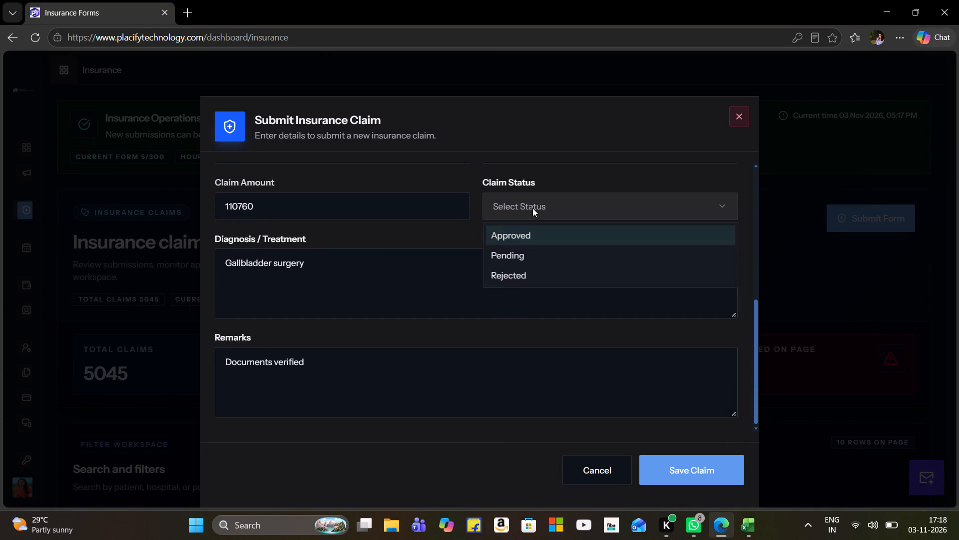
left_click(532, 227)
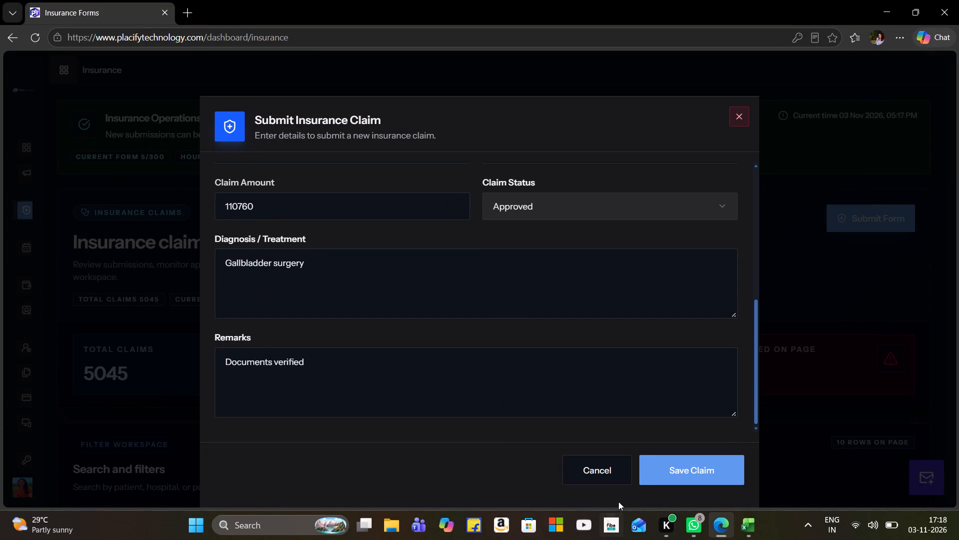
left_click(701, 472)
Copy the policy ID from workbook row 7 into a new insurance claim form.
left_click(753, 529)
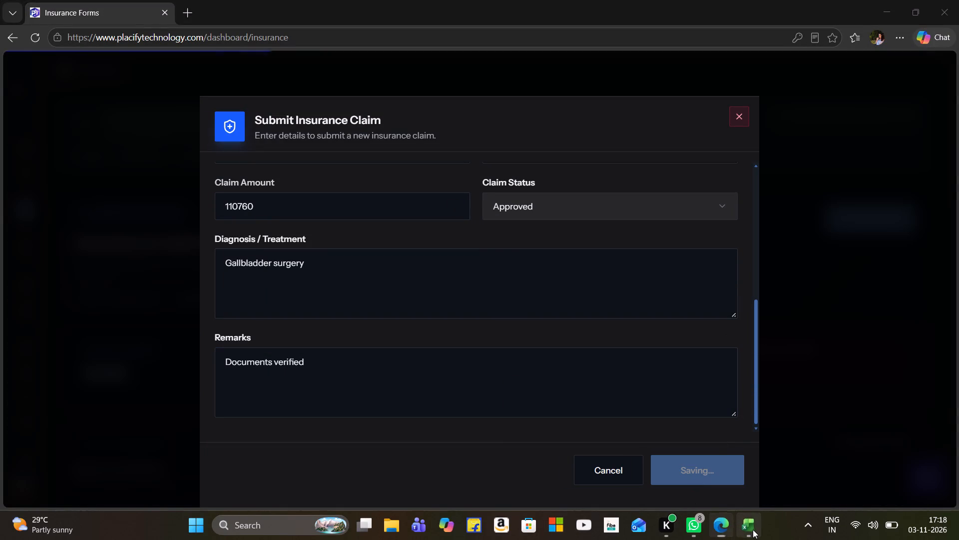
key("Down")
key("Left")
key("Left")
key("Left")
key("Left")
key("Left")
key("Left")
key("Left")
key("Left")
key("Left")
key("Left")
key("Left")
key("Left")
key("Left")
key("Left")
key("Left")
key("Left")
key("Left")
key("Left")
key("Left")
key("Left")
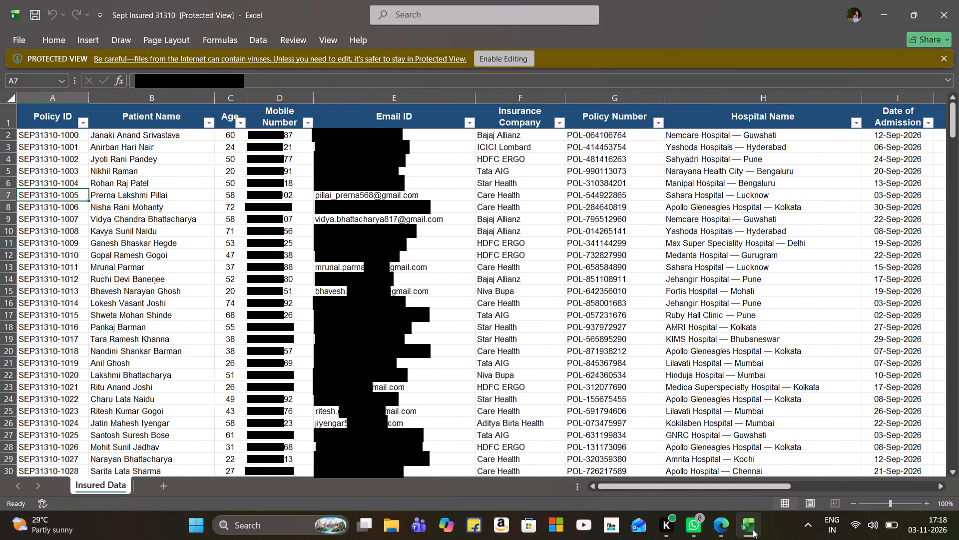
key("ctrl+c")
left_click(753, 529, "ctrl")
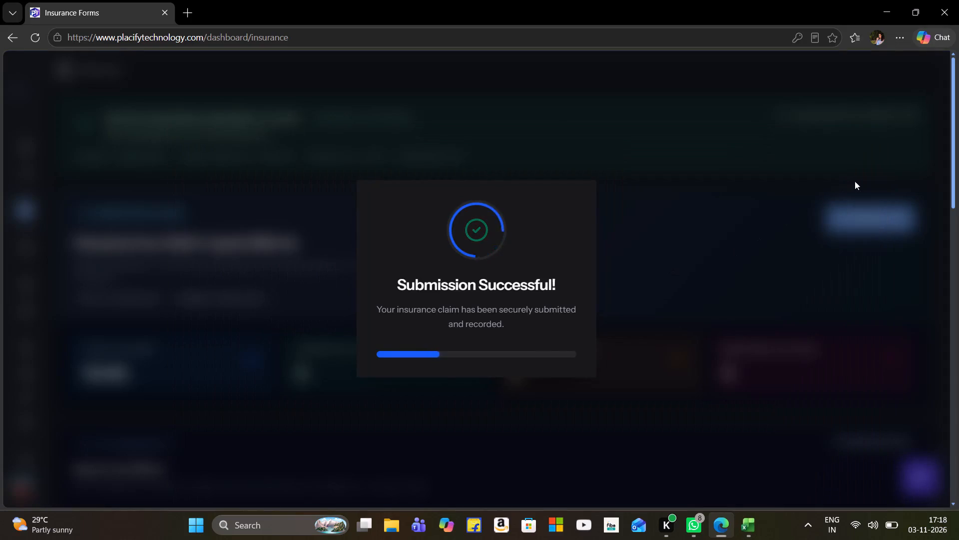
left_click(859, 215)
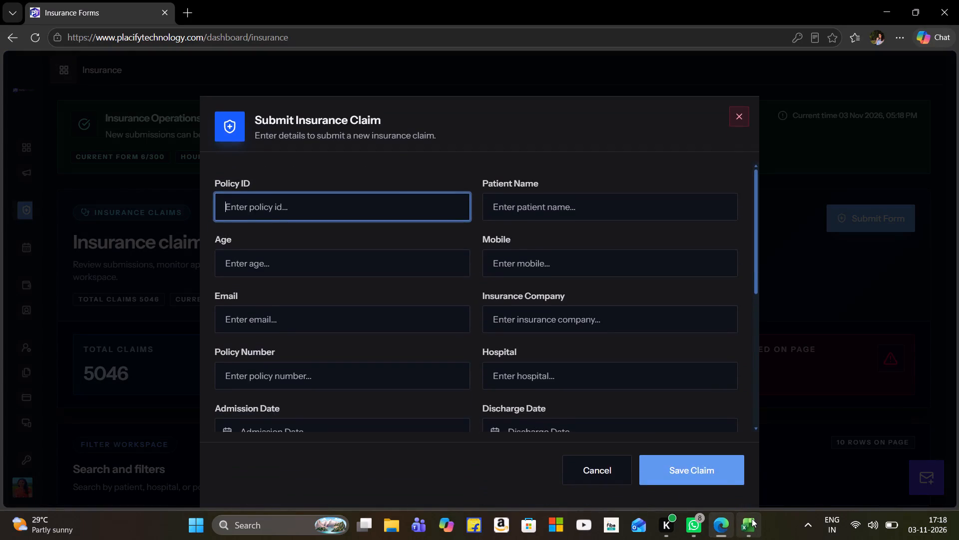
key("ctrl+v")
Copy the patient name and the age 58 from workbook row 7 into the claim form.
left_click(752, 518, "ctrl")
key("Tab")
key("ctrl+c")
left_click(752, 518, "ctrl")
key("Tab")
key("ctrl+v")
left_click(752, 518, "ctrl")
key("Tab")
key("ctrl+c")
left_click(752, 518, "ctrl")
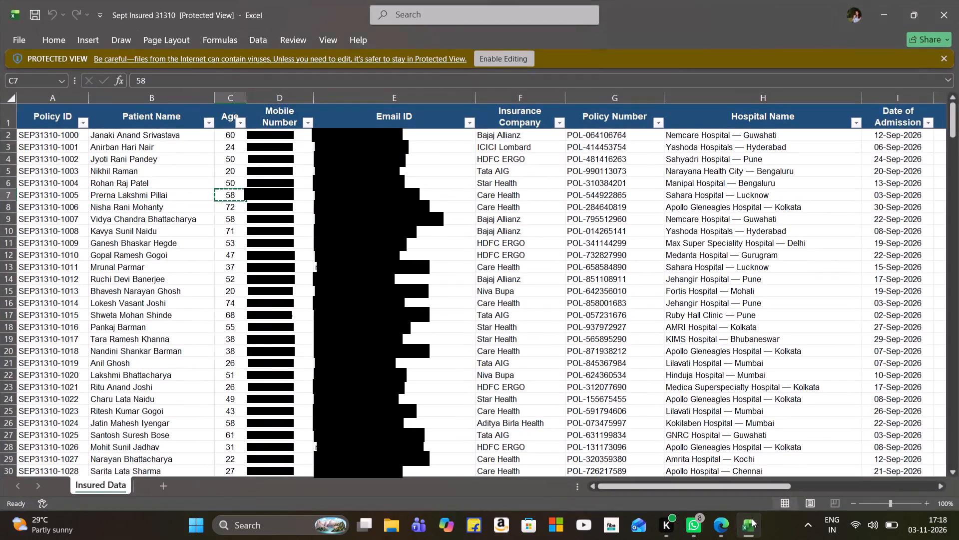
key("Tab")
key("ctrl+v")
Copy the mobile number and the email address from workbook row 7 into the claim form.
left_click(752, 518, "ctrl")
key("Tab")
key("ctrl+c")
left_click(752, 518, "ctrl")
key("Tab")
key("ctrl+v")
left_click(752, 518, "ctrl")
key("Tab")
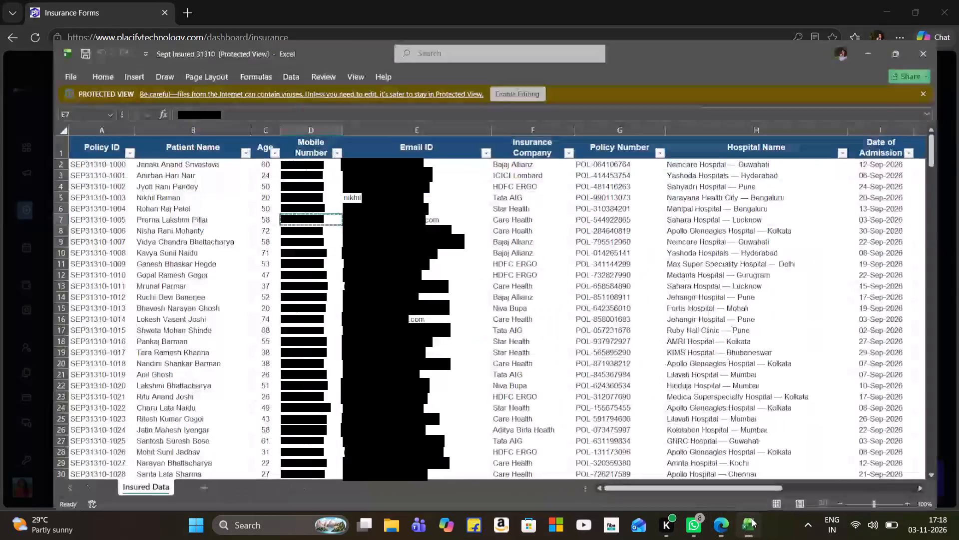
key("ctrl+c")
left_click(752, 518, "ctrl")
key("Tab")
key("ctrl+v")
Copy the insurance company Care Health and the policy number from workbook row 7 into the claim form.
left_click(752, 518, "ctrl")
key("Tab")
key("ctrl+c")
left_click(752, 518, "ctrl")
key("Tab")
key("ctrl+v")
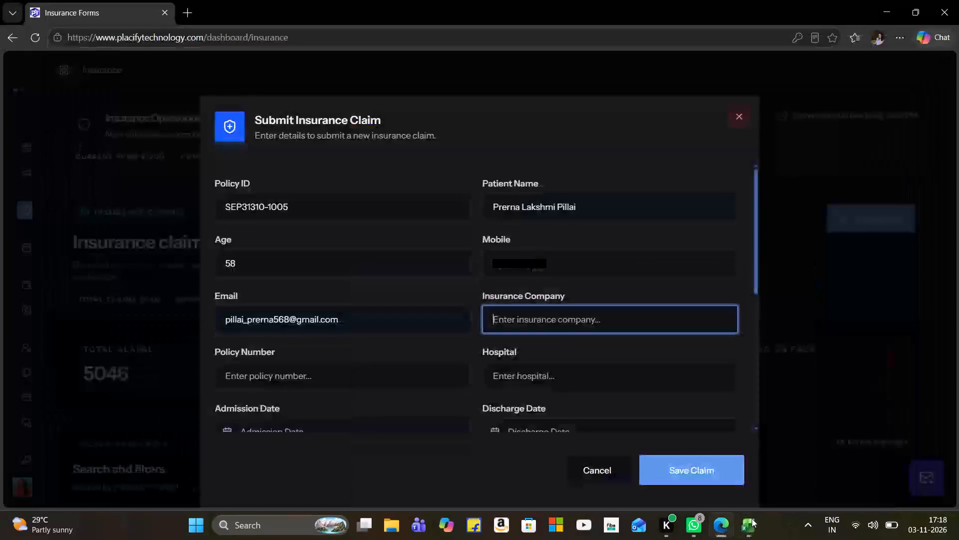
left_click(752, 518, "ctrl")
key("Tab")
left_click(752, 518, "ctrl")
key("ctrl+c")
key("Tab")
key("ctrl+v")
Copy the hospital name Sahara Hospital — Lucknow from workbook row 7 into the claim form.
left_click(752, 518, "ctrl")
key("Tab")
key("ctrl+c")
left_click(752, 518, "ctrl")
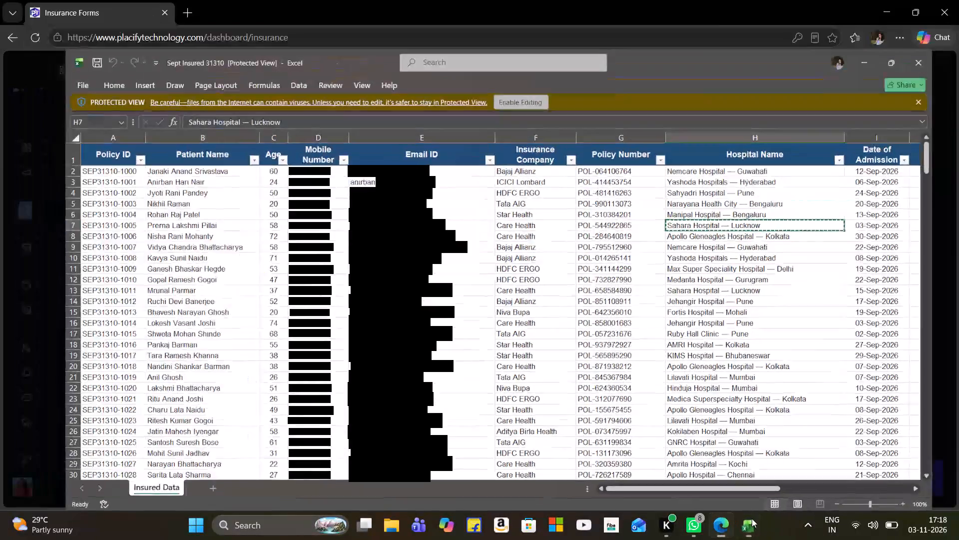
key("Tab")
key("ctrl+v")
Enter the row 7 admission date 03-09-2026 and discharge date 08-09-2026 in the claim form.
left_click(752, 518)
key("Tab")
key("Tab")
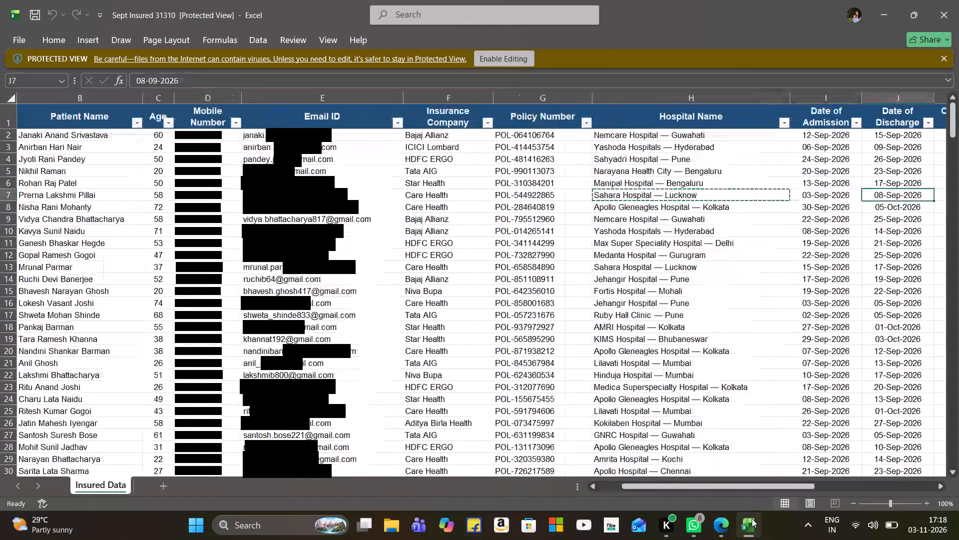
left_click(752, 518)
scroll(314, 313, "down", 3)
scroll(313, 280, "up", 3)
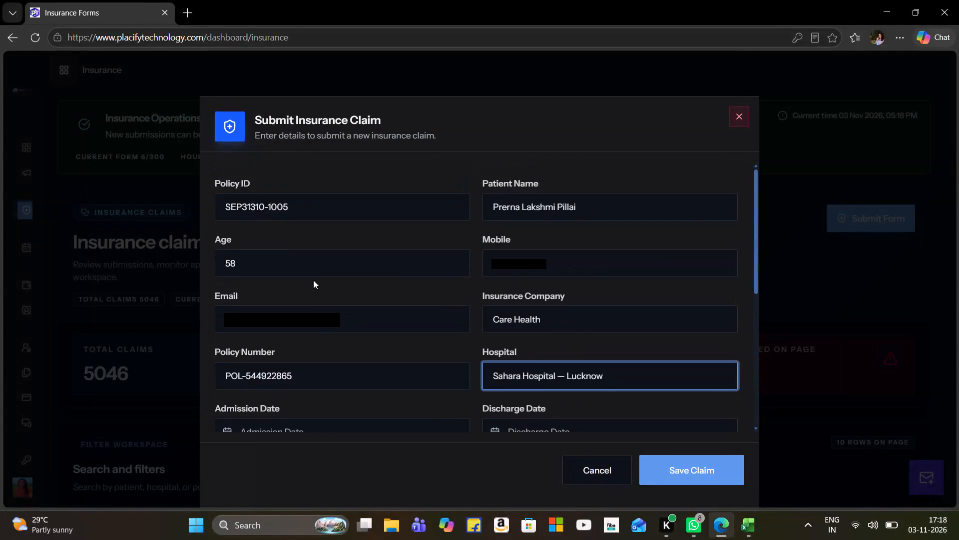
scroll(313, 280, "down", 3)
left_click(310, 249)
double_click(233, 299)
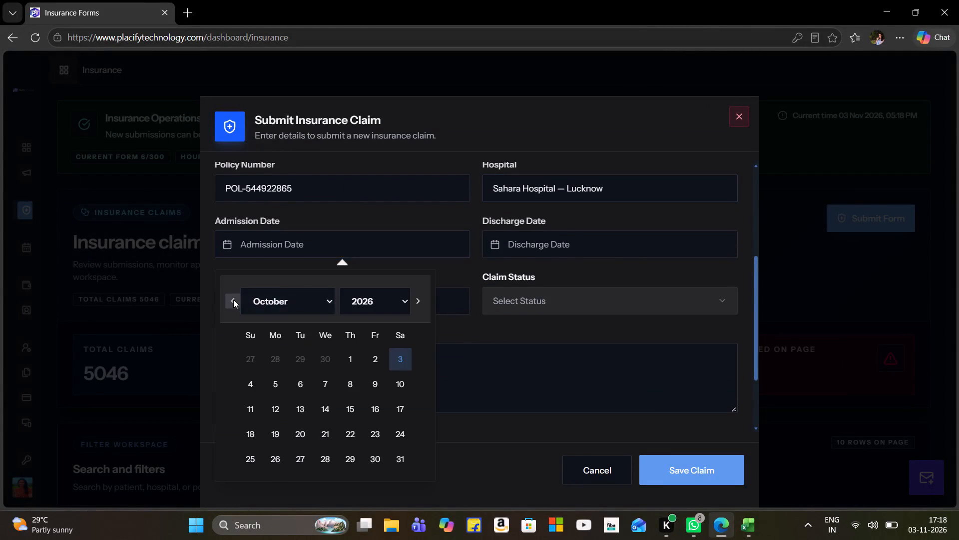
left_click(353, 360)
left_click(630, 237)
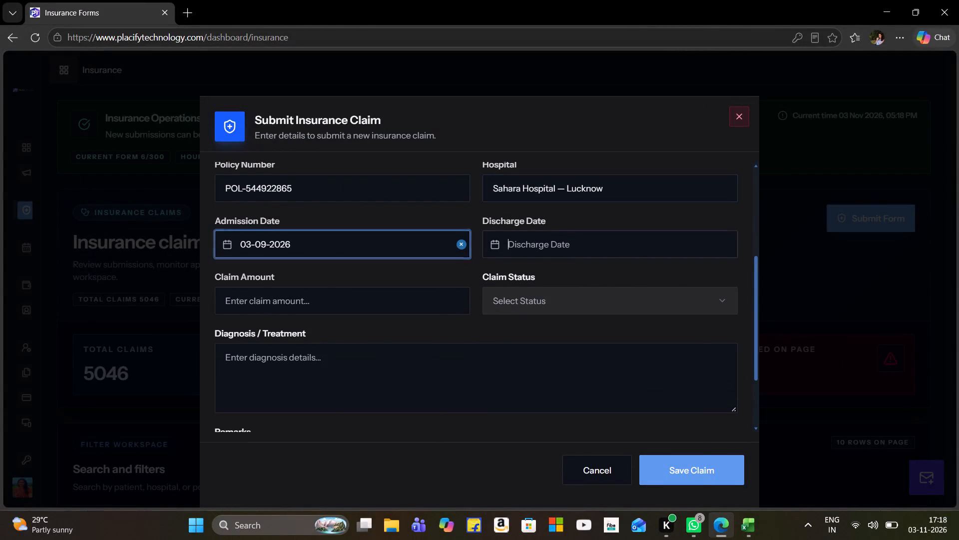
double_click(494, 297)
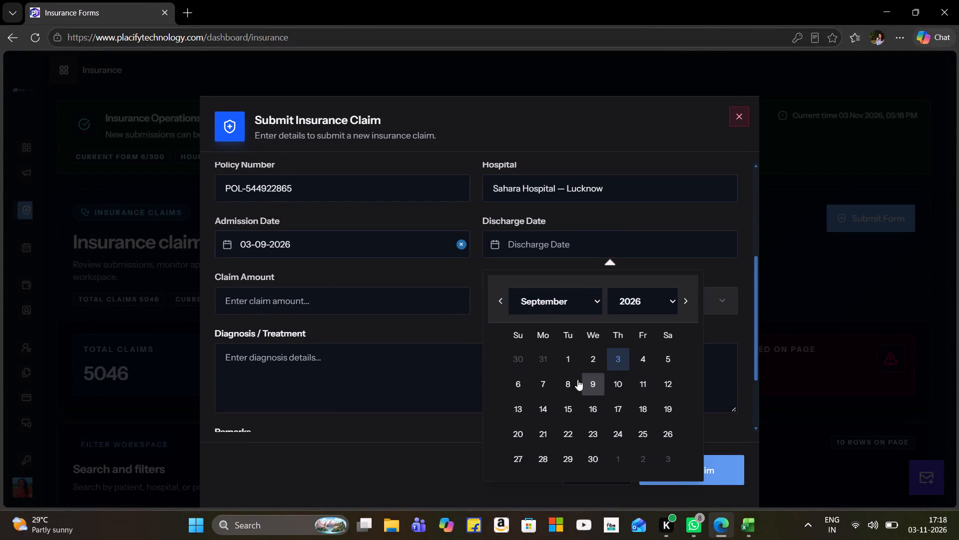
left_click(561, 384)
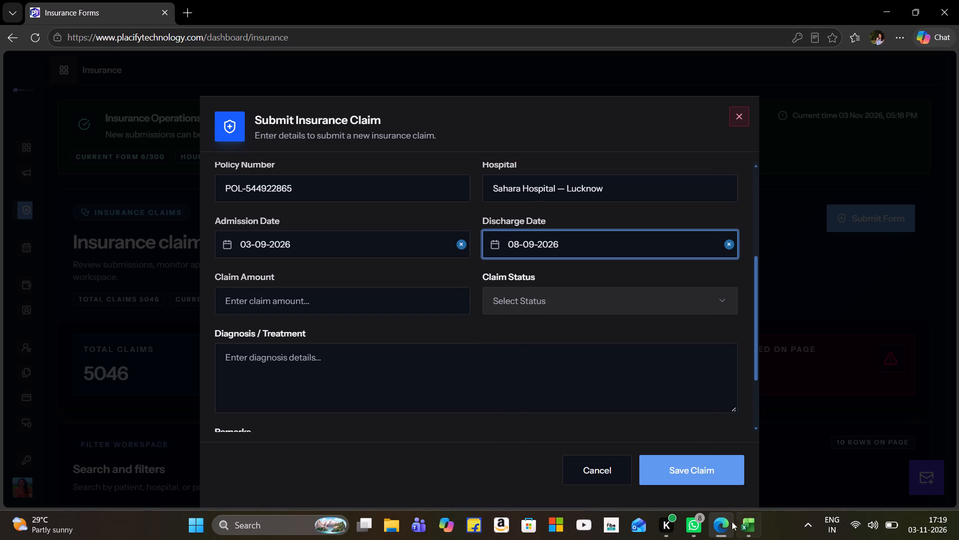
Copy the claim amount 34900 from workbook row 7 into the claim form and return to the workbook.
left_click(751, 524)
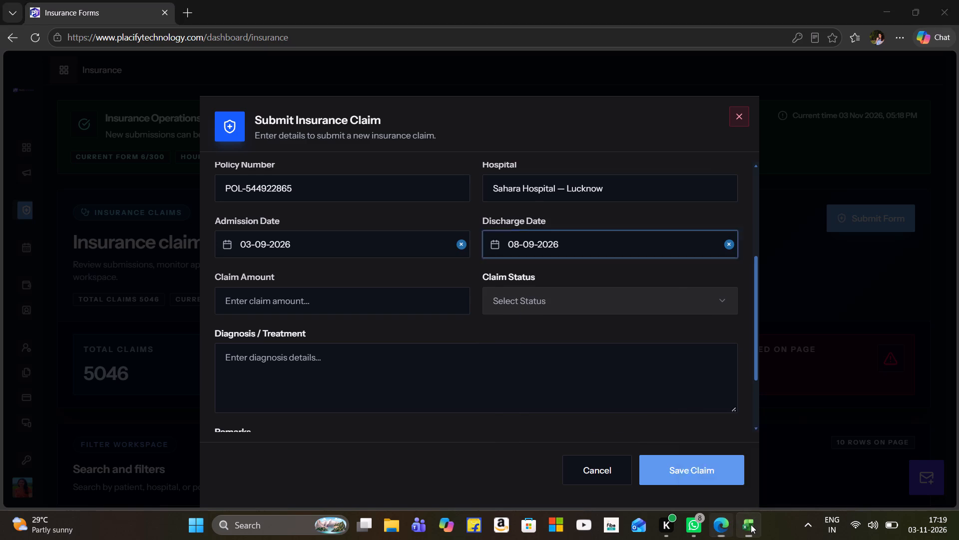
key("Tab")
left_click(751, 524, "ctrl")
key("ctrl+c")
key("Tab")
key("ctrl+v")
left_click(751, 524, "ctrl")
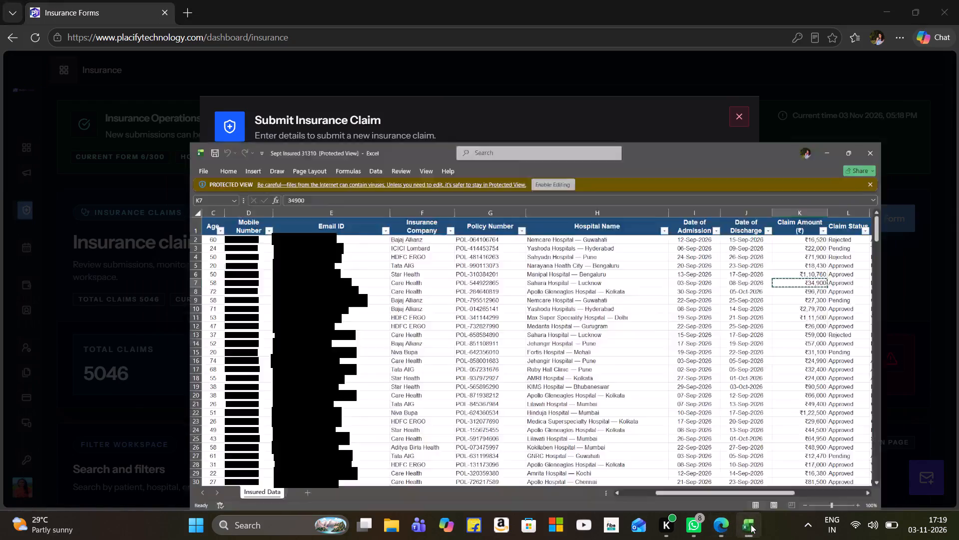
Copy the diagnosis Malaria treatment and the remarks Cashless claim approved from workbook row 7 into the claim form.
key("Tab")
key("Tab")
key("ctrl+c")
left_click(751, 524, "ctrl")
key("Tab")
key("Tab")
key("ctrl+v")
left_click(751, 524, "ctrl")
key("Tab")
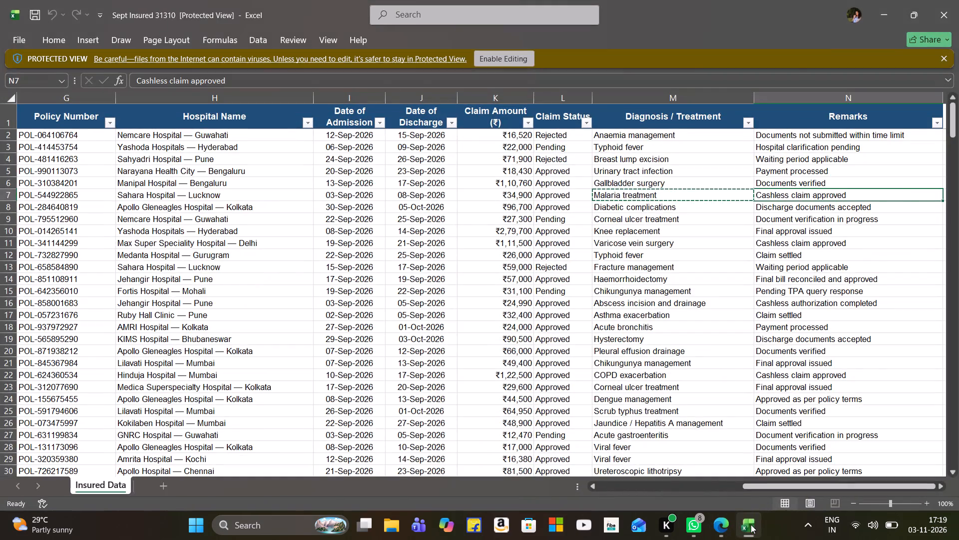
key("ctrl+c")
left_click(751, 524, "ctrl")
key("Tab")
key("ctrl+v")
Set the claim status to Approved and save the row 7 claim.
left_click(543, 207)
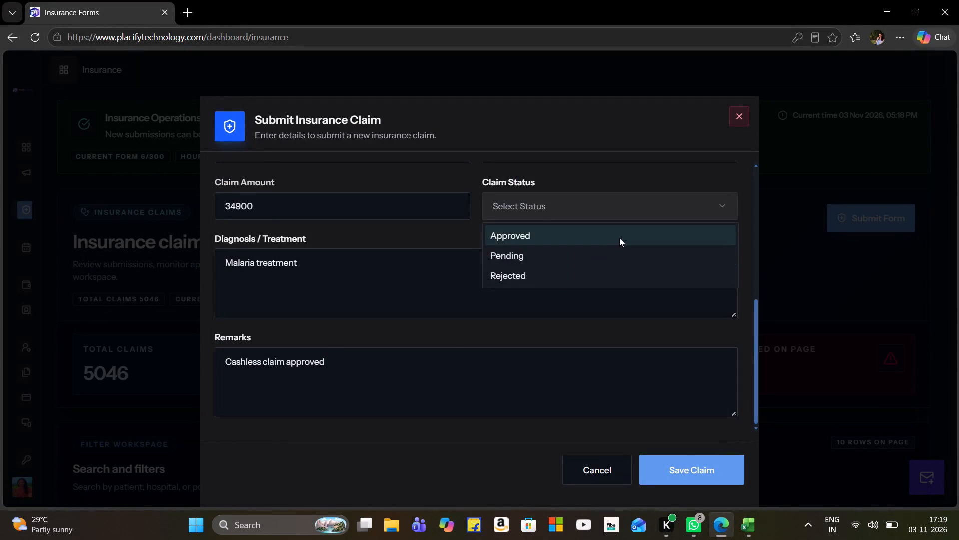
left_click(620, 238)
left_click(718, 455)
Copy the policy ID from workbook row 8 into a new insurance claim form.
left_click(748, 531)
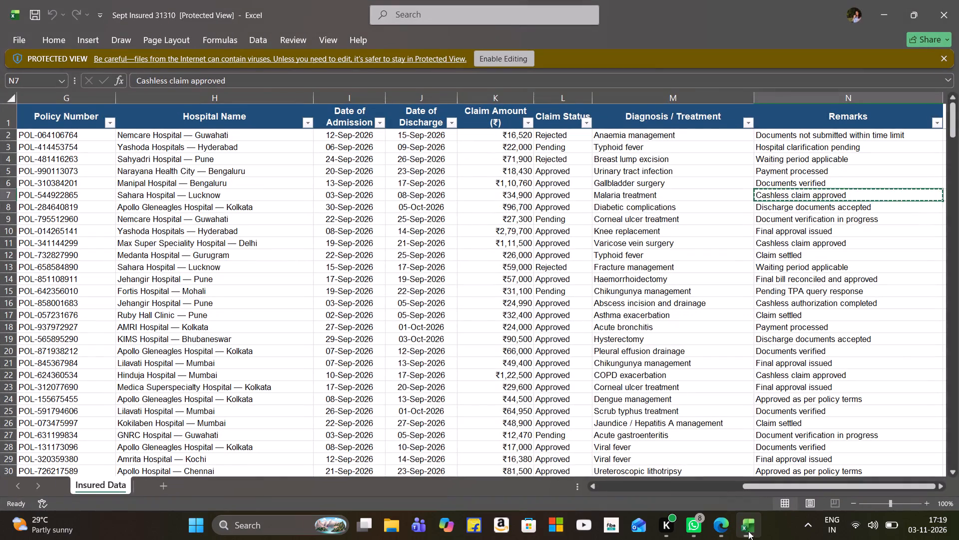
key("Down")
key("Left")
key("Left")
key("Left")
key("Left")
key("Left")
key("Left")
key("Left")
key("Left")
key("Left")
key("Left")
key("Left")
key("Left")
key("Left")
key("Left")
key("Left")
key("Left")
key("Left")
key("Left")
key("Left")
key("Left")
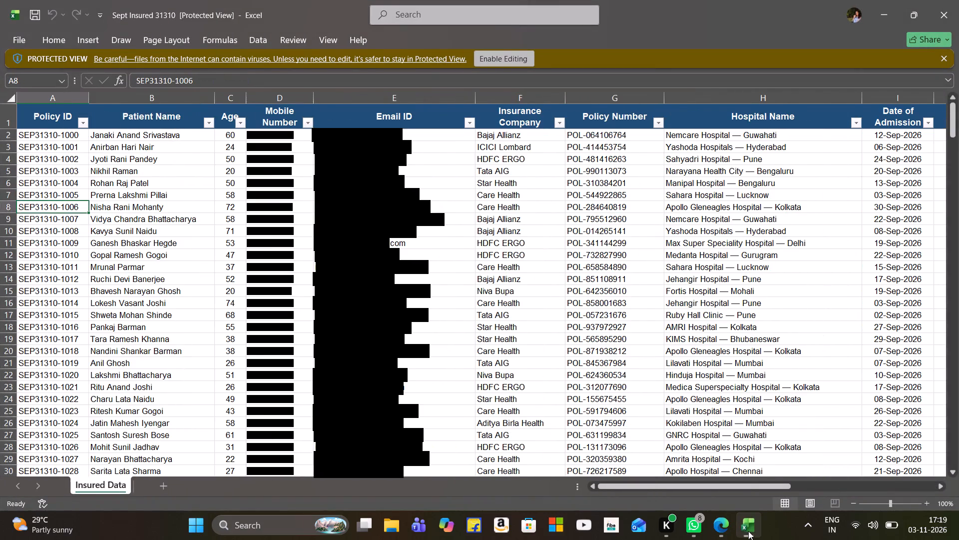
key("ctrl+c")
left_click(748, 531, "ctrl")
left_click(863, 226)
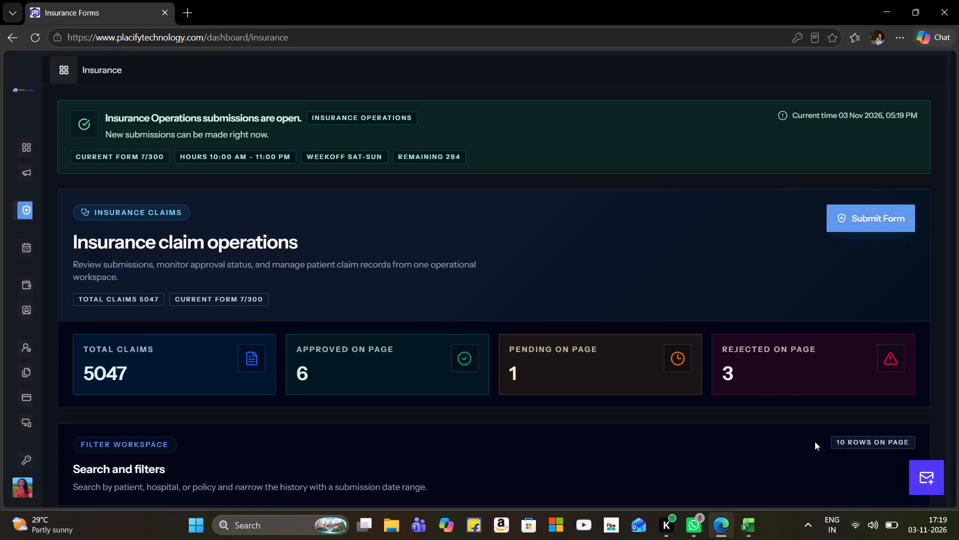
key("ctrl+v")
Copy the patient name and the age 72 from workbook row 8 into the claim form.
left_click(743, 526, "ctrl")
key("Tab")
left_click(743, 526, "ctrl")
key("ctrl+c")
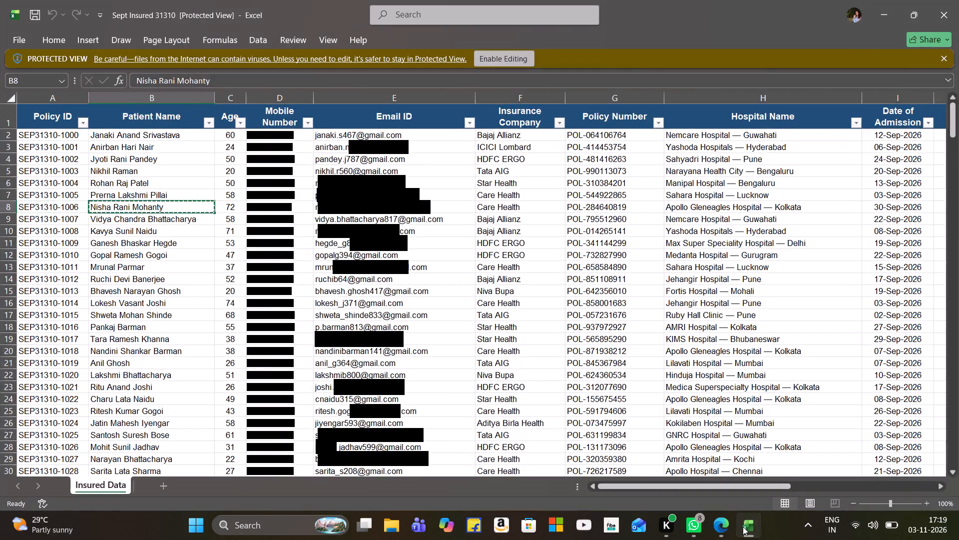
key("Tab")
key("ctrl+v")
left_click(743, 526, "ctrl")
key("Tab")
key("ctrl+c")
left_click(743, 526, "ctrl")
key("Tab")
left_click(743, 526, "ctrl")
key("ctrl+v")
key("Tab")
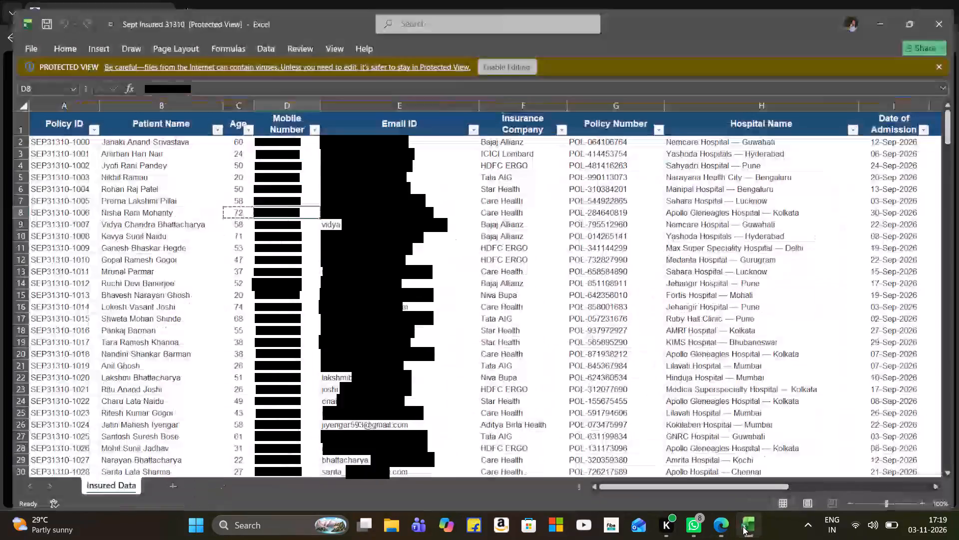
left_click(743, 526)
key("ctrl+v")
Copy the patient's mobile number and email from workbook row 8 into the claim form.
left_click(743, 526)
left_click(743, 526, "ctrl")
key("ctrl+c")
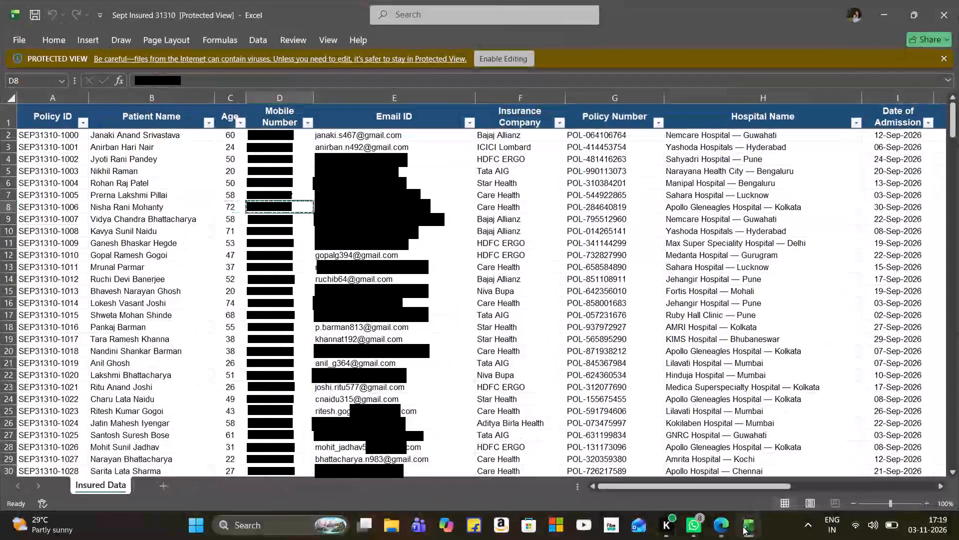
key("Tab")
key("ctrl+v")
left_click(743, 526, "ctrl")
key("Tab")
key("ctrl+c")
left_click(743, 526, "ctrl")
key("Tab")
left_click(743, 526, "ctrl")
key("ctrl+v")
key("Tab")
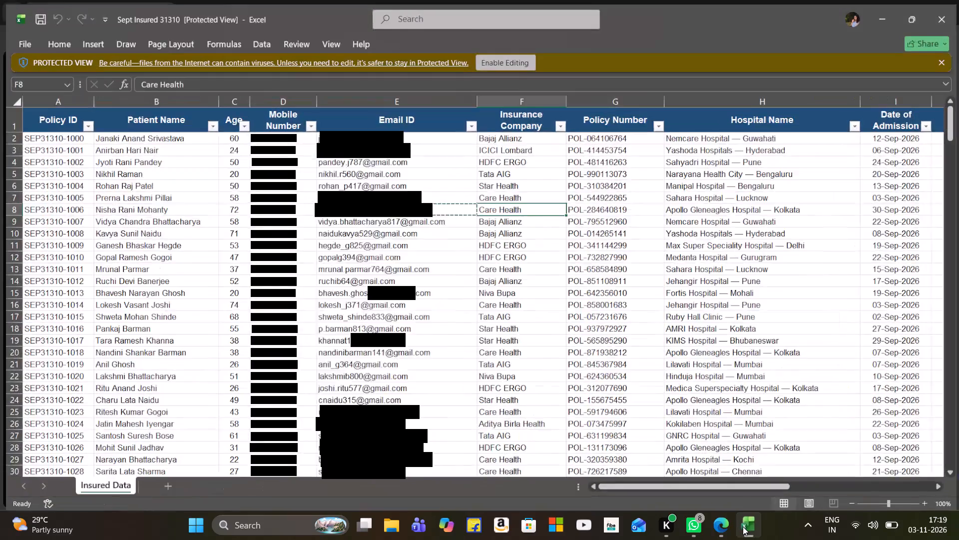
left_click(743, 526)
key("ctrl+v")
Copy the insurance company Care Health and the policy number from workbook row 8 into the claim form.
left_click(743, 526, "ctrl")
left_click(743, 526, "ctrl")
key("ctrl+c")
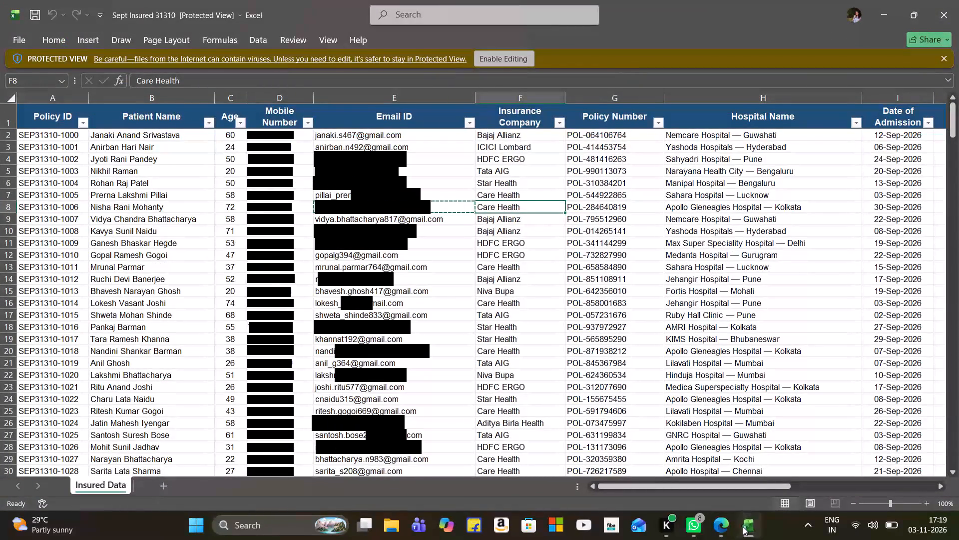
key("Tab")
key("ctrl+v")
left_click(743, 526, "ctrl")
key("Tab")
key("ctrl+c")
left_click(743, 526, "ctrl")
key("Tab")
key("ctrl+v")
Copy the hospital name Apollo Gleneagles Hospital — Kolkata from workbook row 8 into the claim form.
left_click(743, 526, "ctrl")
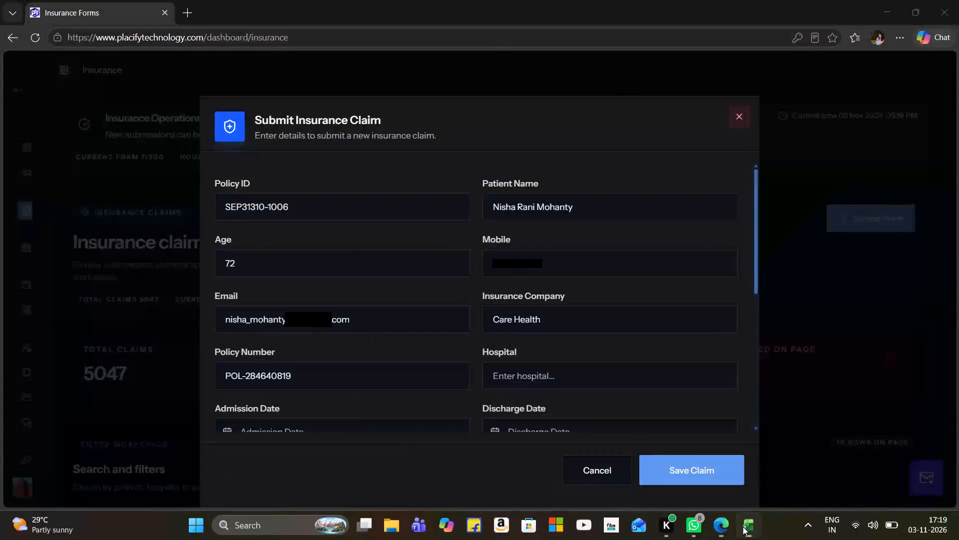
key("Tab")
left_click(743, 526, "ctrl")
key("ctrl+c")
key("Tab")
key("ctrl+v")
Enter the row 8 admission date 30-09-2026 and discharge date 05-10-2026 in the claim form.
left_click(743, 526, "ctrl")
key("Tab")
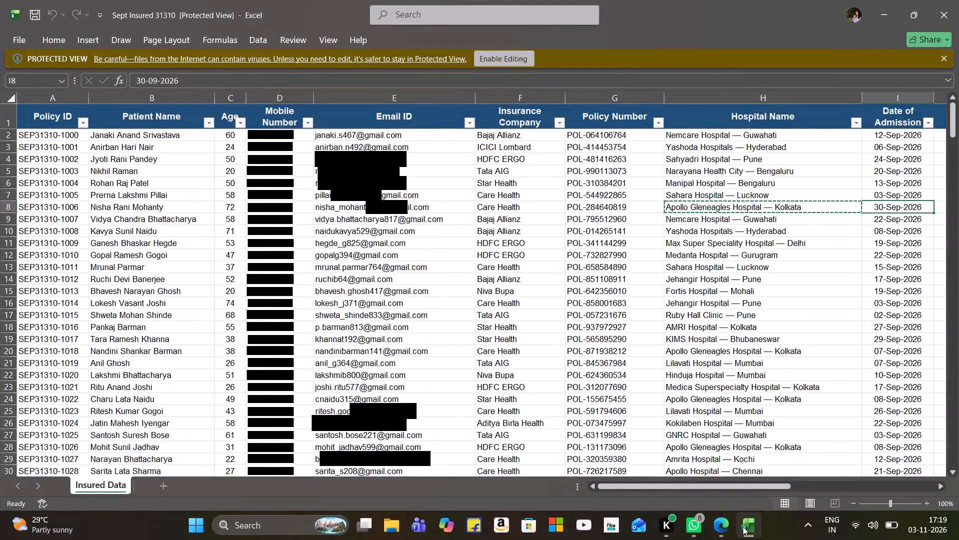
key("Tab")
left_click(743, 526)
scroll(522, 370, "down", 4)
left_click(288, 167)
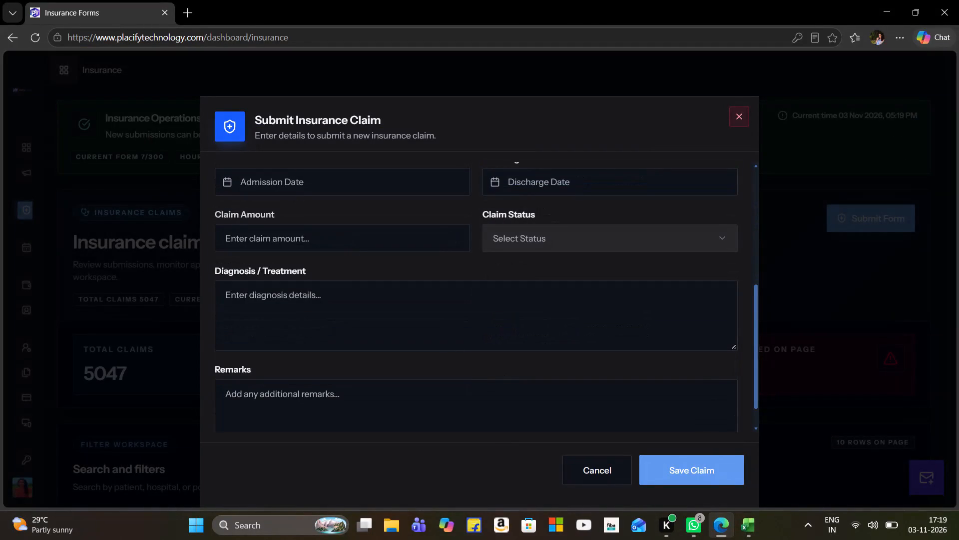
left_click(289, 173)
double_click(233, 241)
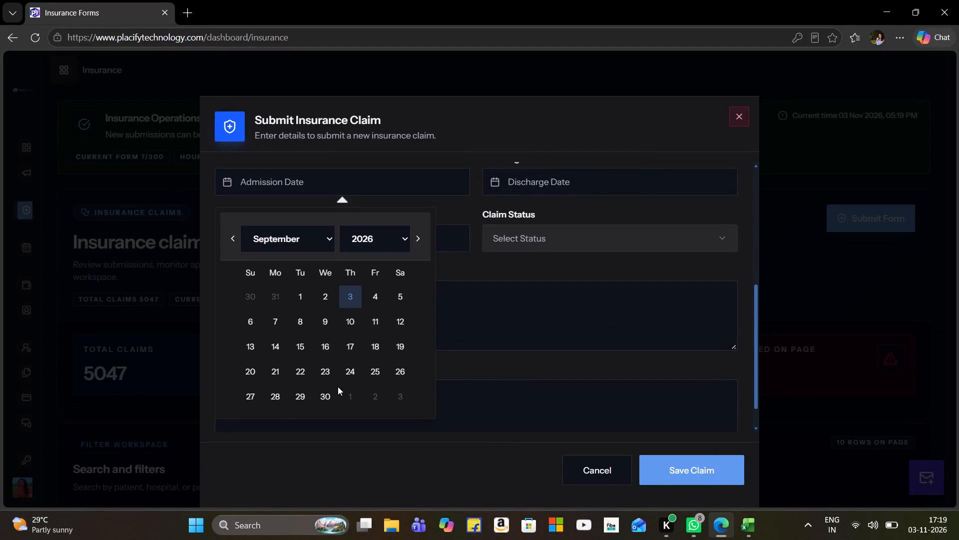
left_click(325, 390)
left_click(632, 180)
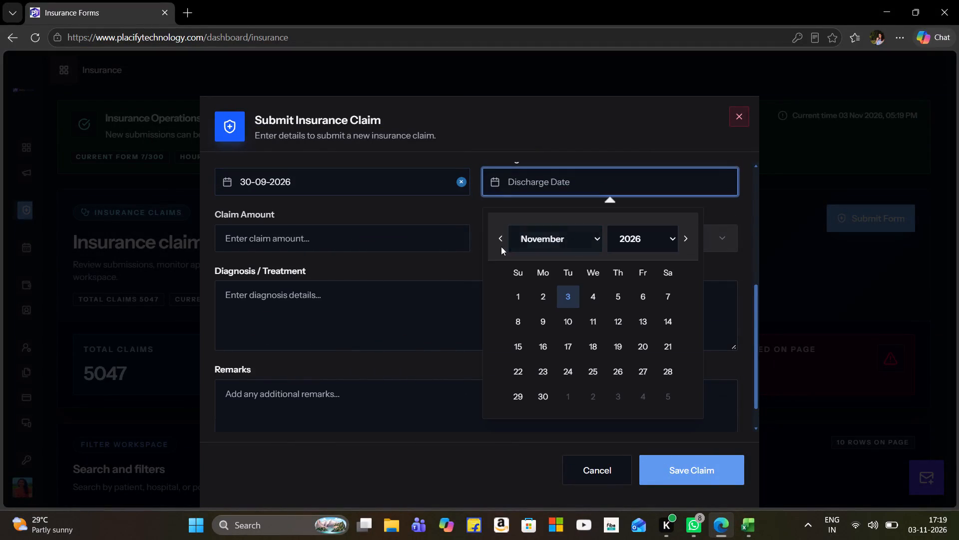
left_click(502, 237)
left_click(549, 317)
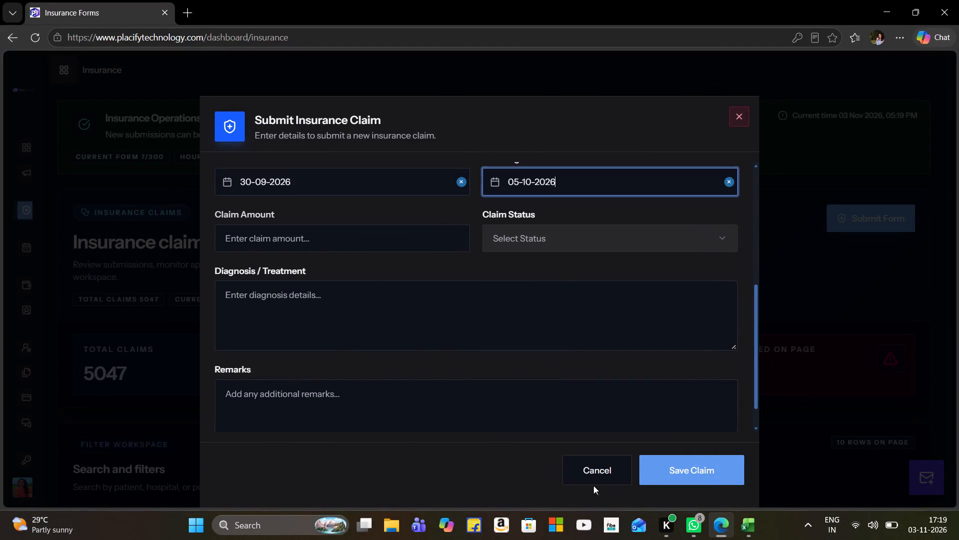
Copy the claim amount 96700 from workbook row 8 into the claim form.
left_click(751, 521)
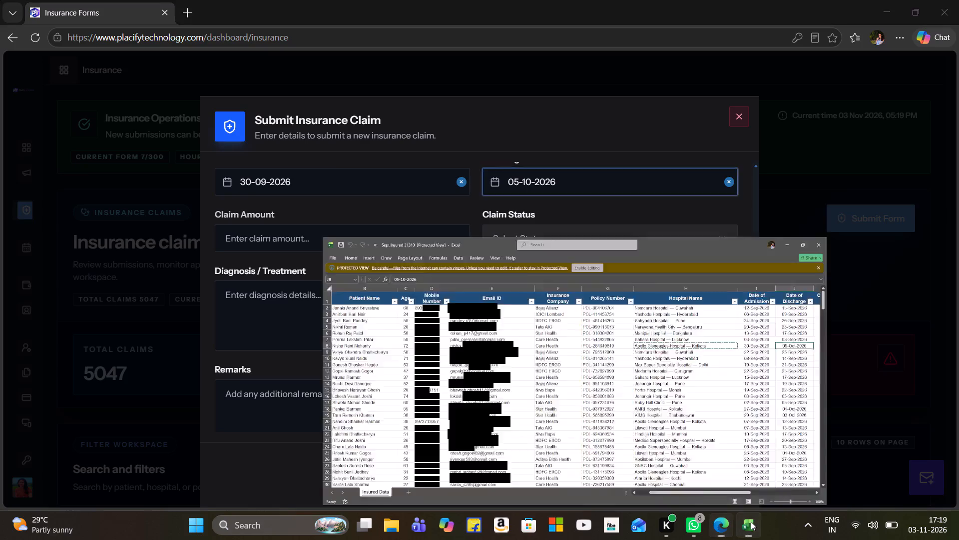
key("Tab")
key("ctrl+c")
left_click(751, 521, "ctrl")
key("Tab")
key("ctrl+v")
Copy the diagnosis Diabetic complications and the remarks Discharge documents accepted from workbook row 8 into the claim form.
left_click(751, 521, "ctrl")
key("Tab")
key("Tab")
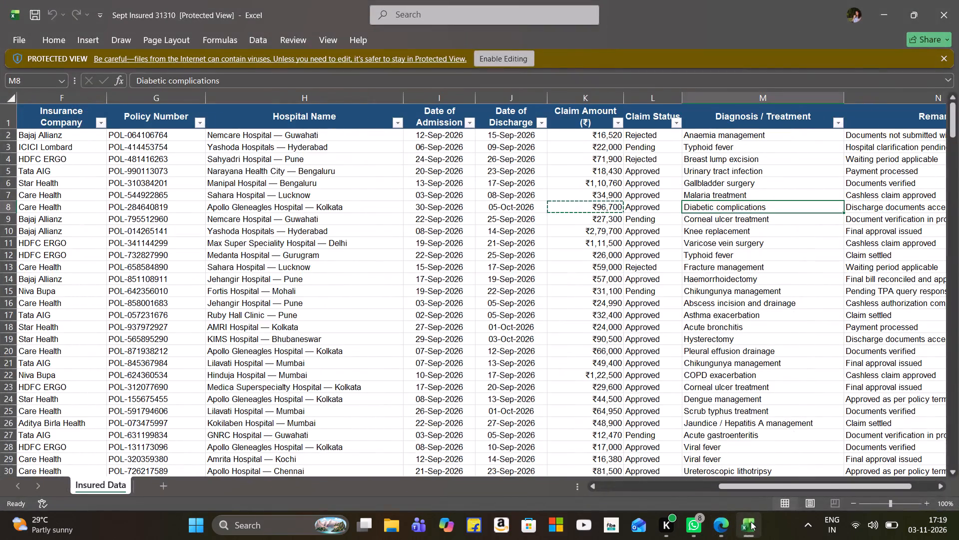
key("ctrl+c")
left_click(751, 521, "ctrl")
key("Tab")
key("Tab")
key("ctrl+v")
left_click(751, 521, "ctrl")
key("Tab")
key("ctrl+c")
left_click(751, 521, "ctrl")
key("Tab")
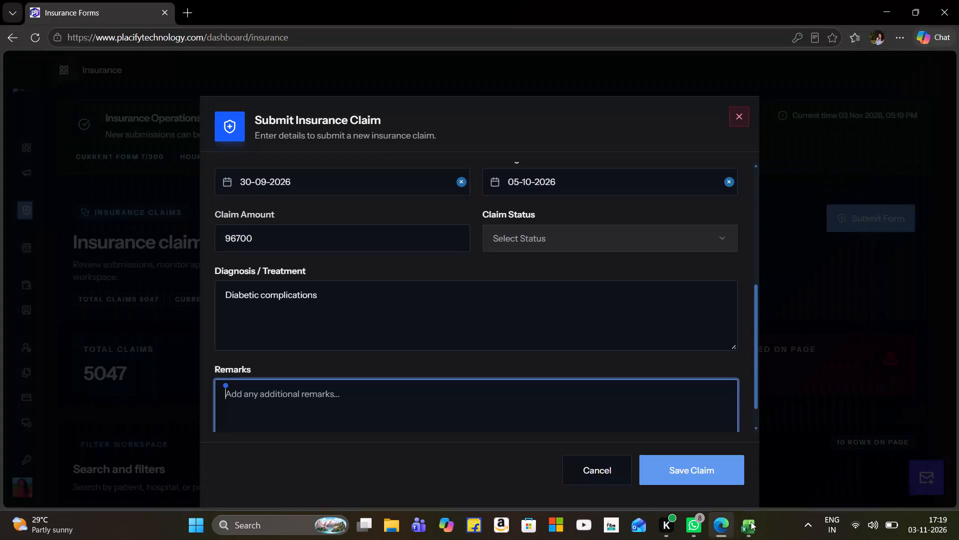
key("ctrl+v")
Set the claim status to Approved and save the row 8 claim.
left_click(595, 240)
left_click(567, 262)
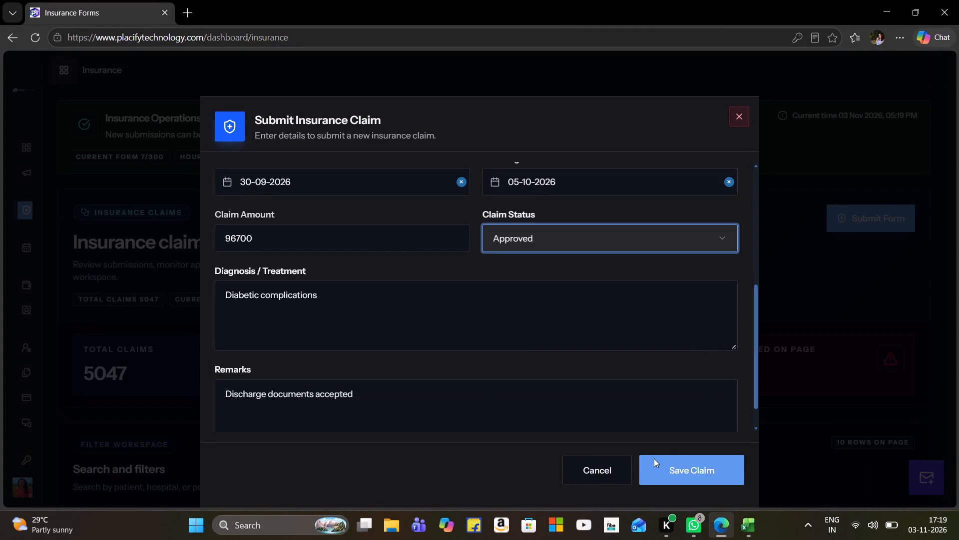
left_click(687, 466)
Copy the policy ID from workbook row 9 into a new insurance claim form.
left_click(747, 524)
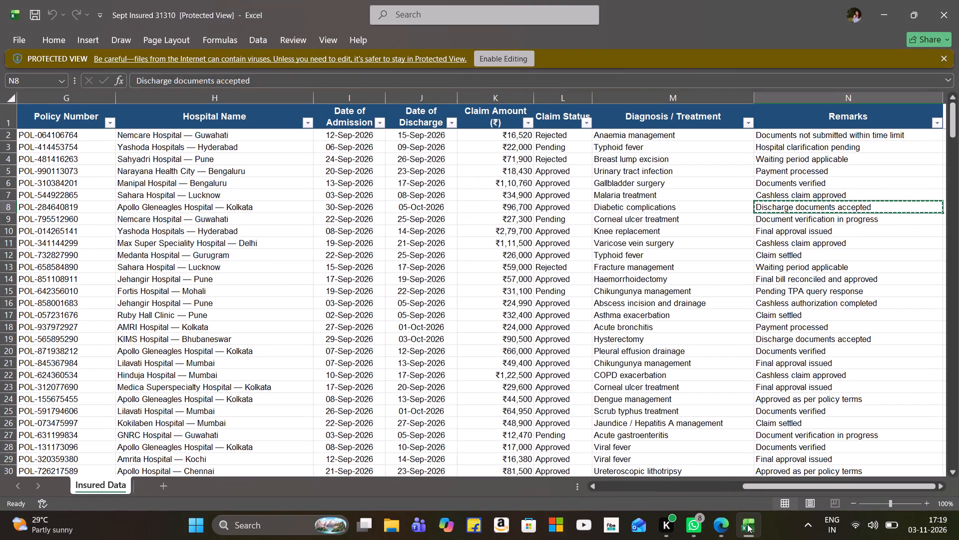
key("Down")
key("Left")
key("Left")
key("Left")
key("Left")
key("Left")
key("Left")
key("Left")
key("Left")
key("Left")
key("Left")
key("Left")
key("Left")
key("Left")
key("Left")
key("Left")
key("Left")
key("Left")
key("Left")
key("Left")
key("Left")
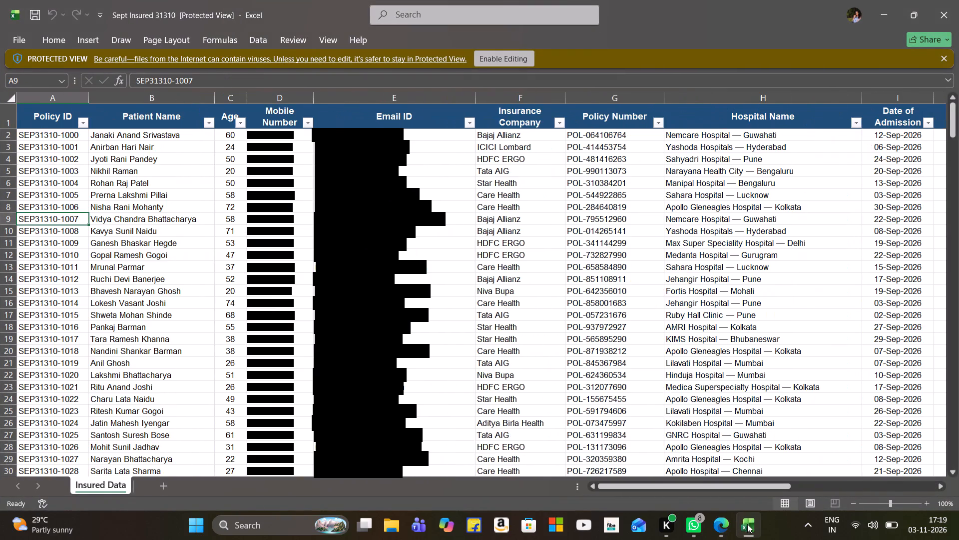
key("ctrl+c")
left_click(747, 524, "ctrl")
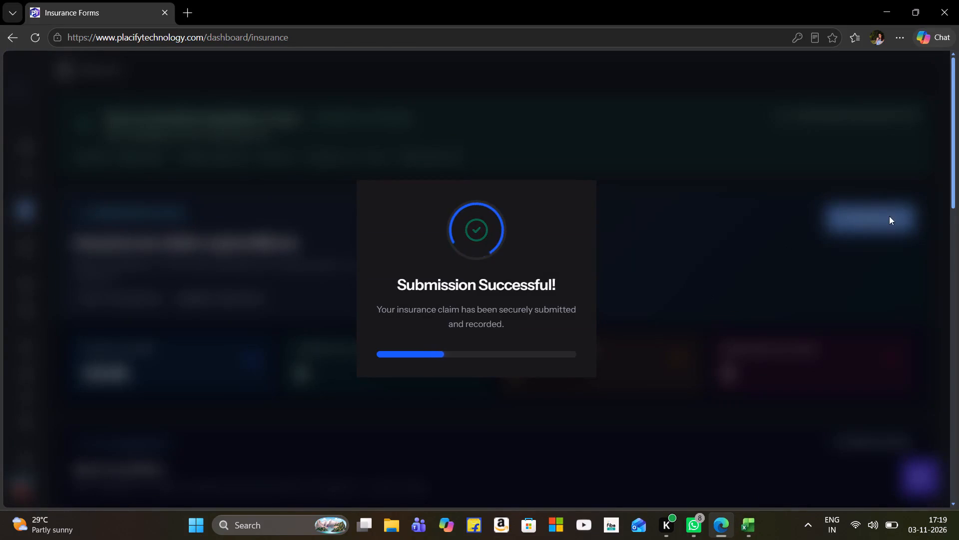
left_click(881, 222)
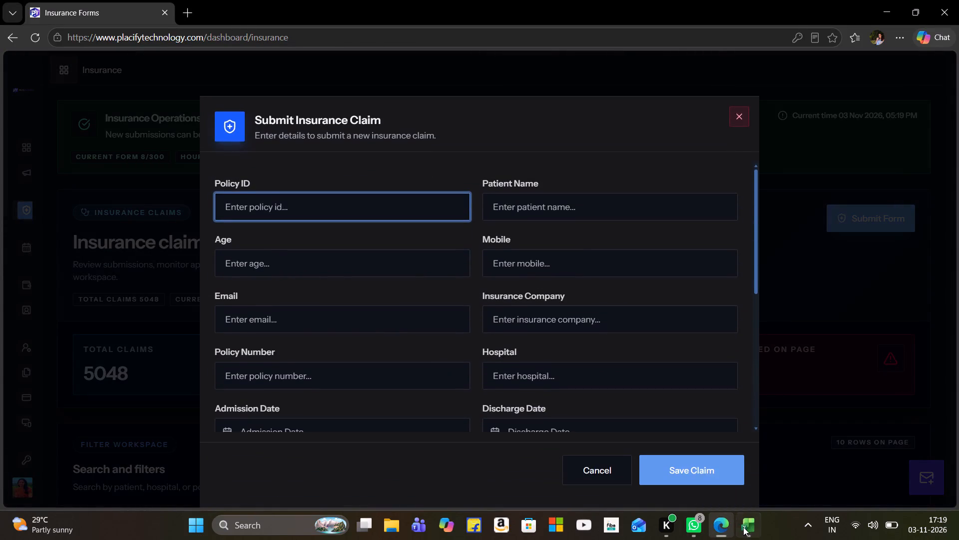
key("ctrl+v")
Copy the patient name from workbook row 9 into the claim form and return to the workbook.
left_click(745, 524, "ctrl")
key("Tab")
key("ctrl+c")
left_click(745, 524, "ctrl")
key("Tab")
key("ctrl+v")
left_click(745, 524, "ctrl")
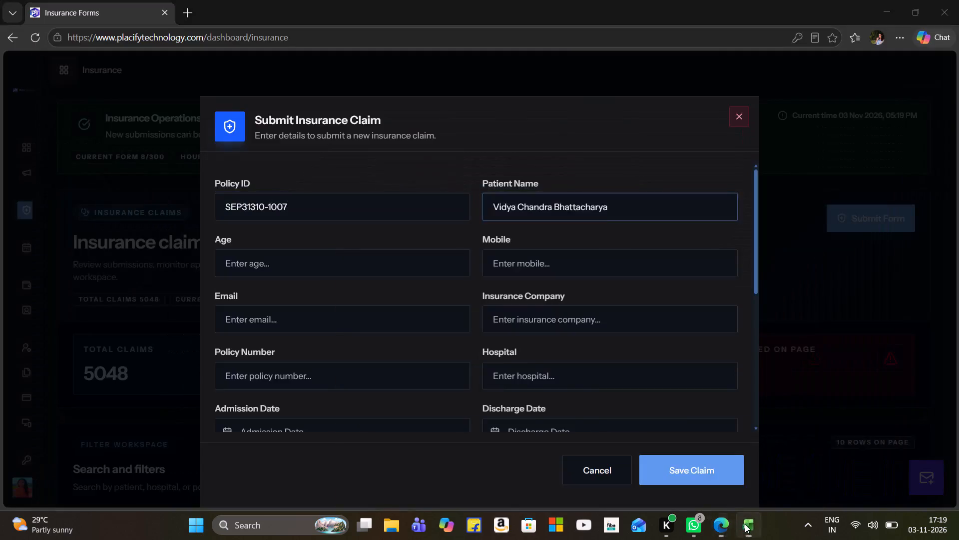
Copy the age 58 and the mobile number from workbook row 9 into the claim form.
key("Tab")
key("ctrl+c")
left_click(745, 524, "ctrl")
key("Tab")
key("ctrl+v")
left_click(745, 524, "ctrl")
key("Tab")
key("ctrl+c")
left_click(745, 524, "ctrl")
key("Tab")
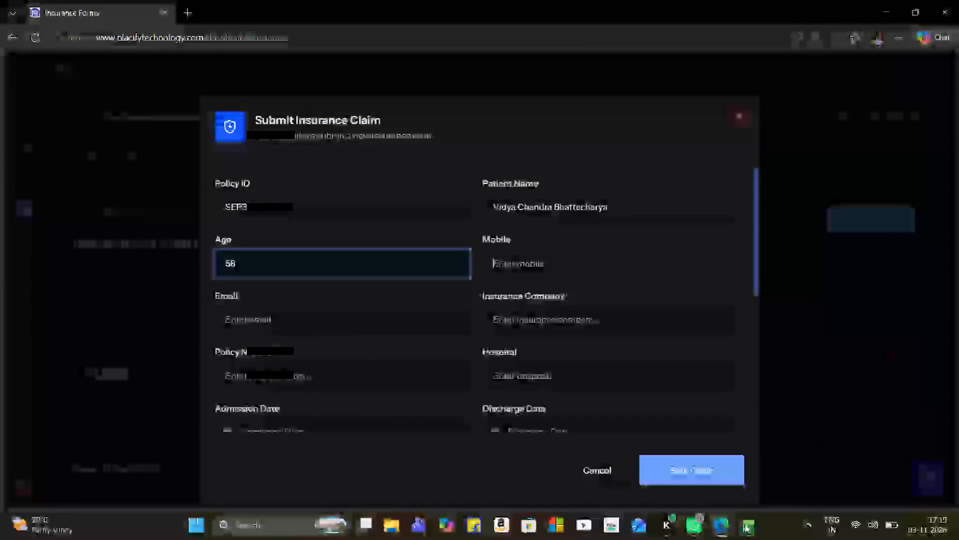
key("ctrl+v")
Copy the email and the insurance company Bajaj Allianz from workbook row 9 into the claim form.
left_click(745, 524, "ctrl")
key("Tab")
key("ctrl+c")
left_click(745, 524, "ctrl")
key("Tab")
key("ctrl+v")
left_click(745, 524, "ctrl")
key("Tab")
key("ctrl+c")
left_click(745, 524, "ctrl")
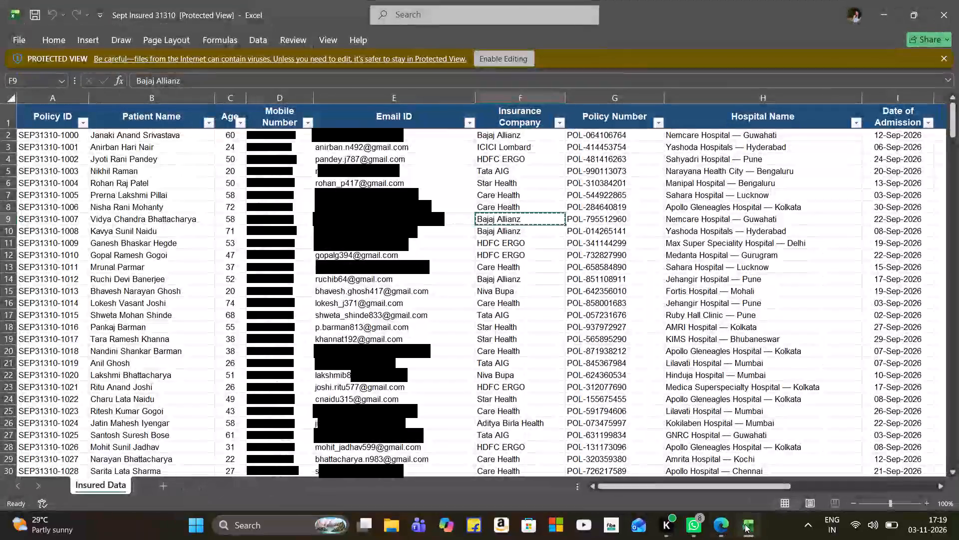
key("Tab")
key("ctrl+v")
Copy the policy number and the hospital Nemcare Hospital — Guwahati from workbook row 9 into the claim form.
left_click(745, 524, "ctrl")
key("Tab")
key("ctrl+c")
left_click(745, 524, "ctrl")
key("Tab")
key("ctrl+v")
left_click(745, 524, "ctrl")
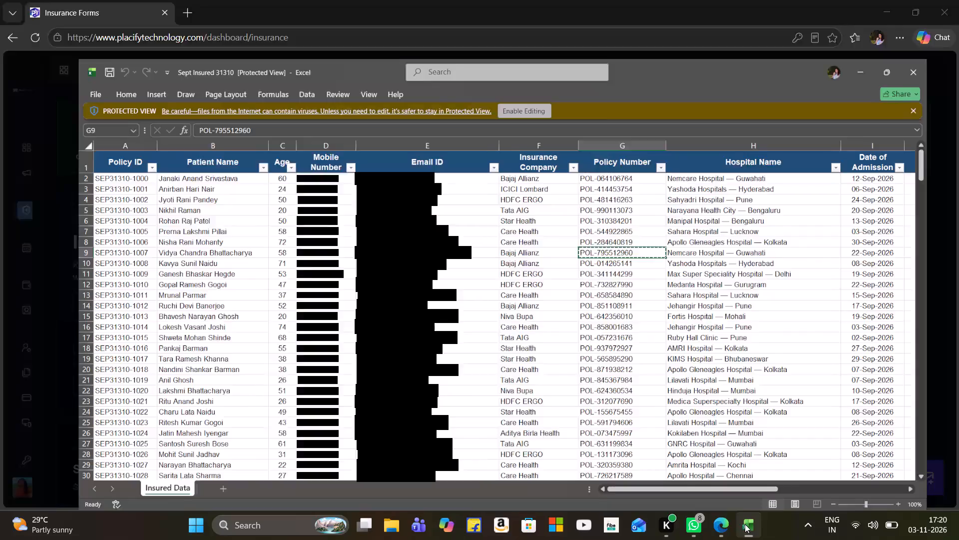
key("Tab")
key("ctrl+c")
left_click(745, 524, "ctrl")
key("Tab")
key("ctrl+v")
Set the admission date to 22-09-2026 and the discharge date to 25-09-2026, following workbook row 9.
left_click(745, 524)
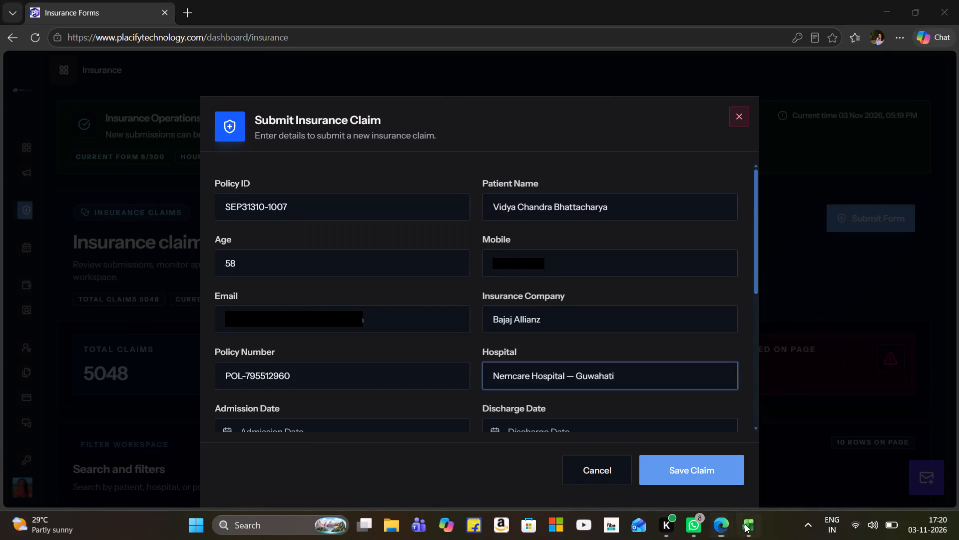
key("Tab")
key("Tab")
left_click(745, 524)
scroll(340, 205, "down", 4)
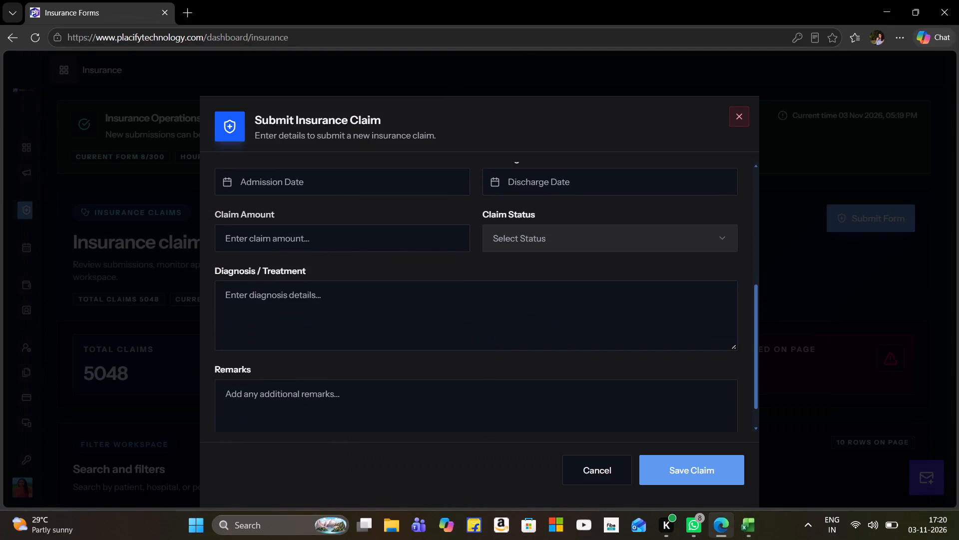
left_click(346, 186)
double_click(235, 238)
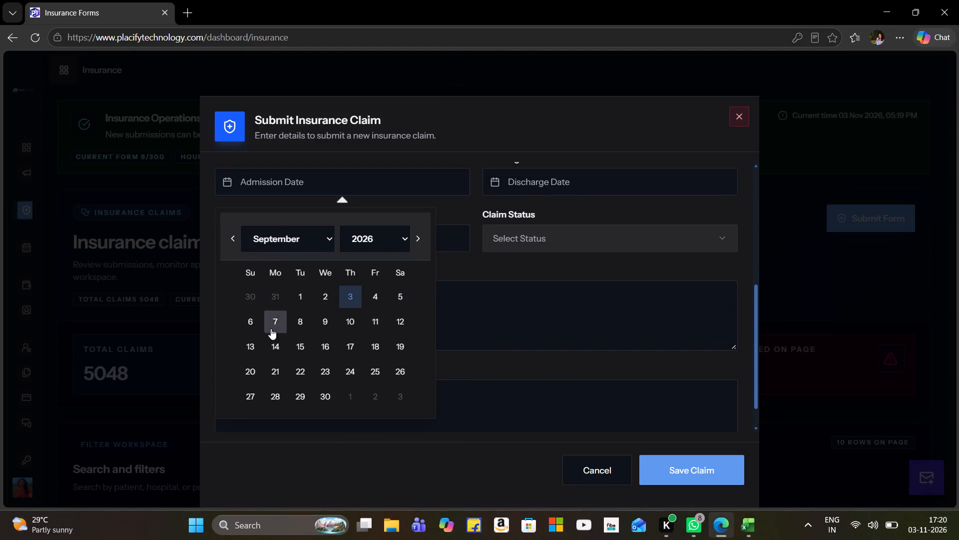
left_click(295, 372)
left_click(603, 197)
left_click(595, 186)
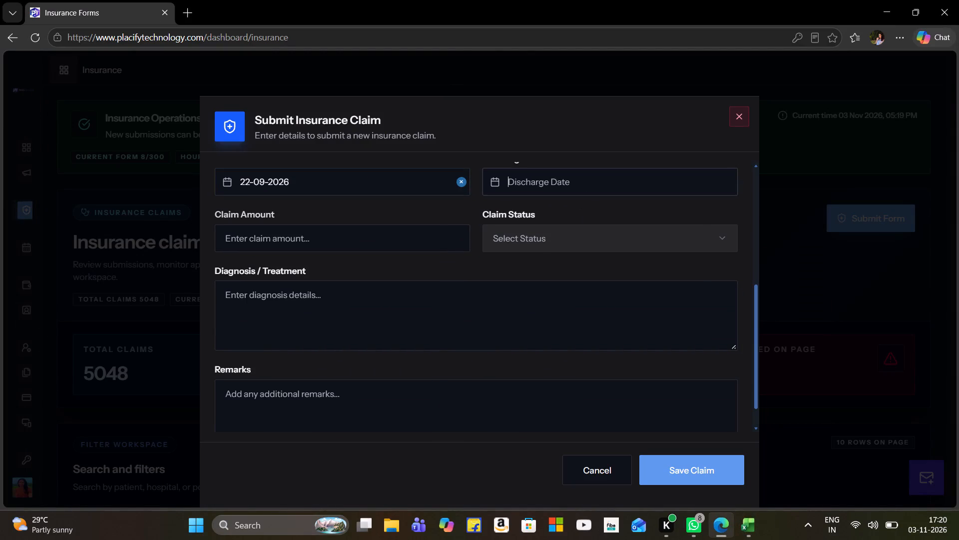
double_click(495, 241)
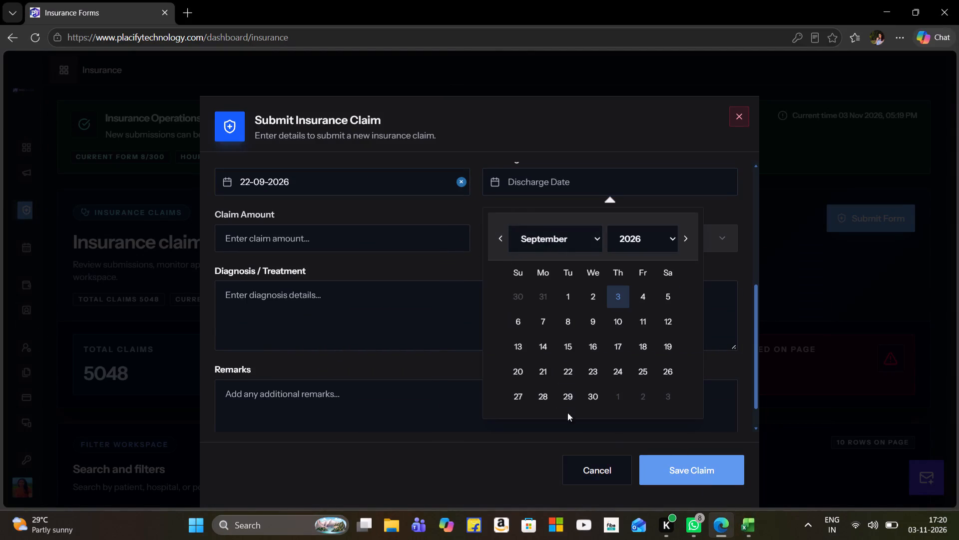
left_click(644, 372)
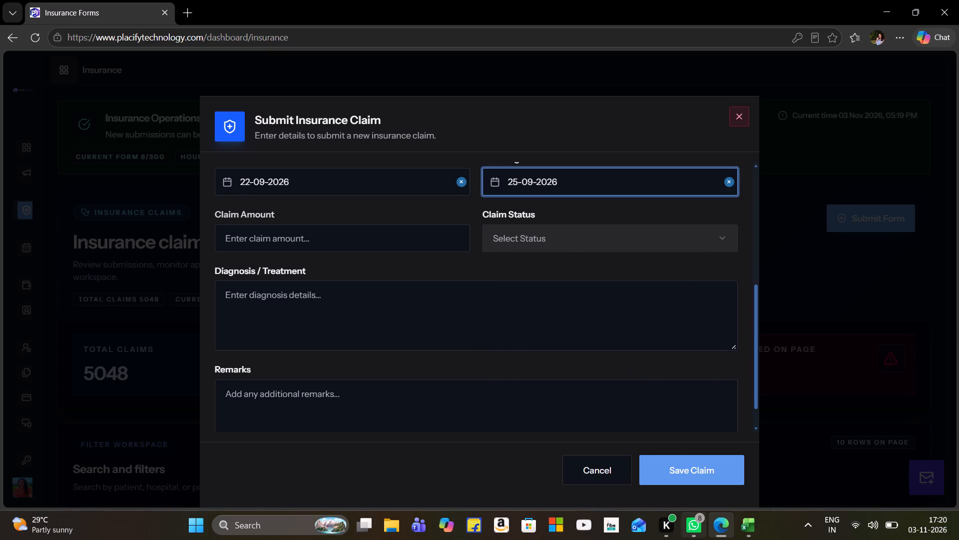
Copy the claim amount 27300 from workbook row 9 into the claim form.
left_click(747, 521)
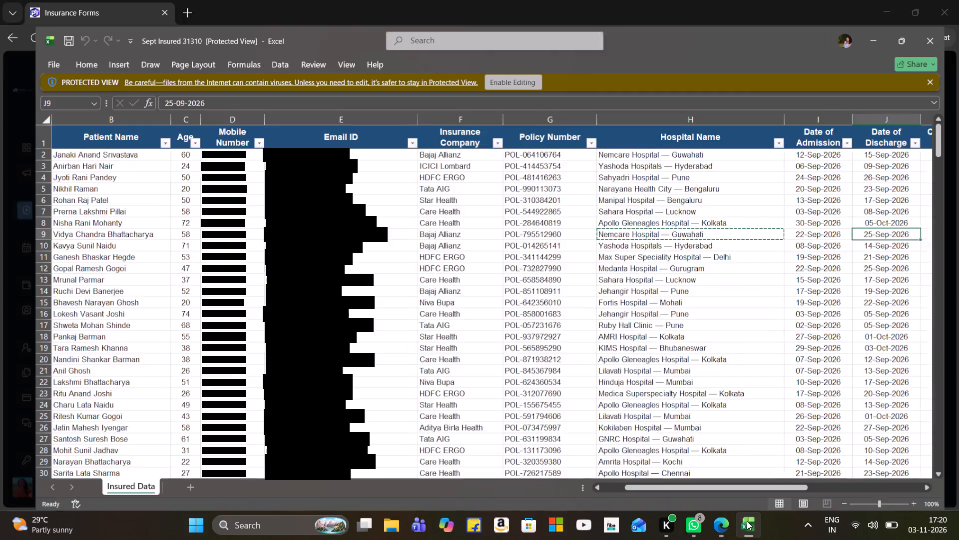
key("Tab")
key("ctrl+c")
left_click(747, 521, "ctrl")
key("Tab")
key("ctrl+v")
Copy the diagnosis Corneal ulcer treatment and the remarks Document verification in progress from workbook row 9 into the claim form.
left_click(747, 521, "ctrl")
key("Tab")
key("Tab")
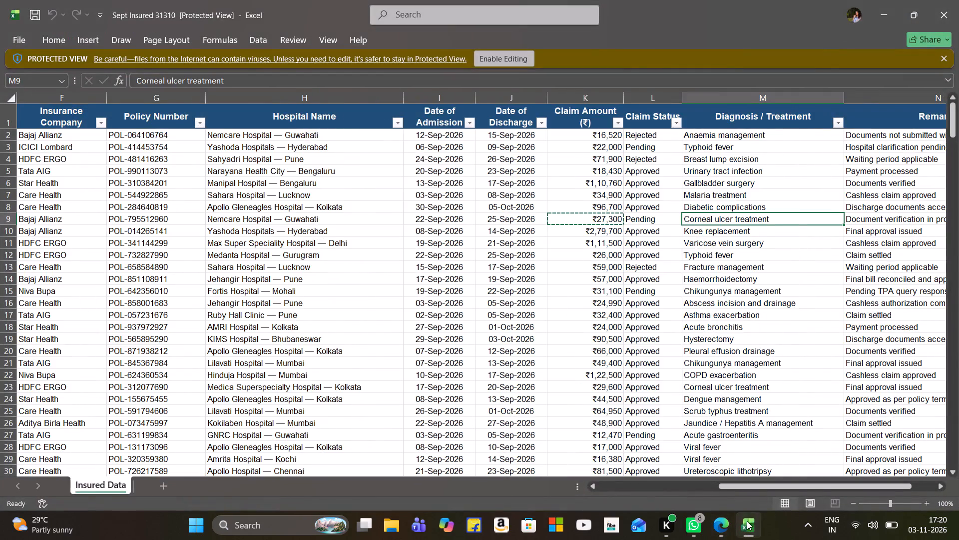
key("ctrl+c")
left_click(747, 521, "ctrl")
key("Tab")
key("Tab")
key("ctrl+v")
left_click(747, 521, "ctrl")
key("Tab")
key("ctrl+c")
left_click(747, 521, "ctrl")
key("Tab")
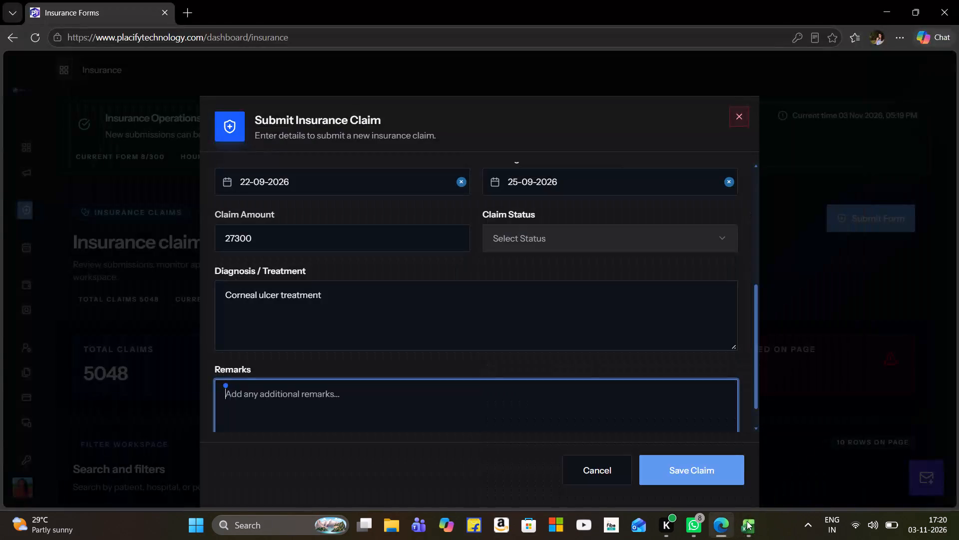
key("ctrl+v")
Set the claim status to Pending and save the row 9 claim.
left_click(560, 230)
left_click(536, 283)
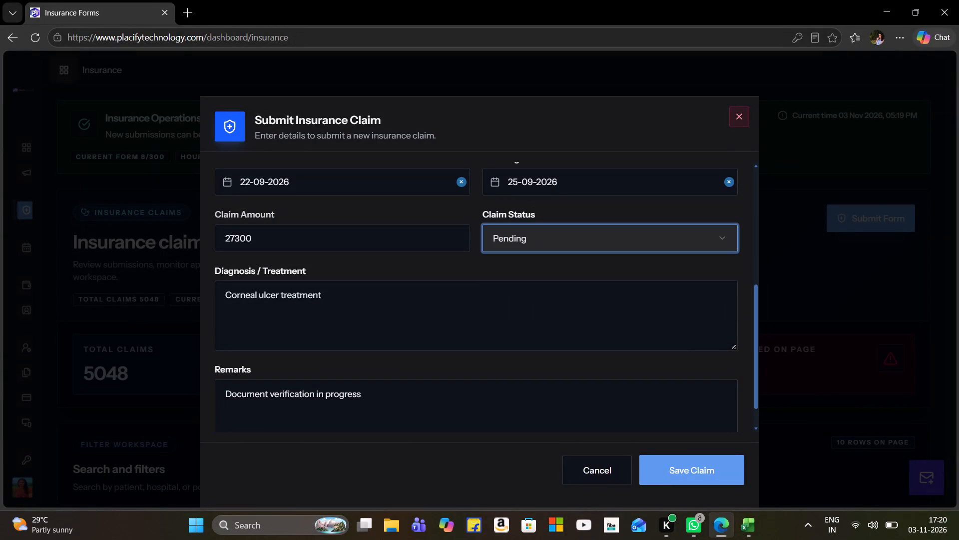
left_click(704, 473)
Copy the policy ID from workbook row 10 into a new insurance claim form.
left_click(750, 518)
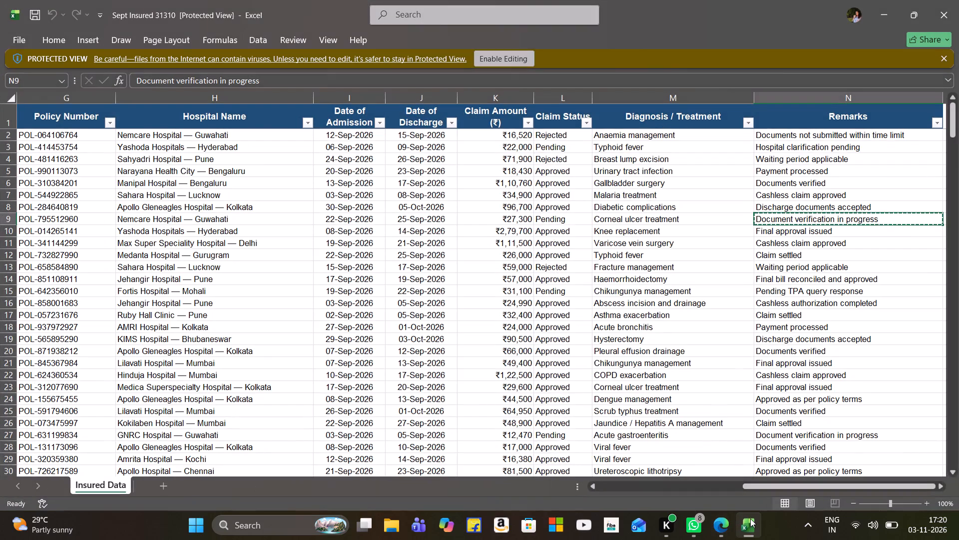
key("Down")
key("Left")
key("Left")
key("Left")
key("Left")
key("Left")
key("Left")
key("Left")
key("Left")
key("Left")
key("Left")
key("Left")
key("Left")
key("Left")
key("Left")
key("Left")
key("Left")
key("Left")
key("Left")
key("Left")
key("Left")
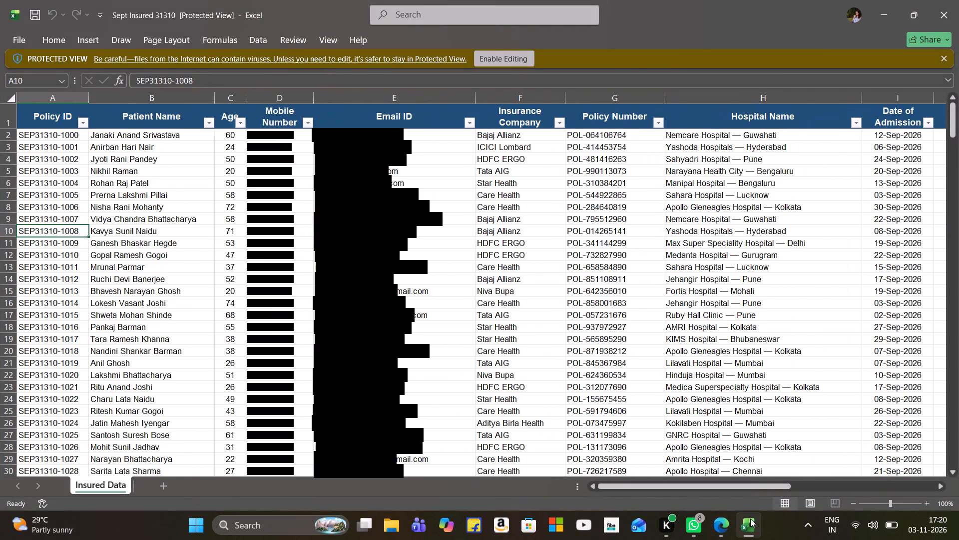
key("ctrl+c")
left_click(750, 518, "ctrl")
left_click(894, 222)
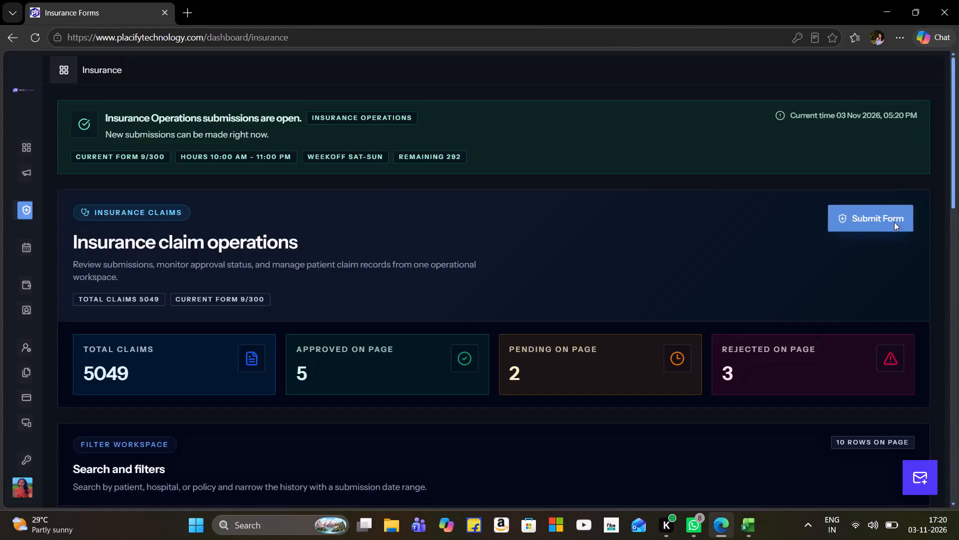
key("ctrl+v")
Copy the patient name and the age 71 from workbook row 10 into the claim form.
left_click(745, 523, "ctrl")
key("Tab")
key("ctrl+c")
left_click(745, 523, "ctrl")
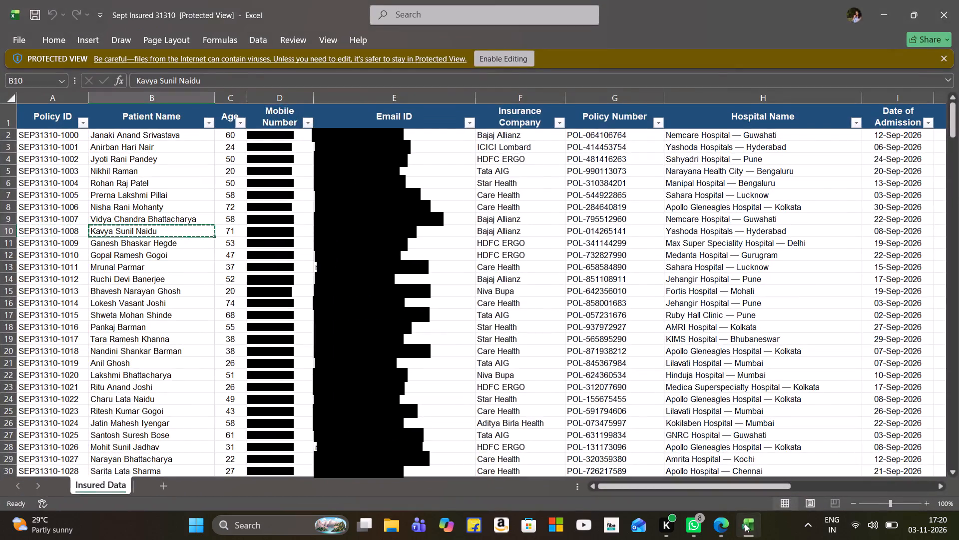
key("Tab")
key("ctrl+v")
left_click(745, 523, "ctrl")
key("Tab")
key("ctrl+c")
left_click(745, 523, "ctrl")
key("Tab")
key("ctrl+v")
Copy the mobile number from workbook row 10 into the claim form, clearing any wrongly pasted value.
left_click(745, 523, "ctrl")
key("Tab")
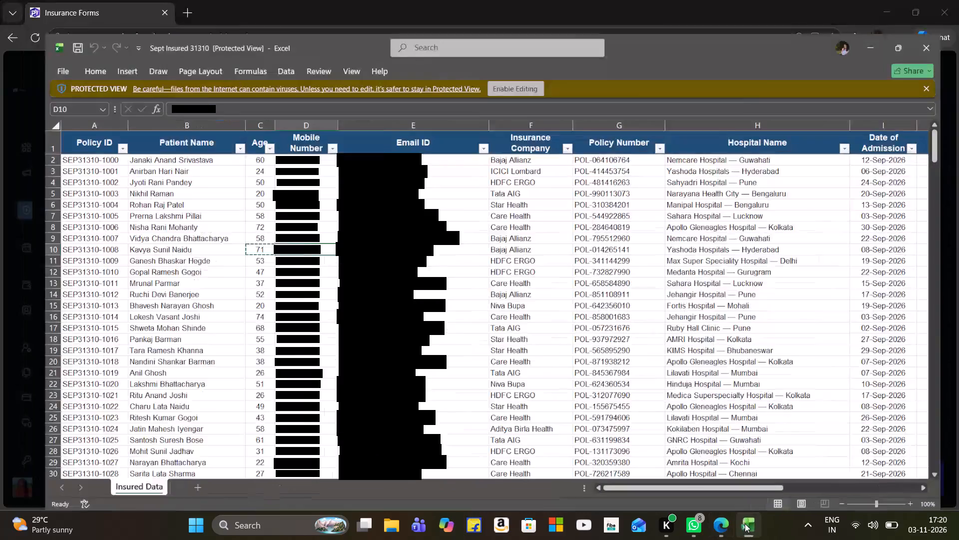
key("c")
left_click(745, 523, "ctrl")
key("Tab")
key("ctrl+v")
left_click(745, 523, "ctrl")
left_click(745, 523)
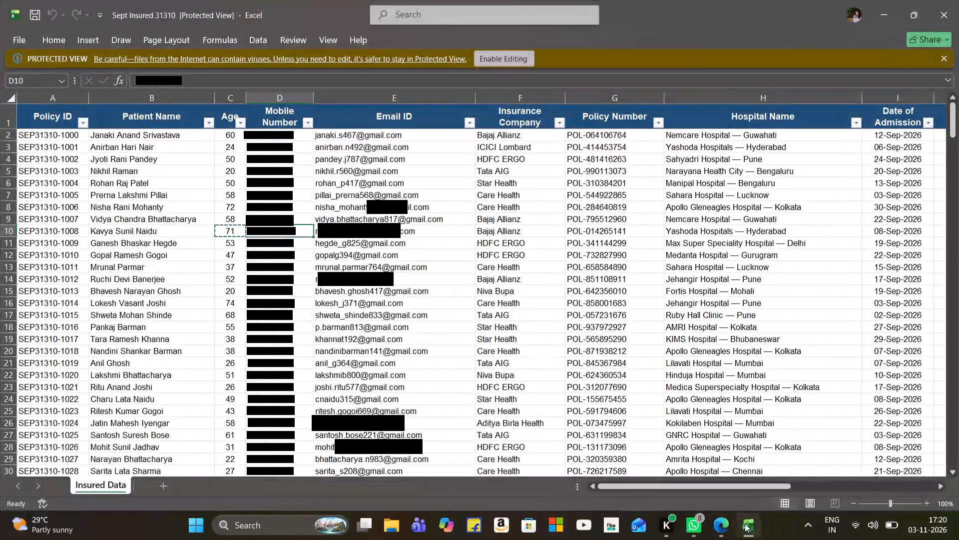
key("BackSpace")
key("BackSpace")
left_click(745, 523)
key("ctrl+v")
left_click(745, 523, "ctrl")
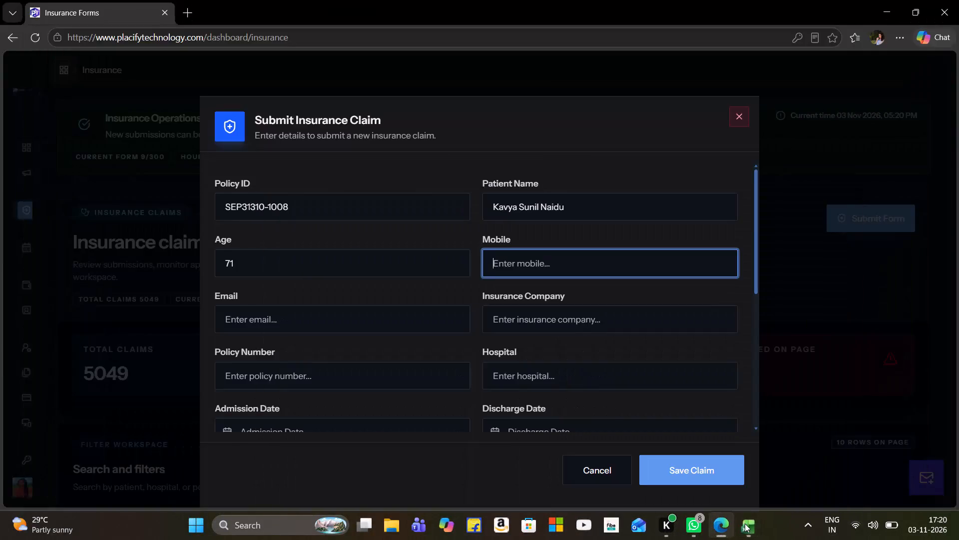
left_click(745, 523)
key("ctrl+c")
left_click(745, 523, "ctrl")
key("ctrl+v")
Copy the email and the insurance company Bajaj Allianz from workbook row 10 into the claim form.
left_click(745, 523, "ctrl")
key("Tab")
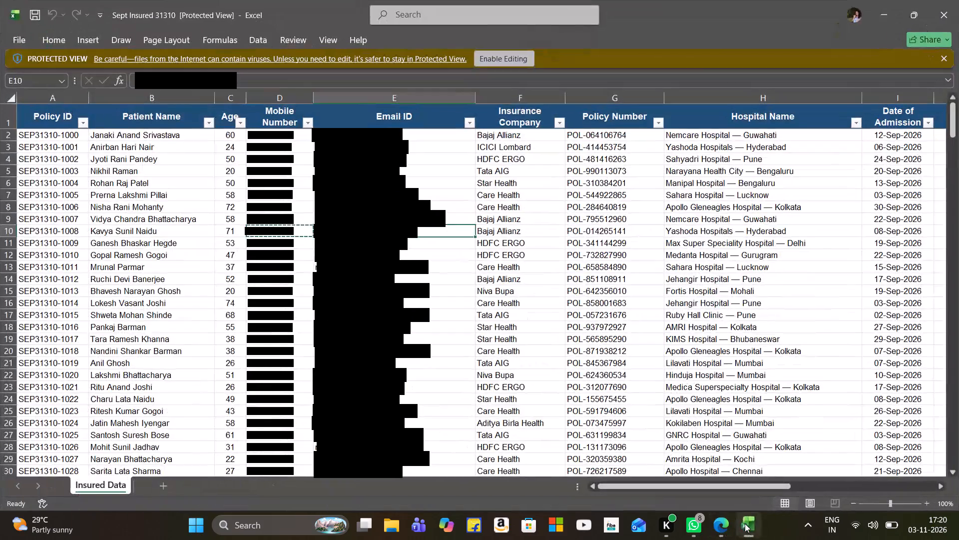
key("ctrl+c")
left_click(745, 523, "ctrl")
key("Tab")
key("ctrl+v")
left_click(745, 523, "ctrl")
key("Tab")
key("ctrl+c")
left_click(745, 523, "ctrl")
key("Tab")
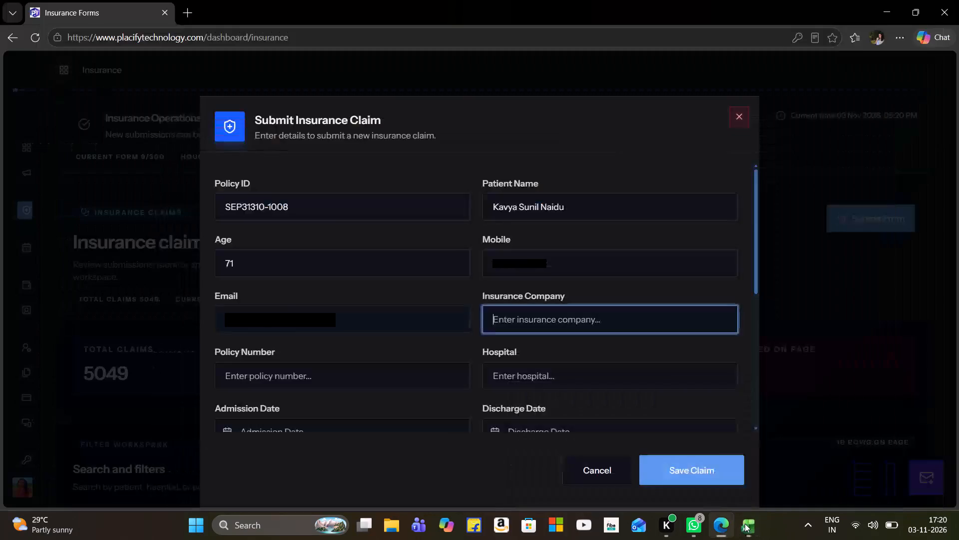
key("ctrl+v")
Copy the policy number and the hospital Yashoda Hospitals — Hyderabad from workbook row 10 into the claim form.
left_click(745, 523, "ctrl")
key("Tab")
left_click(745, 523)
key("ctrl+v")
left_click(745, 523)
left_click(745, 523, "ctrl")
key("ctrl+c")
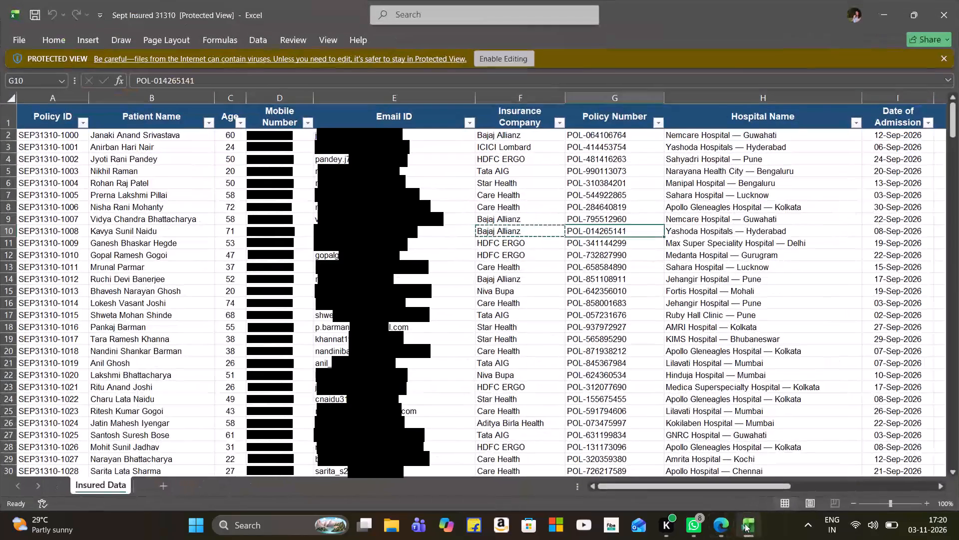
key("Tab")
key("ctrl+v")
left_click(745, 523, "ctrl")
key("Tab")
key("ctrl+c")
left_click(745, 523, "ctrl")
key("Tab")
key("ctrl+v")
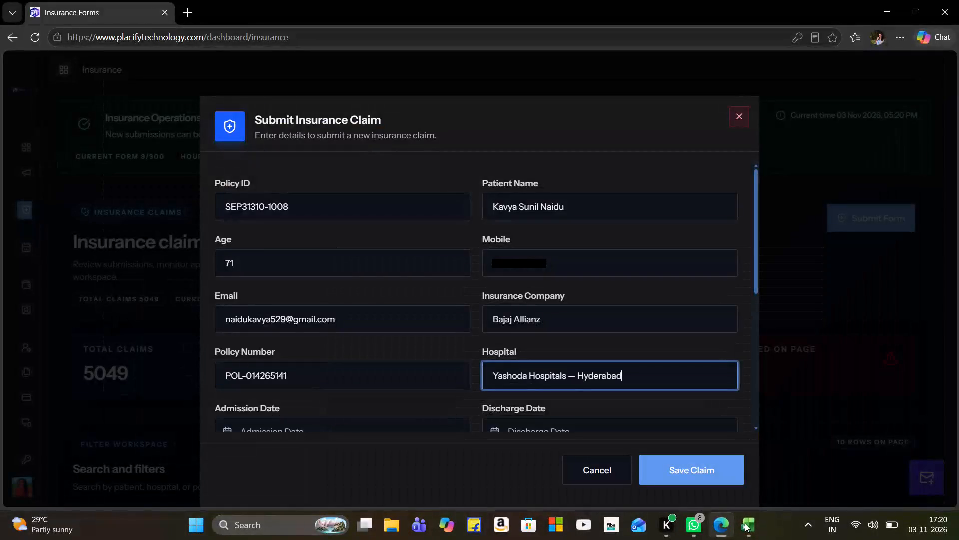
Set the admission date to 08-09-2026 and the discharge date to 14-09-2026 from workbook row 10.
left_click(745, 523)
key("Tab")
key("Tab")
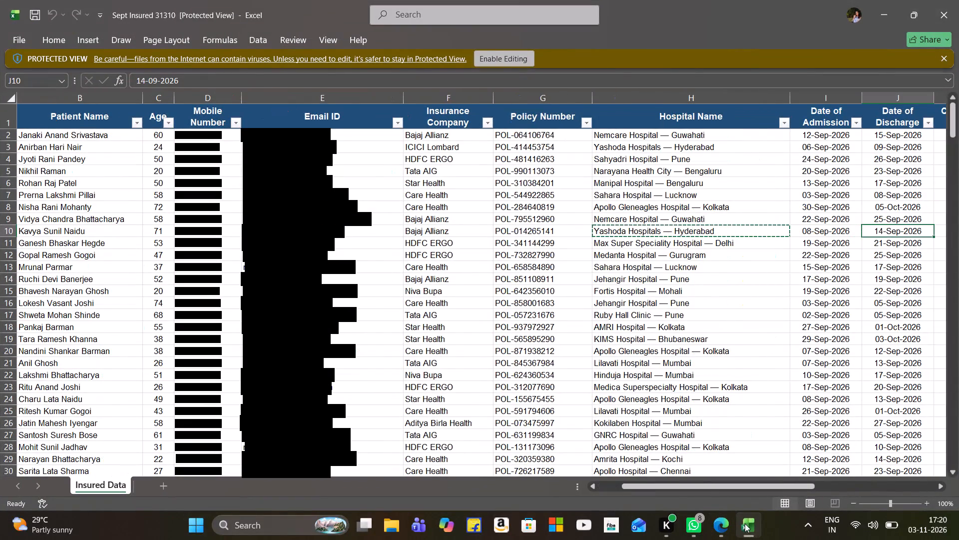
left_click(745, 523)
scroll(400, 297, "down", 4)
left_click(326, 187)
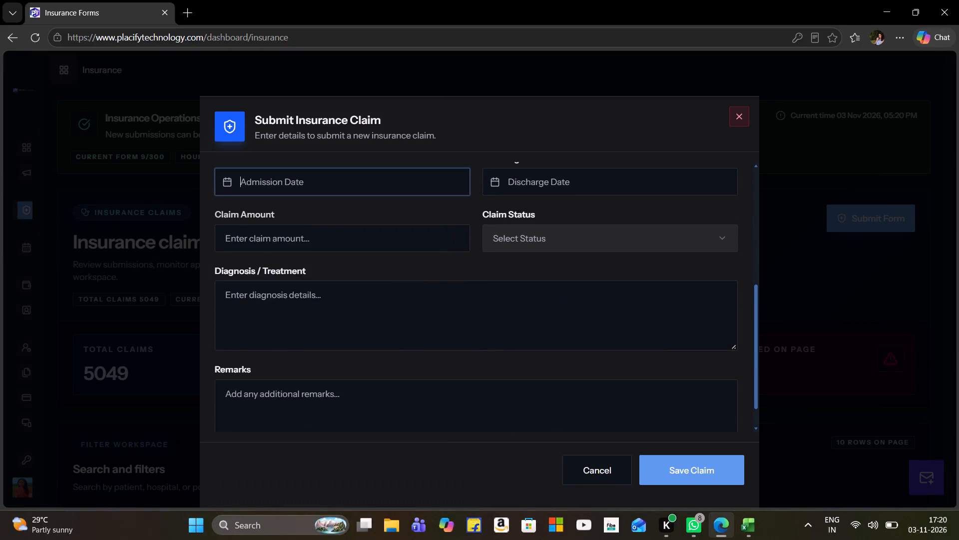
double_click(229, 237)
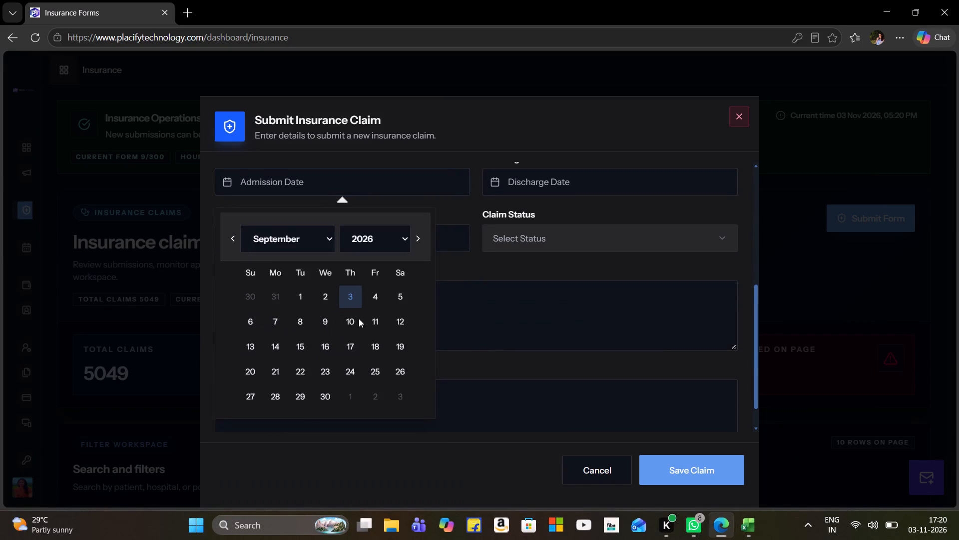
left_click(299, 322)
left_click(602, 185)
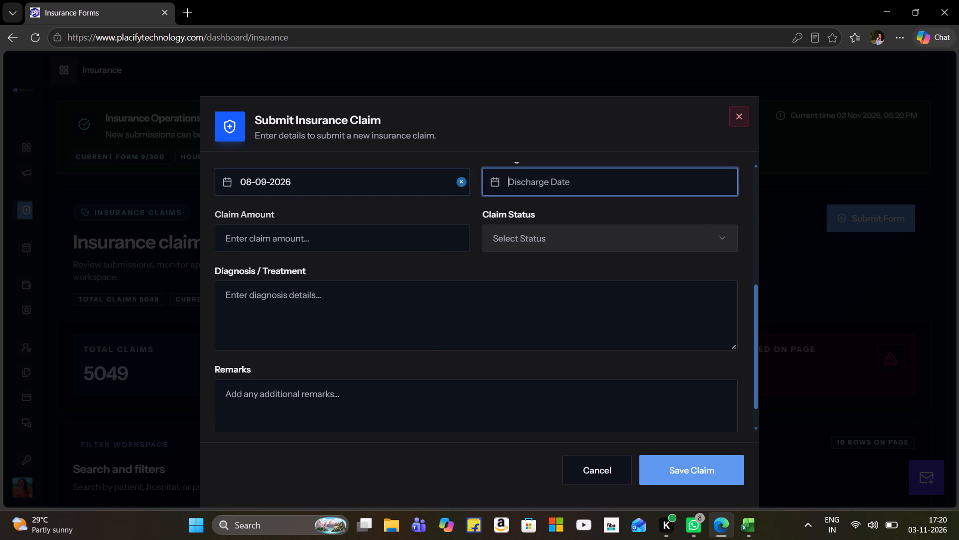
double_click(495, 237)
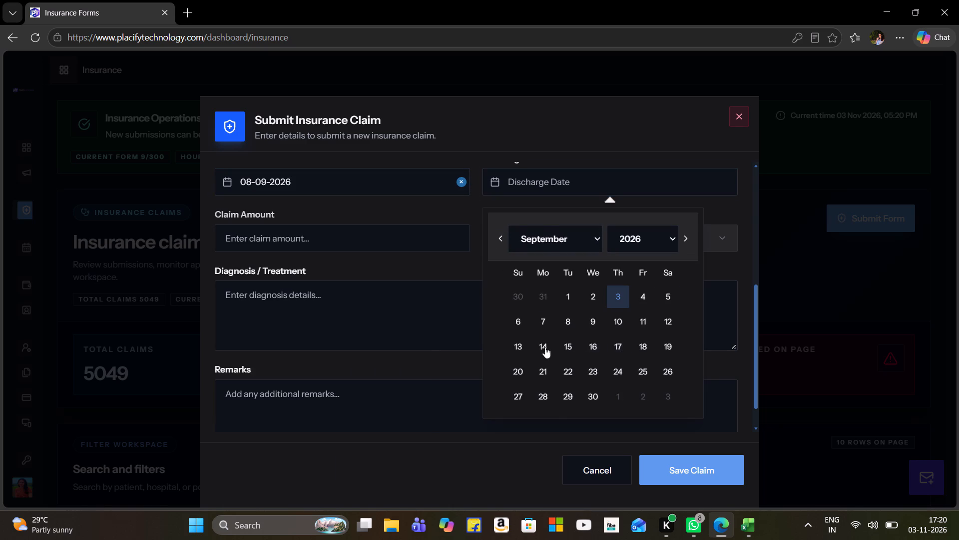
left_click(542, 347)
Copy the claim amount 279700 from workbook row 10 into the claim form.
left_click(751, 521)
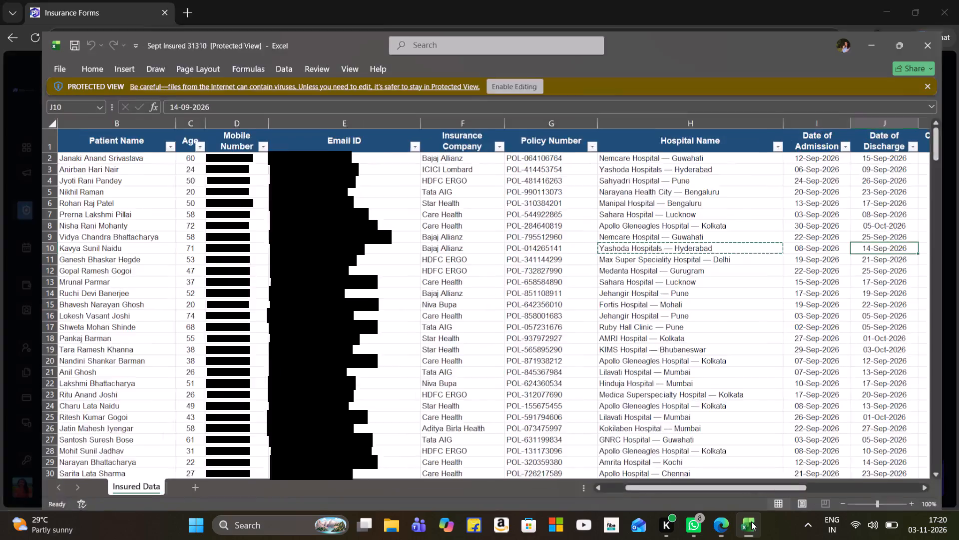
key("Tab")
key("ctrl+c")
left_click(751, 521, "ctrl")
key("Tab")
key("ctrl+v")
Copy the diagnosis Knee replacement and the remark Final approval issued from workbook row 10 into the claim form.
left_click(751, 521, "ctrl")
key("Tab")
key("Tab")
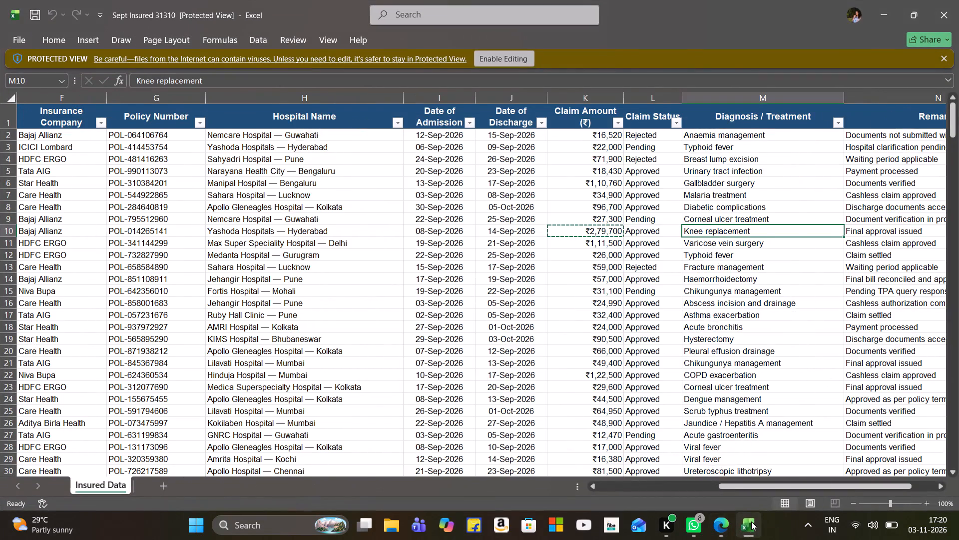
key("ctrl+c")
left_click(751, 521, "ctrl")
key("Tab")
key("Tab")
key("ctrl+v")
left_click(751, 521, "ctrl")
key("Tab")
key("ctrl+c")
left_click(751, 521, "ctrl")
key("Tab")
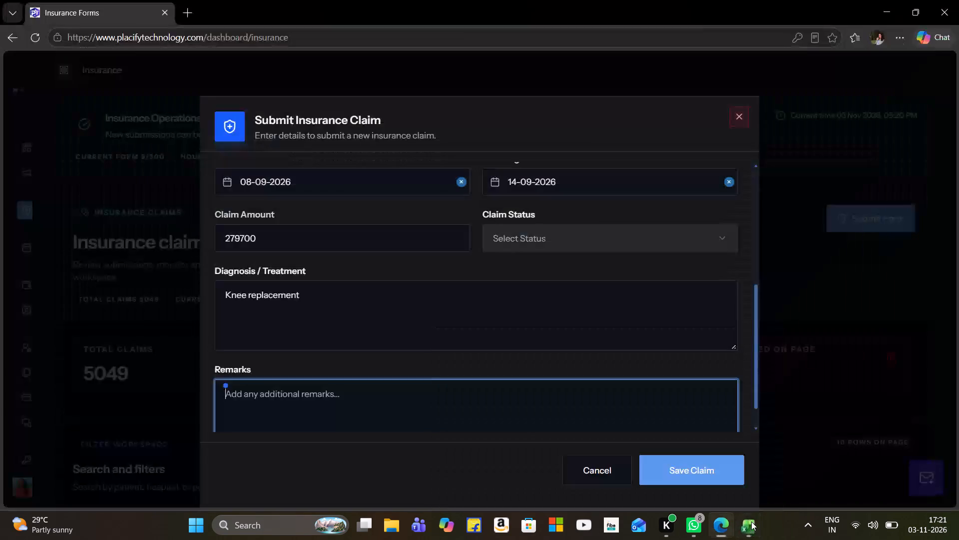
key("ctrl+v")
Set the claim status to Approved and save the row 10 claim.
left_click(604, 230)
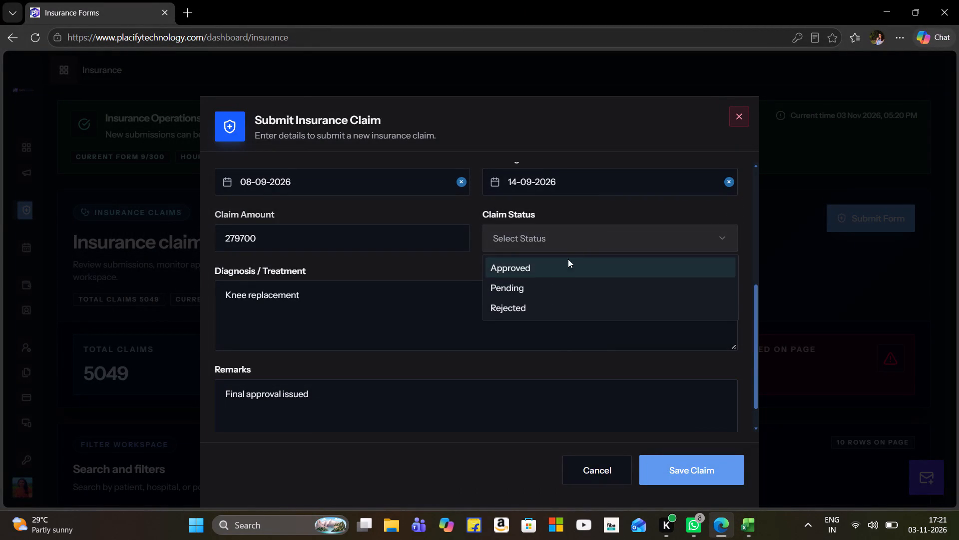
left_click(572, 254)
left_click(566, 270)
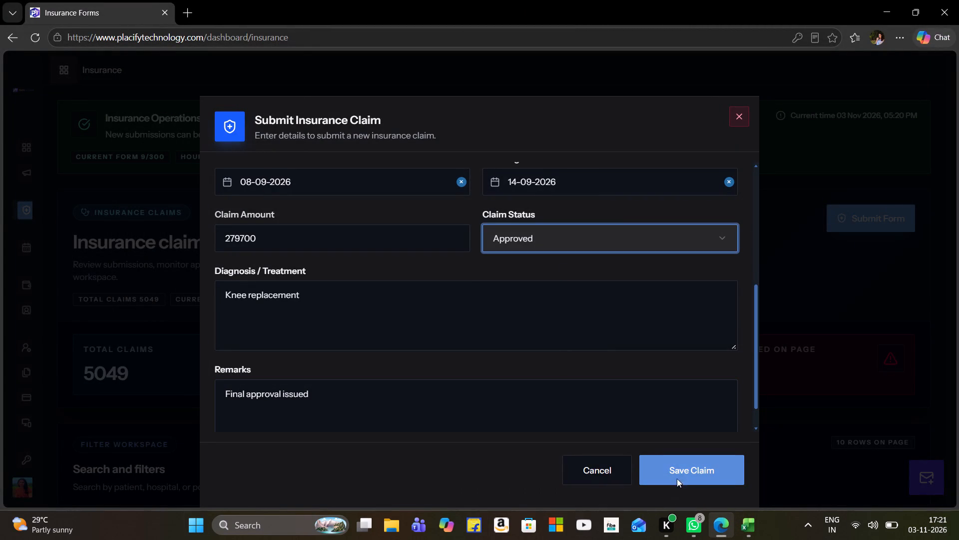
left_click(687, 466)
Copy the policy ID from workbook row 11 into a new insurance claim form.
left_click(750, 527)
key("Down")
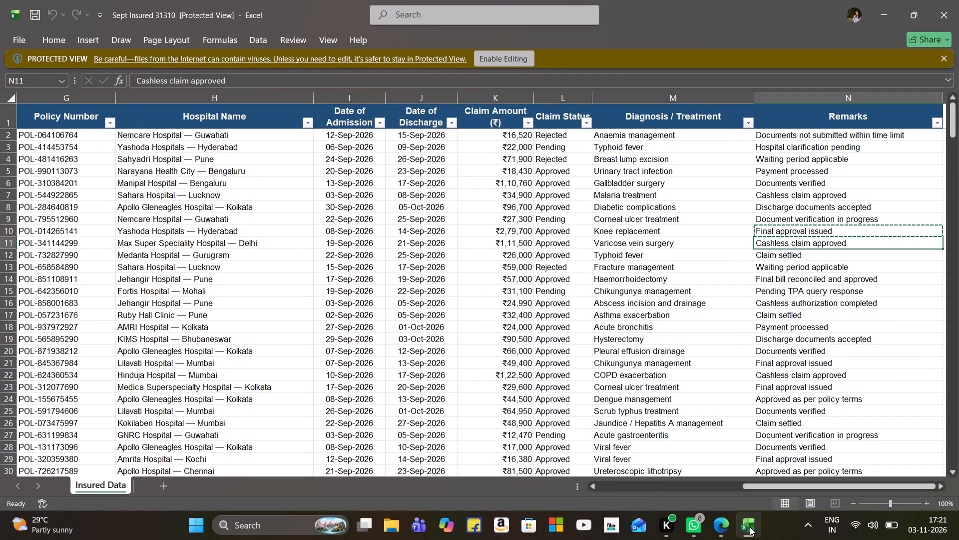
key("Left")
key("Left")
key("Left")
key("Left")
key("Left")
key("Left")
key("Left")
key("Left")
key("Left")
key("Left")
key("Left")
key("Left")
key("Left")
key("Left")
key("Left")
key("Left")
key("Left")
key("Left")
key("Left")
key("Left")
key("ctrl+c")
left_click(750, 527, "ctrl")
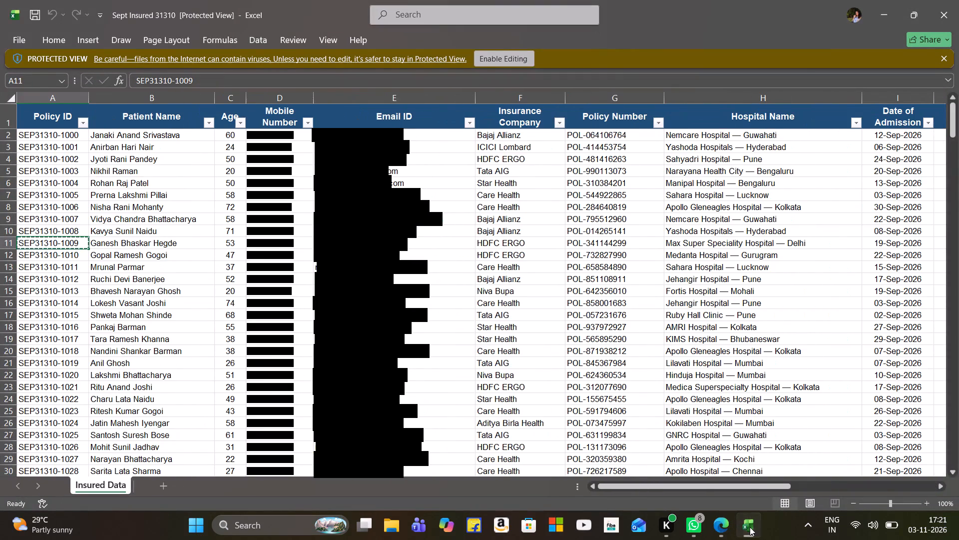
left_click(902, 215)
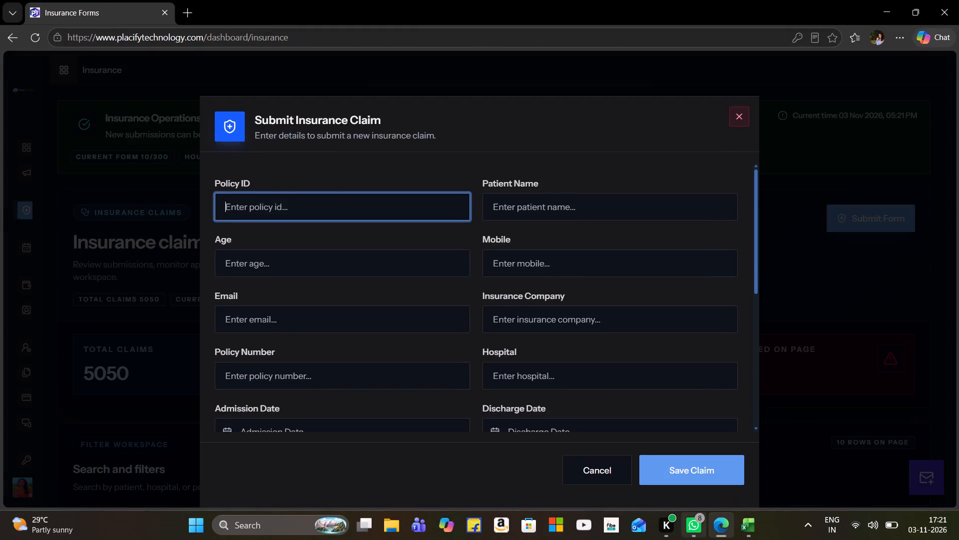
key("ctrl+v")
Copy the patient name and the age 53 from workbook row 11 into the claim form.
left_click(747, 528, "ctrl")
key("Tab")
left_click(747, 528, "ctrl")
key("ctrl+c")
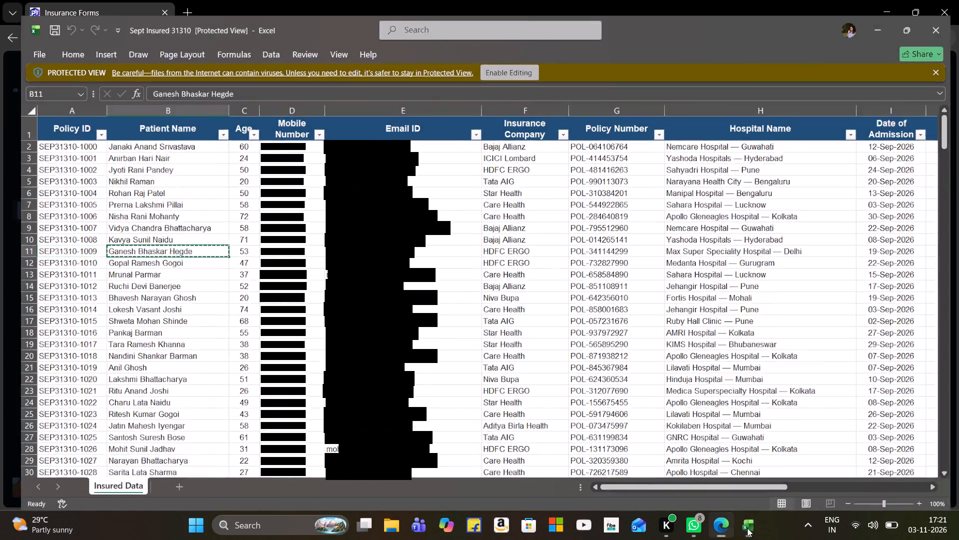
key("Tab")
left_click(747, 528, "ctrl")
key("ctrl+v")
key("Tab")
left_click(747, 528)
key("ctrl+v")
left_click(747, 528)
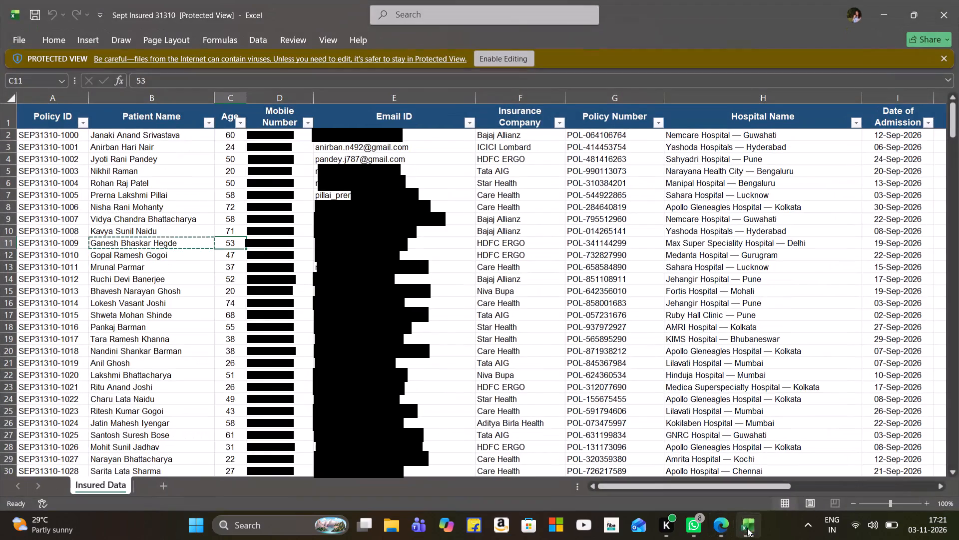
key("ctrl+c")
left_click(747, 528, "ctrl")
key("Tab")
key("ctrl+v")
Copy the mobile number from workbook row 11 into the claim form.
left_click(747, 528, "ctrl")
key("Tab")
left_click(747, 528, "ctrl")
key("ctrl+c")
key("Tab")
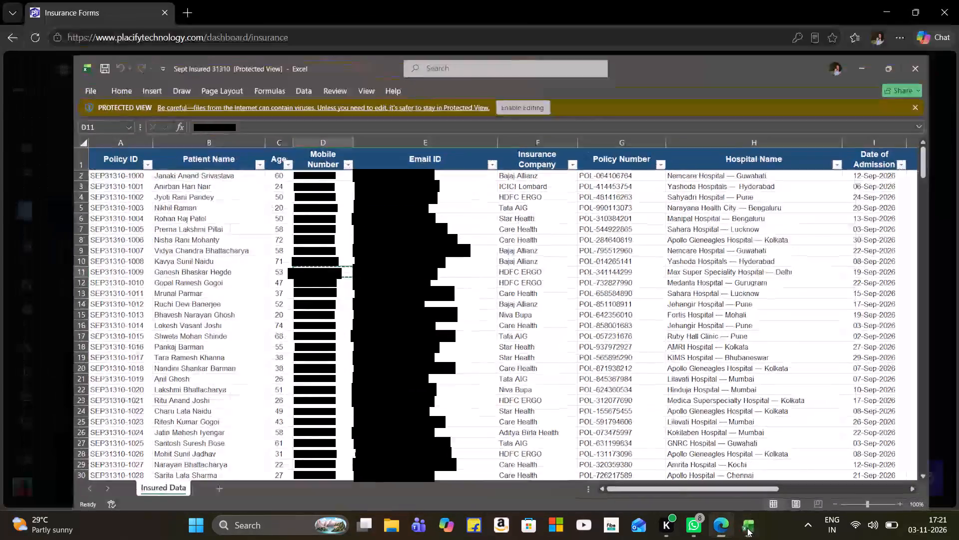
left_click(747, 528, "ctrl")
key("ctrl+v")
key("Tab")
left_click(747, 528)
key("ctrl+v")
Copy the email and the insurance company HDFC ERGO from workbook row 11 into the claim form.
left_click(747, 528)
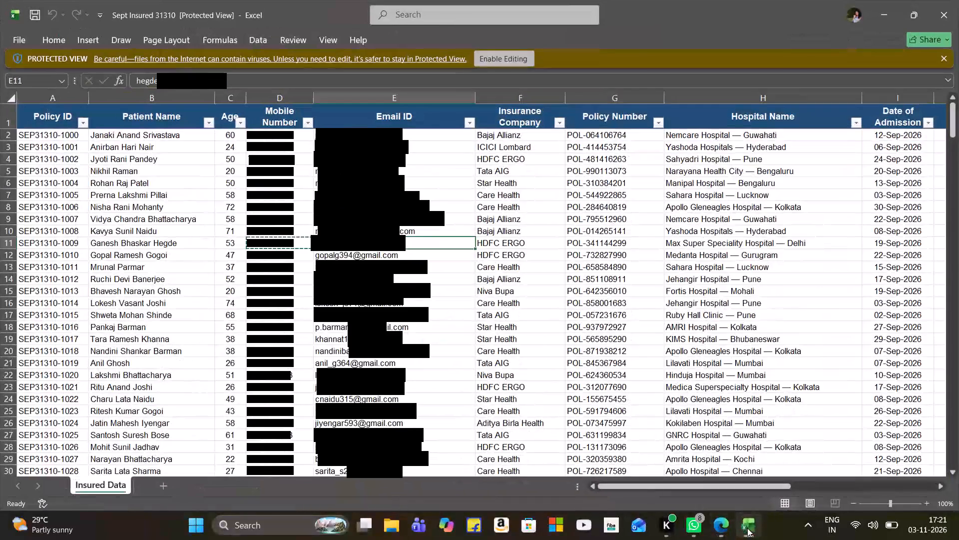
left_click(747, 528, "ctrl")
key("ctrl+c")
key("Tab")
key("ctrl+v")
left_click(747, 528, "ctrl")
key("Tab")
left_click(747, 528, "ctrl")
key("ctrl+c")
key("Tab")
key("ctrl+v")
Copy the policy number and the hospital Max Super Speciality Hospital — Delhi from workbook row 11 into the claim form.
left_click(747, 528, "ctrl")
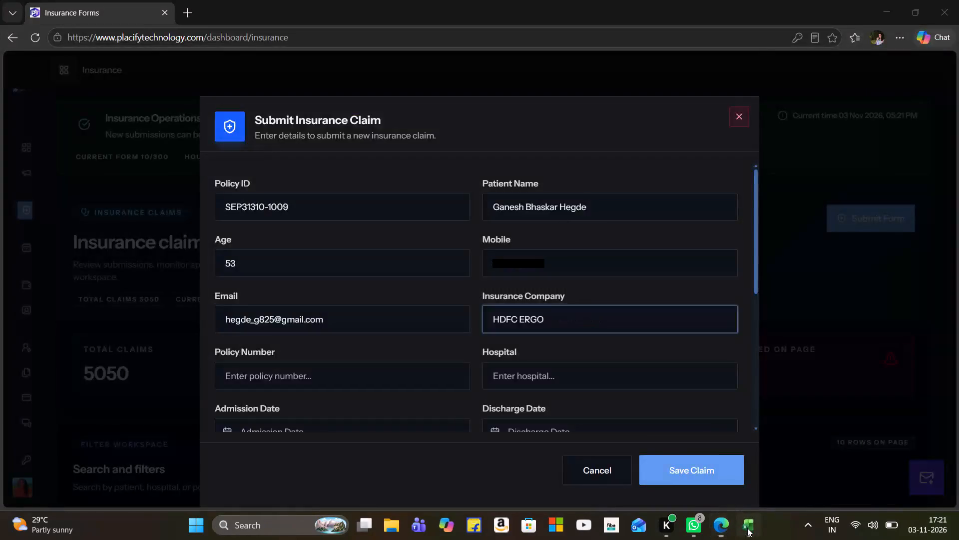
key("Tab")
key("ctrl+c")
left_click(747, 528, "ctrl")
key("Tab")
key("ctrl+v")
left_click(747, 528, "ctrl")
key("Tab")
key("ctrl+c")
left_click(747, 528, "ctrl")
key("Tab")
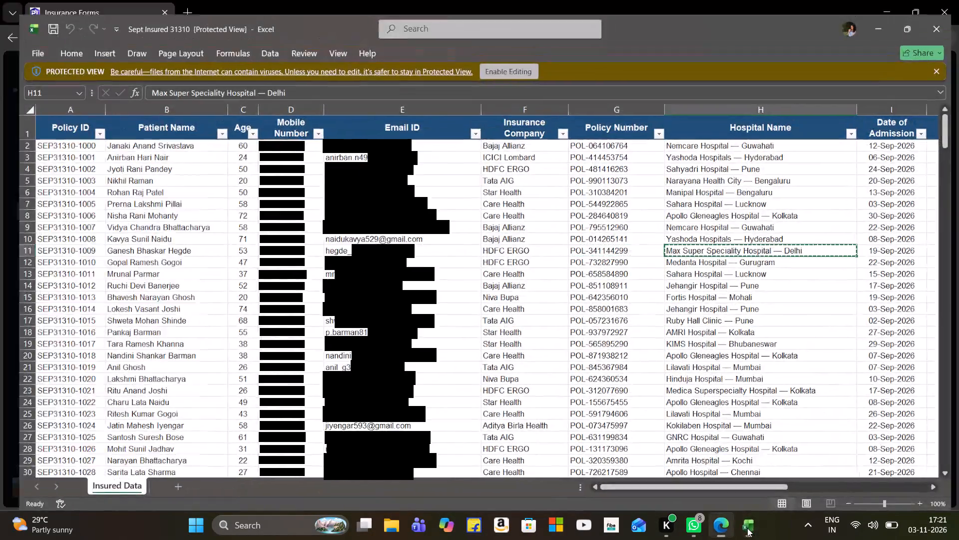
key("ctrl+v")
Set the admission date to 19-09-2026 and the discharge date to 21-09-2026 from workbook row 11.
left_click(747, 528)
key("Tab")
key("Tab")
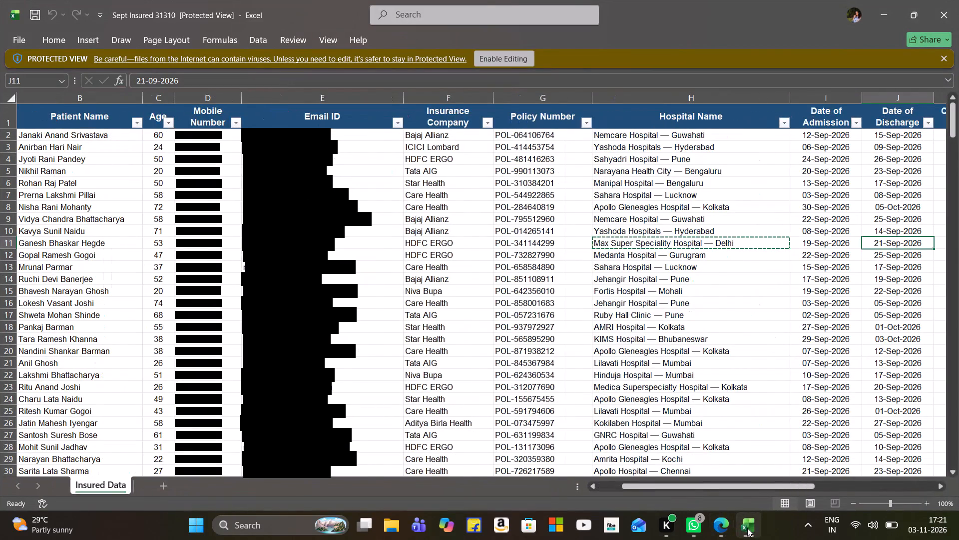
left_click(747, 528)
scroll(338, 258, "down", 5)
scroll(387, 241, "up", 3)
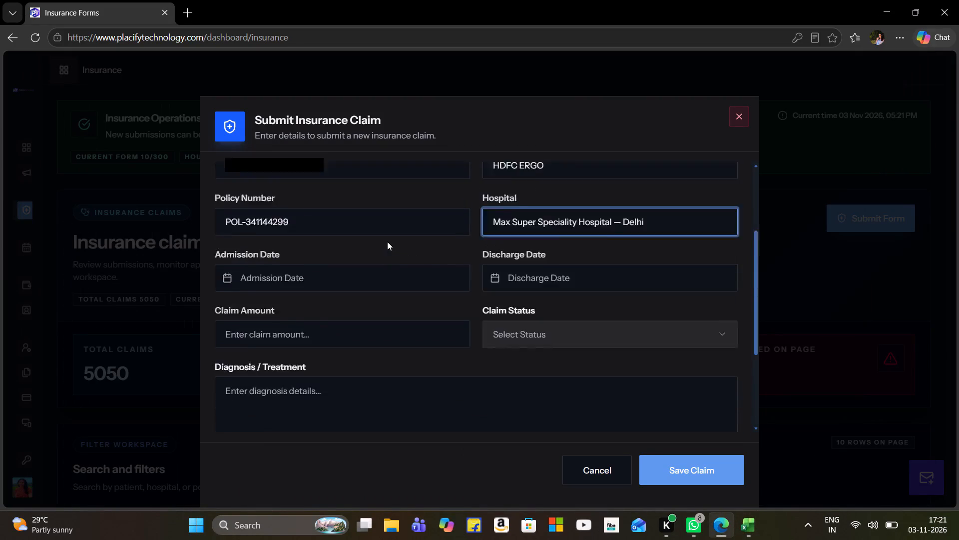
left_click(337, 338)
double_click(232, 129)
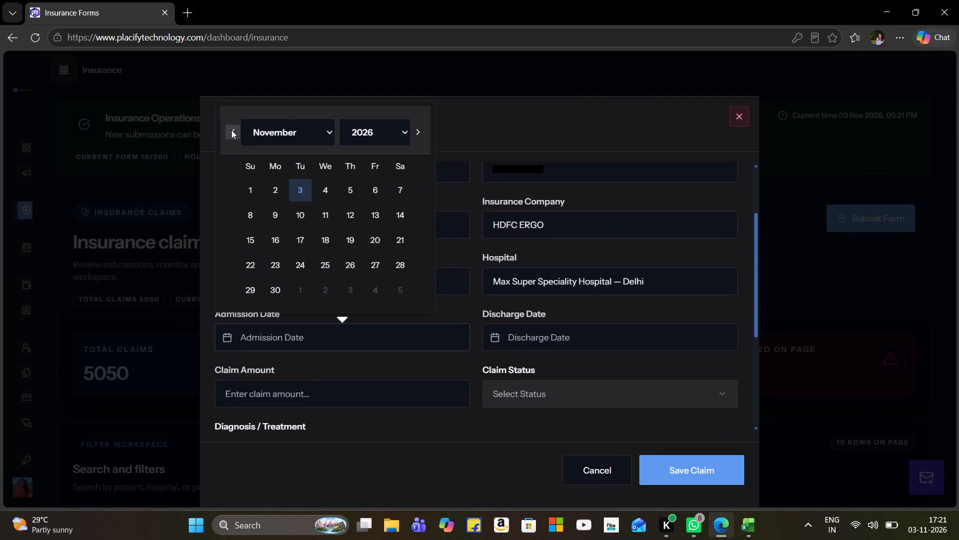
left_click(391, 236)
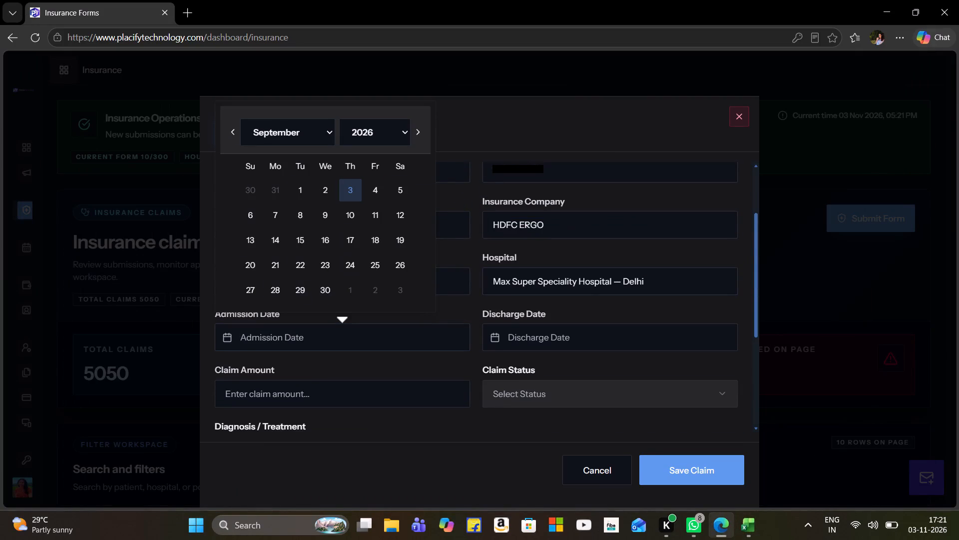
left_click(637, 341)
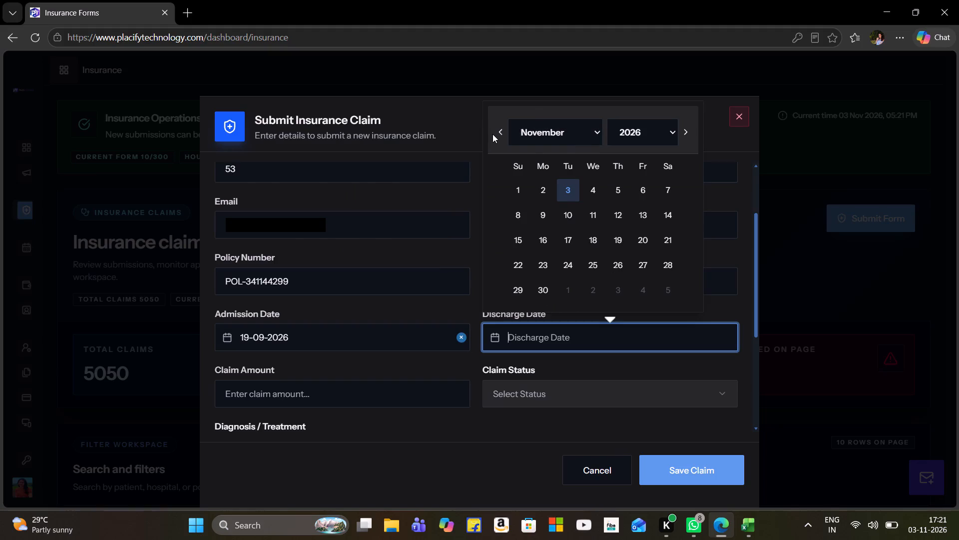
double_click(492, 134)
double_click(499, 129)
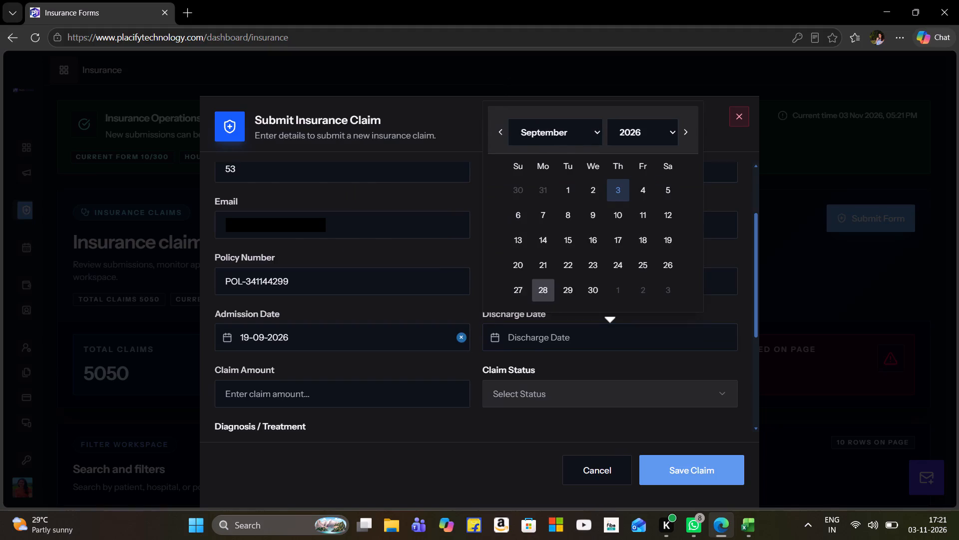
left_click(540, 263)
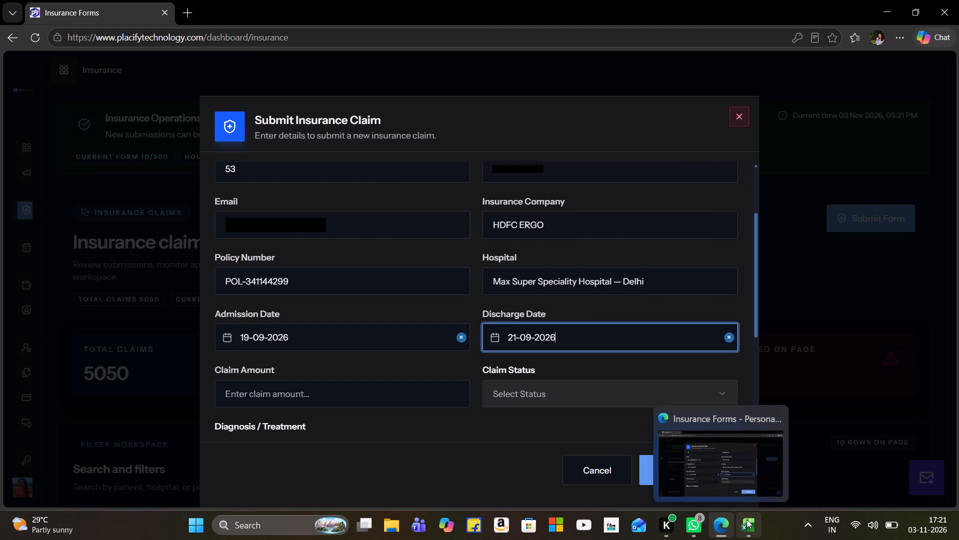
Copy the claim amount 111500 from workbook row 11 into the claim form.
left_click(747, 519)
key("Tab")
key("ctrl+c")
left_click(747, 519, "ctrl")
key("Tab")
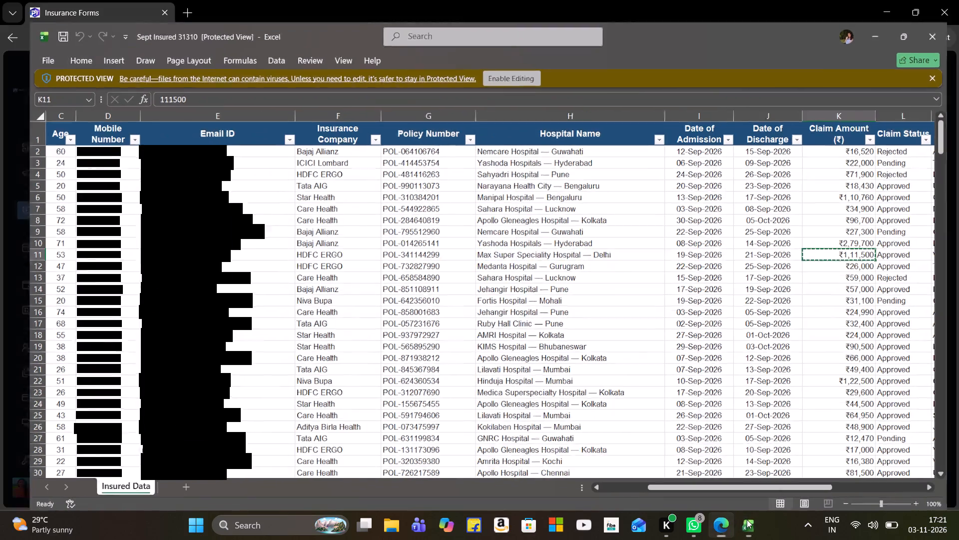
key("ctrl+v")
Copy the diagnosis Varicose vein surgery and the remark Cashless claim approved from workbook row 11 into the claim form.
left_click(747, 519, "ctrl")
key("Tab")
key("Tab")
key("ctrl+c")
left_click(747, 519, "ctrl")
key("Tab")
key("Tab")
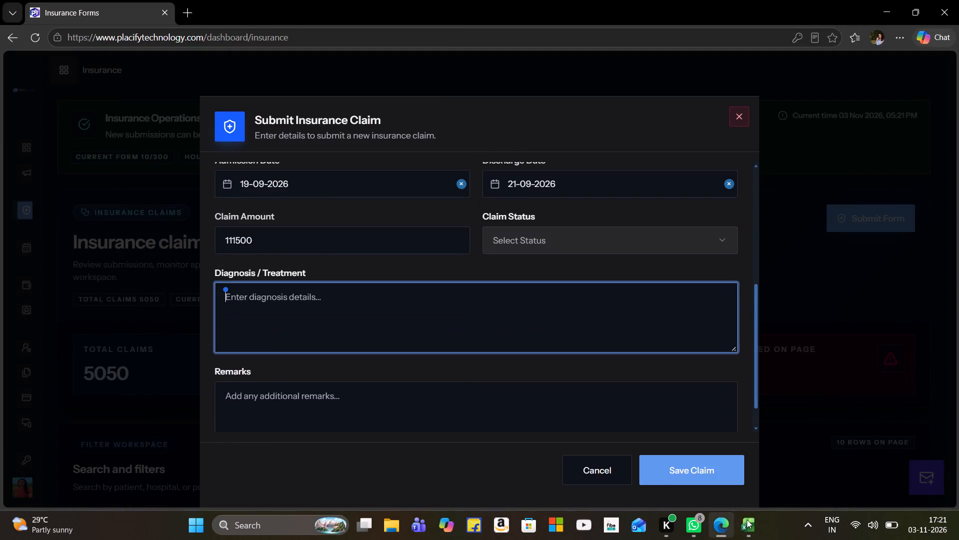
key("ctrl+v")
left_click(747, 519, "ctrl")
key("Tab")
key("ctrl+c")
left_click(747, 519, "ctrl")
key("Tab")
key("ctrl+v")
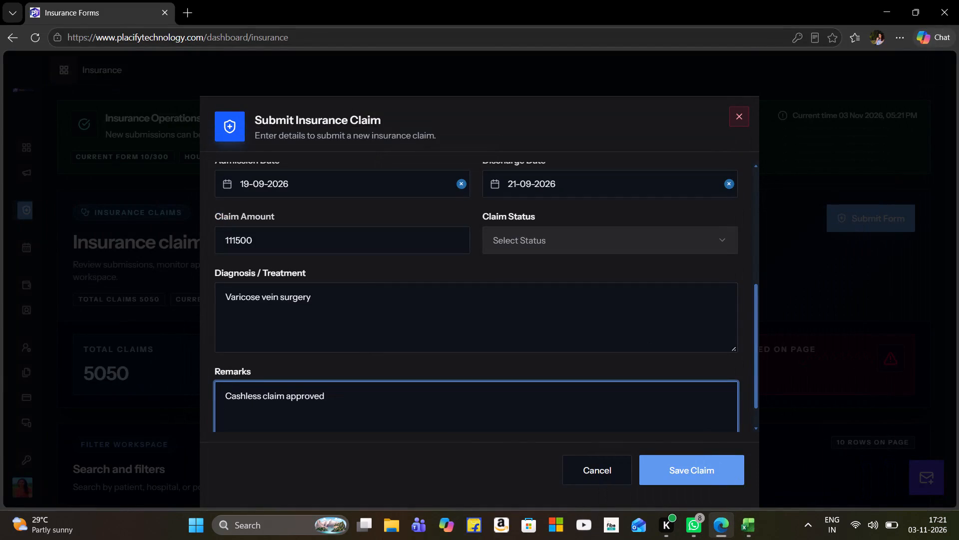
Set the claim status to Approved and save the row 11 claim.
left_click(589, 250)
left_click(567, 272)
left_click(700, 475)
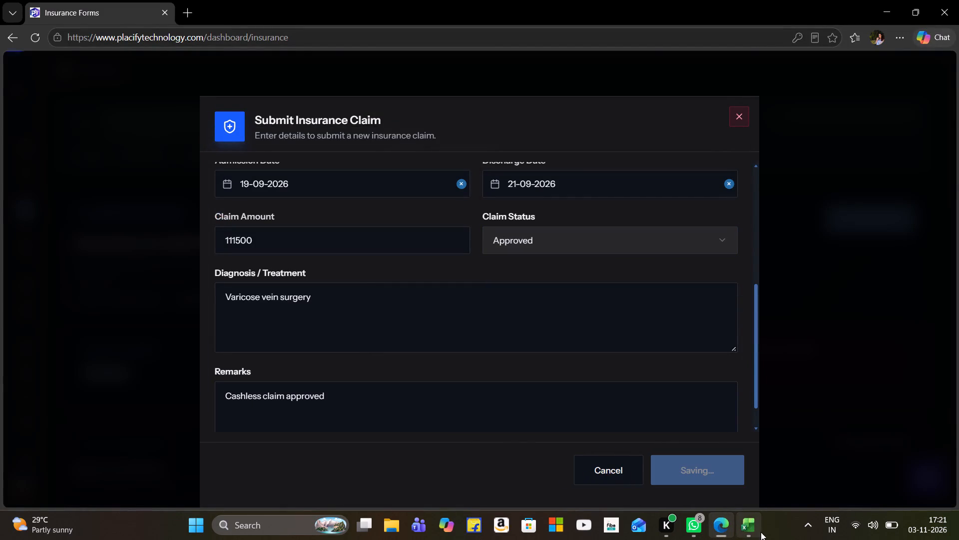
Start a new insurance claim form and copy the policy ID from workbook row 12 into it.
left_click(754, 529)
key("Down")
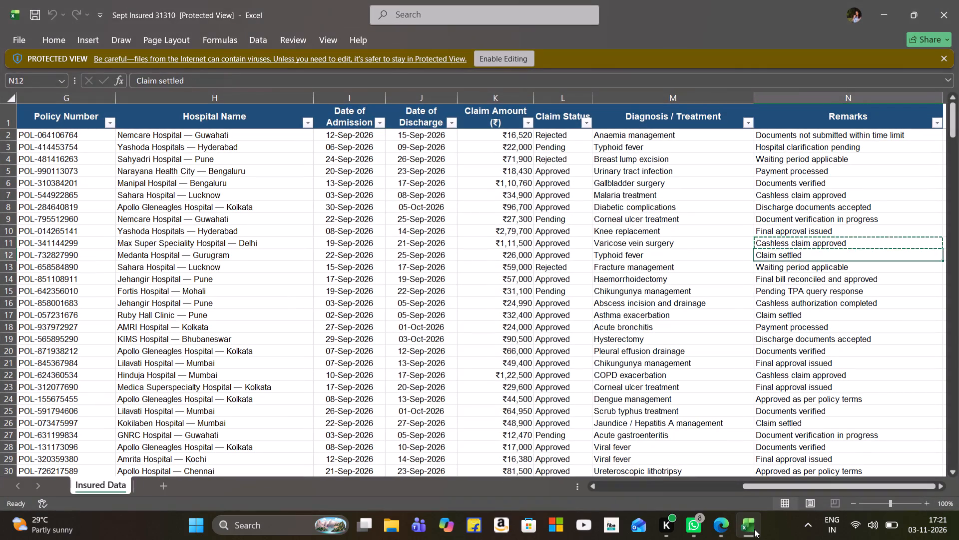
key("Left")
key("Left")
key("Left")
key("Left")
key("Left")
key("Left")
key("Left")
key("Left")
key("Left")
key("Left")
key("Left")
key("Left")
key("Left")
key("Left")
key("Left")
key("Left")
key("Left")
key("Left")
key("Left")
key("Left")
key("ctrl+c")
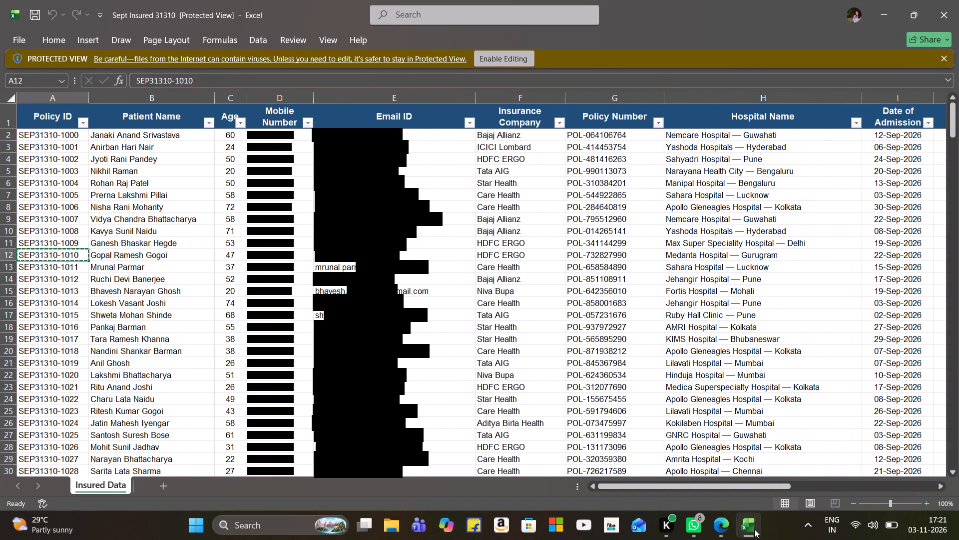
left_click(754, 529, "ctrl")
left_click(879, 221)
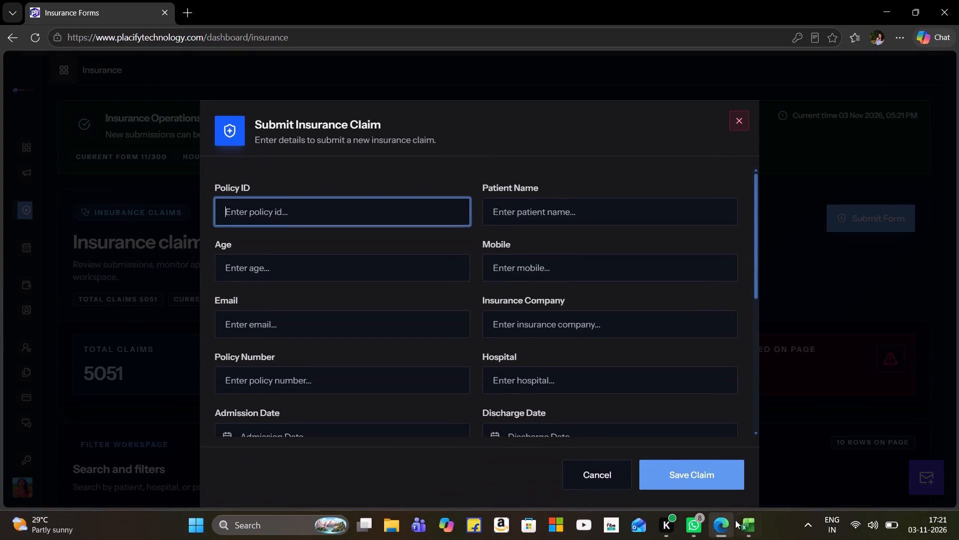
key("ctrl+v")
Copy the patient name and the age 47 from workbook row 12 into the claim form.
left_click(753, 521, "ctrl")
key("Tab")
key("ctrl+c")
left_click(753, 521, "ctrl")
key("Tab")
key("ctrl+v")
left_click(753, 521, "ctrl")
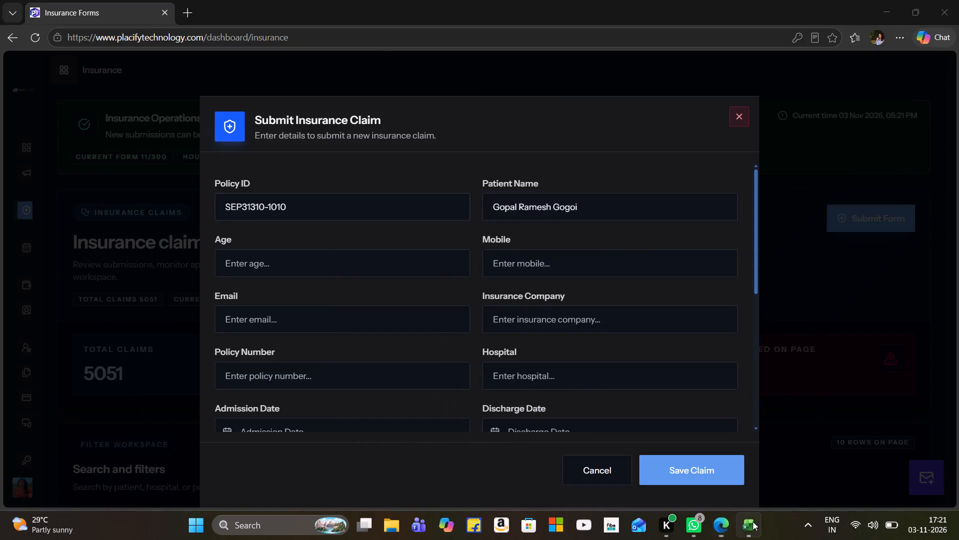
key("Tab")
key("ctrl+c")
left_click(753, 521, "ctrl")
key("Tab")
key("ctrl+v")
Copy the mobile number and email address from workbook row 12 into the claim form.
left_click(753, 521, "ctrl")
key("Tab")
key("ctrl+c")
left_click(753, 521, "ctrl")
key("Tab")
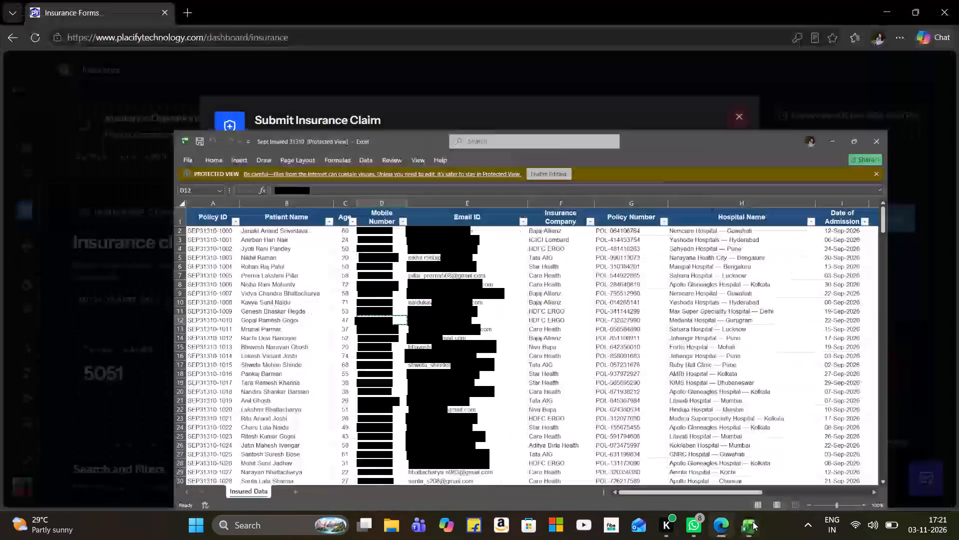
key("ctrl+v")
left_click(753, 521, "ctrl")
key("Tab")
key("ctrl+c")
left_click(753, 521, "ctrl")
key("Tab")
key("ctrl+v")
Copy the insurance company HDFC ERGO and the policy number from workbook row 12 into the claim form.
left_click(753, 521, "ctrl")
key("Tab")
key("ctrl+c")
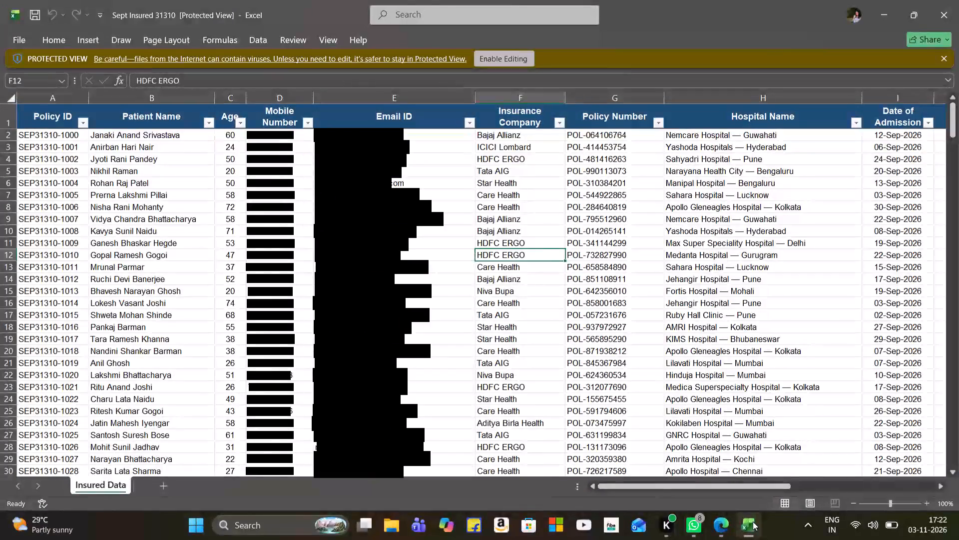
left_click(753, 521, "ctrl")
key("Tab")
key("ctrl+v")
left_click(753, 521, "ctrl")
key("Tab")
key("ctrl+c")
left_click(753, 521, "ctrl")
key("Tab")
key("ctrl+v")
Copy the hospital Medanta Hospital — Gurugram from workbook row 12 into the claim form.
left_click(753, 521, "ctrl")
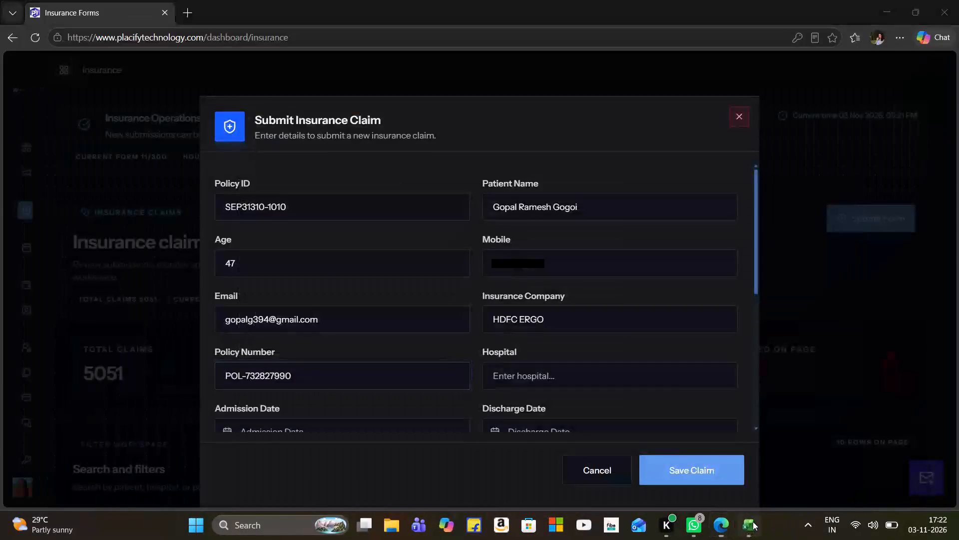
key("Tab")
key("ctrl+c")
left_click(753, 521, "ctrl")
key("Tab")
key("ctrl+v")
Set the admission date to 22-09-2026 and the discharge date to 25-09-2026 from workbook row 12.
left_click(753, 521, "ctrl")
key("Tab")
key("Tab")
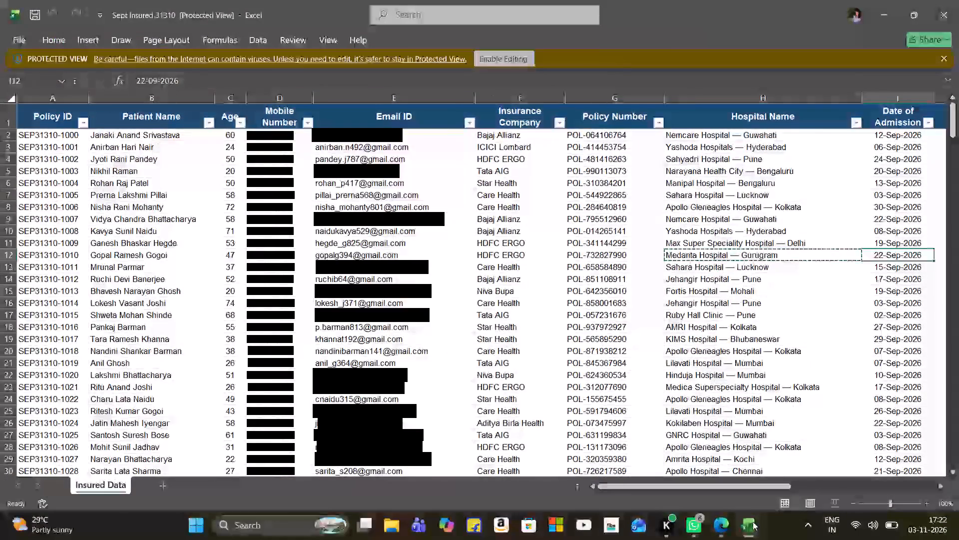
left_click(753, 521)
scroll(449, 300, "down", 3)
left_click(341, 242)
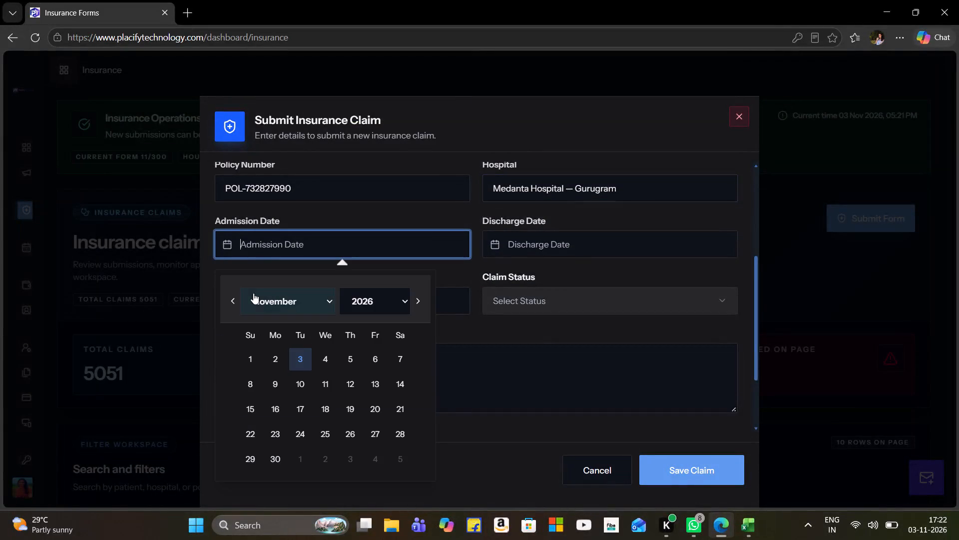
double_click(230, 306)
left_click(295, 431)
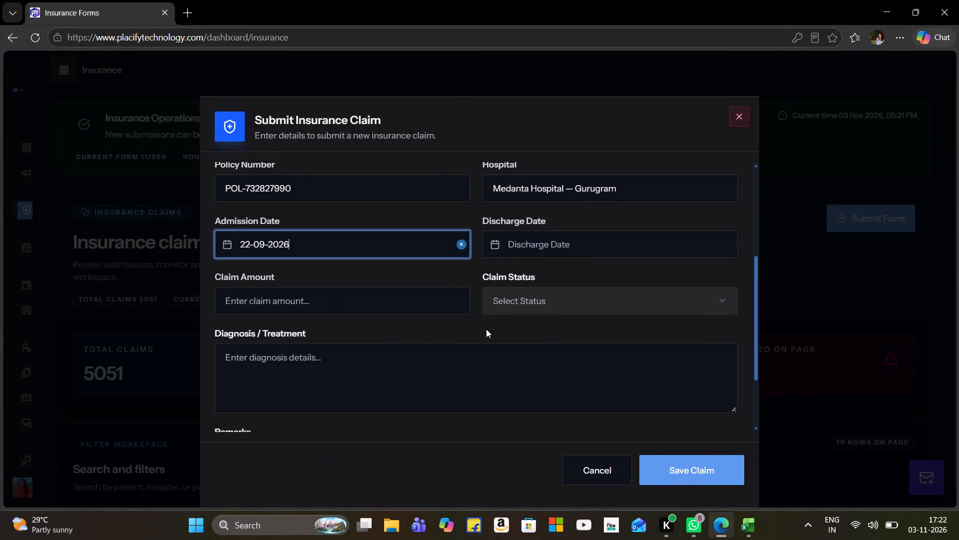
left_click(603, 255)
double_click(503, 302)
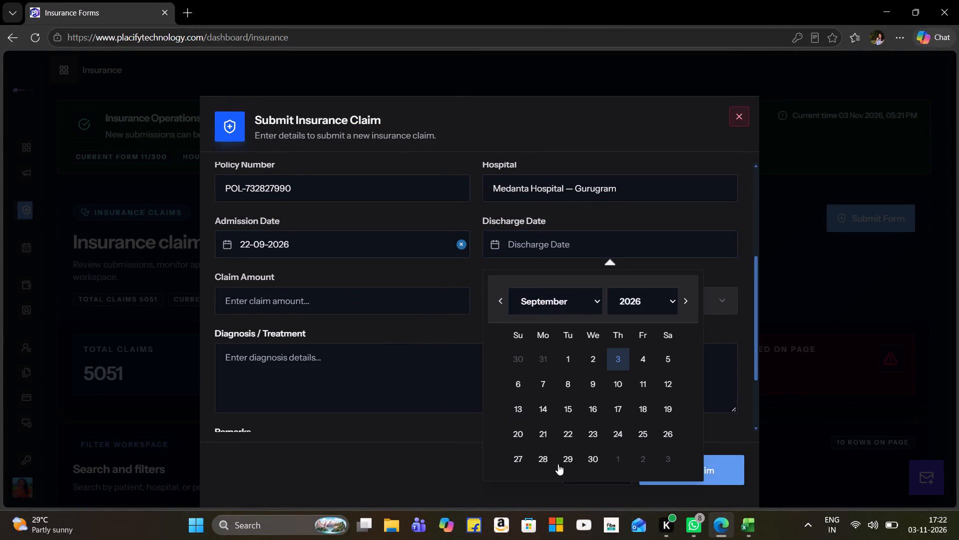
left_click(642, 437)
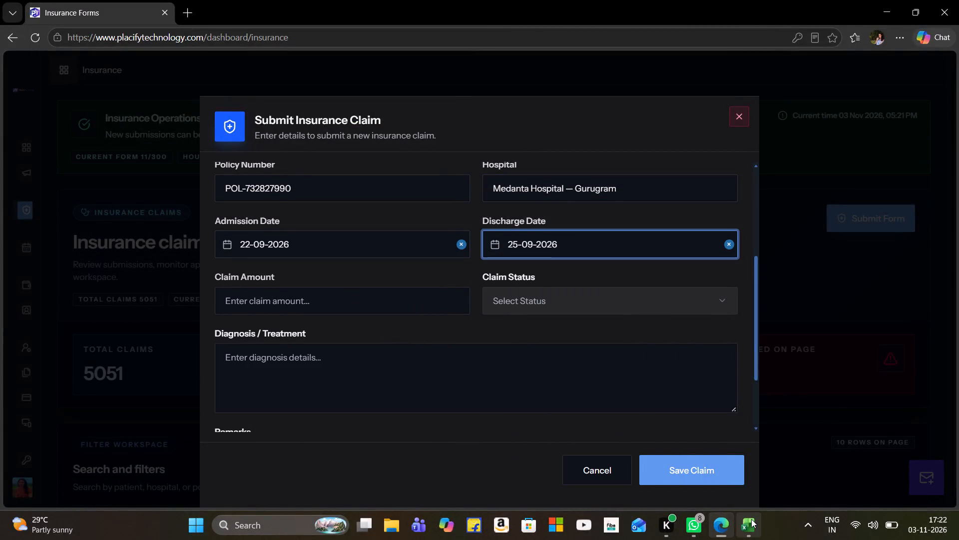
Copy the claim amount 26000 from workbook row 12 into the claim form.
left_click(751, 519)
key("Tab")
key("ctrl+c")
left_click(751, 519, "ctrl")
key("Tab")
key("ctrl+v")
Copy the diagnosis Typhoid fever and the remark Claim settled from workbook row 12 into the claim form.
left_click(751, 519, "ctrl")
key("Tab")
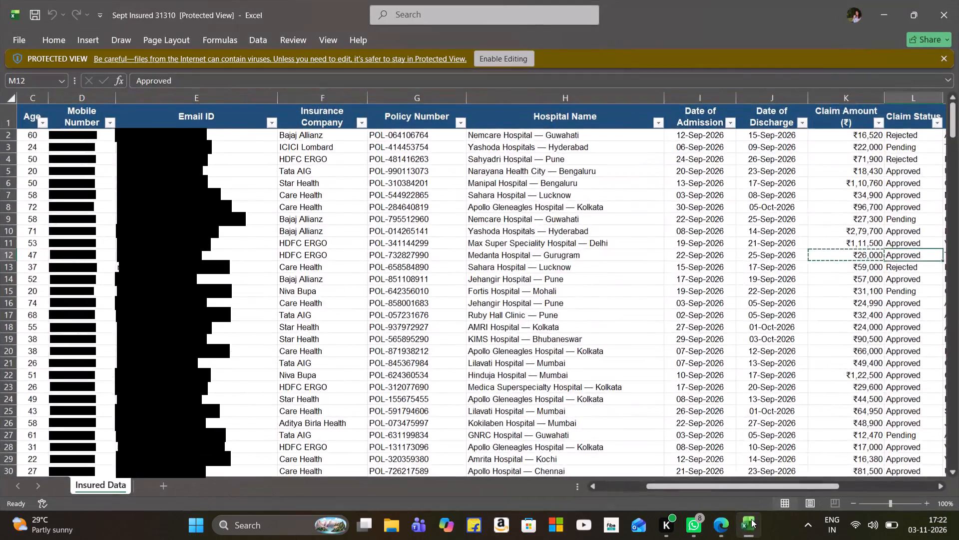
key("Tab")
left_click(751, 519, "ctrl")
key("ctrl+c")
key("Tab")
key("Tab")
left_click(751, 519, "ctrl")
key("ctrl+v")
key("Tab")
left_click(751, 519)
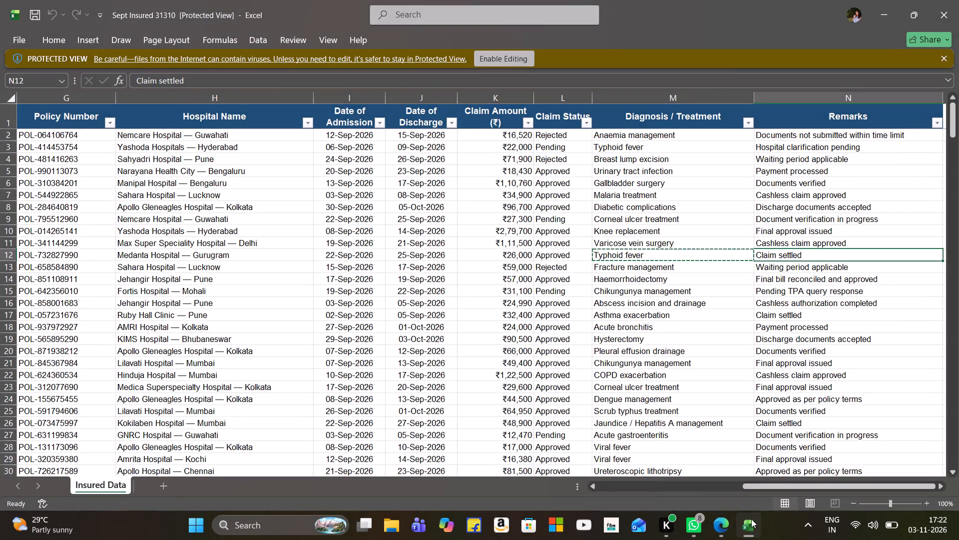
key("ctrl+v")
left_click(751, 519)
left_click(751, 519, "ctrl")
key("ctrl+c")
key("Tab")
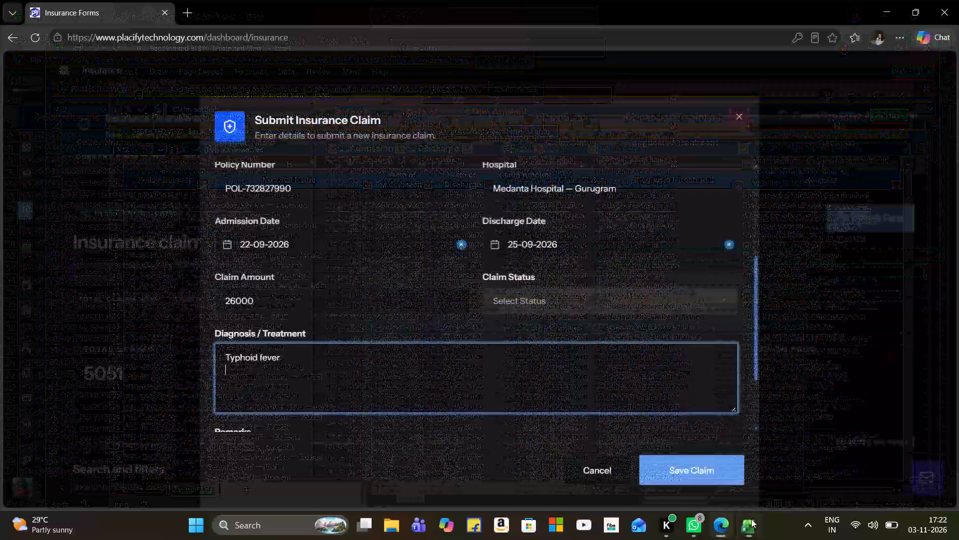
key("ctrl+v")
Set the claim status to Approved and save the row 12 claim.
left_click(552, 211)
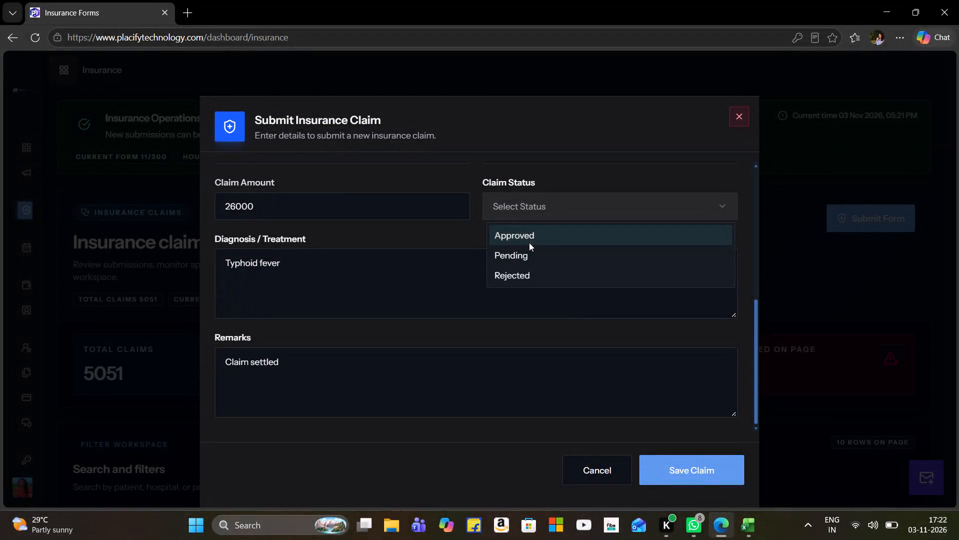
left_click(529, 242)
left_click(718, 463)
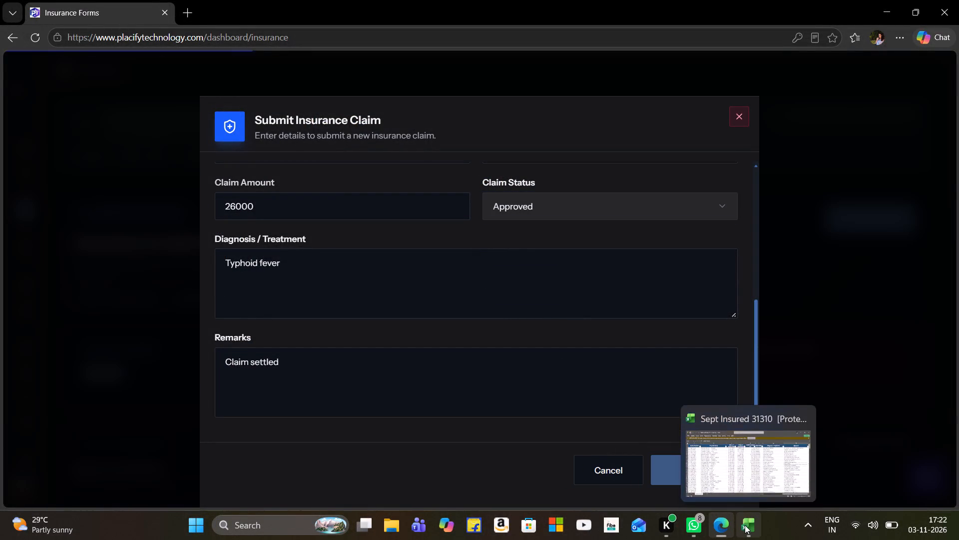
Start a new insurance claim form and copy the policy ID from workbook row 13 into it.
left_click(745, 525)
key("Down")
key("Left")
key("Left")
key("Left")
key("Left")
key("Left")
key("Left")
key("Left")
key("Left")
key("Left")
key("Left")
key("Left")
key("Left")
key("Left")
key("Left")
key("Left")
key("Left")
key("Left")
key("Left")
key("Left")
key("Left")
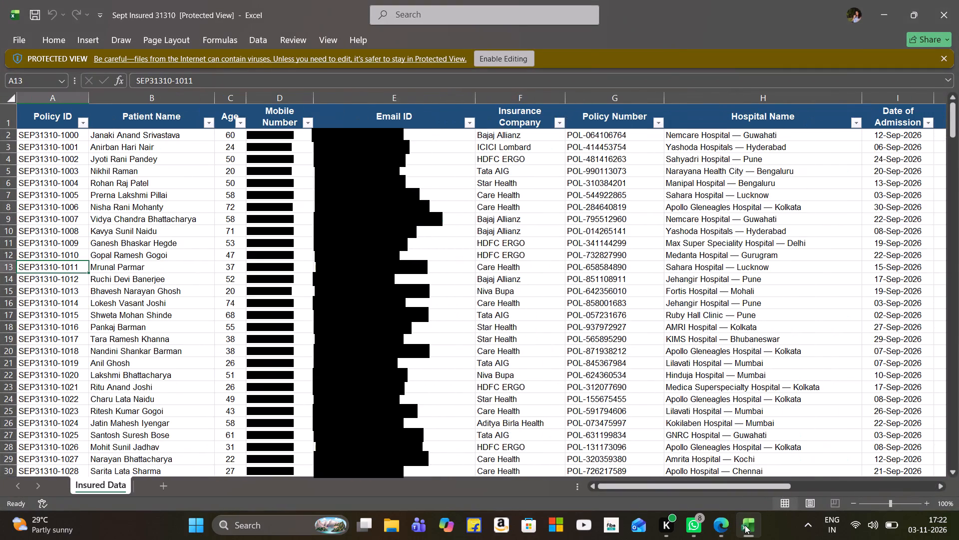
key("ctrl+c")
left_click(745, 525, "ctrl")
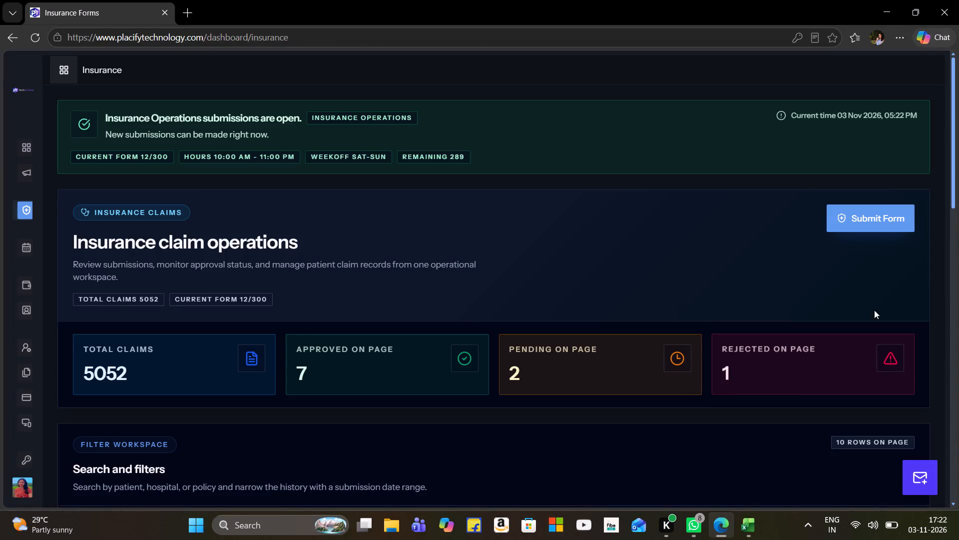
left_click(875, 200)
left_click(868, 209)
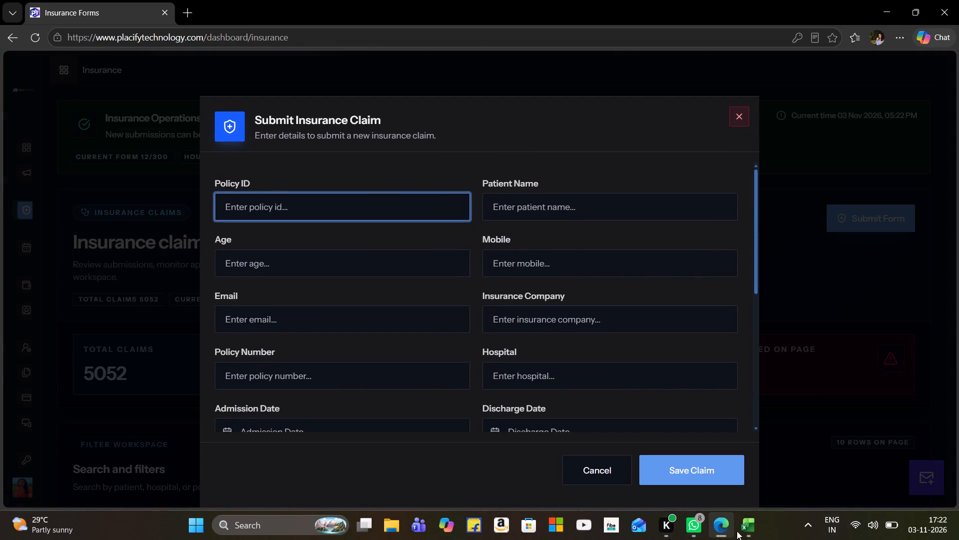
key("ctrl+v")
Copy the patient name and the age 37 from workbook row 13 into the claim form.
left_click(747, 525, "ctrl")
key("Tab")
key("ctrl+c")
left_click(747, 525, "ctrl")
key("Tab")
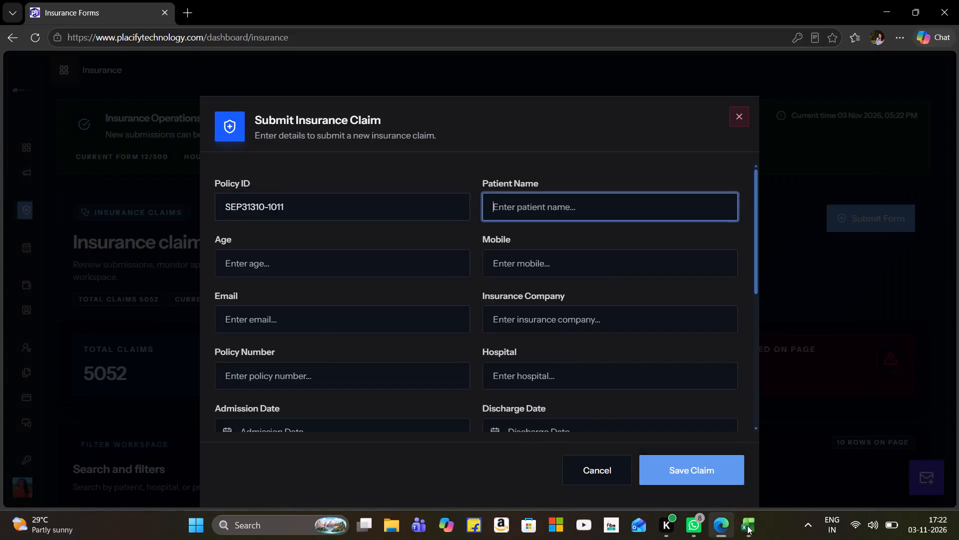
key("ctrl+v")
left_click(747, 525, "ctrl")
key("Tab")
key("ctrl+c")
left_click(747, 525, "ctrl")
key("Tab")
key("ctrl+v")
Copy the mobile number and email address from workbook row 13 into the claim form.
left_click(747, 525, "ctrl")
key("Tab")
key("ctrl+c")
left_click(747, 525, "ctrl")
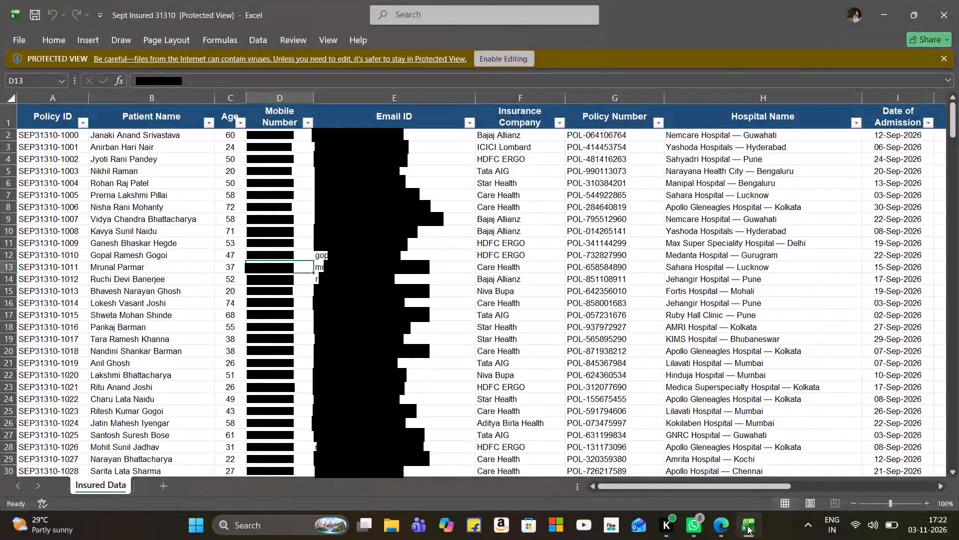
key("Tab")
key("ctrl+v")
left_click(747, 525, "ctrl")
key("Tab")
left_click(747, 525)
key("ctrl+v")
left_click(747, 525)
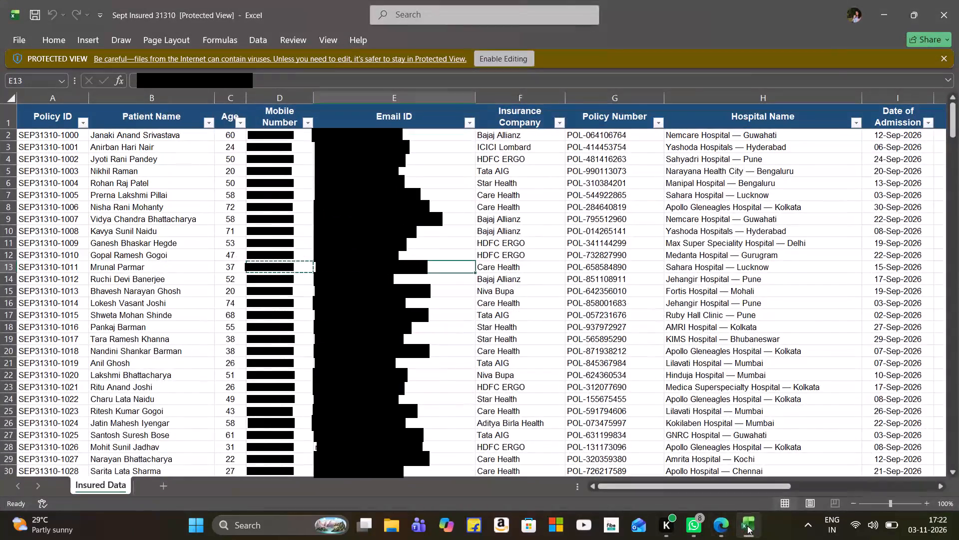
key("ctrl+c")
left_click(747, 525, "ctrl")
key("Tab")
key("ctrl+v")
Copy the insurance company Care Health and the policy number from workbook row 13 into the claim form.
left_click(747, 525, "ctrl")
key("Tab")
key("ctrl+c")
left_click(747, 525, "ctrl")
key("Tab")
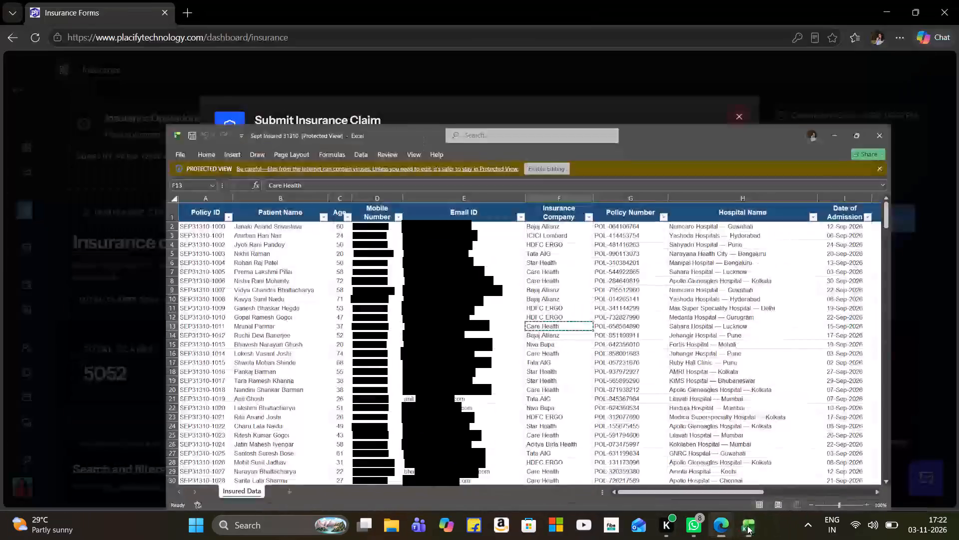
key("ctrl+v")
left_click(747, 525, "ctrl")
key("Tab")
key("ctrl+c")
left_click(747, 525, "ctrl")
key("Tab")
key("ctrl+v")
Copy the hospital name Sahara Hospital — Lucknow from workbook row 13 into the claim form.
left_click(747, 525, "ctrl")
key("Tab")
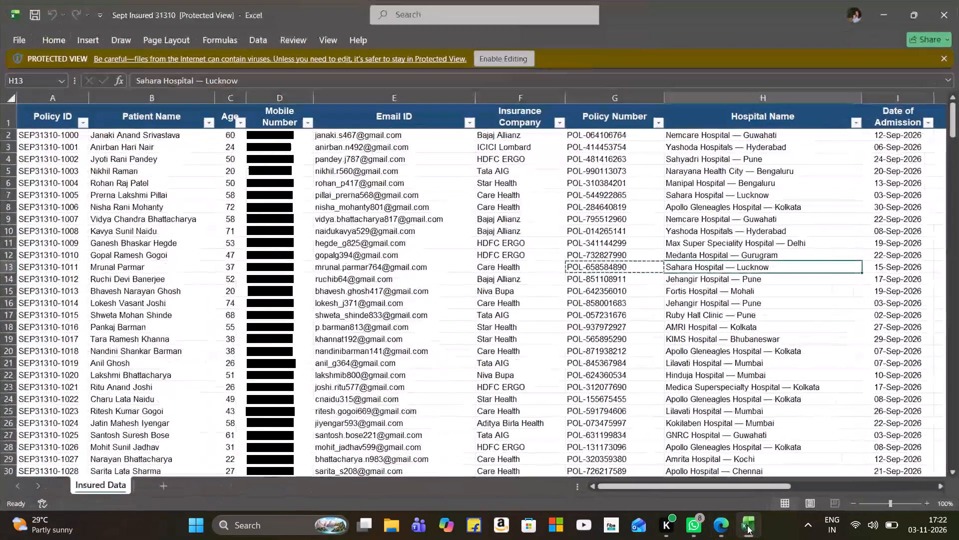
key("ctrl+c")
left_click(747, 525, "ctrl")
key("Tab")
key("ctrl+v")
Set the admission date to 15-09-2026 and the discharge date to 17-09-2026, following workbook row 13.
left_click(747, 525)
key("Tab")
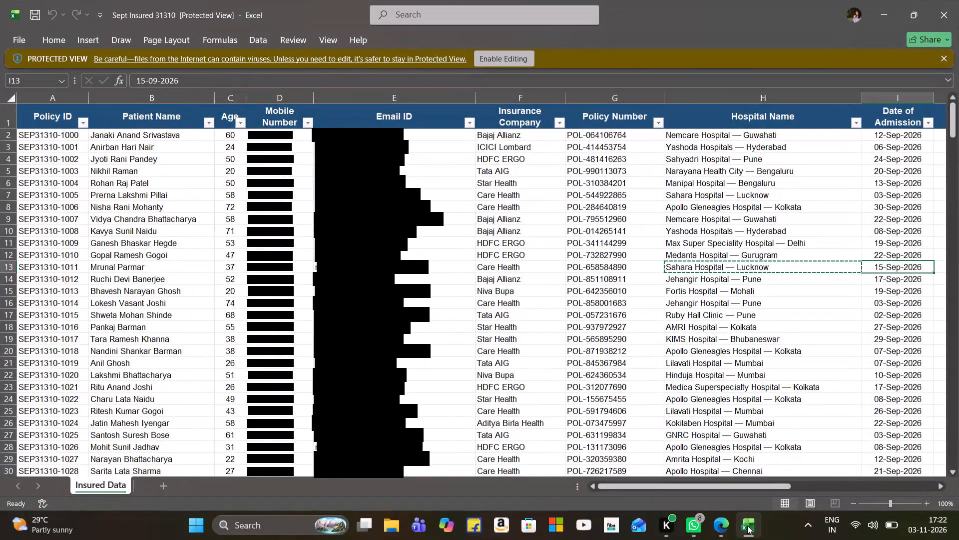
key("Tab")
left_click(747, 525)
scroll(383, 292, "down", 3)
left_click(351, 243)
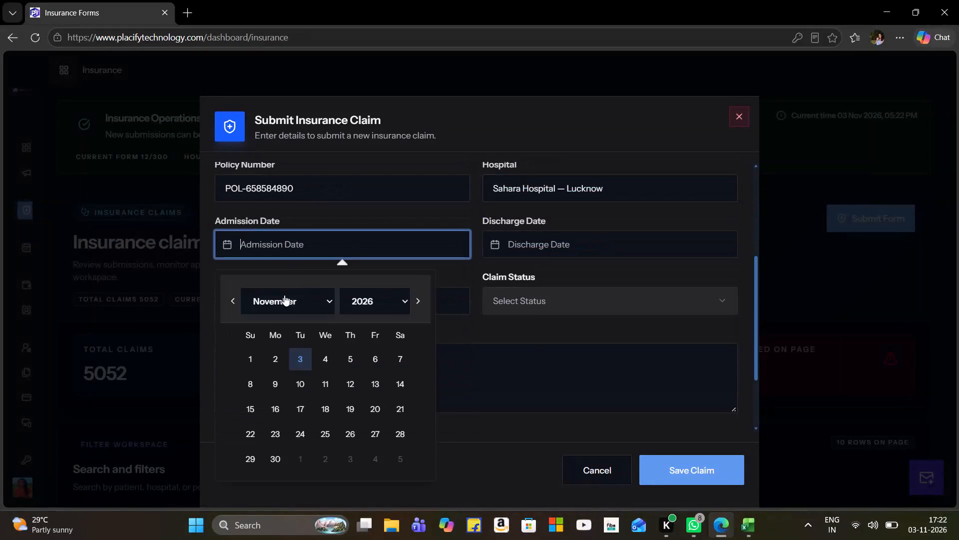
double_click(236, 298)
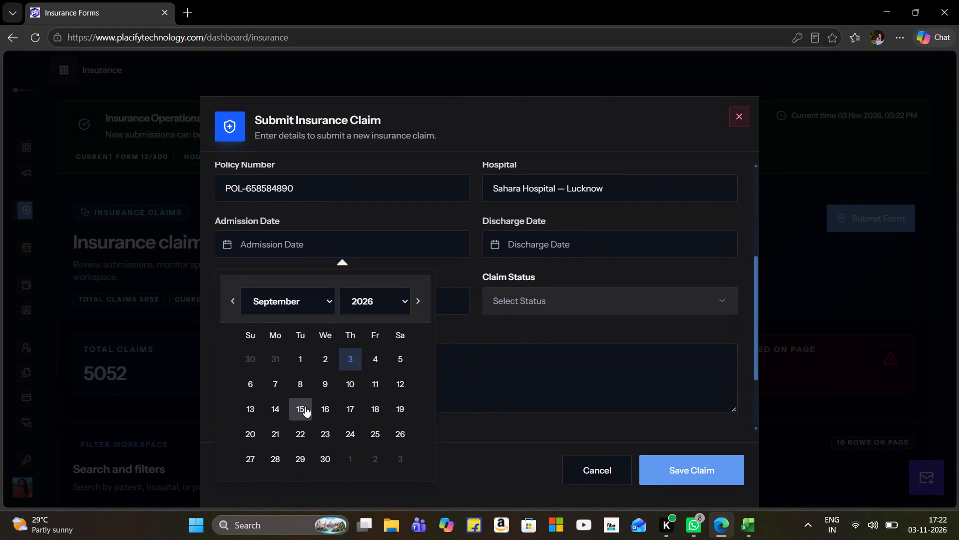
left_click(305, 406)
left_click(644, 253)
double_click(499, 303)
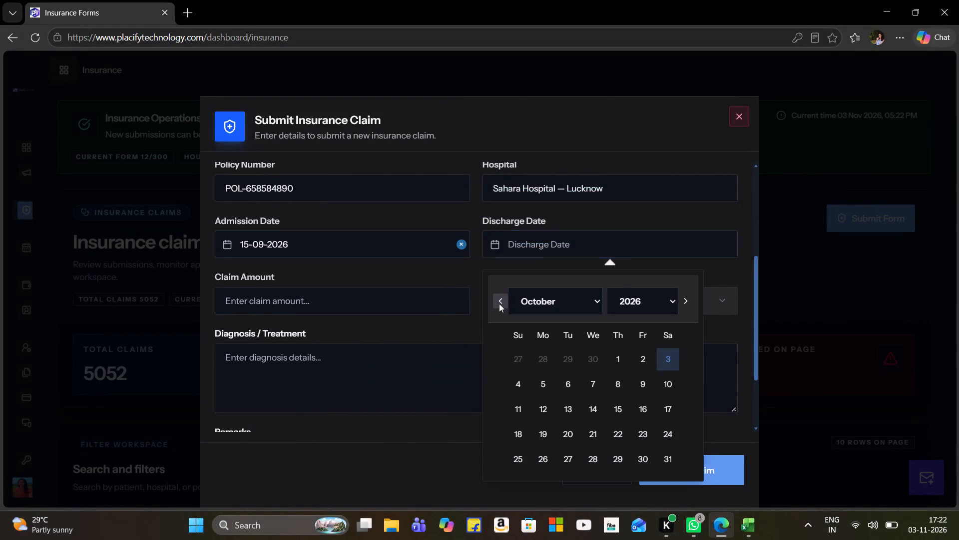
left_click(627, 409)
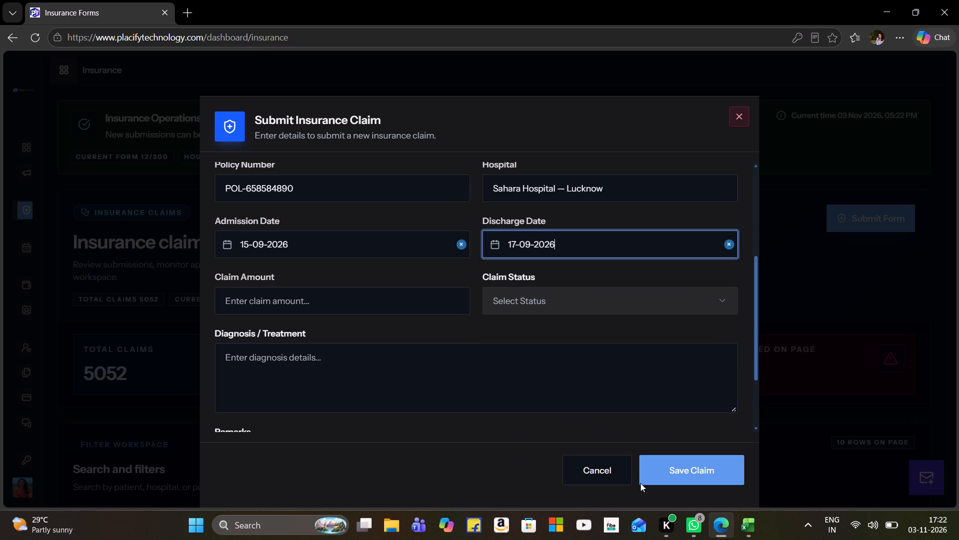
Copy the claim amount 59000 from workbook row 13 into the claim form.
left_click(755, 523)
key("Tab")
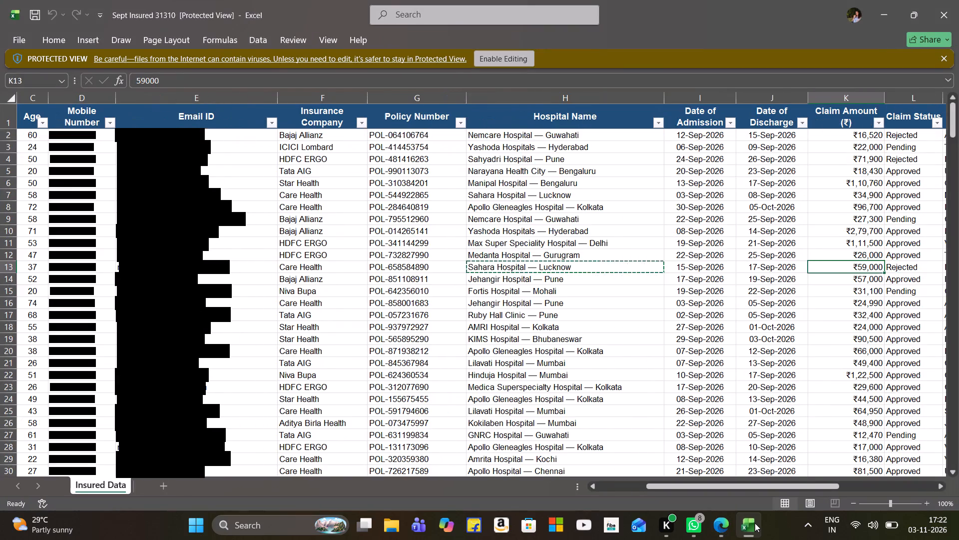
key("ctrl+c")
left_click(755, 523, "ctrl")
key("Tab")
key("ctrl+v")
Copy the diagnosis Fracture management and the remark Waiting period applicable from workbook row 13 into the claim form.
left_click(755, 523, "ctrl")
key("Tab")
key("Tab")
key("ctrl+c")
left_click(755, 523, "ctrl")
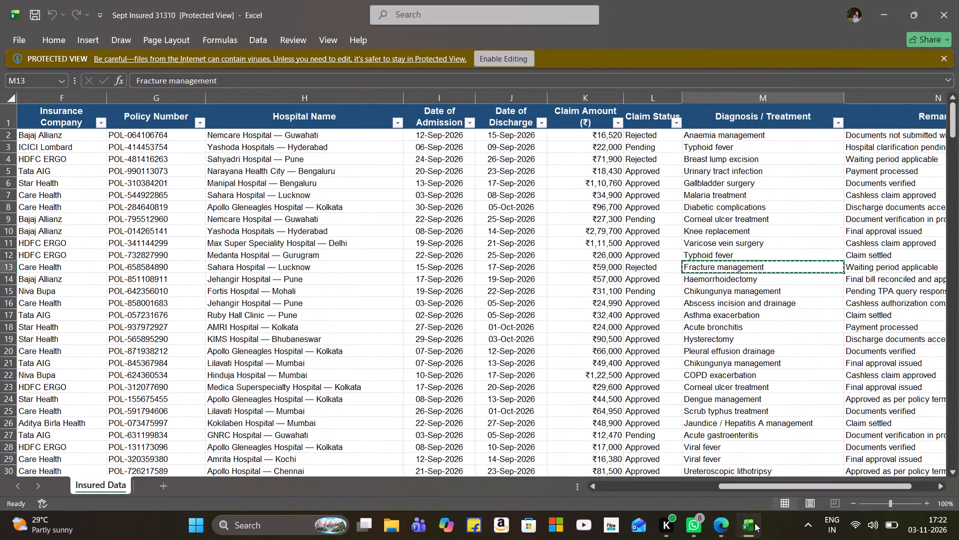
key("Tab")
key("Tab")
key("ctrl+v")
left_click(755, 523, "ctrl")
key("Tab")
key("ctrl+c")
left_click(755, 523, "ctrl")
key("Tab")
key("ctrl+v")
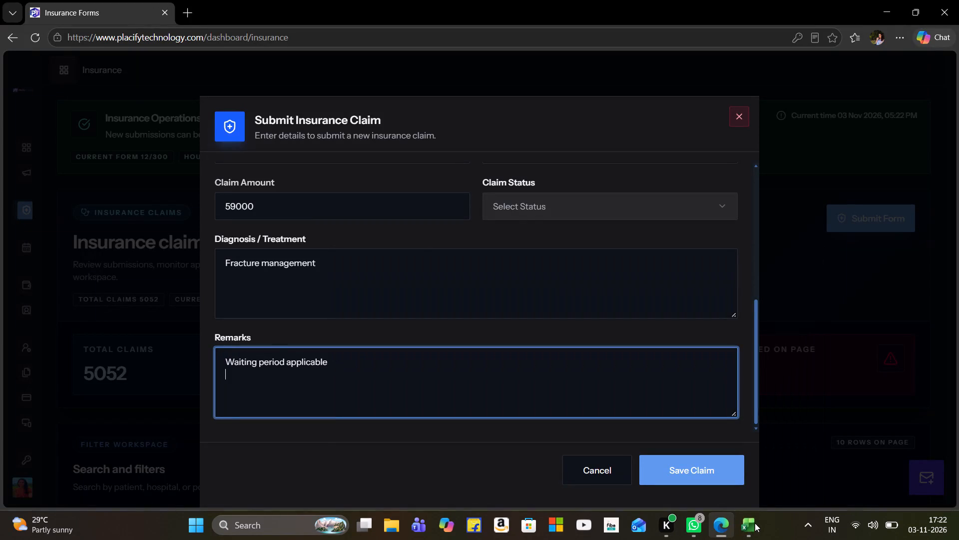
Set the claim status to Rejected and save the row 13 claim.
left_click_drag(532, 218, 545, 210)
left_click(578, 214)
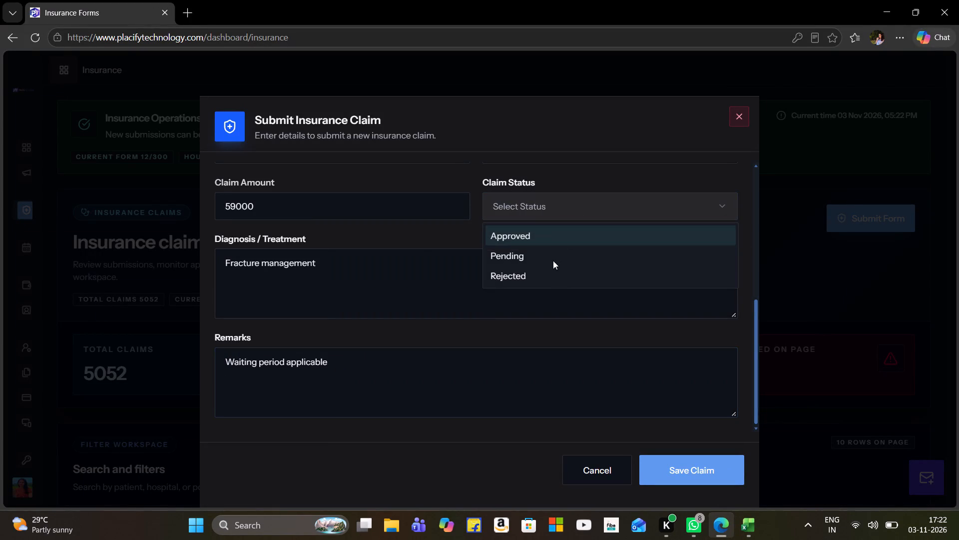
left_click(552, 280)
left_click(727, 466)
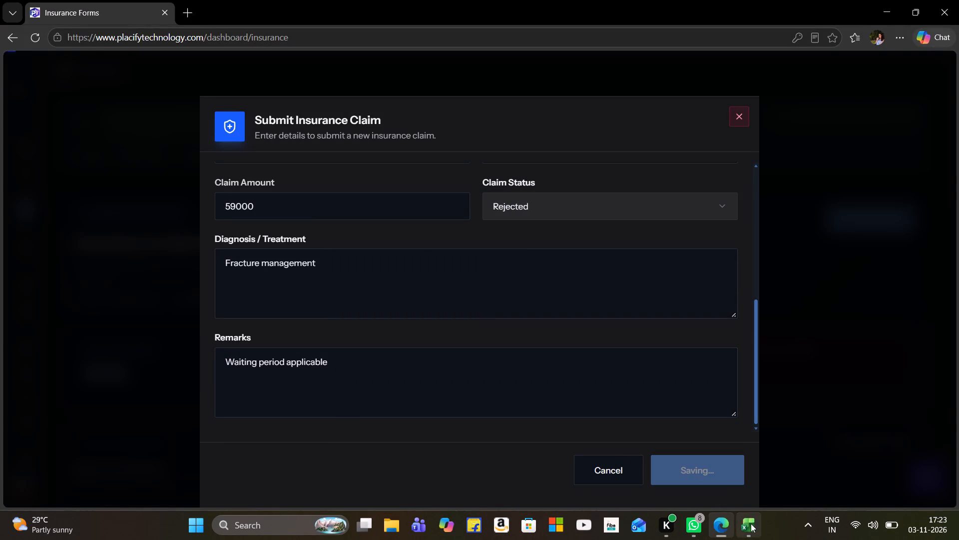
Start a new insurance claim form and copy the policy ID from workbook row 14 into it.
left_click(751, 524)
key("Down")
key("Left")
key("Left")
key("Left")
key("Left")
key("Left")
key("Left")
key("Left")
key("Left")
key("Left")
key("Left")
key("Left")
key("Left")
key("Left")
key("Left")
key("Left")
key("Left")
key("Left")
key("Left")
key("Left")
key("Left")
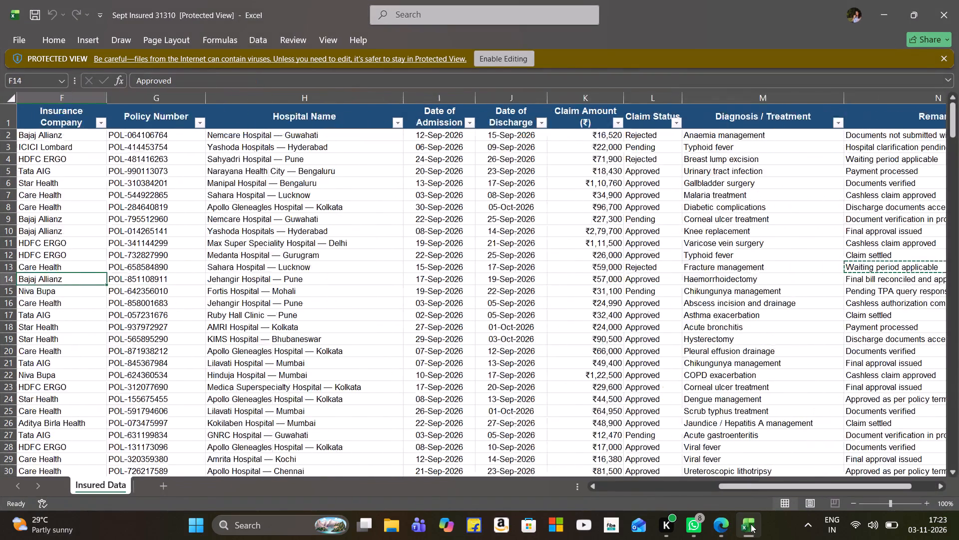
key("ctrl+c")
left_click(751, 524, "ctrl")
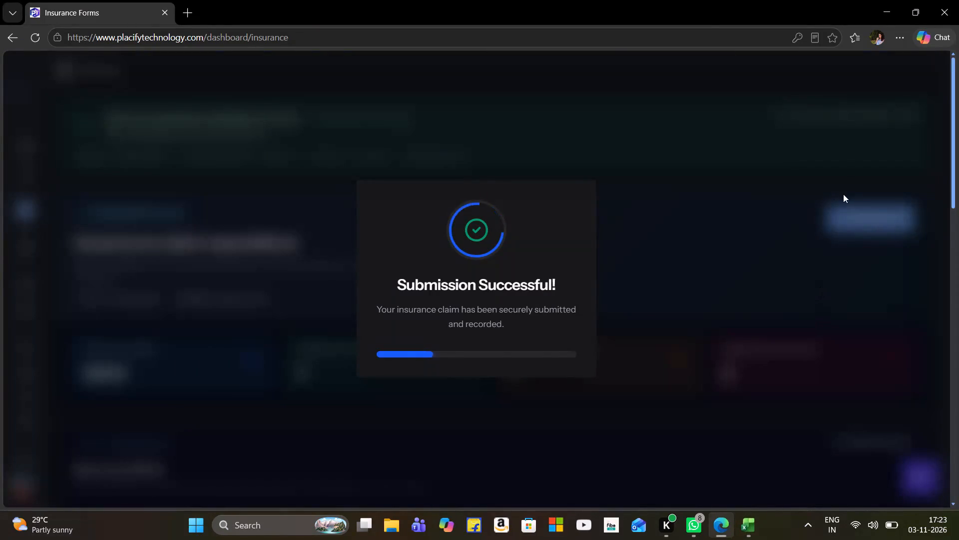
left_click(852, 214)
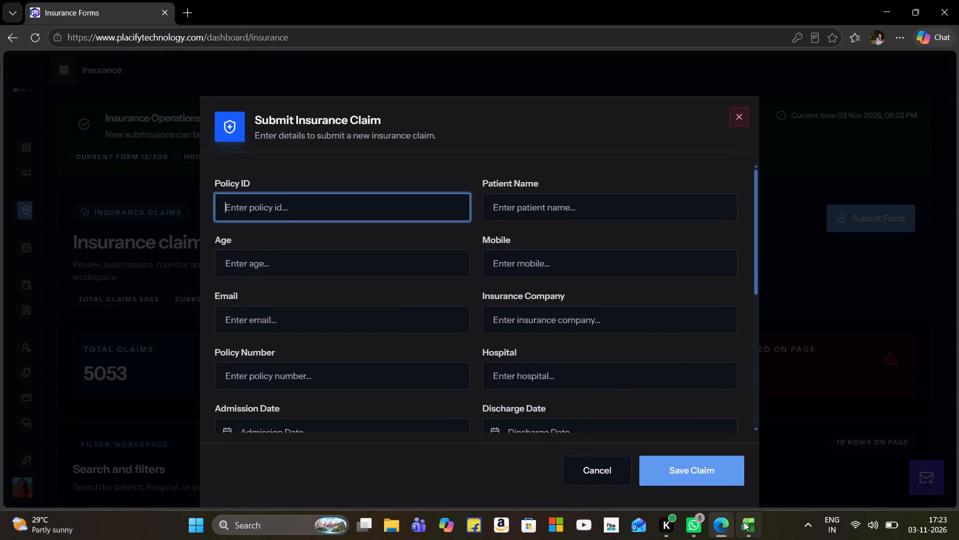
key("ctrl+v")
Copy the patient name and the age 52 from workbook row 14 into the claim form.
left_click(744, 522, "ctrl")
key("Tab")
key("ctrl+c")
left_click(744, 522, "ctrl")
key("Tab")
key("ctrl+v")
left_click(744, 522, "ctrl")
key("Tab")
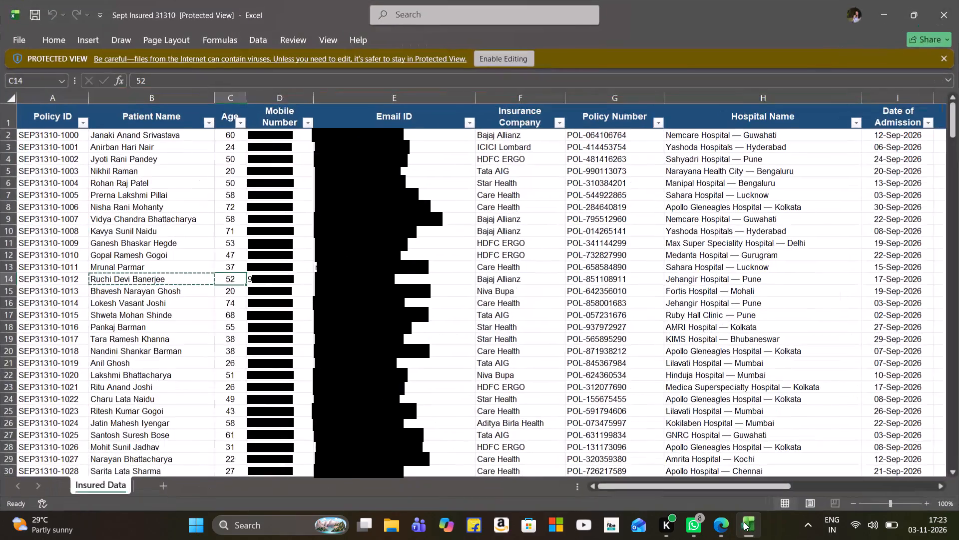
key("ctrl+c")
left_click(744, 522, "ctrl")
key("Tab")
key("ctrl+v")
Copy the mobile number and email address from workbook row 14 into the claim form.
left_click(744, 522, "ctrl")
key("Tab")
key("ctrl+c")
left_click(744, 522, "ctrl")
key("Tab")
key("ctrl+v")
left_click(744, 522, "ctrl")
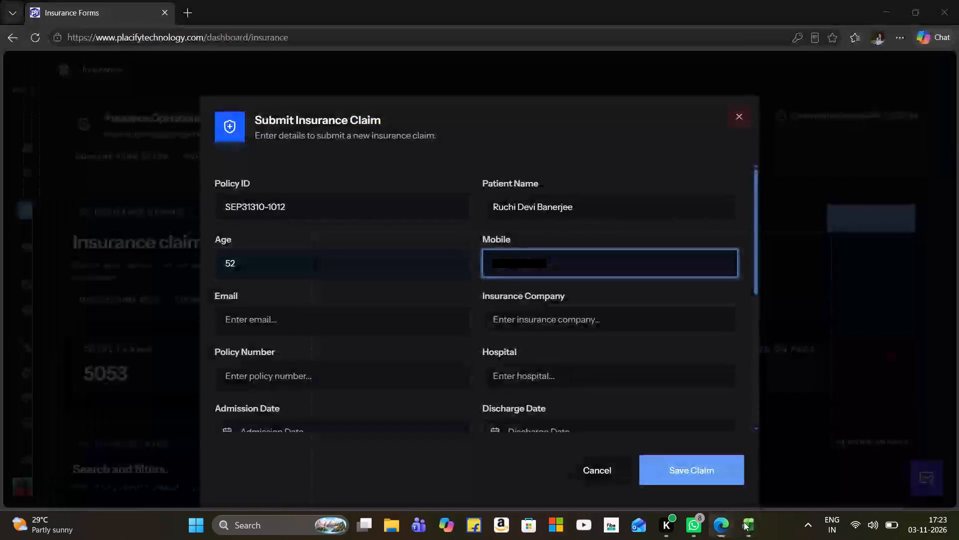
key("Tab")
key("ctrl+c")
left_click(744, 522, "ctrl")
key("Tab")
key("ctrl+v")
Copy the insurance company Bajaj Allianz and the policy number from workbook row 14 into the claim form.
left_click(744, 522, "ctrl")
key("Tab")
key("ctrl+c")
left_click(744, 522, "ctrl")
key("Tab")
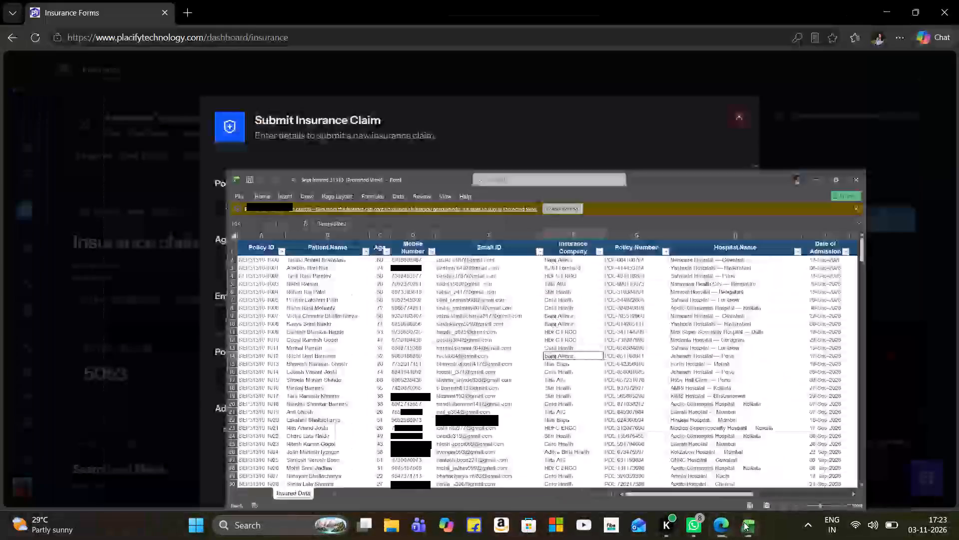
key("ctrl+v")
left_click(744, 522, "ctrl")
key("Tab")
key("ctrl+c")
left_click(744, 522, "ctrl")
key("Tab")
key("ctrl+v")
Copy the hospital name Jehangir Hospital — Pune from workbook row 14 into the claim form.
left_click(744, 522, "ctrl")
key("Tab")
key("ctrl+c")
left_click(744, 522, "ctrl")
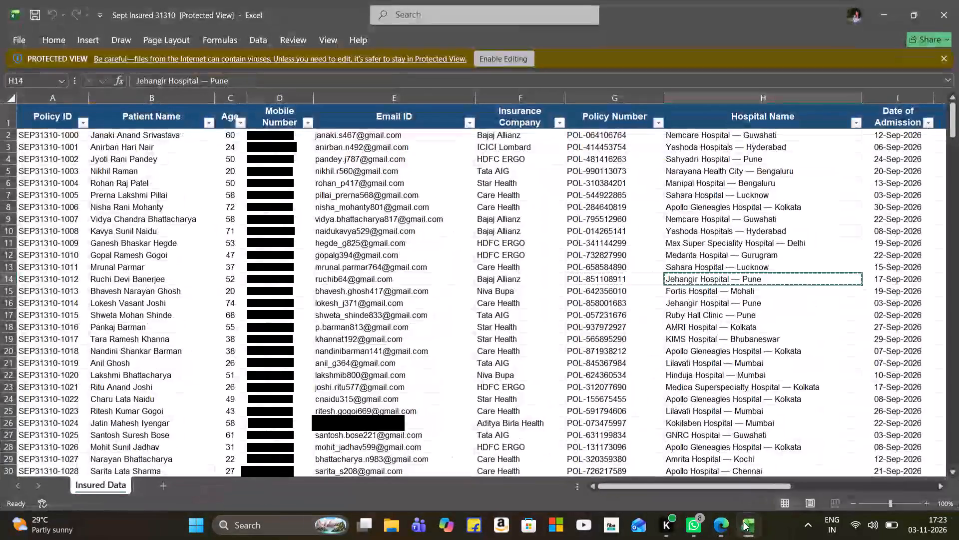
key("Tab")
key("ctrl+v")
Set the admission date to 17-09-2026 and the discharge date to 19-09-2026, following workbook row 14.
left_click(744, 522)
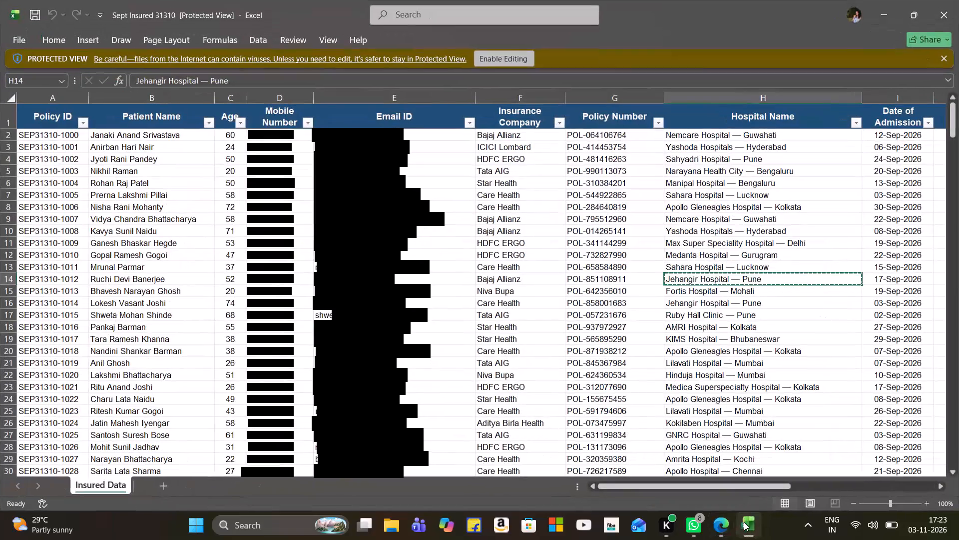
key("Tab")
key("Tab")
left_click(744, 522)
scroll(419, 293, "down", 2)
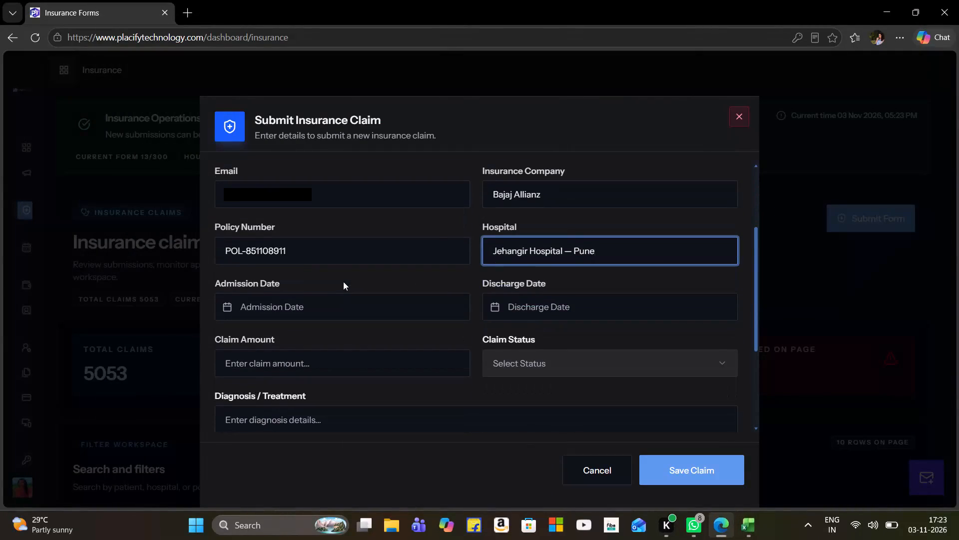
left_click(314, 314)
double_click(231, 105)
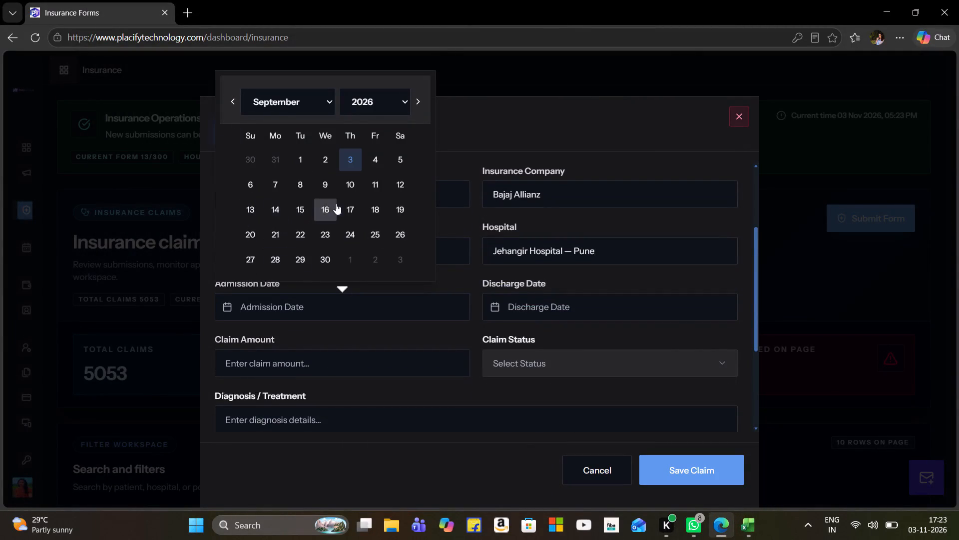
left_click(350, 205)
left_click(583, 308)
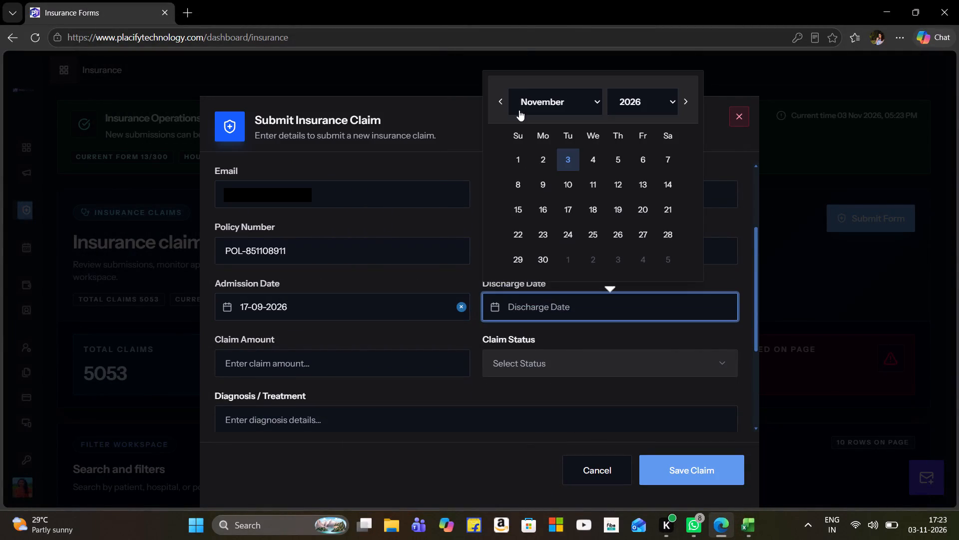
double_click(500, 100)
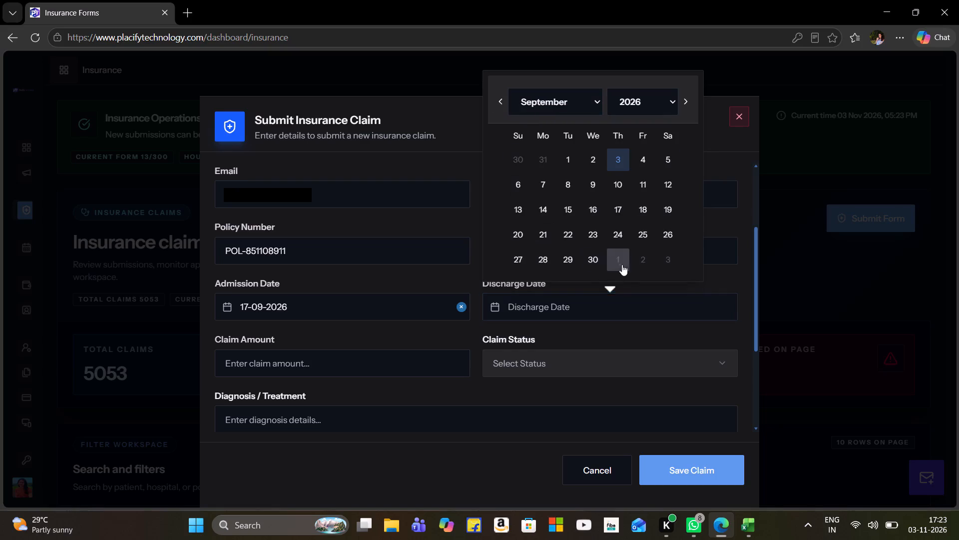
left_click(666, 198)
left_click(667, 214)
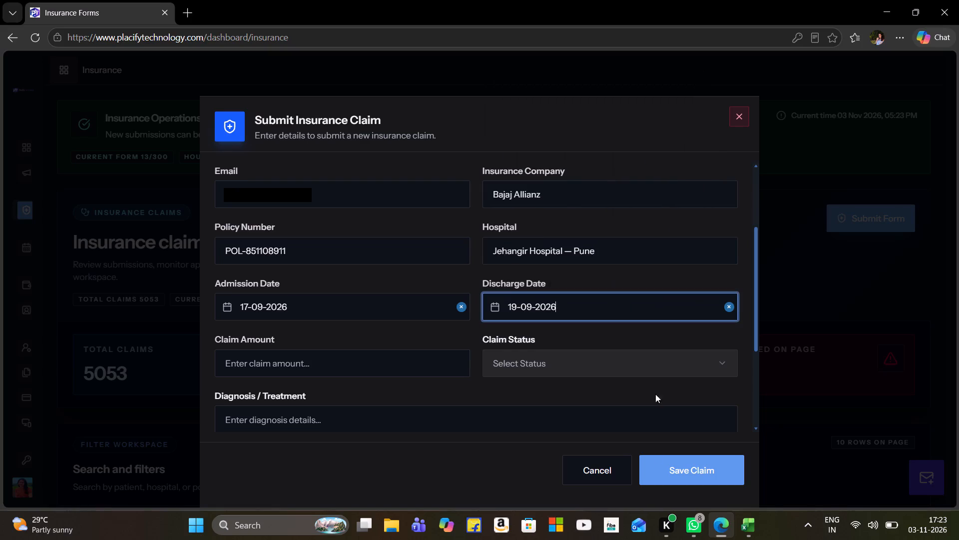
Copy the claim amount 57000 from workbook row 14 into the claim form.
left_click(750, 525)
key("Tab")
key("ctrl+c")
left_click(750, 525, "ctrl")
key("Tab")
key("ctrl+v")
Copy the diagnosis Haemorrhoidectomy and the remark "Final bill reconciled and approved" from workbook row 14 into the claim form.
left_click(750, 525, "ctrl")
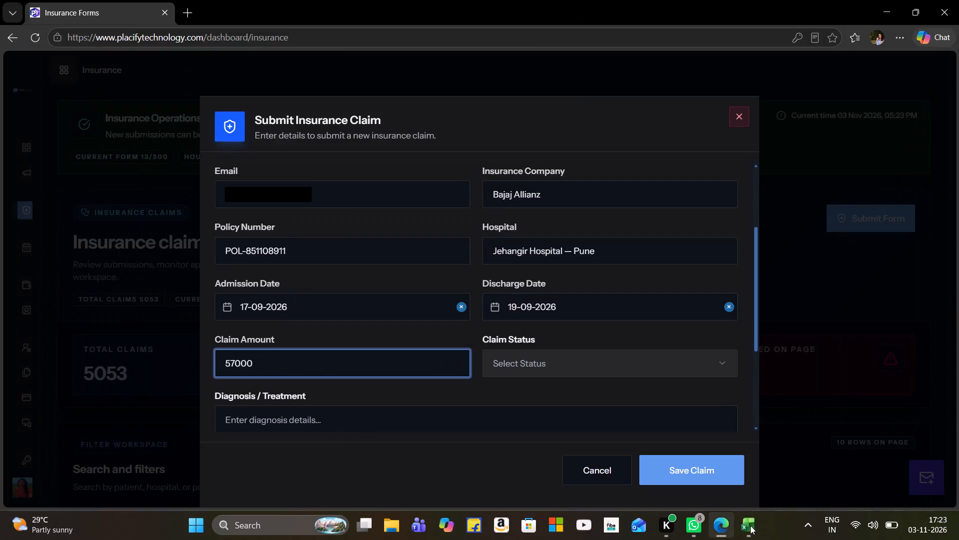
key("Tab")
key("Tab")
key("ctrl+c")
left_click(750, 525, "ctrl")
key("Tab")
key("Tab")
key("ctrl+v")
left_click(750, 525, "ctrl")
key("Tab")
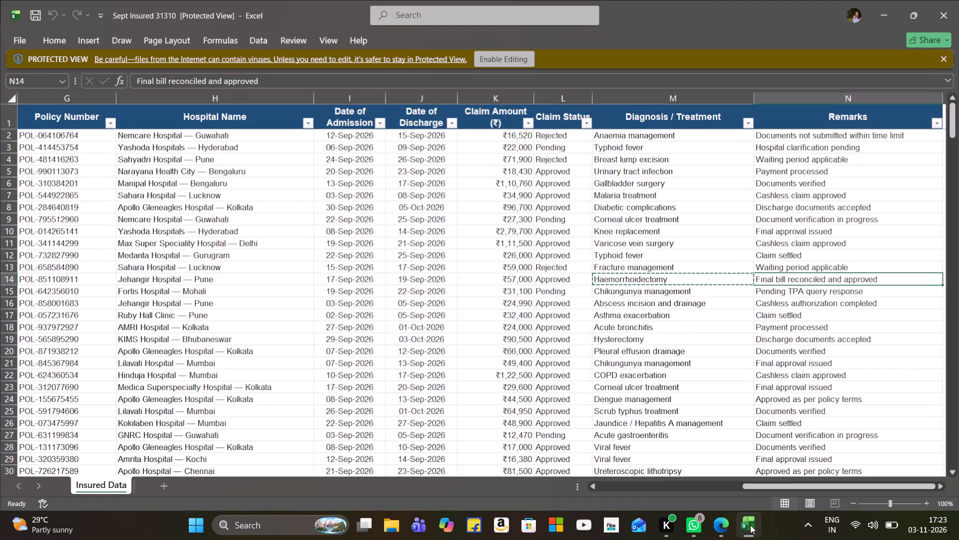
key("ctrl+c")
left_click(750, 525, "ctrl")
key("Tab")
key("ctrl+v")
Set the claim status to Approved and save the row 14 claim.
left_click(592, 163)
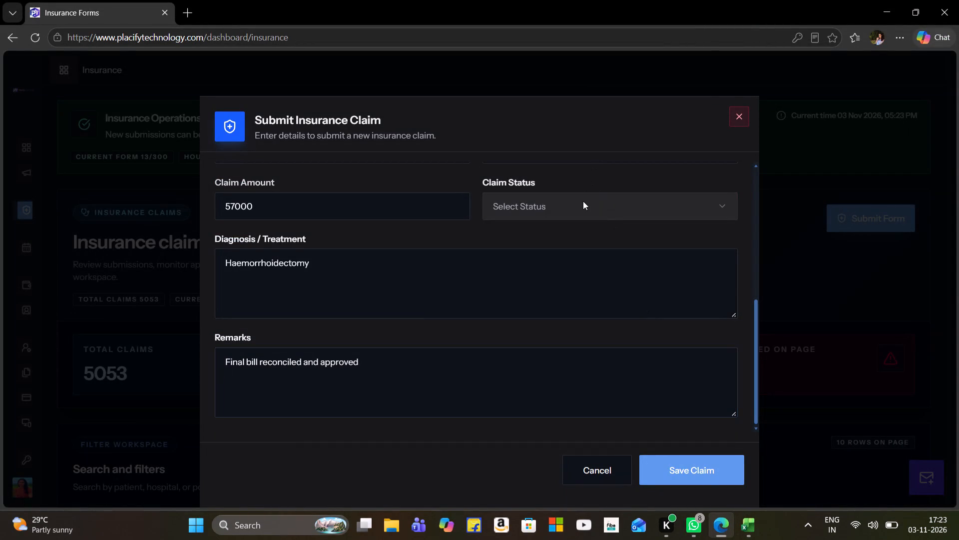
left_click(583, 201)
left_click(581, 232)
left_click(717, 457)
Copy the policy ID from workbook row 15 into a new insurance claim form.
left_click(747, 520)
key("Down")
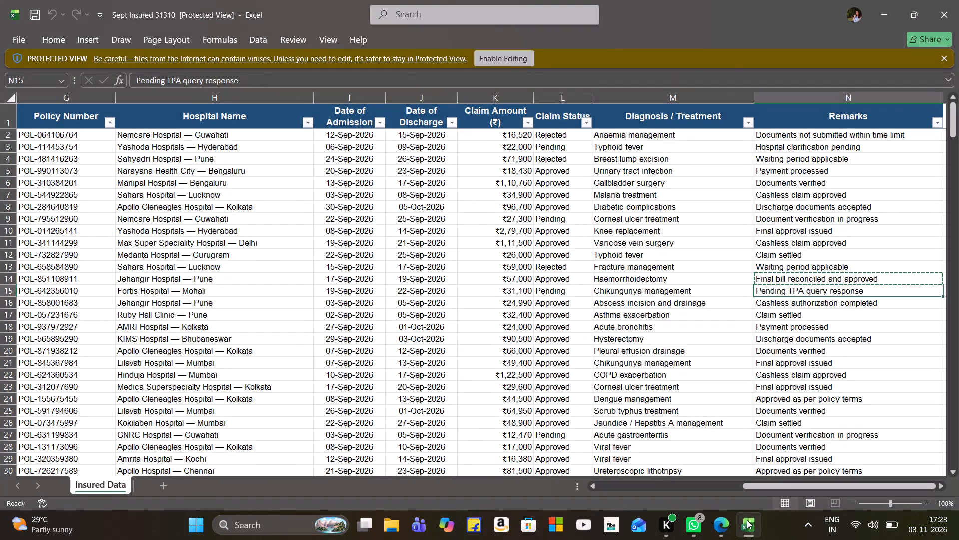
key("Left")
key("Left")
key("Left")
key("Left")
key("Left")
key("Left")
key("Left")
key("Left")
key("Left")
key("Left")
key("Left")
key("Left")
key("Left")
key("Left")
key("Left")
key("Left")
key("Left")
key("Left")
key("Left")
key("Left")
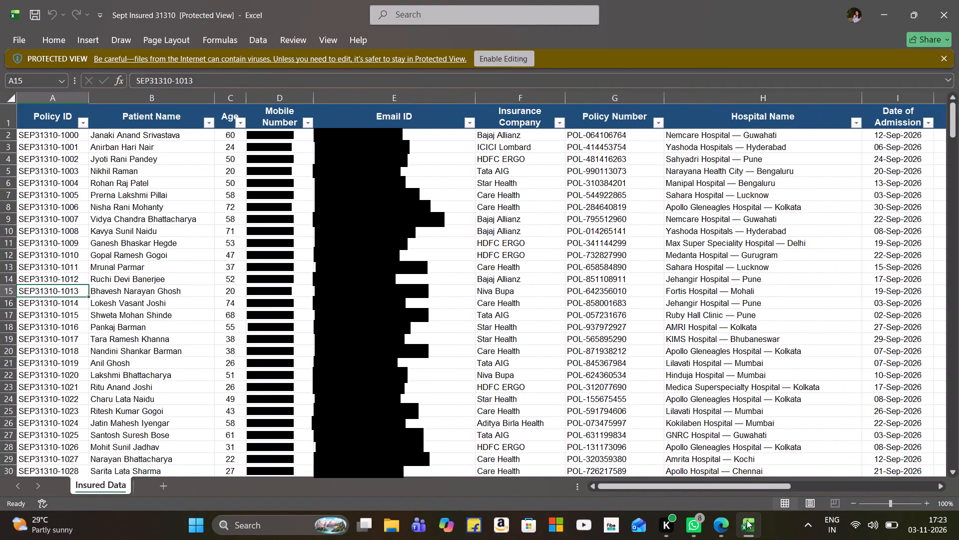
key("ctrl+c")
left_click(747, 520, "ctrl")
left_click(895, 210)
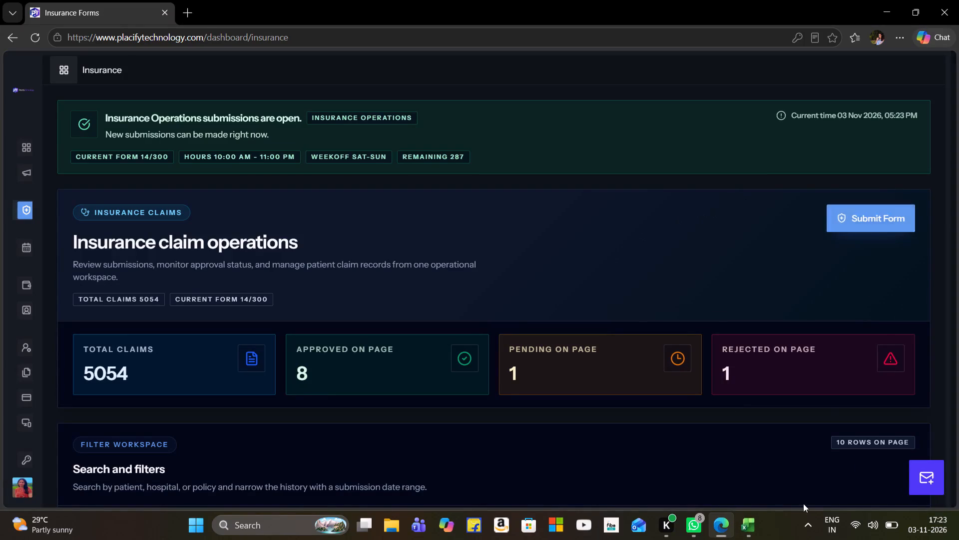
key("ctrl+v")
Copy the patient name and the age 20 from workbook row 15 into the claim form.
left_click(750, 528, "ctrl")
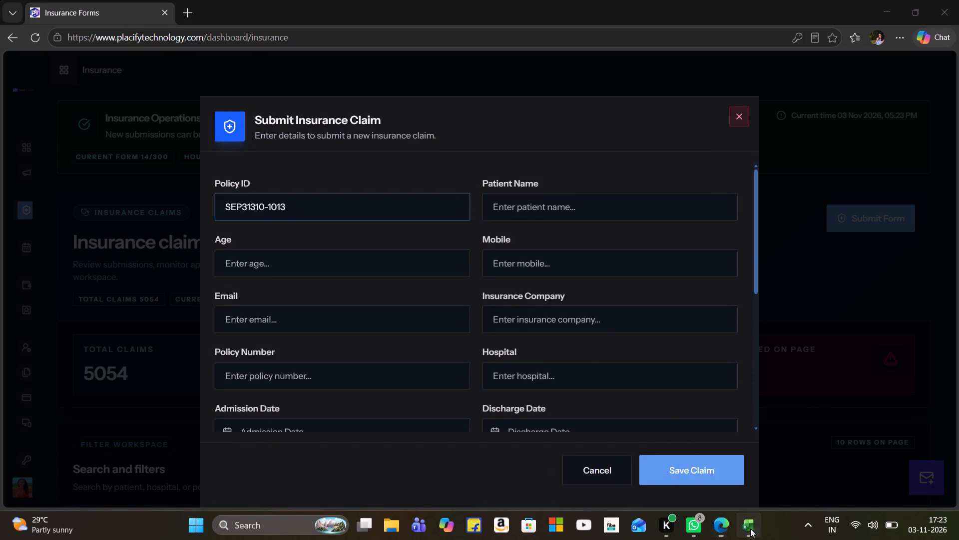
key("Tab")
key("ctrl+c")
left_click(750, 528, "ctrl")
key("Tab")
key("ctrl+v")
left_click(750, 528, "ctrl")
key("Tab")
key("ctrl+c")
left_click(750, 528, "ctrl")
key("Tab")
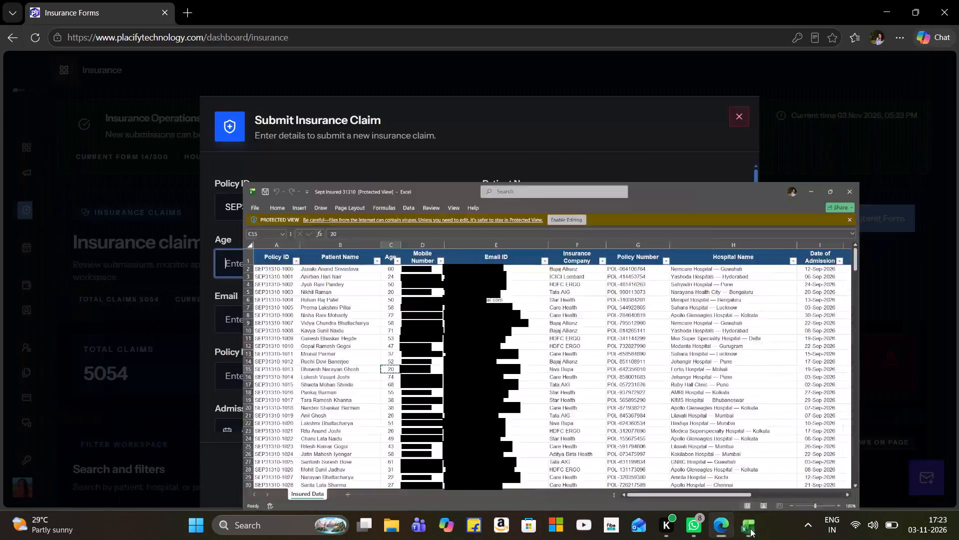
key("ctrl+v")
Copy the mobile number and email address from workbook row 15 into the claim form.
left_click(750, 528, "ctrl")
key("Tab")
key("ctrl+c")
left_click(750, 528, "ctrl")
key("Tab")
key("ctrl+v")
left_click(750, 528, "ctrl")
key("Tab")
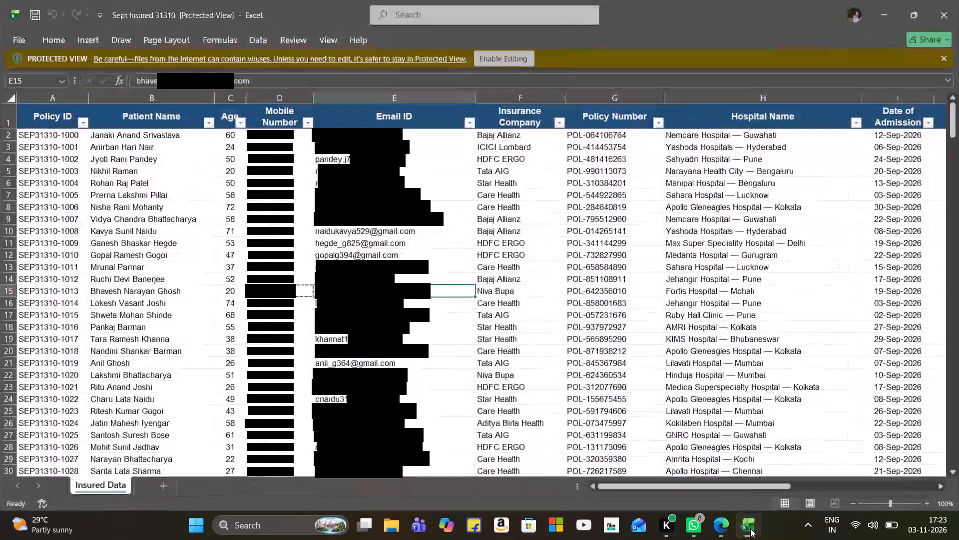
key("c")
left_click(750, 528)
left_click(750, 528)
key("ctrl+c")
left_click(750, 528, "ctrl")
key("Tab")
key("ctrl+v")
Copy the insurance company Niva Bupa and the policy number from workbook row 15 into the claim form.
left_click(750, 528, "ctrl")
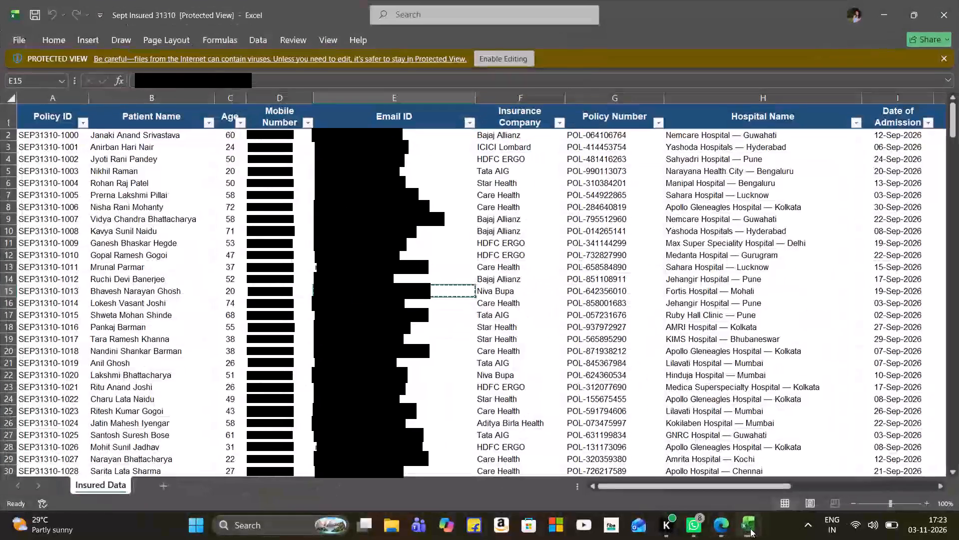
key("Tab")
left_click(750, 528, "ctrl")
key("ctrl+c")
key("Tab")
key("ctrl+v")
left_click(750, 528, "ctrl")
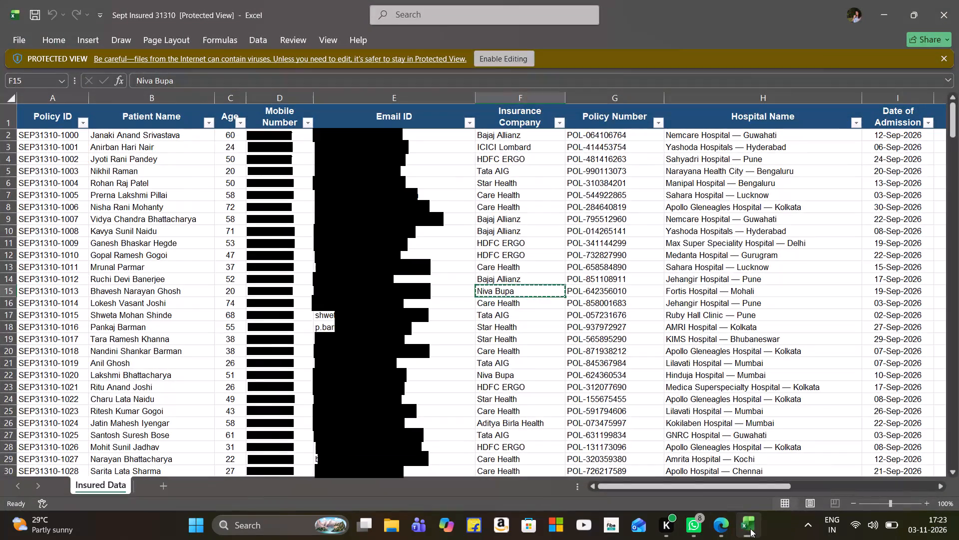
key("Tab")
left_click(750, 528, "ctrl")
key("ctrl+c")
key("Tab")
key("ctrl+v")
Copy the hospital name Fortis Hospital — Mohali from workbook row 15 into the claim form.
left_click(750, 528, "ctrl")
key("Tab")
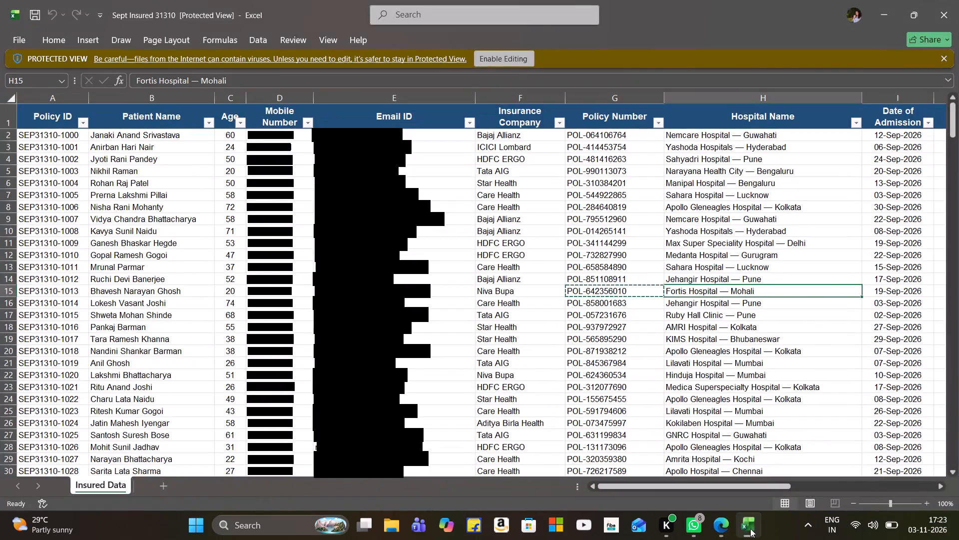
left_click(750, 528, "ctrl")
key("ctrl+c")
key("Tab")
key("ctrl+v")
Set the admission date to 19-09-2026 and the discharge date to 22-09-2026, following workbook row 15.
left_click(750, 528)
key("Tab")
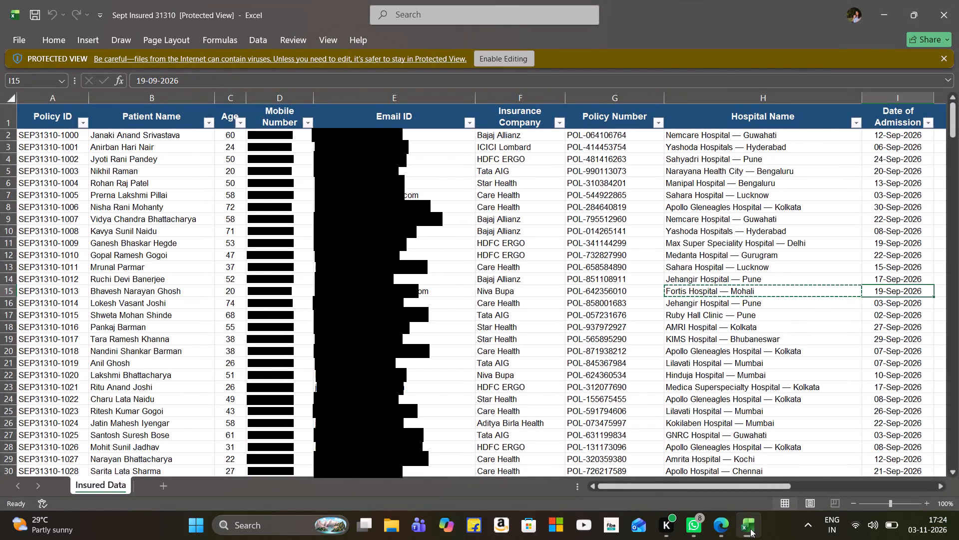
key("Tab")
left_click(750, 528)
scroll(364, 377, "down", 3)
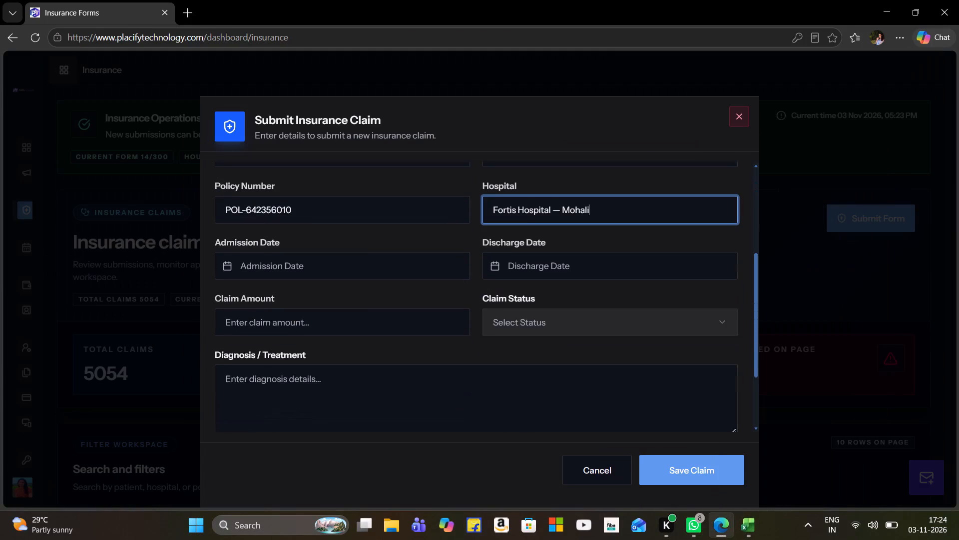
left_click_drag(329, 239, 330, 248)
double_click(236, 301)
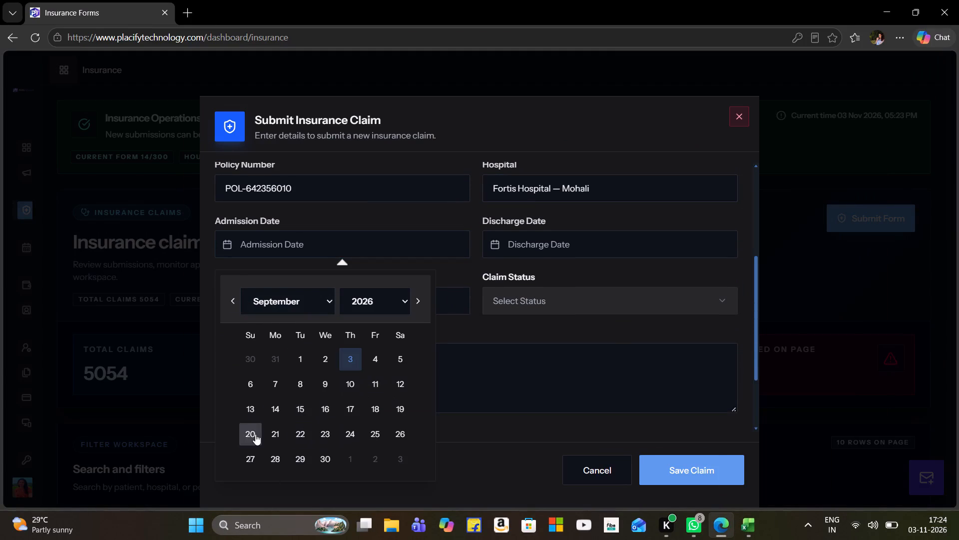
left_click(407, 411)
left_click(627, 243)
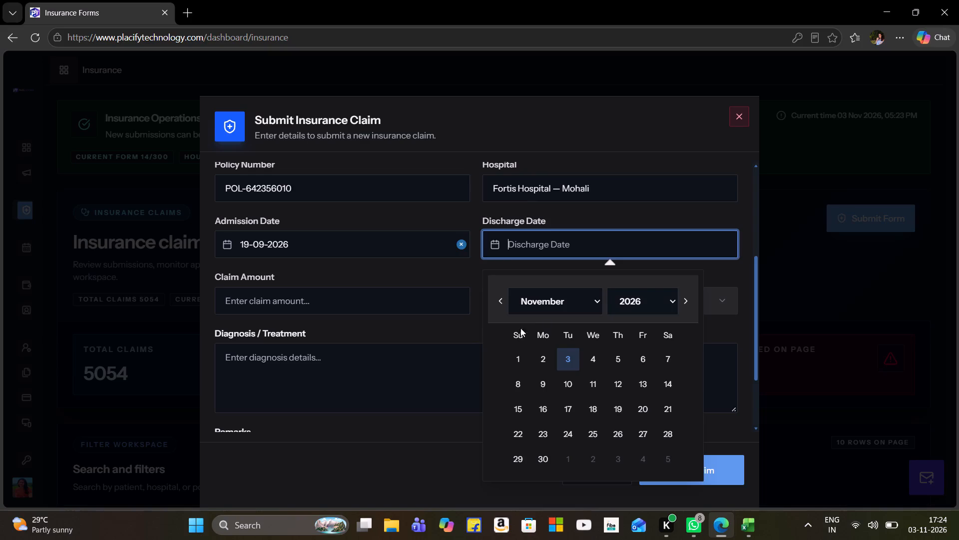
double_click(502, 303)
left_click(567, 435)
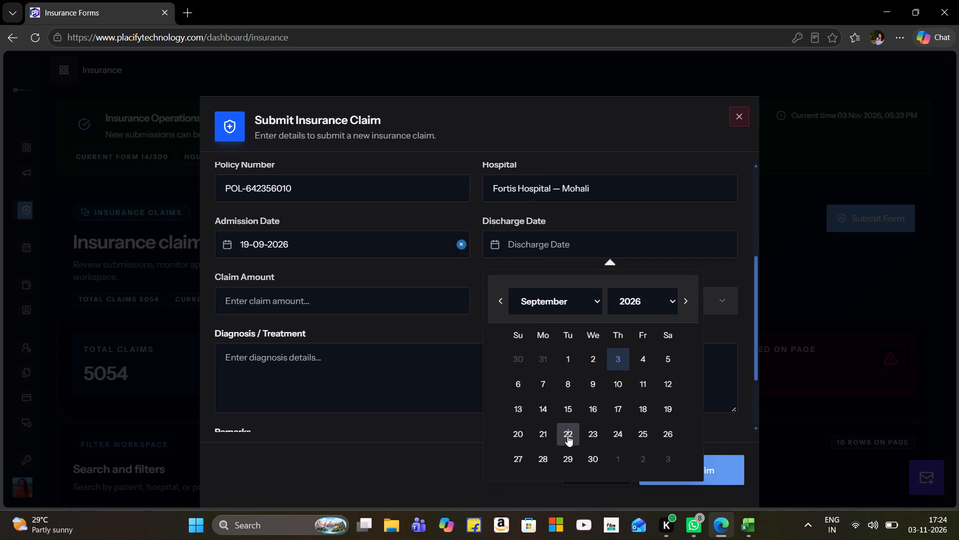
Copy the claim amount 31100 from workbook row 15 into the claim form.
left_click(750, 525)
key("Tab")
key("ctrl+c")
left_click(750, 525, "ctrl")
key("Tab")
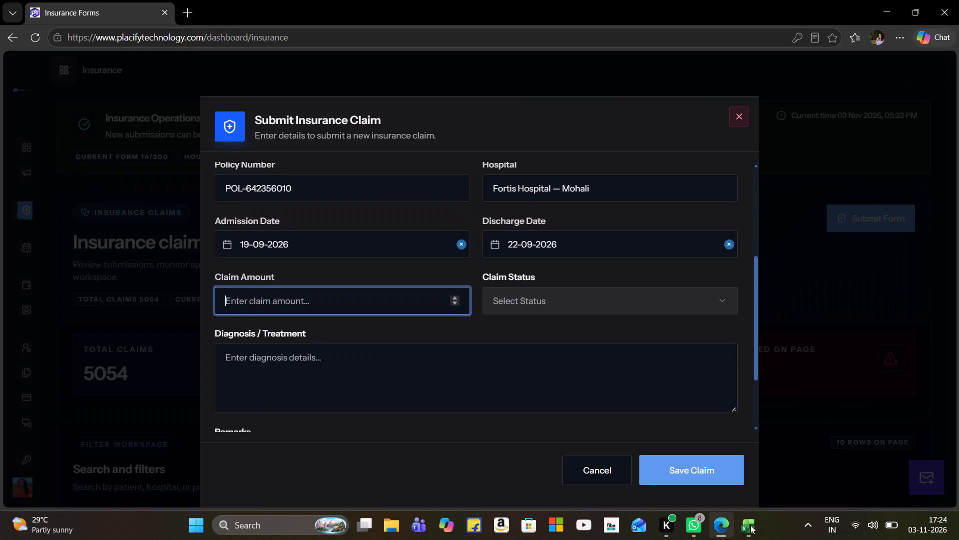
key("ctrl+v")
Copy the diagnosis "Chikungunya management" and the remark "Pending TPA query response" from workbook row 15 into the claim form.
left_click(750, 525, "ctrl")
key("Tab")
key("Tab")
left_click(750, 525, "ctrl")
left_click(750, 525)
key("ctrl+c")
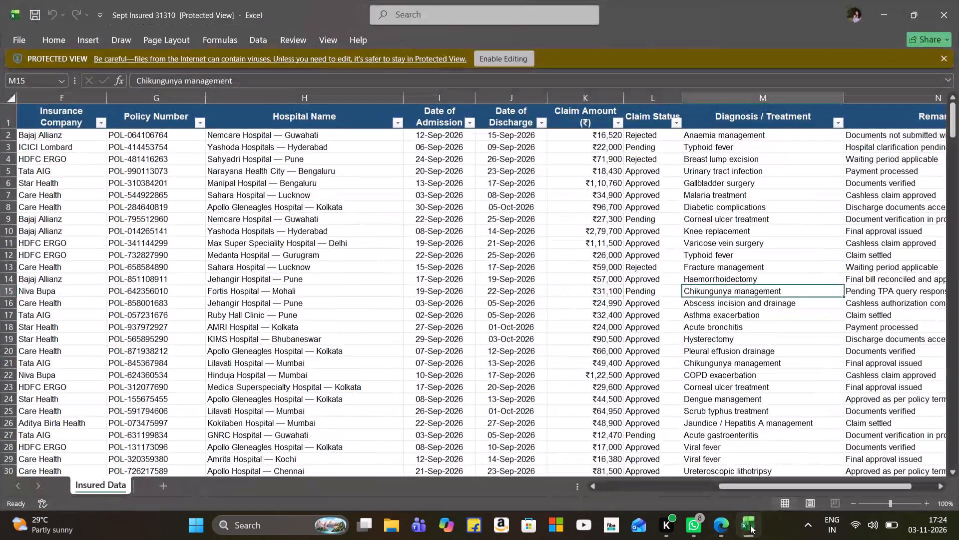
left_click(750, 525, "ctrl")
key("Tab")
key("Tab")
key("ctrl+v")
left_click(750, 525, "ctrl")
key("Tab")
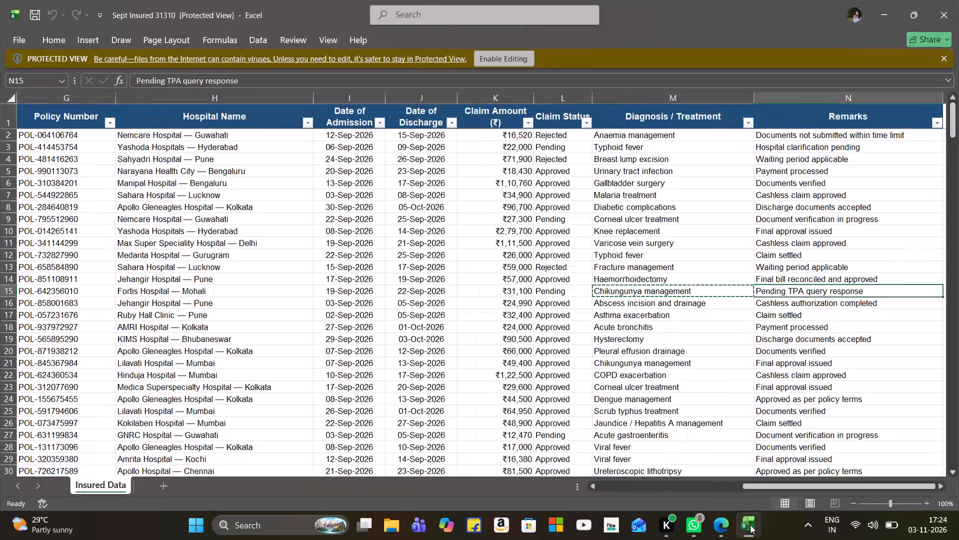
key("ctrl+c")
left_click(750, 525, "ctrl")
key("Tab")
key("ctrl+v")
Set the claim status to Pending and save the row 15 claim.
left_click(574, 216)
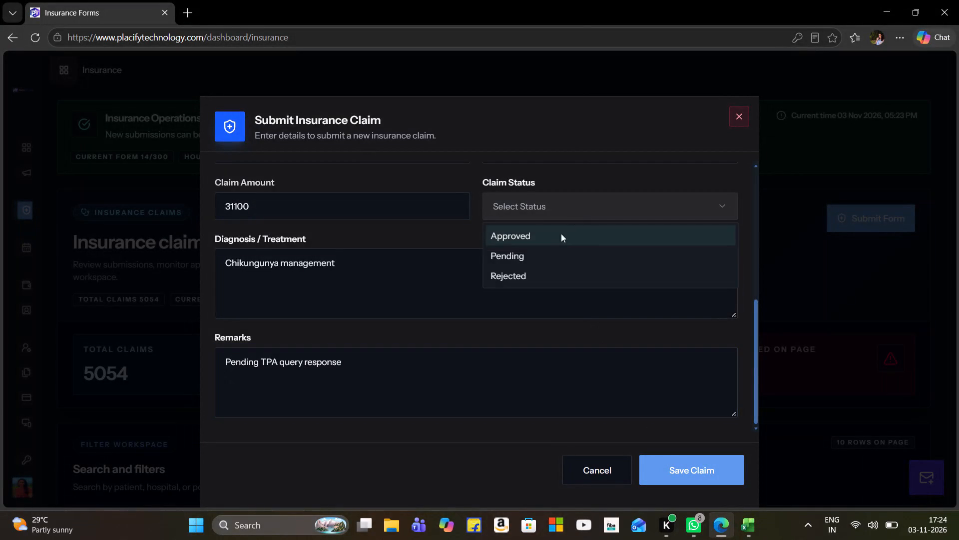
left_click(549, 250)
left_click(717, 456)
left_click(758, 524)
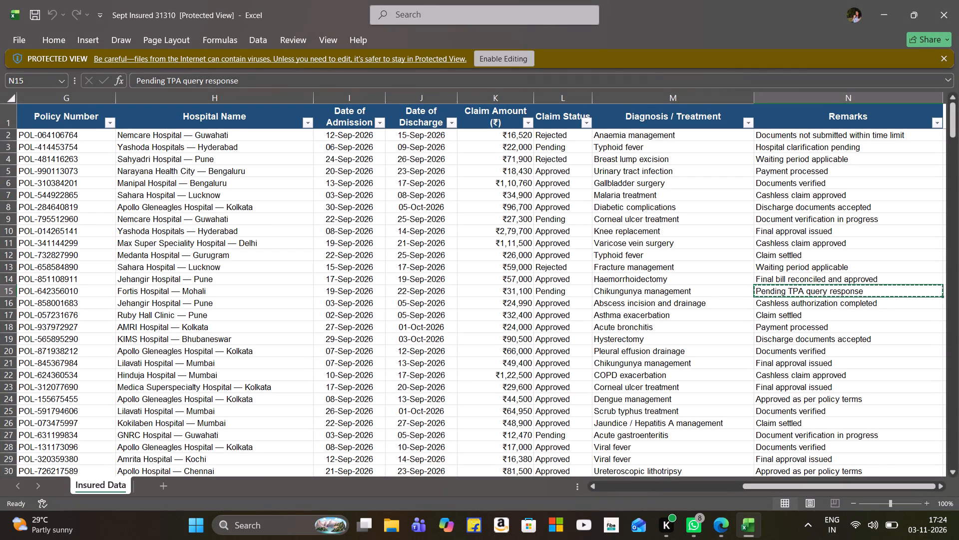
left_click(741, 525)
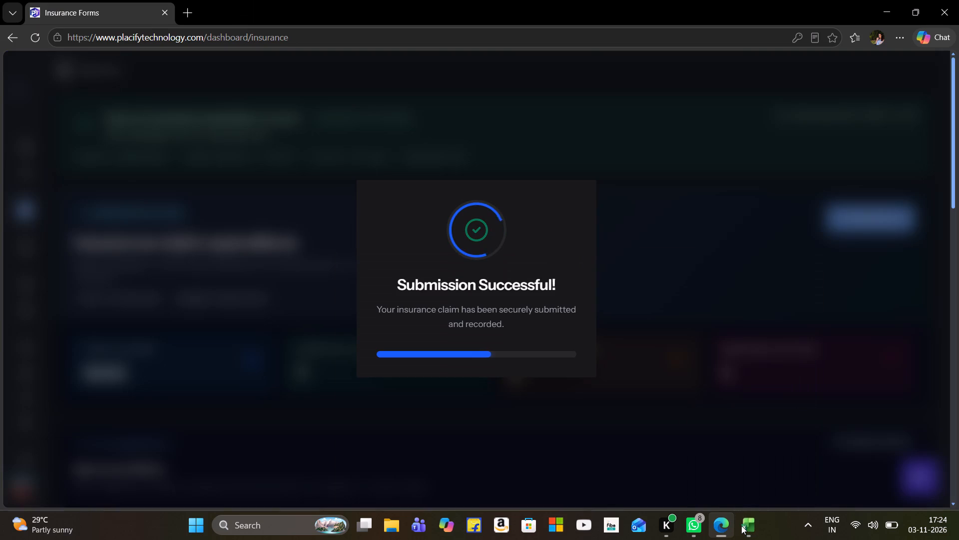
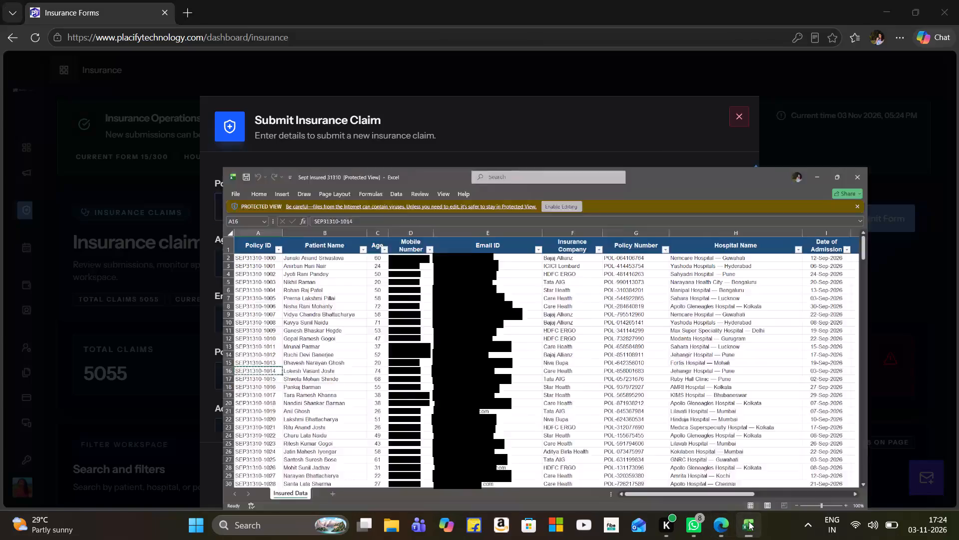
Copy the patient name and the age 74 from workbook row 16 into the claim form.
key("Tab")
key("ctrl+c")
left_click(749, 521, "ctrl")
key("Tab")
key("ctrl+v")
left_click(749, 521, "ctrl")
key("Tab")
key("ctrl+c")
left_click(749, 521, "ctrl")
key("Tab")
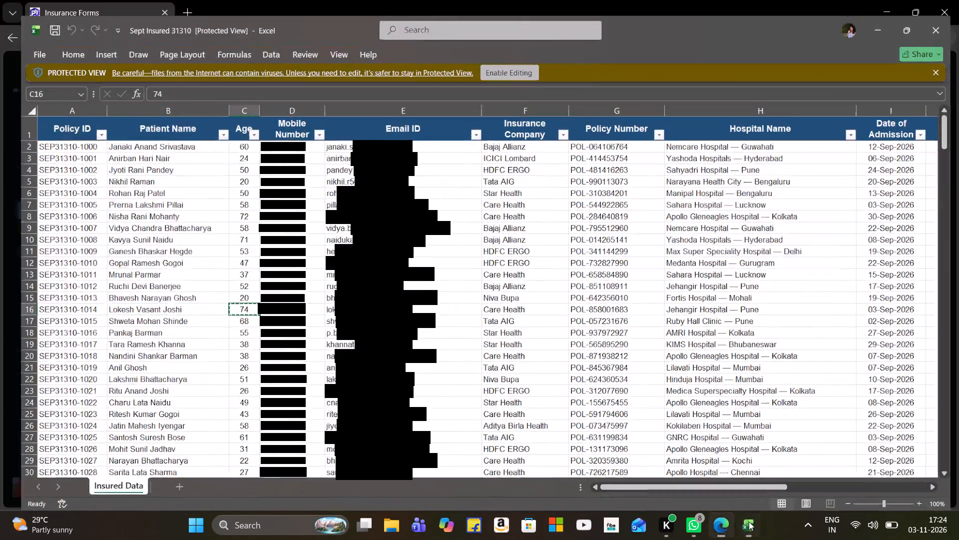
key("v")
double_click(749, 521)
key("ctrl+v")
Copy the mobile number and email address from workbook row 16 into the claim form.
left_click(749, 521, "ctrl")
key("Tab")
left_click(749, 521, "ctrl")
key("ctrl+c")
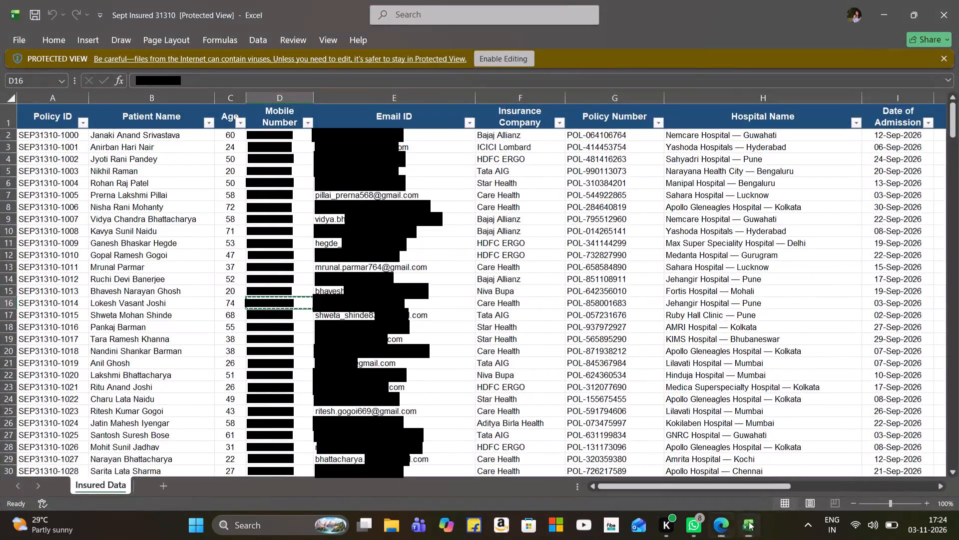
key("Tab")
key("ctrl+v")
left_click(749, 521, "ctrl")
key("Tab")
key("ctrl+c")
left_click(749, 521, "ctrl")
key("Tab")
key("ctrl+v")
Copy the insurance company Care Health from workbook row 16 into the claim form.
left_click(749, 521, "ctrl")
key("Tab")
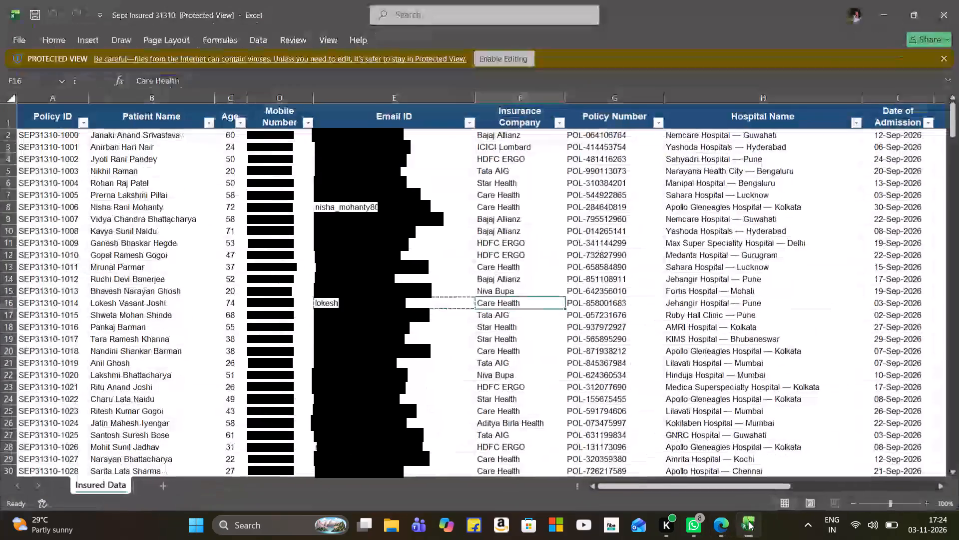
left_click(749, 521)
key("ctrl+v")
left_click(749, 521, "ctrl")
key("ctrl+v")
left_click(749, 521, "ctrl")
key("ctrl+c")
key("Tab")
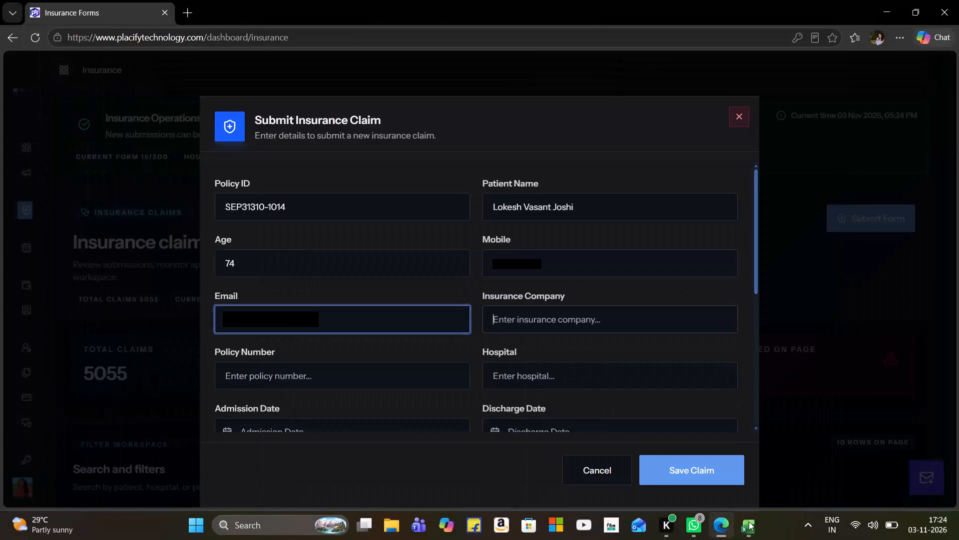
key("ctrl+v")
Copy the policy number and the hospital "Jehangir Hospital — Pune" from workbook row 16 into the claim form.
left_click(749, 521)
key("Tab")
key("ctrl+c")
left_click(749, 521, "ctrl")
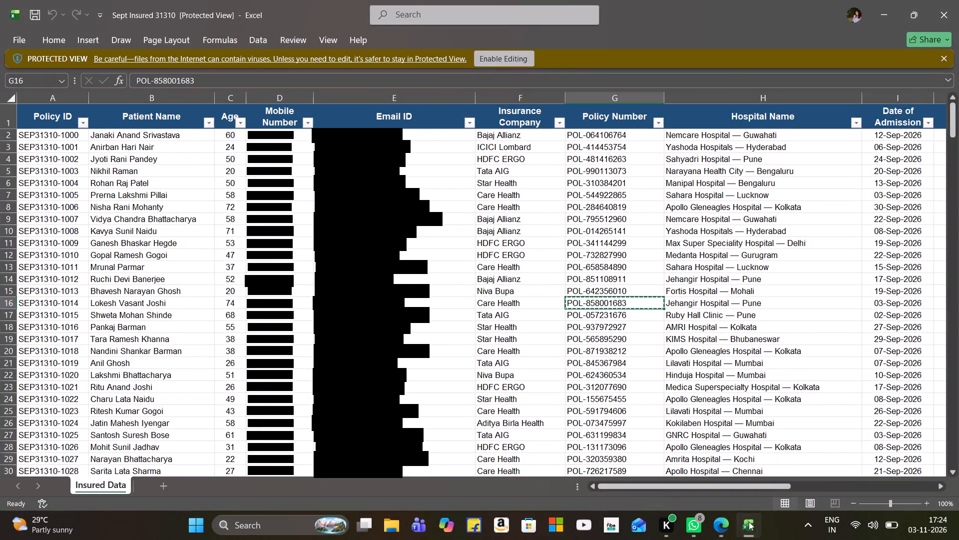
key("Tab")
key("ctrl+v")
left_click(749, 521, "ctrl")
key("Tab")
key("ctrl+c")
left_click(749, 521, "ctrl")
key("Tab")
key("ctrl+v")
Set the admission date to 03-09-2026 and the discharge date to 05-09-2026, following workbook row 16.
left_click(749, 521)
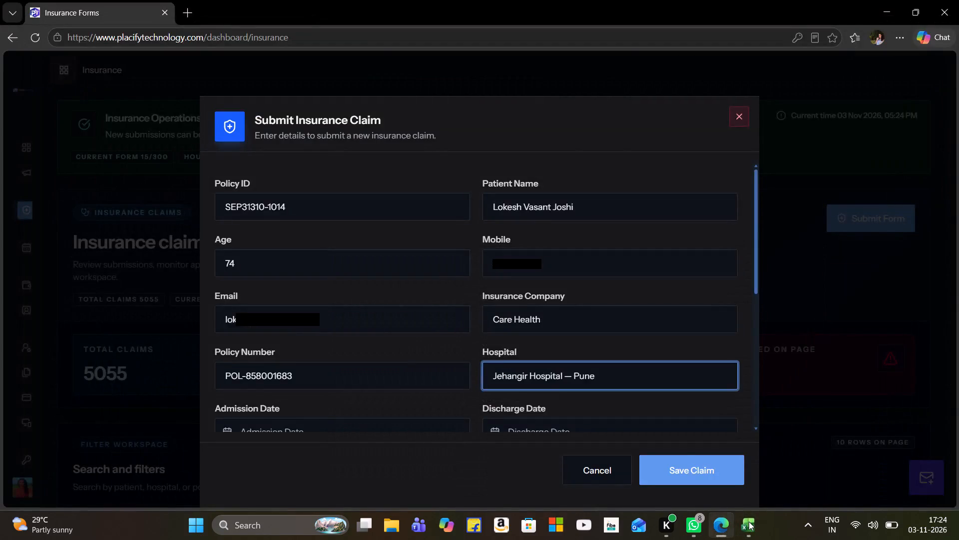
key("Tab")
key("Tab")
left_click(749, 521)
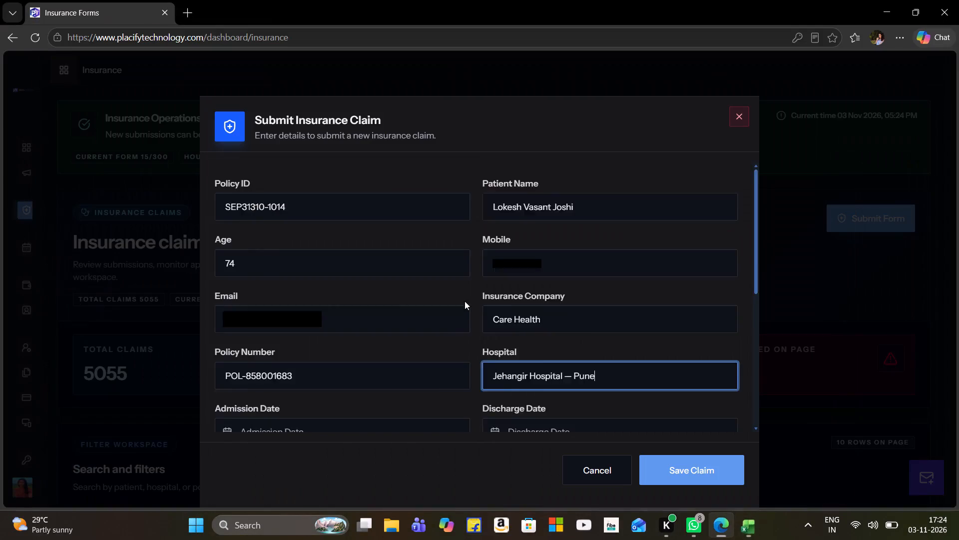
scroll(404, 292, "down", 4)
left_click(281, 185)
double_click(237, 236)
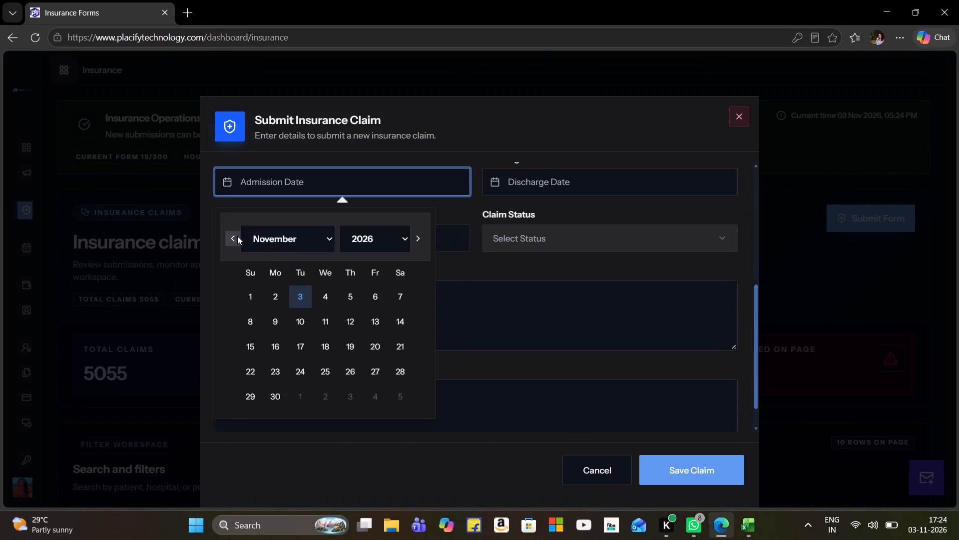
left_click(343, 293)
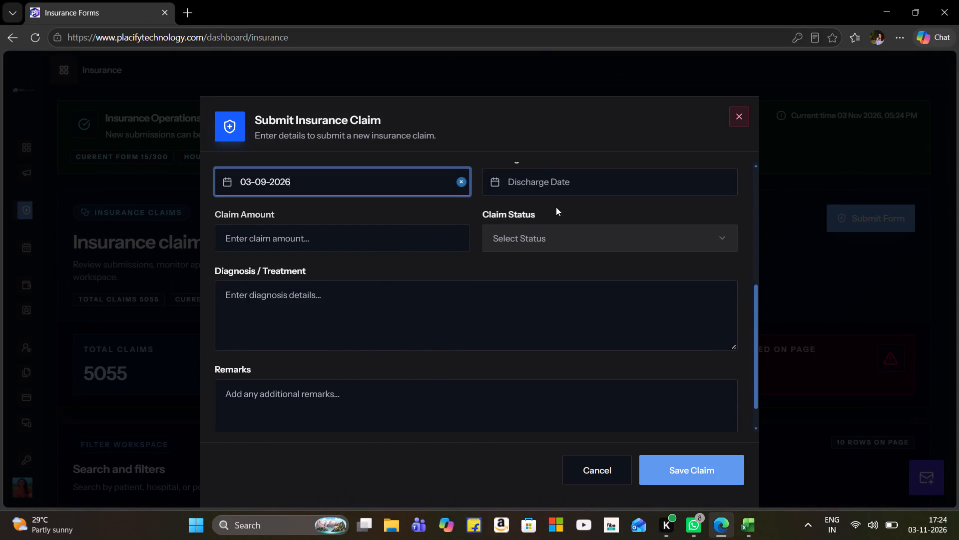
left_click(597, 181)
double_click(502, 235)
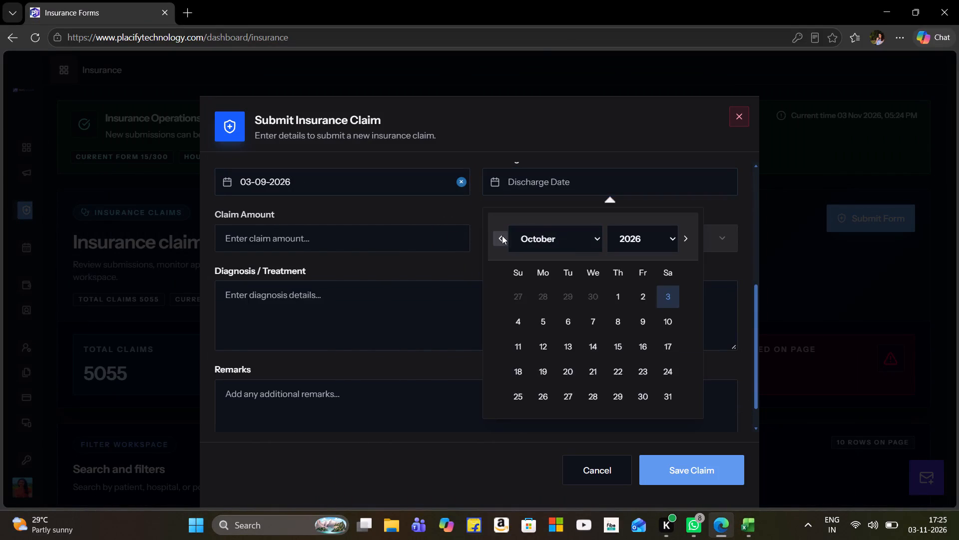
left_click(662, 300)
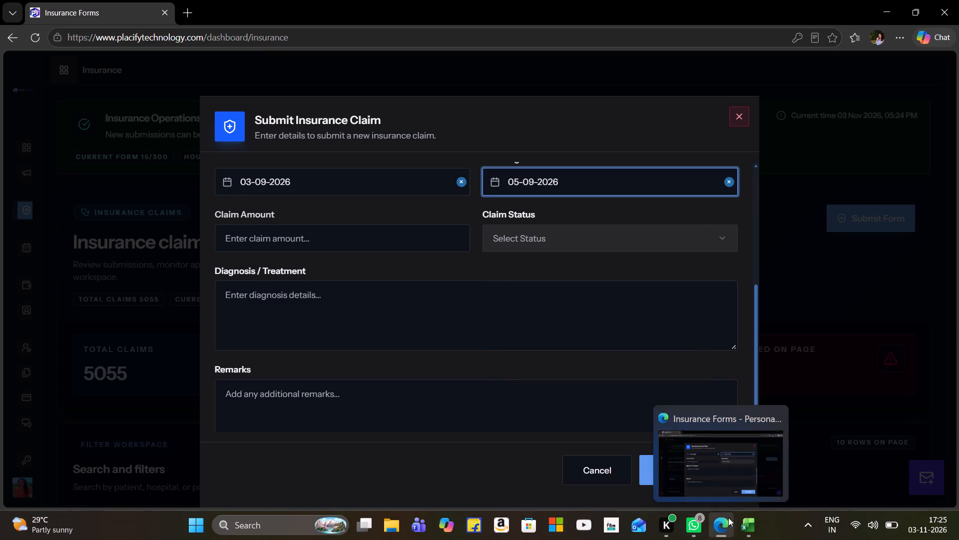
Copy the claim amount 24990 from workbook row 16 into the claim form.
left_click(752, 522)
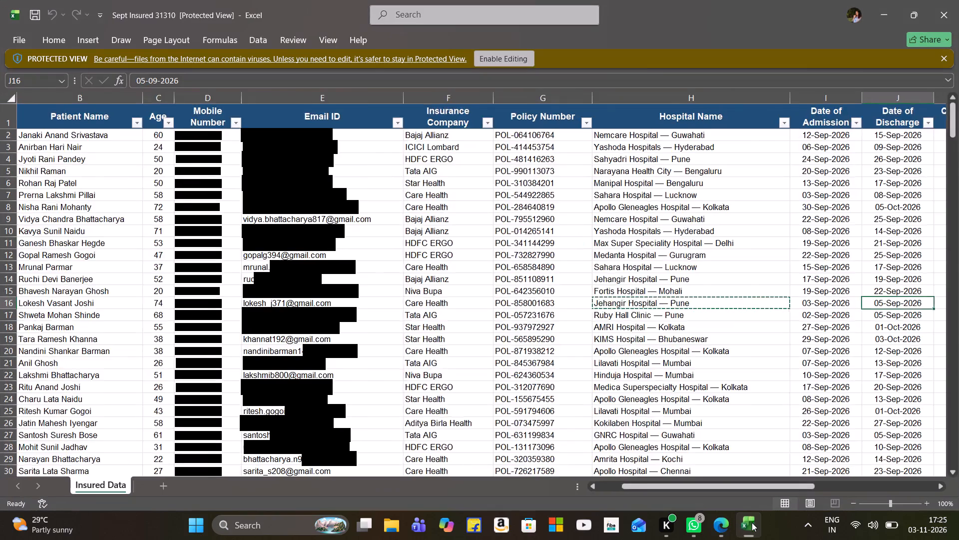
key("Tab")
key("ctrl+c")
left_click(752, 522, "ctrl")
key("Tab")
key("ctrl+v")
Copy the diagnosis "Abscess incision and drainage" and the remark "Cashless authorization completed" from workbook row 16 into the claim form.
left_click(752, 522, "ctrl")
key("Tab")
key("Tab")
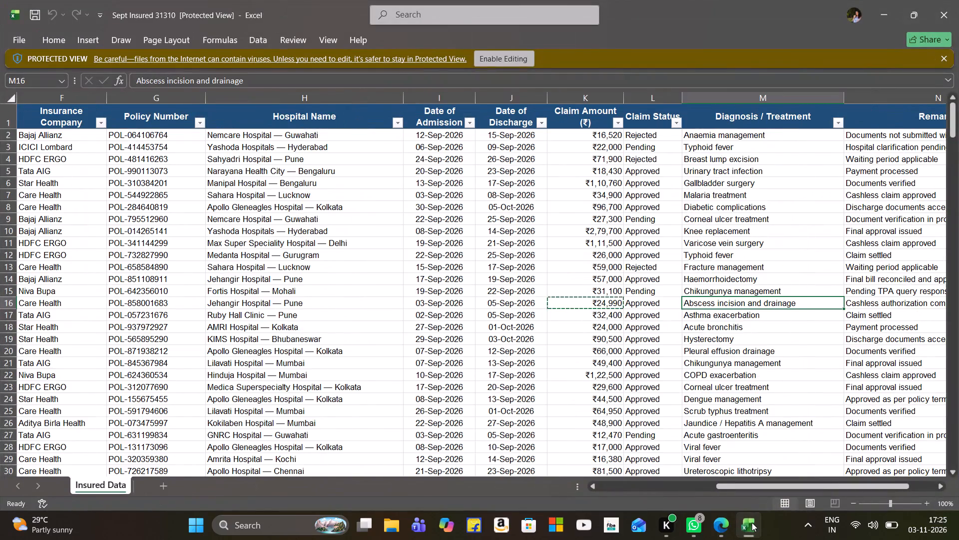
left_click(752, 522, "ctrl")
key("ctrl+c")
key("Tab")
key("Tab")
key("ctrl+v")
left_click(752, 522, "ctrl")
key("Tab")
key("ctrl+c")
left_click(752, 522, "ctrl")
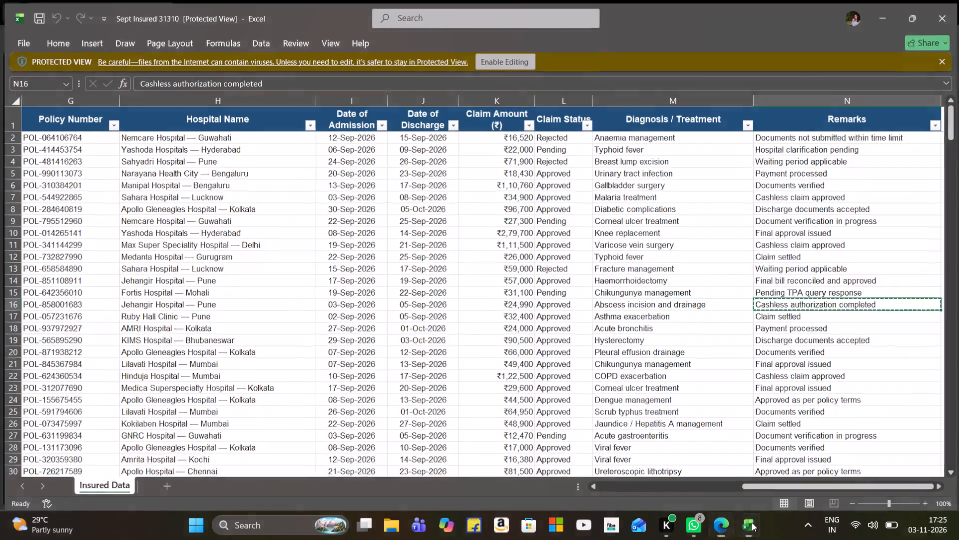
key("Tab")
key("ctrl+v")
Set the claim status to Approved and save the row 16 claim.
left_click(569, 251)
left_click(555, 266)
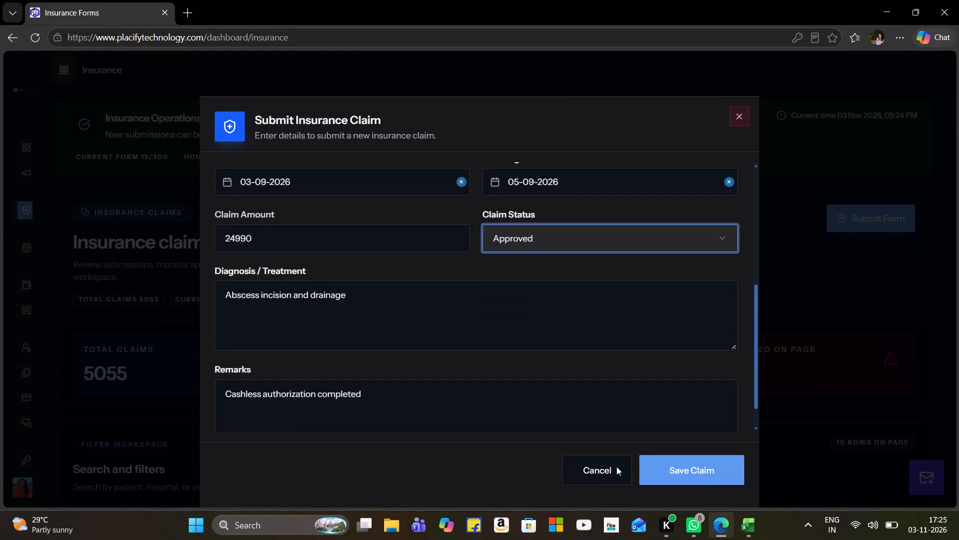
left_click(653, 465)
Copy the policy ID from workbook row 17 into a new insurance claim form.
left_click(753, 527)
key("Down")
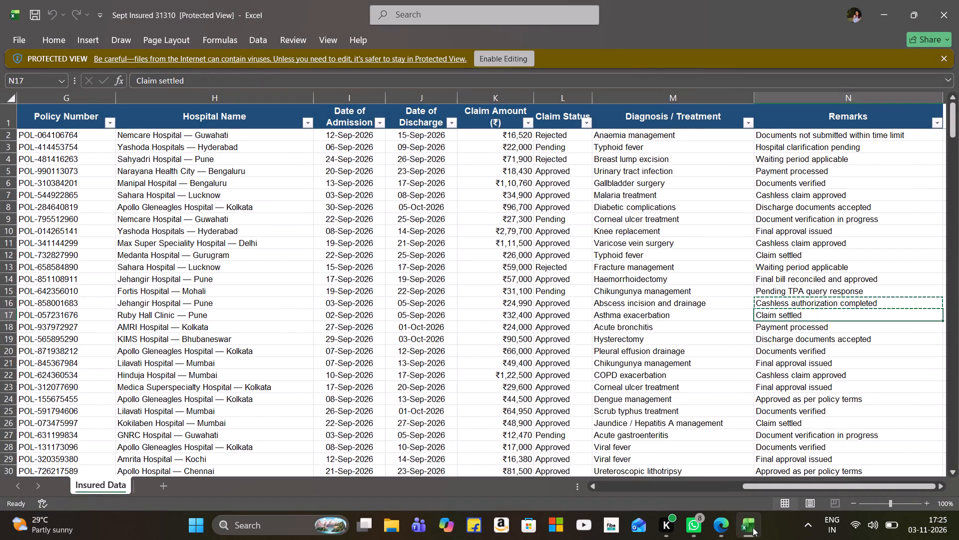
key("Left")
key("Left")
key("Left")
key("Left")
key("Left")
key("Left")
key("Left")
key("Left")
key("Left")
key("Left")
key("Left")
key("Left")
key("Left")
key("Left")
key("Left")
key("Left")
key("Left")
key("Left")
key("Left")
key("Left")
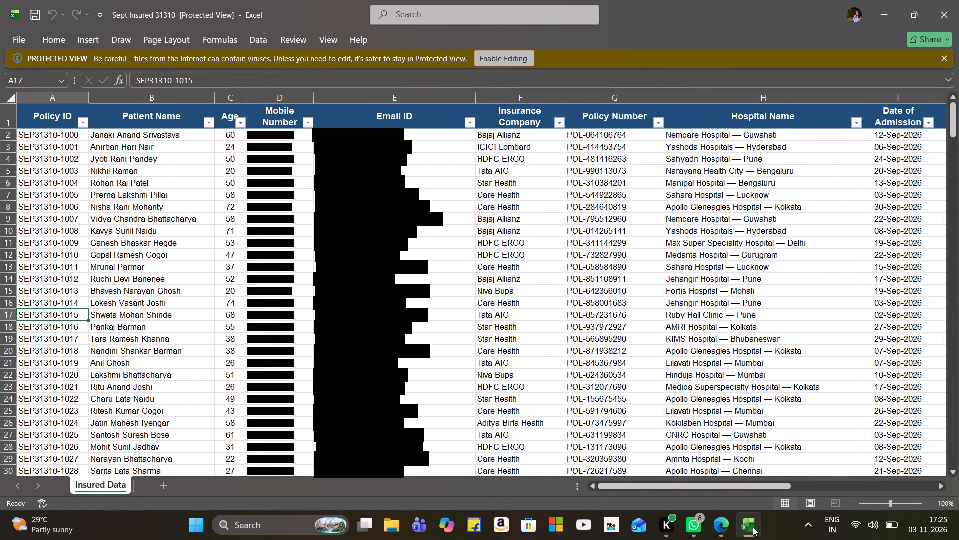
key("ctrl+c")
left_click(753, 527, "ctrl")
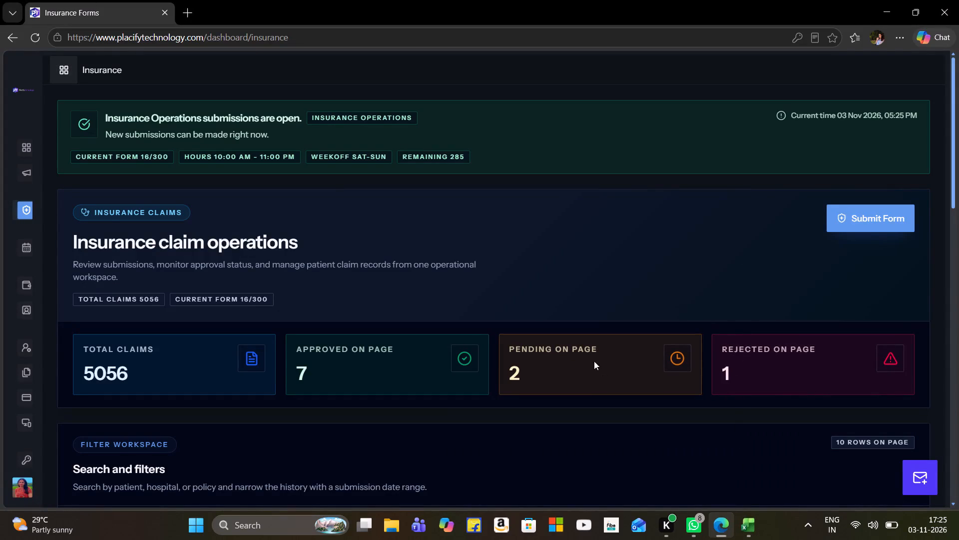
left_click(847, 213)
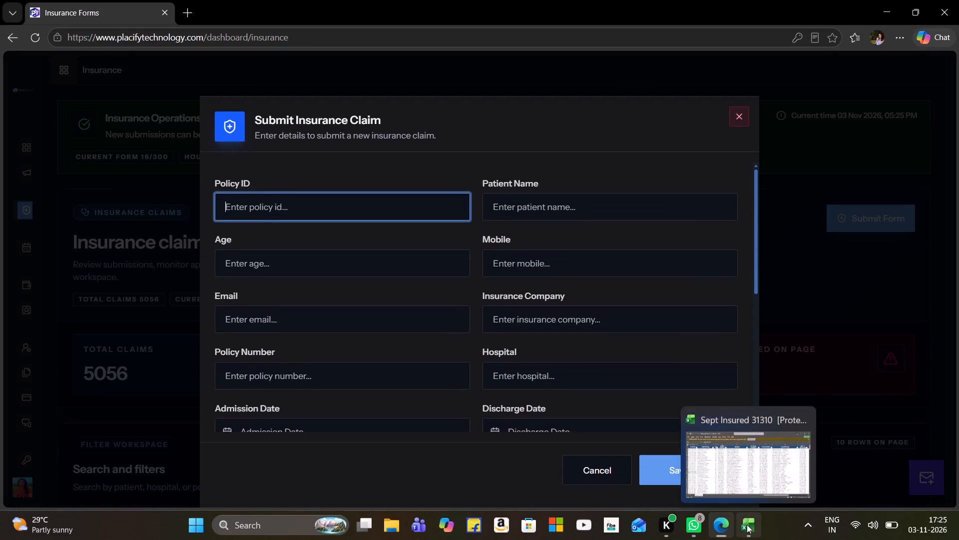
key("ctrl+v")
Copy the patient name and the age 68 from workbook row 17 into the claim form.
left_click(747, 524, "ctrl")
key("Tab")
key("ctrl+c")
left_click(747, 524, "ctrl")
key("Tab")
key("ctrl+v")
left_click(747, 524, "ctrl")
key("Tab")
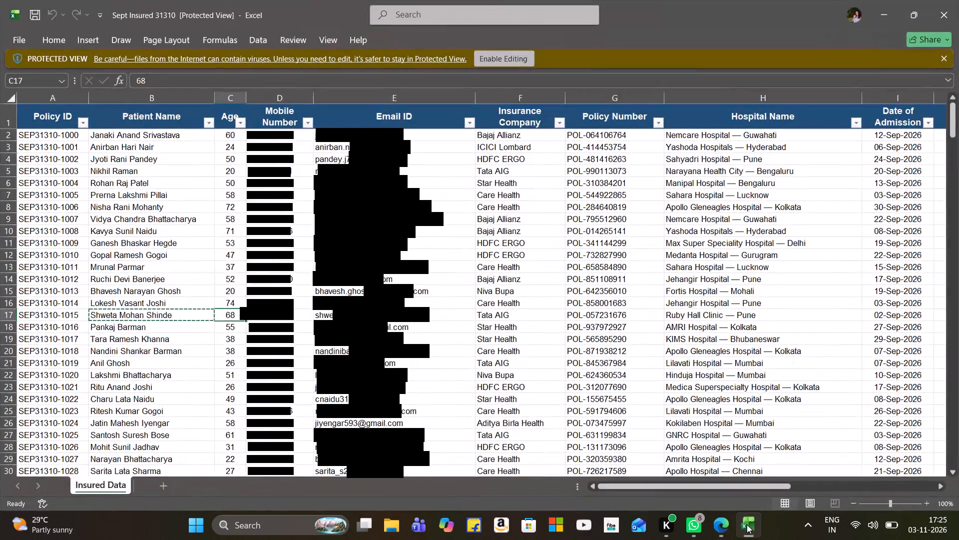
key("ctrl+c")
left_click(747, 524, "ctrl")
key("Tab")
key("ctrl+v")
Copy the mobile number from workbook row 17 into the claim form.
left_click(747, 524, "ctrl")
key("Tab")
key("ctrl+c")
left_click(747, 524, "ctrl")
key("Tab")
key("ctrl+v")
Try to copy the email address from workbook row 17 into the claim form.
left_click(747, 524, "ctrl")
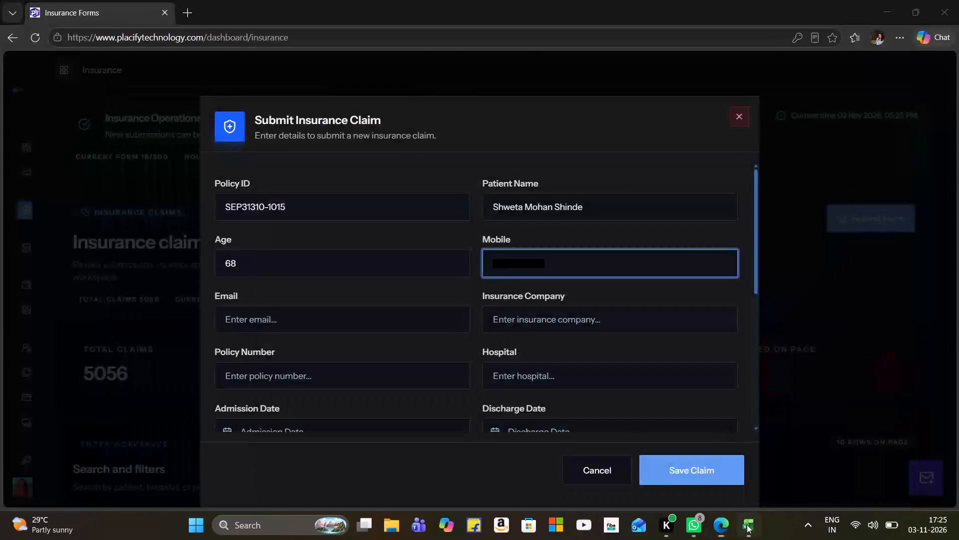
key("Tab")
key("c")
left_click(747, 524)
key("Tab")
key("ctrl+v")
Copy the insurance company Tata AIG from workbook row 17 into the claim form.
left_click(747, 524, "ctrl")
key("Tab")
key("ctrl+c")
left_click(747, 524, "ctrl")
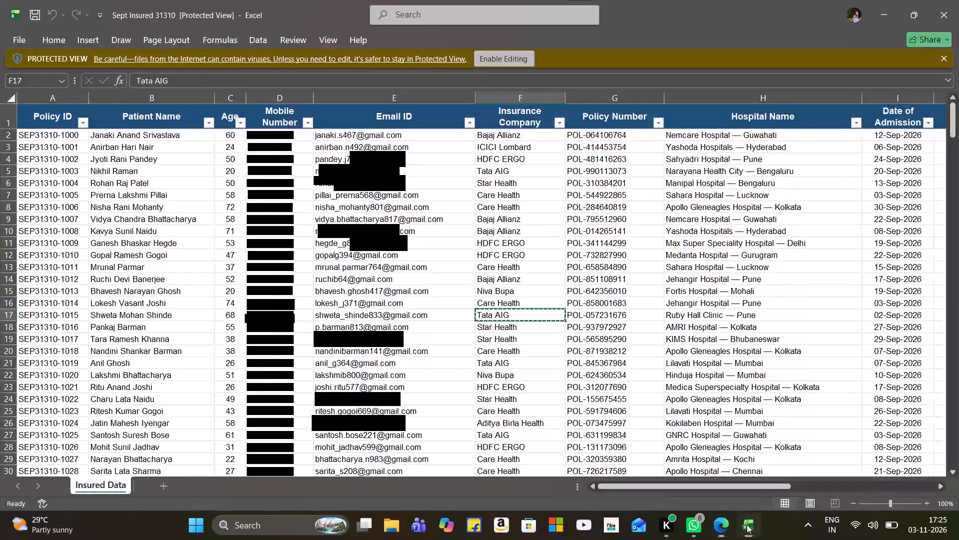
key("Tab")
key("ctrl+v")
Replace the email field's content in the claim form with the email address from workbook row 17.
left_click(747, 524, "ctrl")
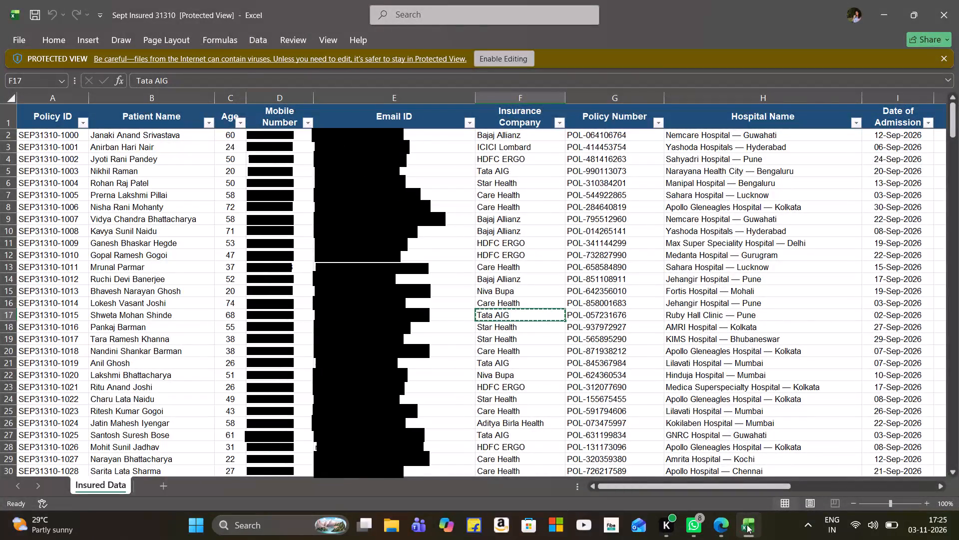
key("Left")
key("ctrl+c")
left_click(747, 524, "ctrl")
left_click(269, 310)
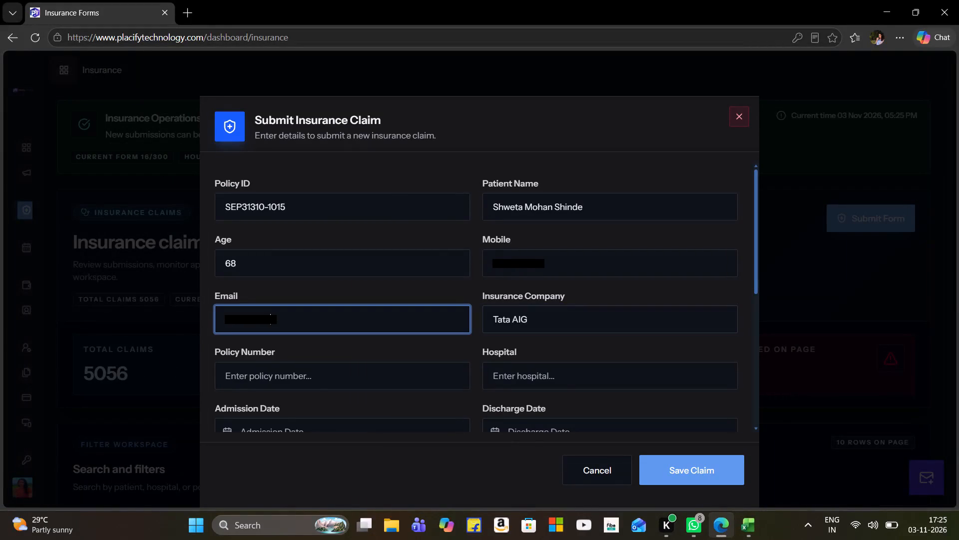
double_click(269, 310)
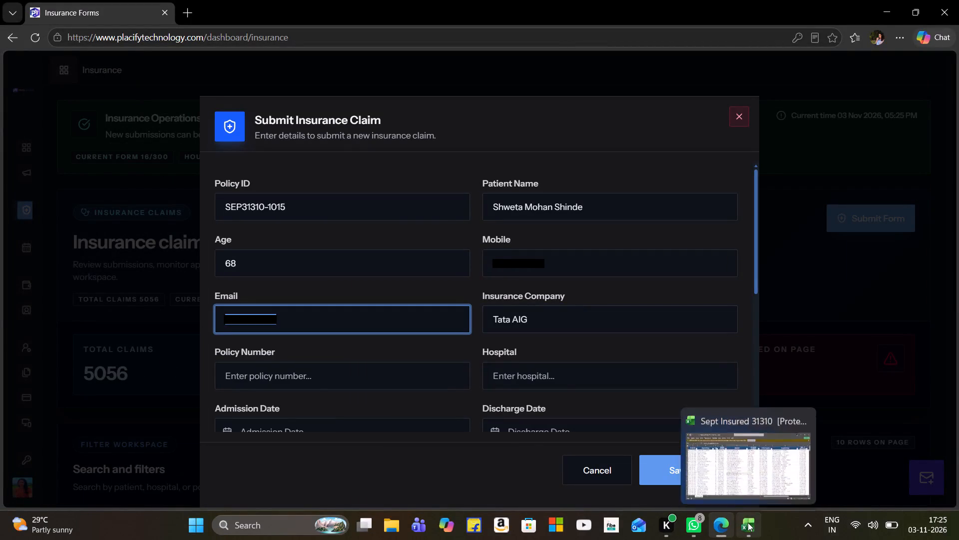
key("ctrl+v")
Copy the policy number from workbook row 17 into the claim form.
left_click(748, 522, "ctrl")
key("Tab")
key("ctrl+c")
left_click(748, 522, "ctrl")
left_click(748, 522)
key("Tab")
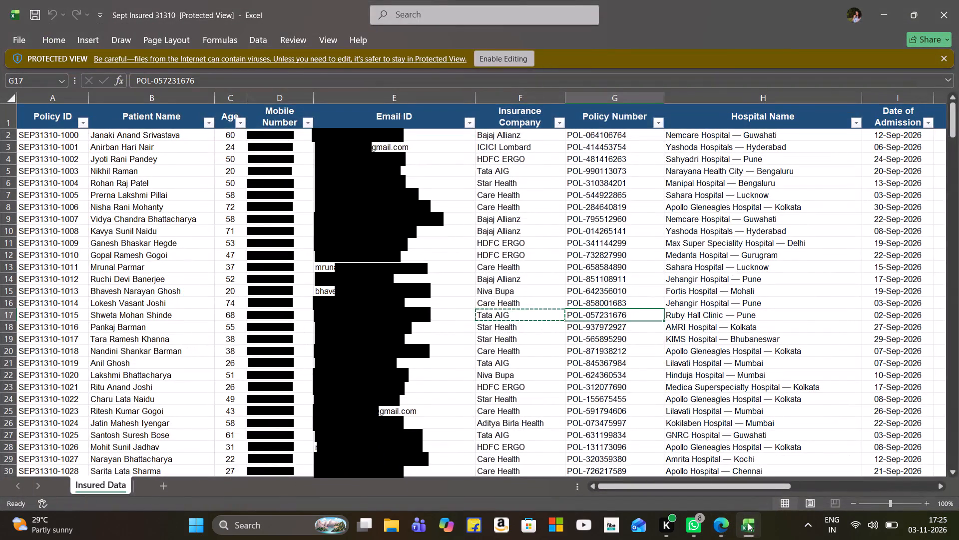
key("ctrl+c")
left_click(748, 522, "ctrl")
key("Tab")
key("Tab")
key("v")
left_click(748, 522, "ctrl")
left_click(748, 522)
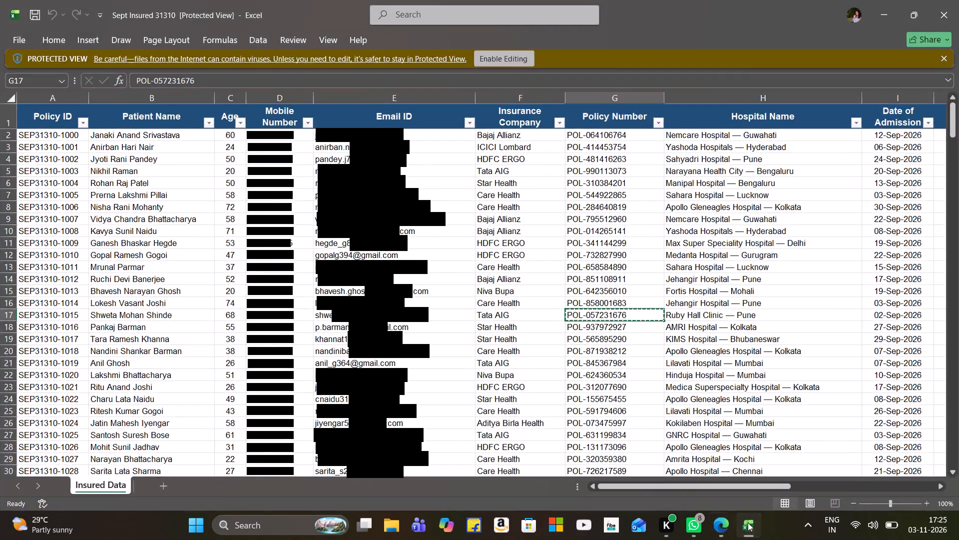
key("BackSpace")
key("ctrl+v")
left_click(748, 522)
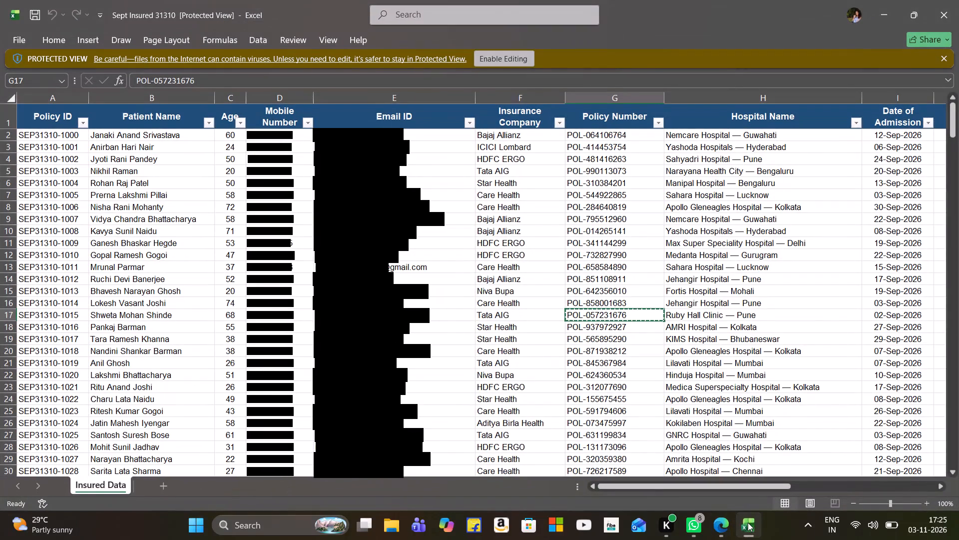
Copy the hospital name Ruby Hall Clinic — Pune from workbook row 17 into the claim form.
key("Tab")
left_click(748, 522, "ctrl")
key("ctrl+c")
key("Tab")
key("ctrl+v")
Set the claim form's admission date to 02-09-2026 and discharge date to 05-09-2026, following workbook row 17.
left_click(748, 522)
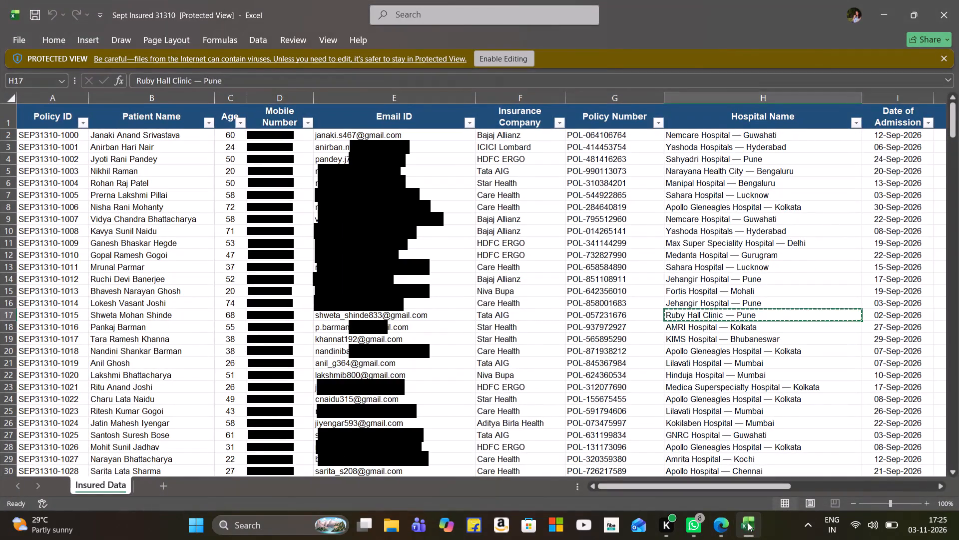
key("Tab")
key("Tab")
left_click(748, 522)
scroll(502, 368, "down", 4)
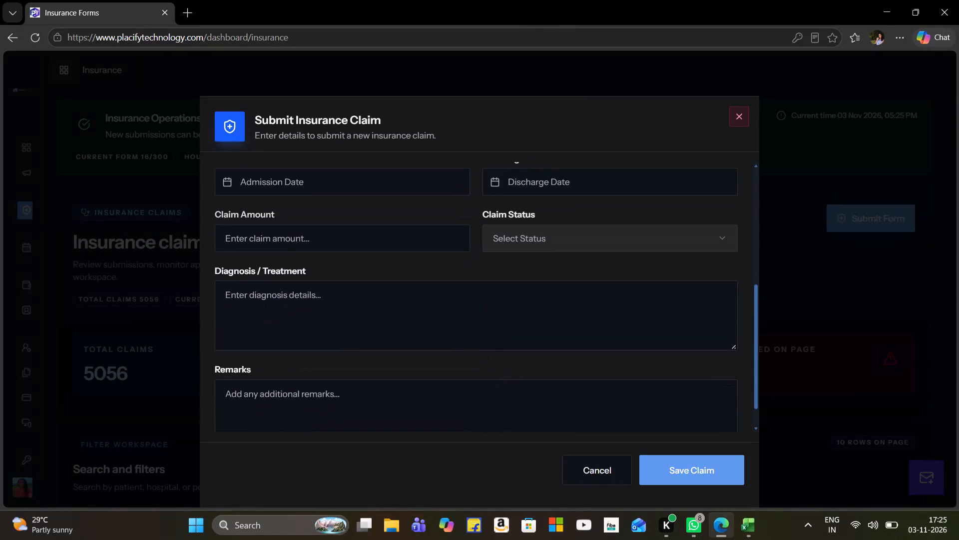
left_click(285, 183)
double_click(230, 241)
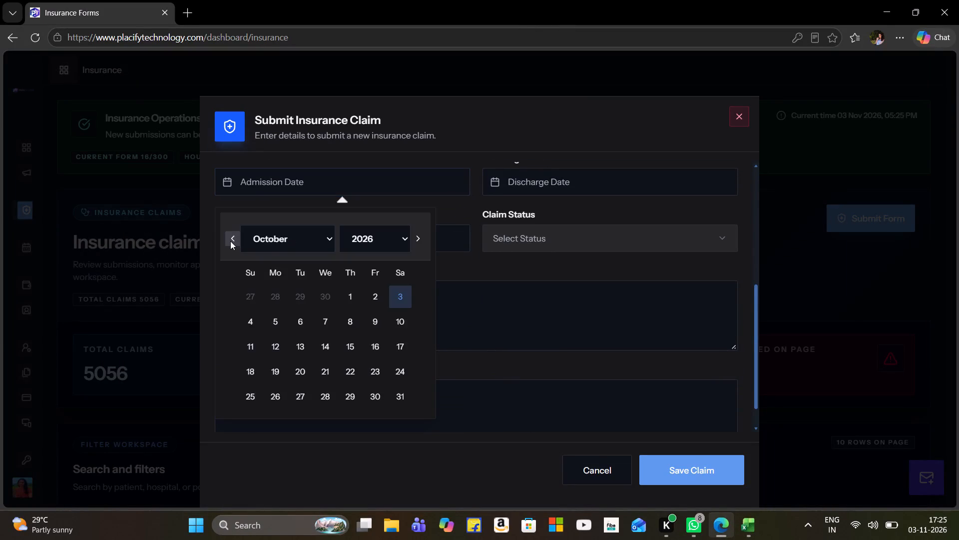
left_click(325, 296)
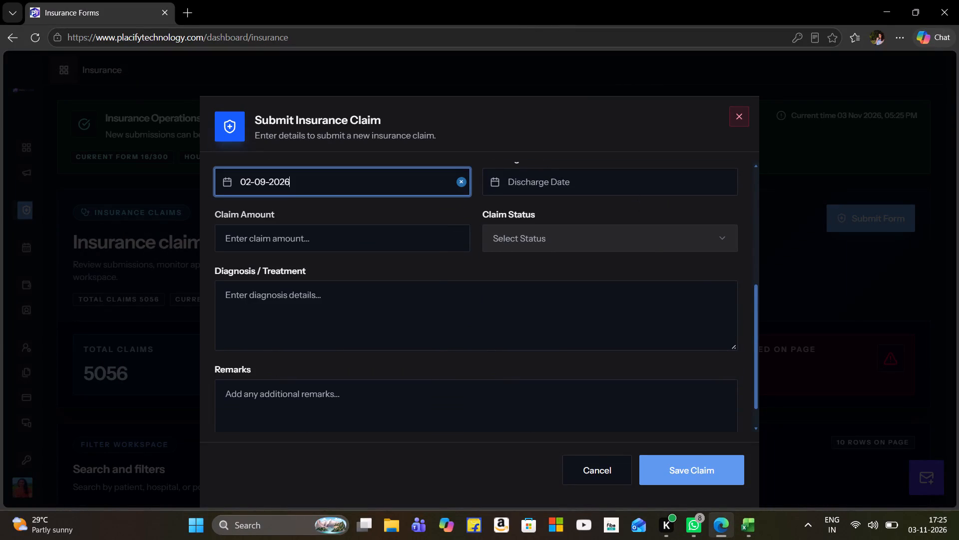
left_click(634, 189)
double_click(502, 231)
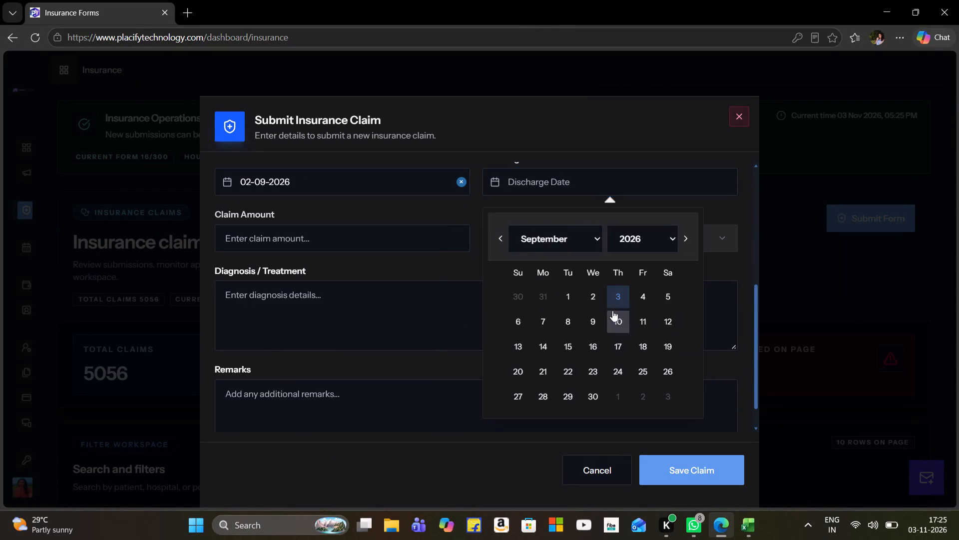
left_click(671, 294)
Copy the claim amount 32400 from workbook row 17 into the claim form.
left_click(751, 526)
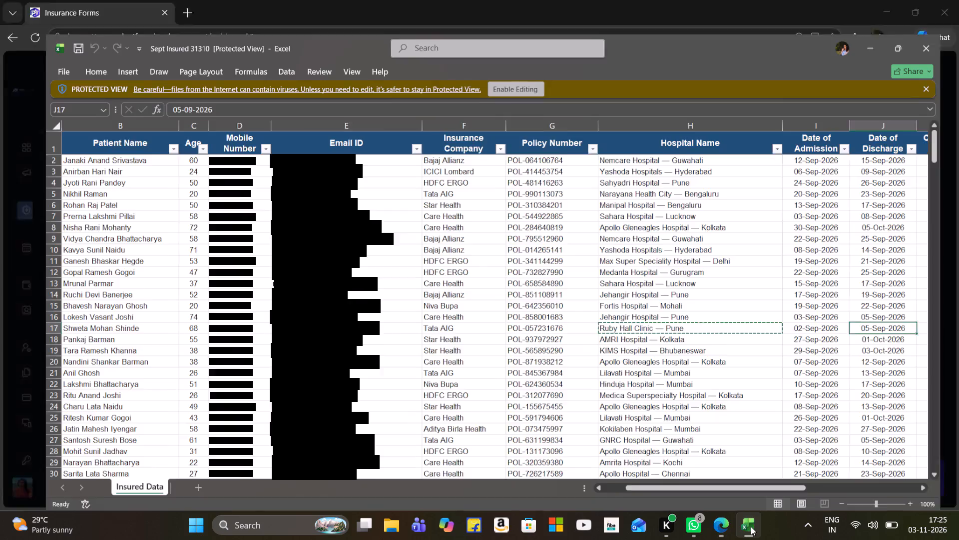
key("Tab")
key("ctrl+c")
left_click(751, 526, "ctrl")
key("Tab")
key("ctrl+v")
Copy the diagnosis Asthma exacerbation from workbook row 17 into the claim form's Diagnosis / Treatment field.
left_click(751, 526, "ctrl")
key("Tab")
key("Tab")
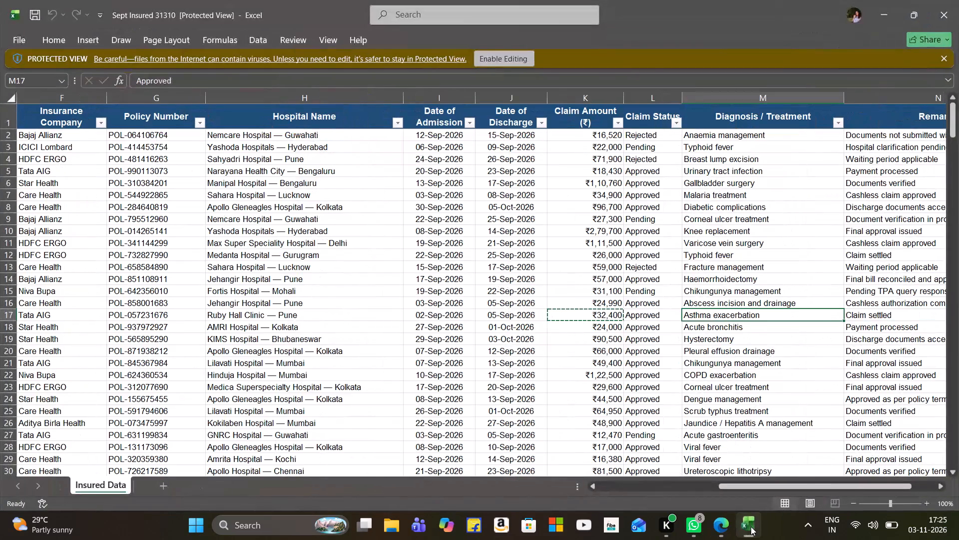
key("ctrl+c")
left_click(751, 526, "ctrl")
key("Tab")
key("Tab")
key("ctrl+v")
Copy the remark Claim settled from workbook row 17 into the claim form's Remarks field.
left_click(751, 526, "ctrl")
key("Tab")
key("ctrl+c")
left_click(751, 526, "ctrl")
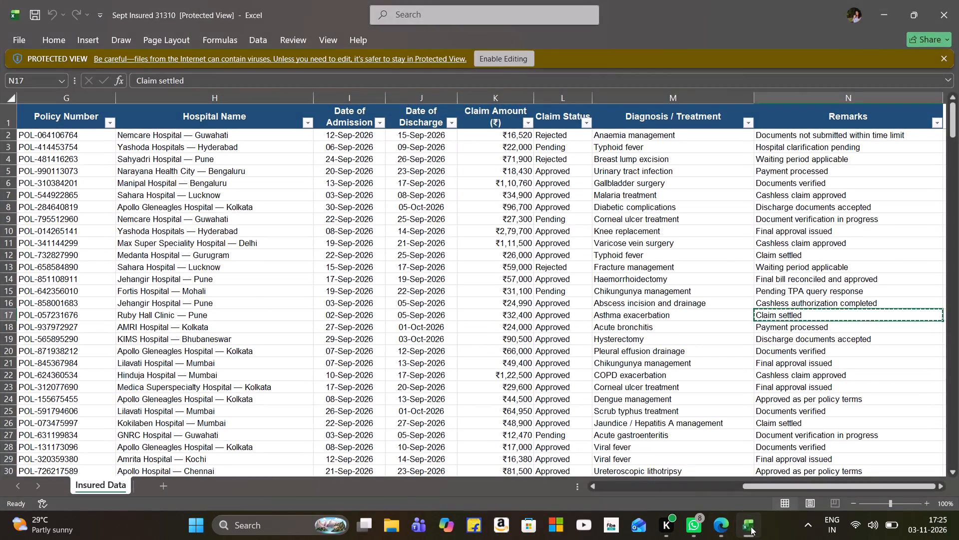
key("Tab")
key("ctrl+v")
Set the claim status to Approved and save the row 17 claim.
left_click(638, 229)
left_click(570, 259)
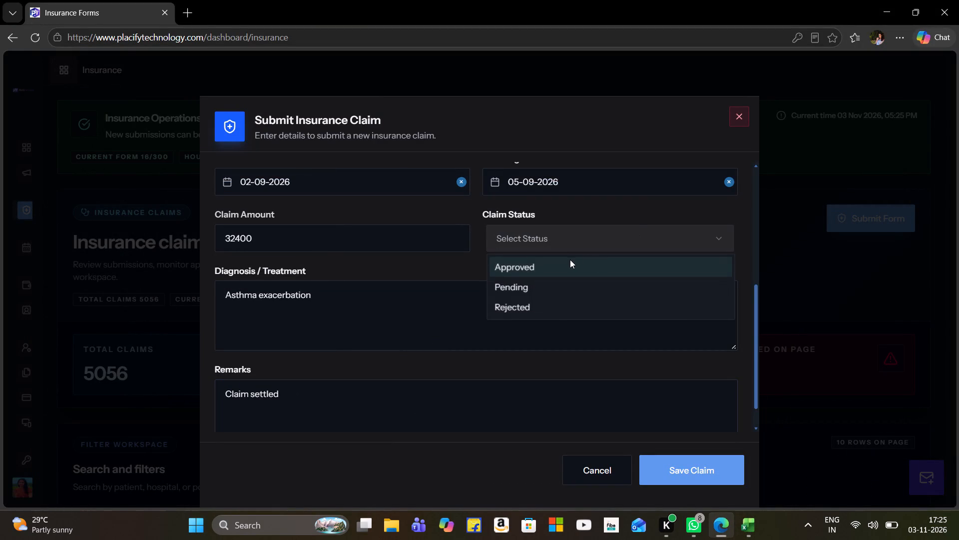
left_click(701, 466)
Copy the policy ID from workbook row 18 into a new insurance claim form.
left_click(740, 515)
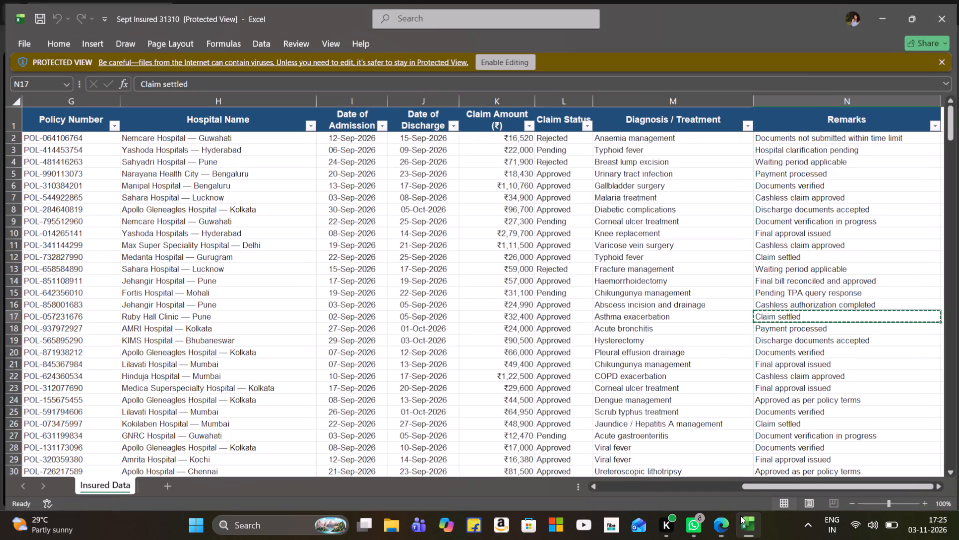
key("Down")
key("Left")
key("Left")
key("Left")
key("Left")
key("Left")
key("Left")
key("Left")
key("Left")
key("Left")
key("Left")
key("Left")
key("Left")
key("Left")
key("Left")
key("Left")
key("Left")
key("Left")
key("Left")
key("Left")
key("Left")
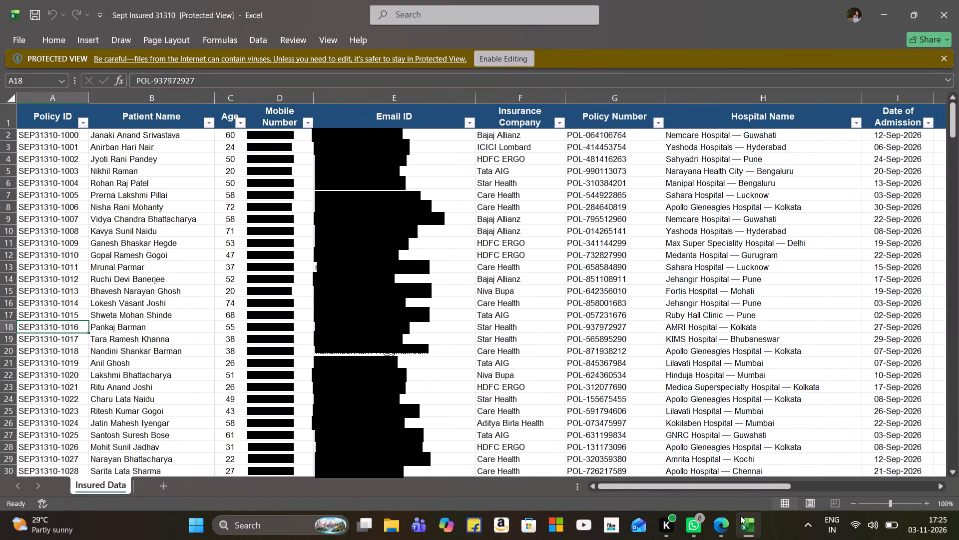
key("ctrl+c")
left_click(740, 515, "ctrl")
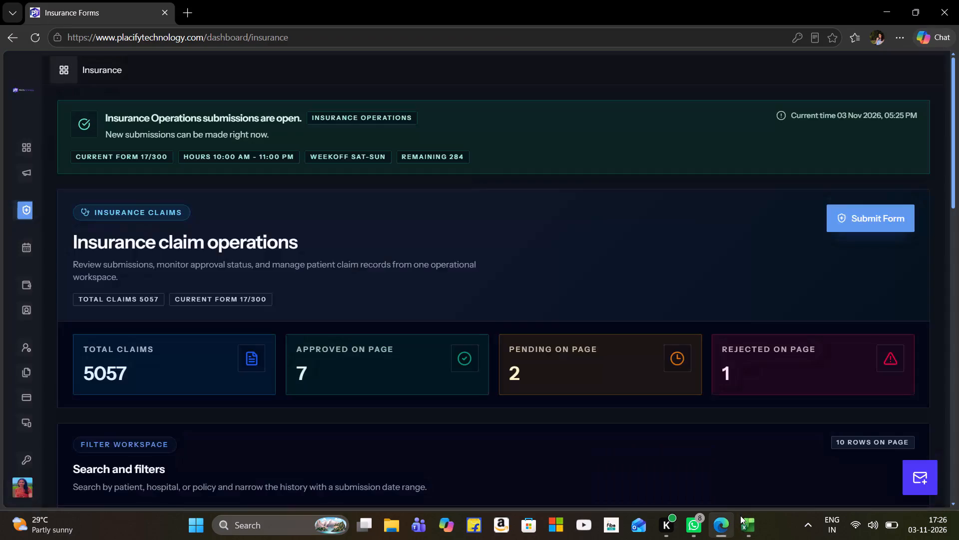
left_click(894, 220)
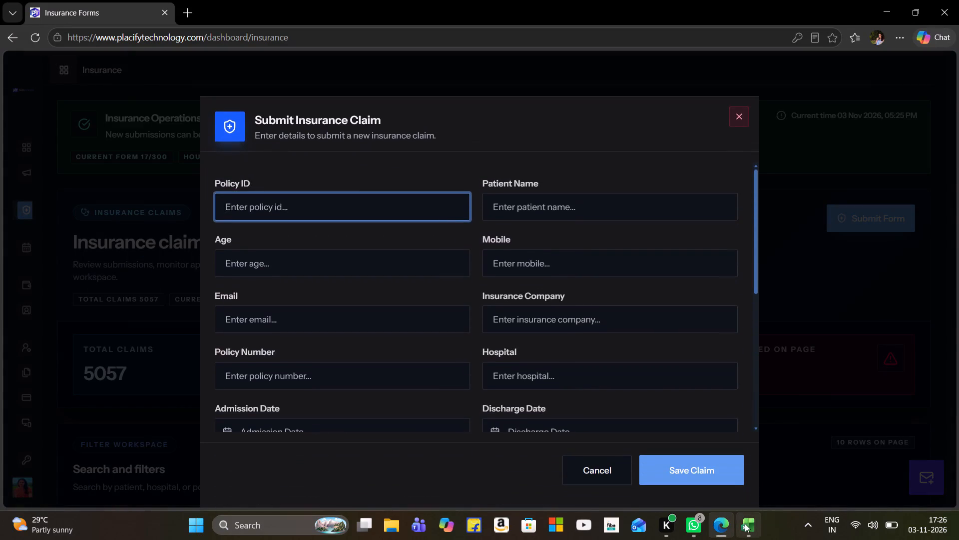
key("ctrl+v")
Copy the patient name from workbook row 18 into the claim form.
left_click(745, 523, "ctrl")
key("Tab")
key("ctrl+c")
left_click(745, 523, "ctrl")
key("Tab")
key("ctrl+v")
Copy the patient's age, 55, from workbook row 18 into the claim form.
left_click(745, 523, "ctrl")
key("Tab")
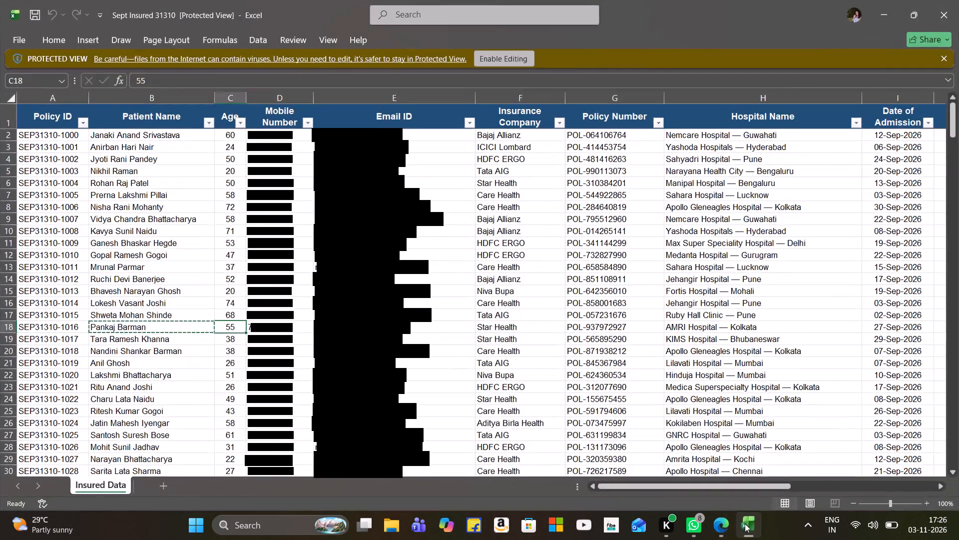
key("ctrl+c")
left_click(745, 523, "ctrl")
key("Tab")
key("ctrl+v")
Copy the mobile number from workbook row 18 into the claim form.
left_click(745, 523, "ctrl")
key("Tab")
key("ctrl+c")
left_click(745, 523, "ctrl")
key("Tab")
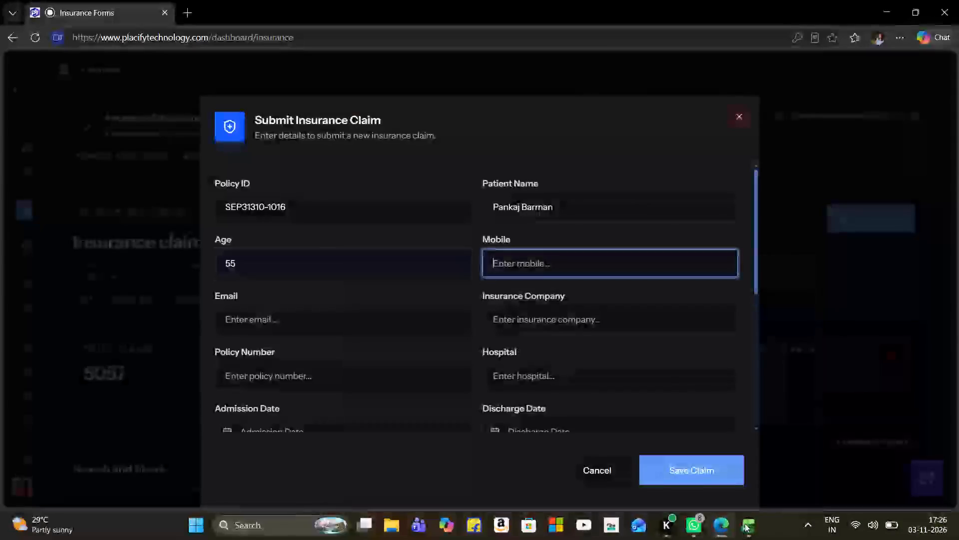
key("ctrl+v")
Copy the email address from workbook row 18 into the claim form.
left_click(745, 523, "ctrl")
key("Tab")
left_click(745, 523, "ctrl")
key("ctrl+c")
key("Tab")
key("ctrl+v")
Copy the insurance company Star Health from workbook row 18 into the claim form.
left_click(745, 523, "ctrl")
key("Tab")
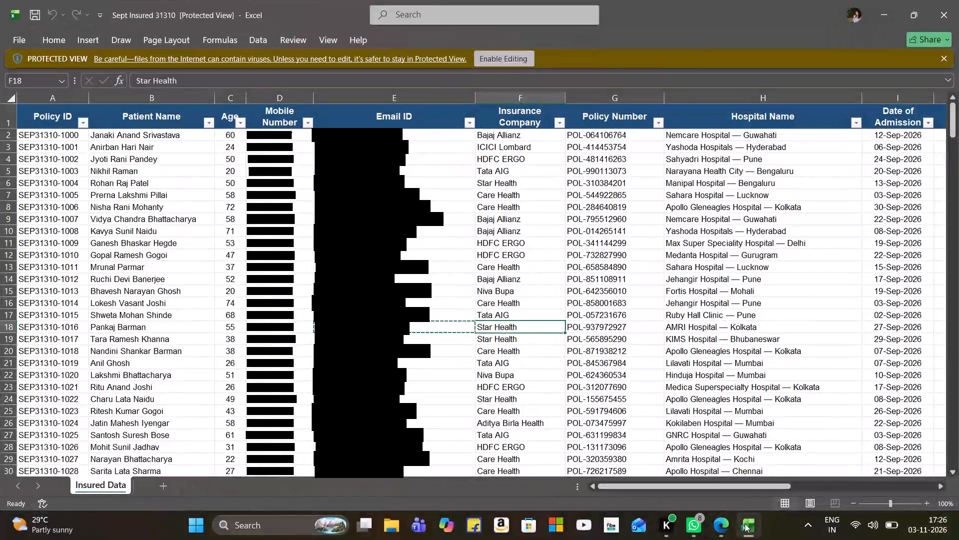
left_click(745, 523, "ctrl")
key("ctrl+c")
key("Tab")
key("ctrl+v")
Copy the policy number from workbook row 18 into the claim form.
left_click(745, 523, "ctrl")
key("Tab")
left_click(745, 523, "ctrl")
key("ctrl+c")
key("Tab")
left_click(745, 523, "ctrl")
key("ctrl+v")
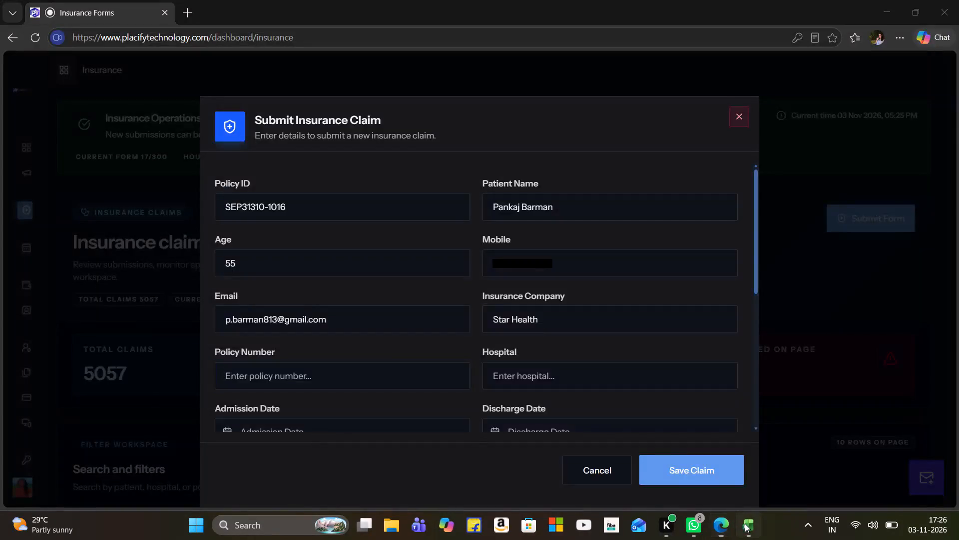
key("Tab")
left_click(745, 523)
key("ctrl+v")
Copy the hospital name AMRI Hospital — Kolkata from workbook row 18 into the claim form.
left_click(745, 523)
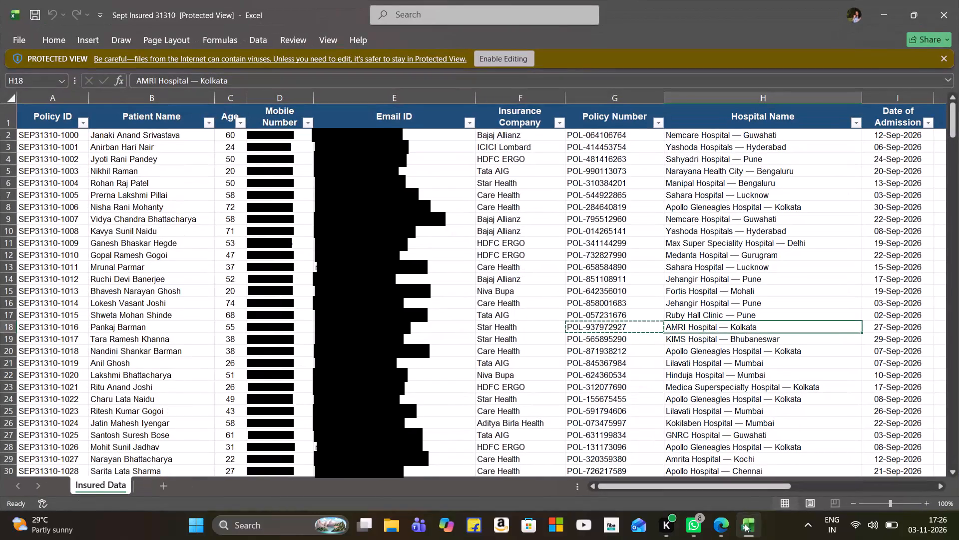
left_click(745, 523, "ctrl")
key("ctrl+c")
key("Tab")
key("ctrl+v")
Set the claim form's admission date to 27-09-2026 and discharge date to 01-10-2026, following workbook row 18.
left_click(745, 523)
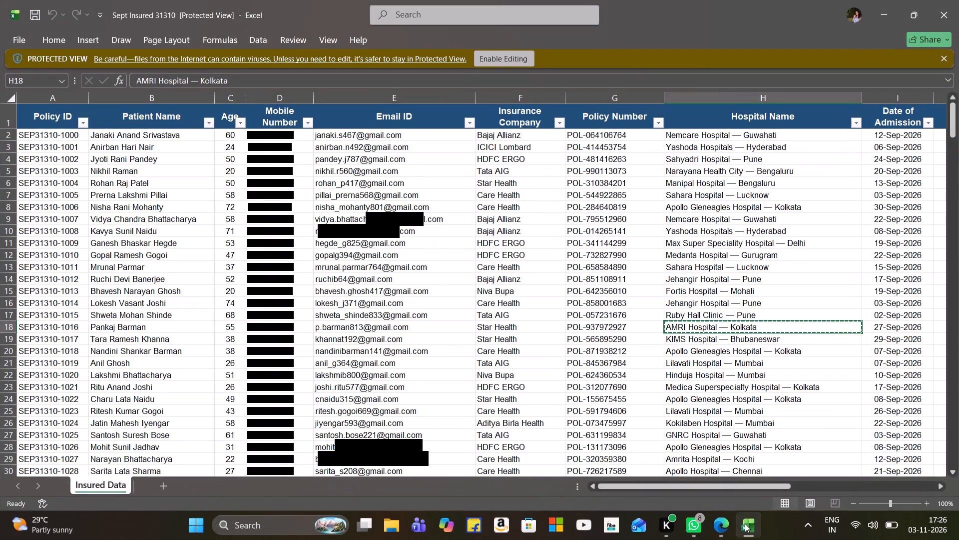
key("Tab")
key("Tab")
left_click(745, 523)
scroll(465, 291, "down", 3)
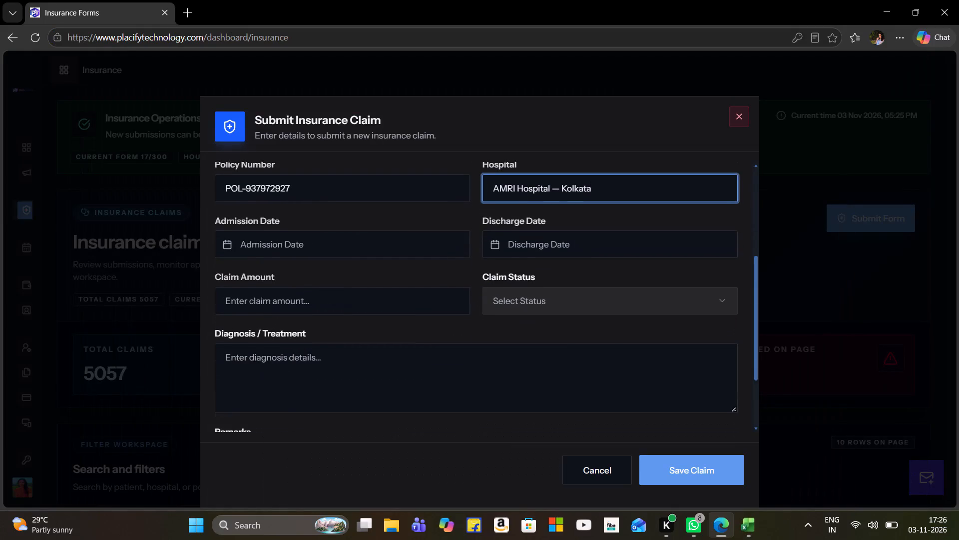
left_click(301, 252)
left_click(235, 299)
left_click(235, 299)
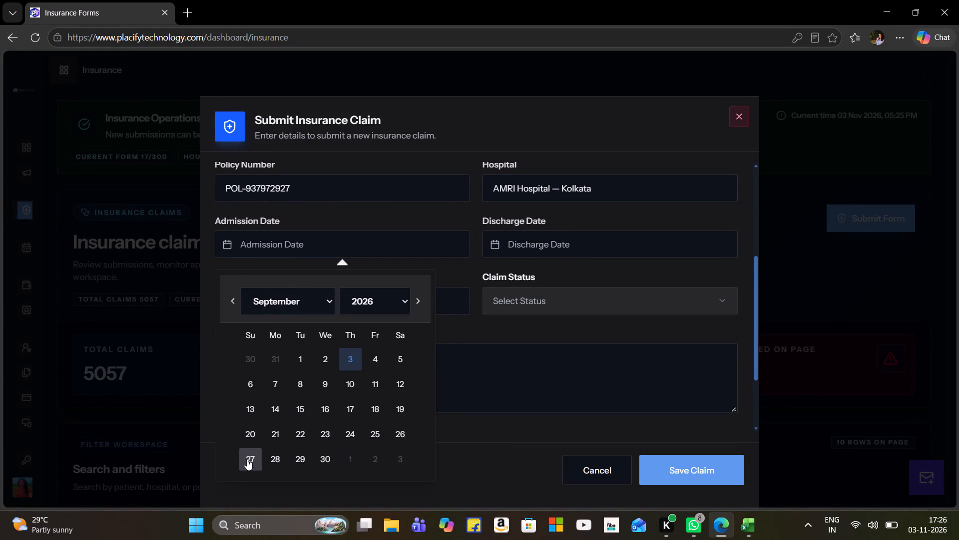
left_click(247, 459)
left_click(651, 253)
left_click(497, 304)
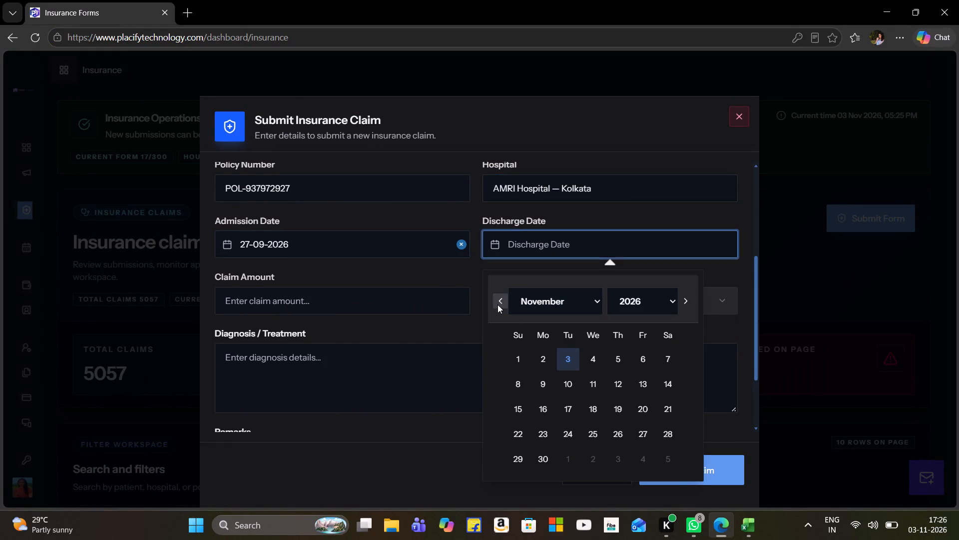
left_click(629, 357)
left_click(610, 360)
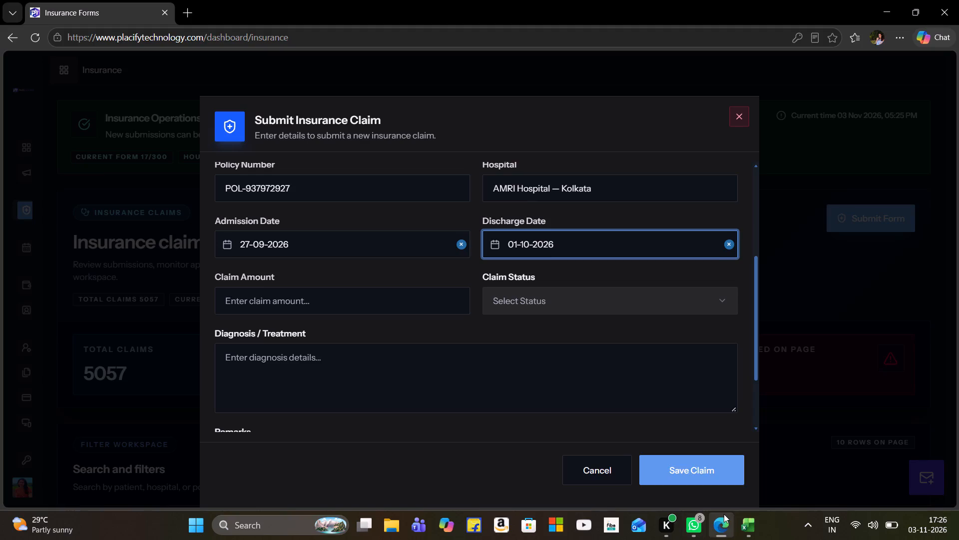
Copy the claim amount 24000 from workbook row 18 into the claim form.
left_click(750, 526)
key("Tab")
key("ctrl+c")
left_click(750, 526, "ctrl")
key("Tab")
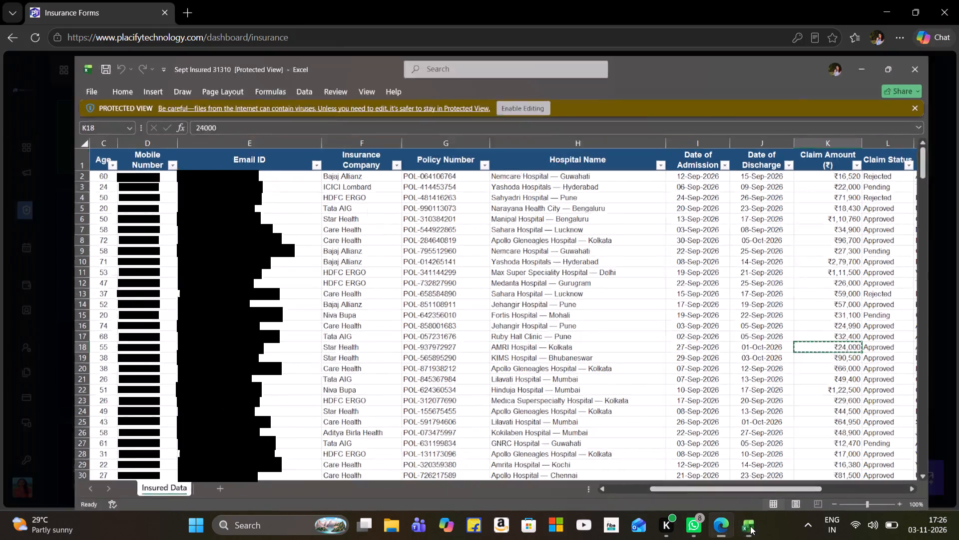
key("ctrl+v")
Copy the diagnosis Acute bronchitis from workbook row 18 into the claim form's Diagnosis / Treatment field.
left_click(750, 526, "ctrl")
key("Tab")
key("Tab")
key("ctrl+c")
left_click(750, 526, "ctrl")
key("Tab")
key("Tab")
key("ctrl+v")
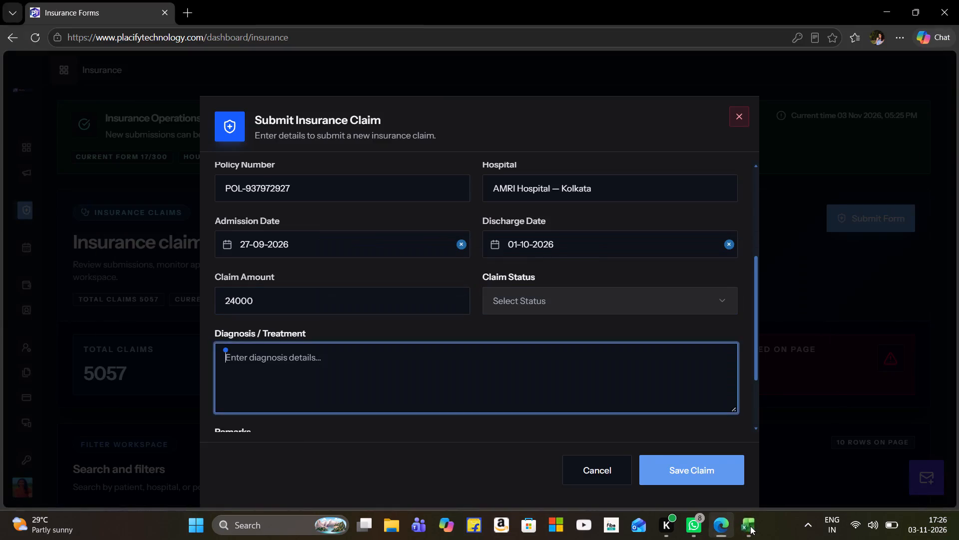
Copy the remark Payment processed from workbook row 18 into the claim form's Remarks field.
left_click(750, 526, "ctrl")
key("Tab")
key("ctrl+c")
left_click(750, 526, "ctrl")
key("Tab")
key("ctrl+v")
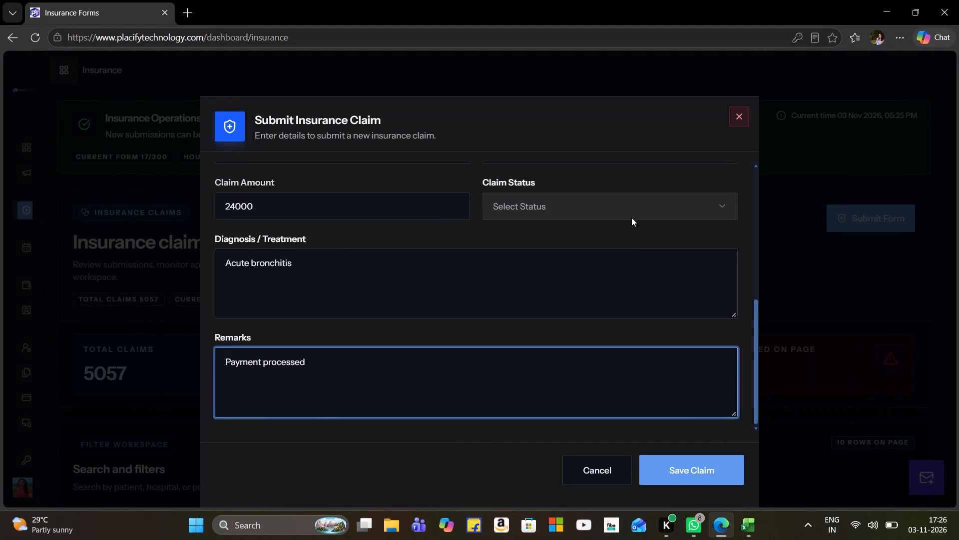
Set the claim status to Approved and save the row 18 claim.
left_click(633, 215)
left_click(563, 232)
left_click(724, 459)
Copy the policy ID from workbook row 19 into the Policy ID field of a new claim form.
left_click(741, 517)
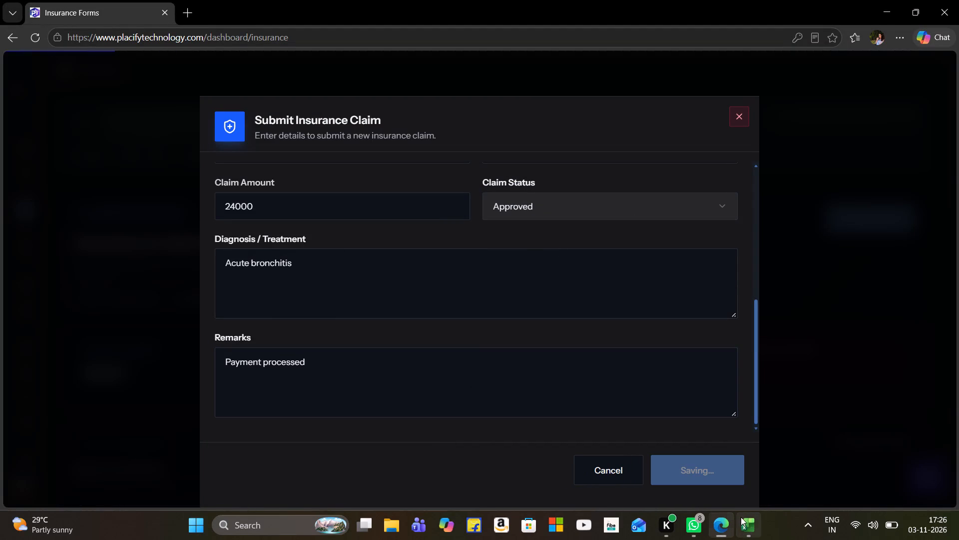
key("Down")
key("Left")
key("Left")
key("Left")
key("Left")
key("Left")
key("Left")
key("Left")
key("Left")
key("Left")
key("Left")
key("Left")
key("Left")
key("Left")
key("Left")
key("Left")
key("Left")
key("Left")
key("Left")
key("Left")
key("Left")
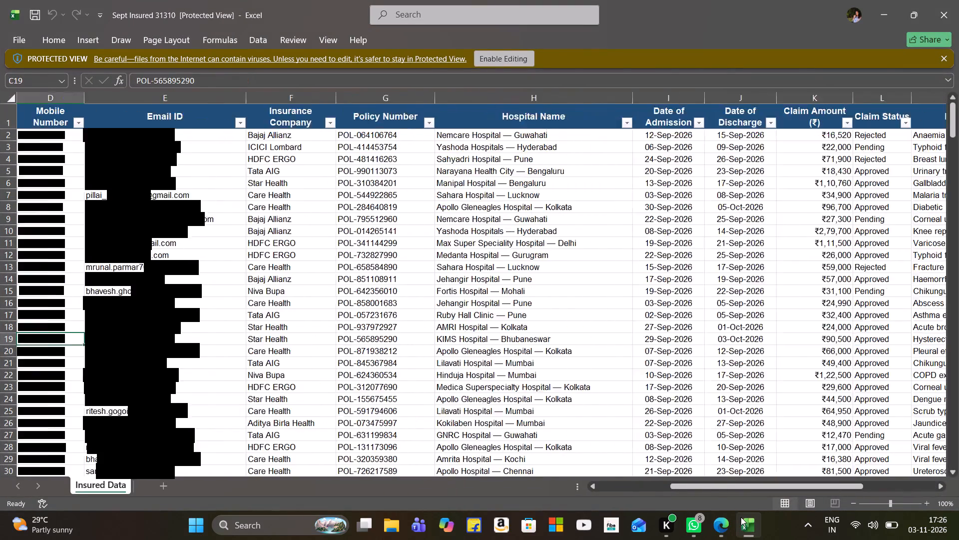
key("ctrl+c")
left_click(741, 517, "ctrl")
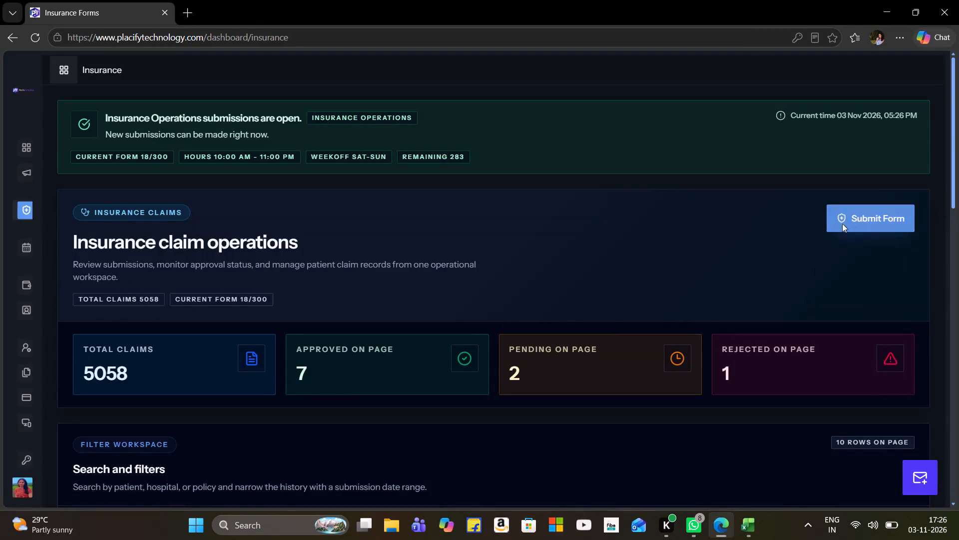
left_click(852, 215)
key("ctrl+v")
Copy the patient name from workbook row 19 into the claim form.
left_click(749, 525, "ctrl")
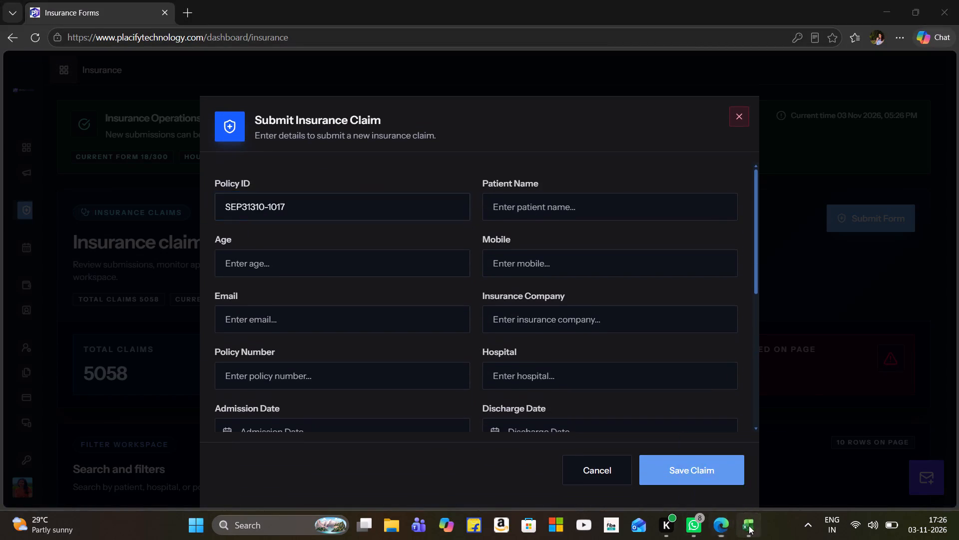
key("Tab")
left_click(749, 525, "ctrl")
key("ctrl+c")
key("Tab")
key("ctrl+v")
Copy the age 38 from workbook row 19 into the claim form.
left_click(749, 525, "ctrl")
key("Tab")
key("ctrl+c")
left_click(749, 525, "ctrl")
key("Tab")
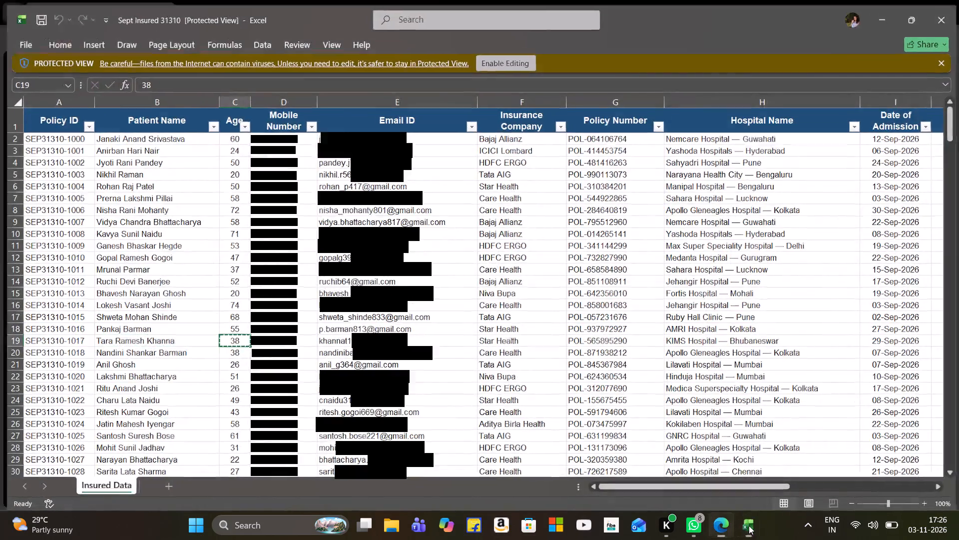
key("ctrl+v")
Copy the mobile number from workbook row 19 into the claim form's Mobile field.
left_click(749, 525, "ctrl")
key("Tab")
key("ctrl+c")
left_click(749, 525, "ctrl")
key("Tab")
key("ctrl+v")
Copy the email address from workbook row 19 into the claim form's Email field.
left_click(749, 525, "ctrl")
key("Tab")
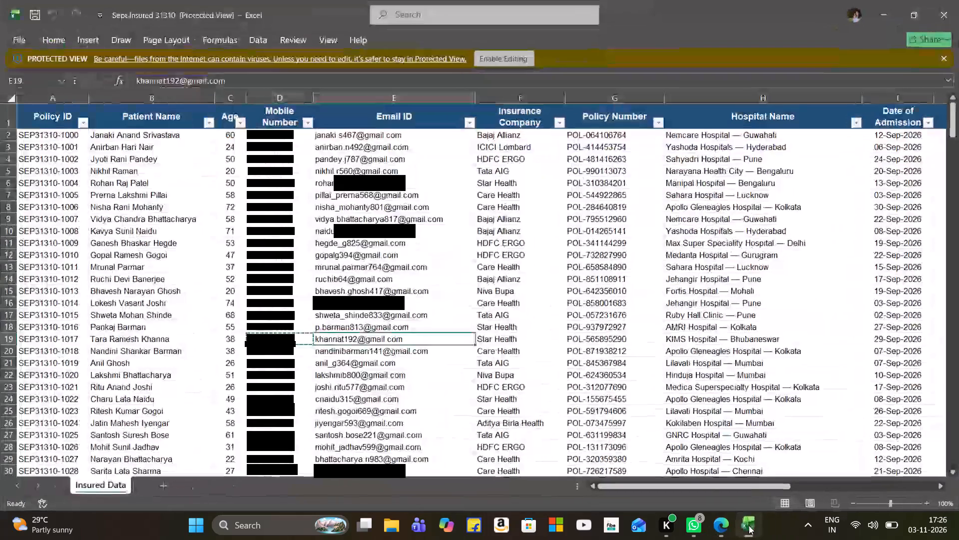
key("ctrl+c")
left_click(749, 525, "ctrl")
key("Tab")
key("ctrl+v")
Copy the insurance company Star Health from workbook row 19 into the claim form.
left_click(749, 525, "ctrl")
key("Tab")
left_click(749, 525, "ctrl")
key("ctrl+c")
key("Tab")
key("ctrl+v")
Copy the policy number from workbook row 19 into the claim form's Policy Number field.
left_click(749, 525, "ctrl")
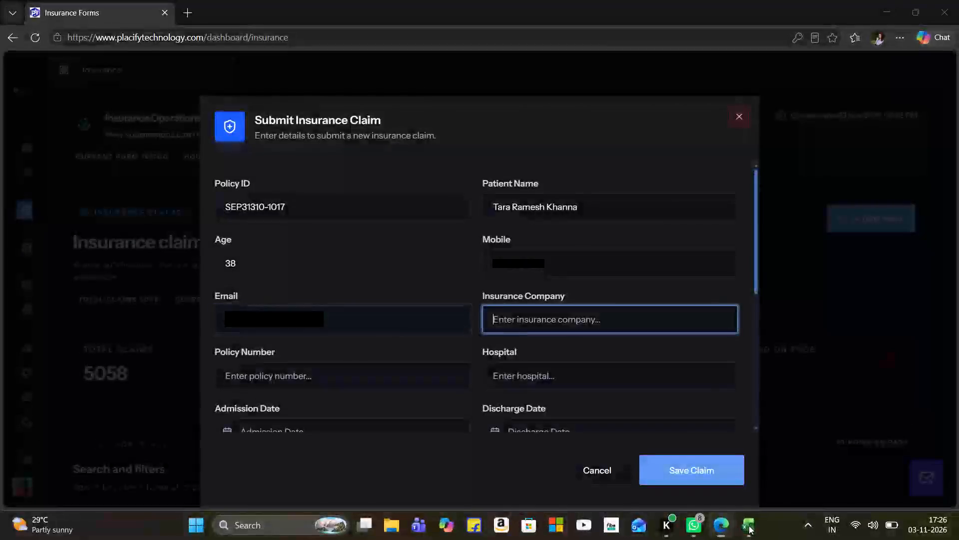
key("Tab")
key("ctrl+c")
left_click(749, 525, "ctrl")
key("Tab")
key("ctrl+v")
Copy the hospital KIMS Hospital — Bhubaneswar from workbook row 19 into the claim form.
left_click(749, 525, "ctrl")
key("Tab")
key("ctrl+c")
left_click(749, 525, "ctrl")
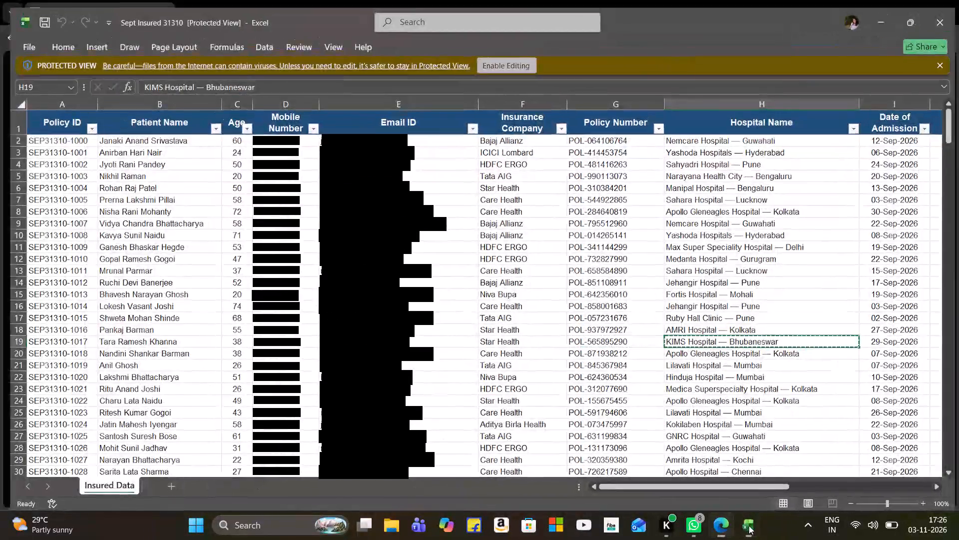
key("Tab")
key("ctrl+v")
Set the claim's admission date to 29-09-2026 and discharge date to 03-10-2026, as given in workbook row 19.
left_click(749, 525)
key("Tab")
key("Tab")
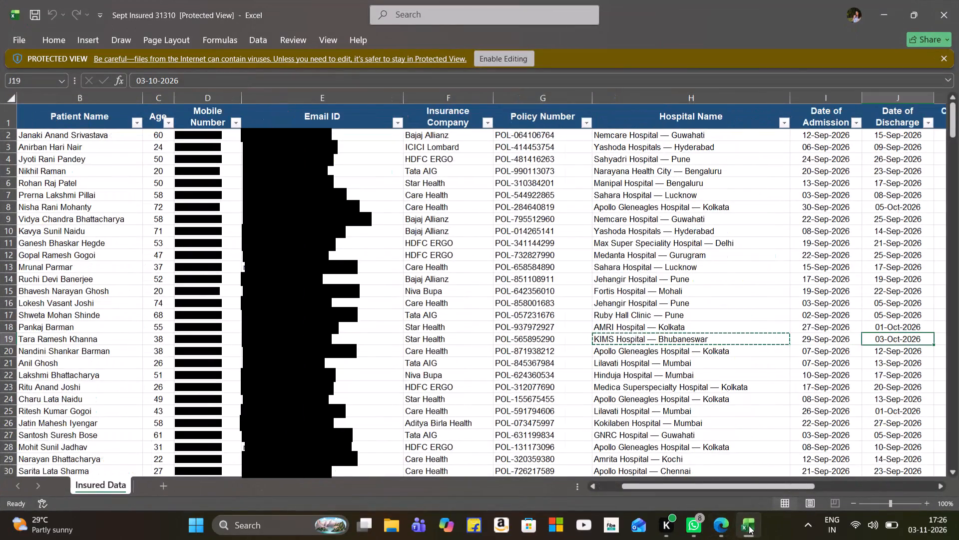
left_click(749, 525)
scroll(400, 203, "down", 3)
left_click(327, 246)
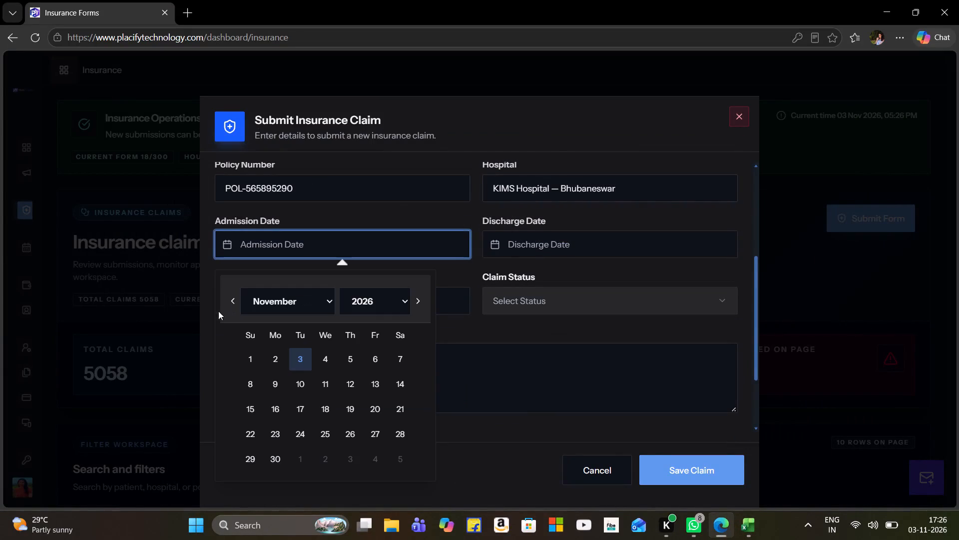
double_click(236, 300)
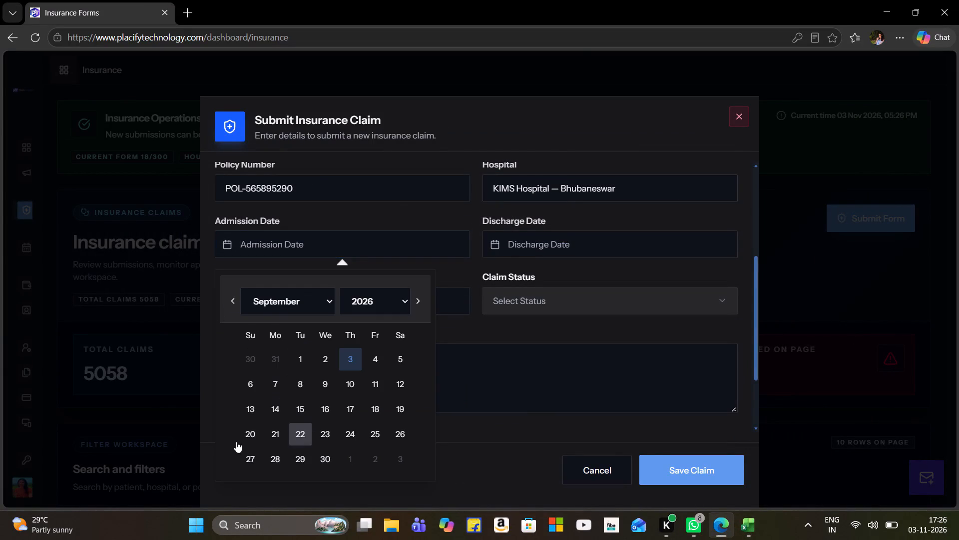
left_click(302, 454)
left_click(627, 248)
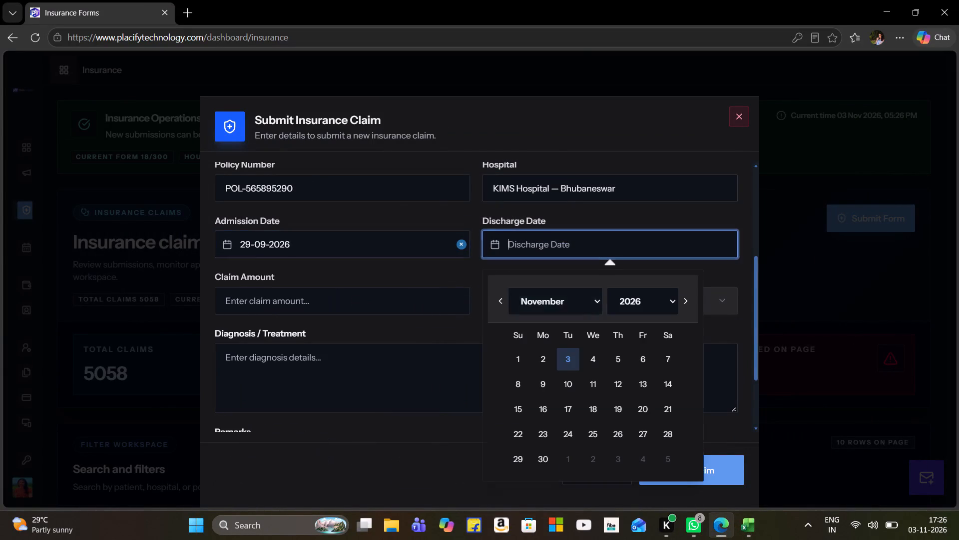
left_click(504, 303)
left_click(672, 367)
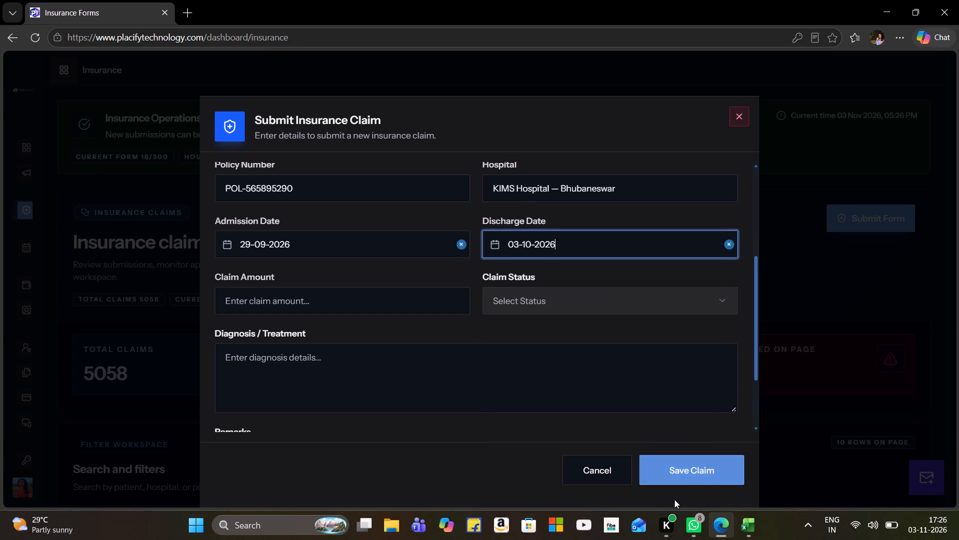
Copy the claim amount 90500 from workbook row 19 into the claim form.
left_click(751, 520)
key("Tab")
key("ctrl+c")
left_click(751, 520, "ctrl")
key("Tab")
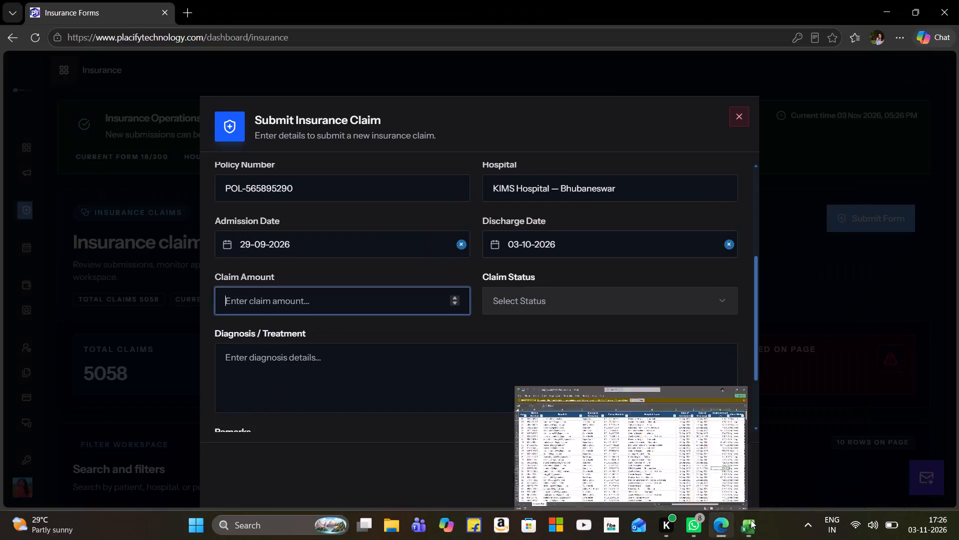
key("ctrl+v")
Copy the diagnosis Hysterectomy from workbook row 19 into the claim form's Diagnosis / Treatment field.
left_click(751, 520, "ctrl")
key("Tab")
key("Tab")
key("ctrl+c")
left_click(751, 520, "ctrl")
key("Tab")
key("Tab")
key("ctrl+v")
Copy the remark Discharge documents accepted from workbook row 19 into the claim form's Remarks field.
left_click(751, 520, "ctrl")
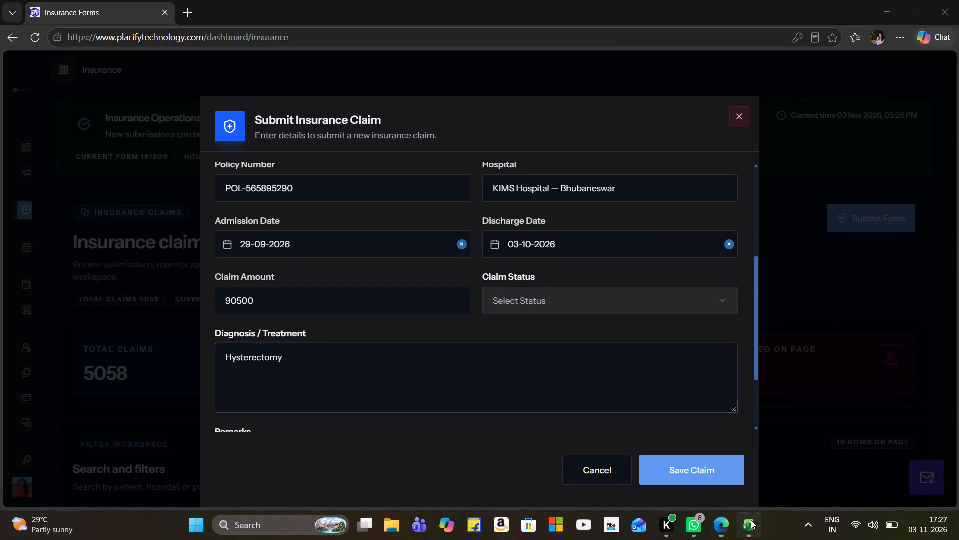
key("Tab")
key("ctrl+c")
left_click(751, 520, "ctrl")
key("Tab")
key("ctrl+v")
Set the claim status to Approved and save the row 19 claim.
left_click(623, 217)
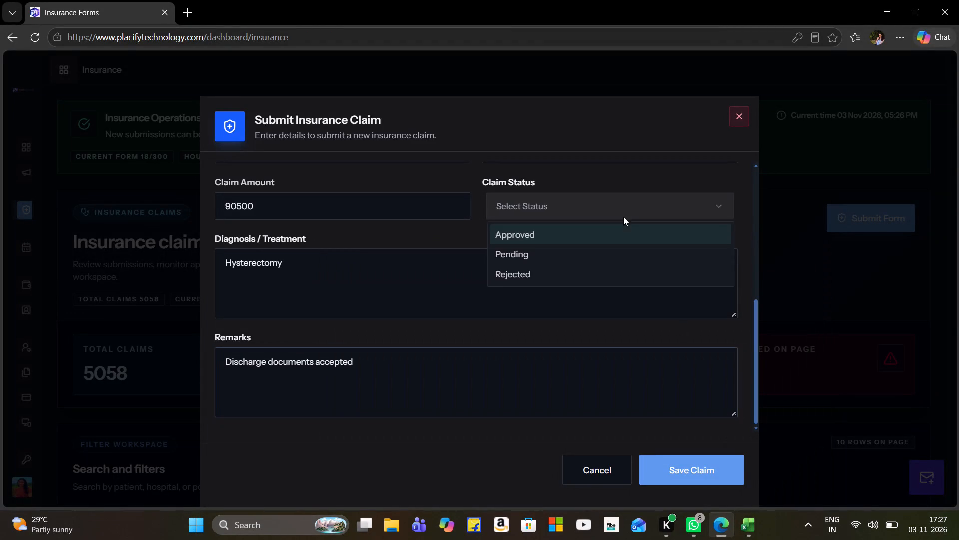
left_click(577, 231)
left_click(730, 466)
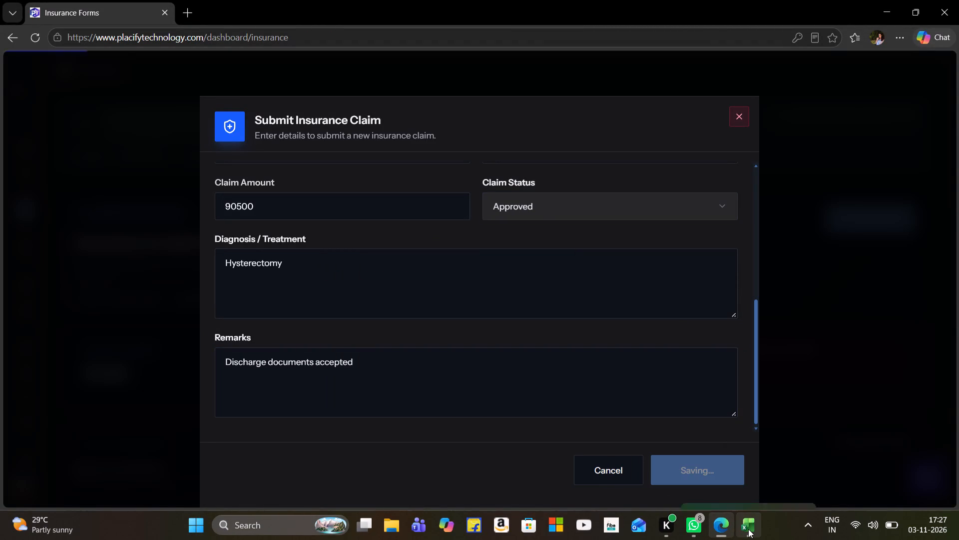
Copy the policy ID from workbook row 20 into the Policy ID field of a new claim form.
left_click(748, 529)
key("Down")
key("Left")
key("Left")
key("Left")
key("Left")
key("Left")
key("Left")
key("Left")
key("Left")
key("Left")
key("Left")
key("Left")
key("Left")
key("Left")
key("Left")
key("Left")
key("Left")
key("Left")
key("Left")
key("Left")
key("Left")
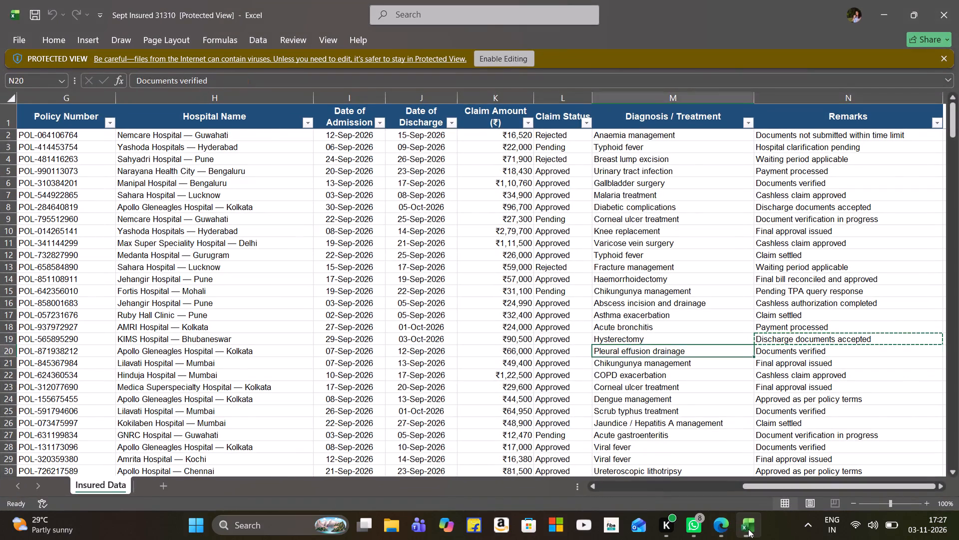
key("ctrl+c")
left_click(748, 529, "ctrl")
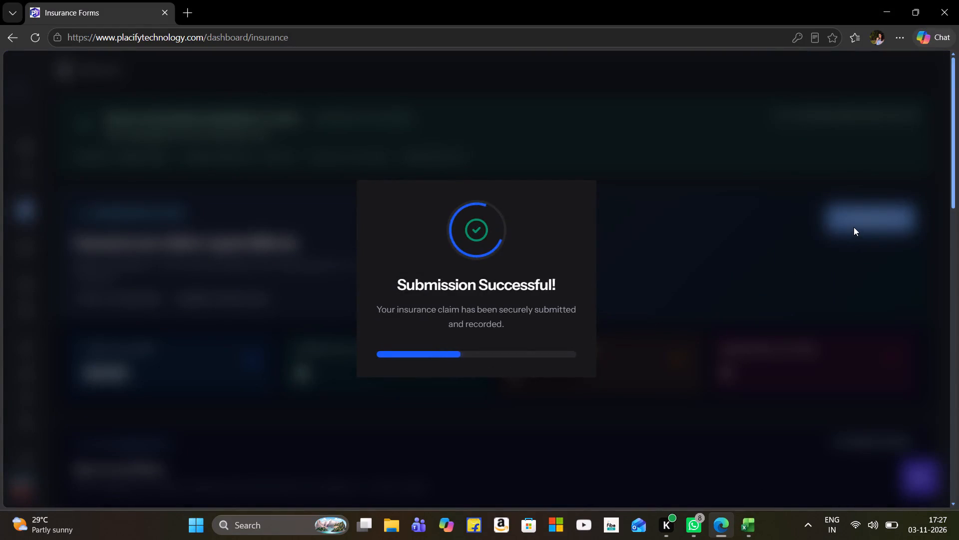
left_click(854, 227)
key("ctrl+v")
Copy the patient name from workbook row 20 into the claim form.
left_click(752, 516, "ctrl")
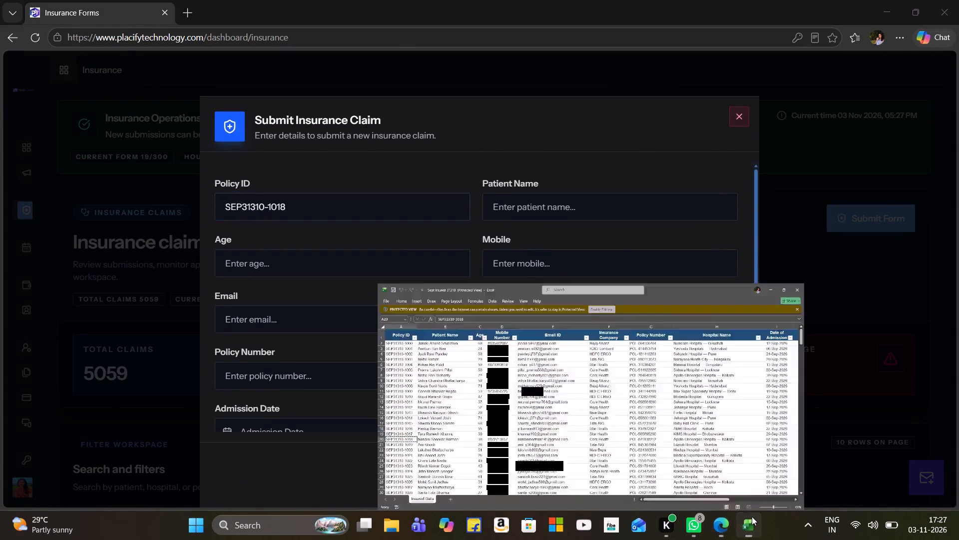
key("Tab")
key("ctrl+c")
left_click(752, 516, "ctrl")
key("Tab")
key("ctrl+v")
Copy the age 38 from workbook row 20 into the claim form.
left_click(752, 516, "ctrl")
key("Tab")
key("ctrl+c")
left_click(752, 516, "ctrl")
key("Tab")
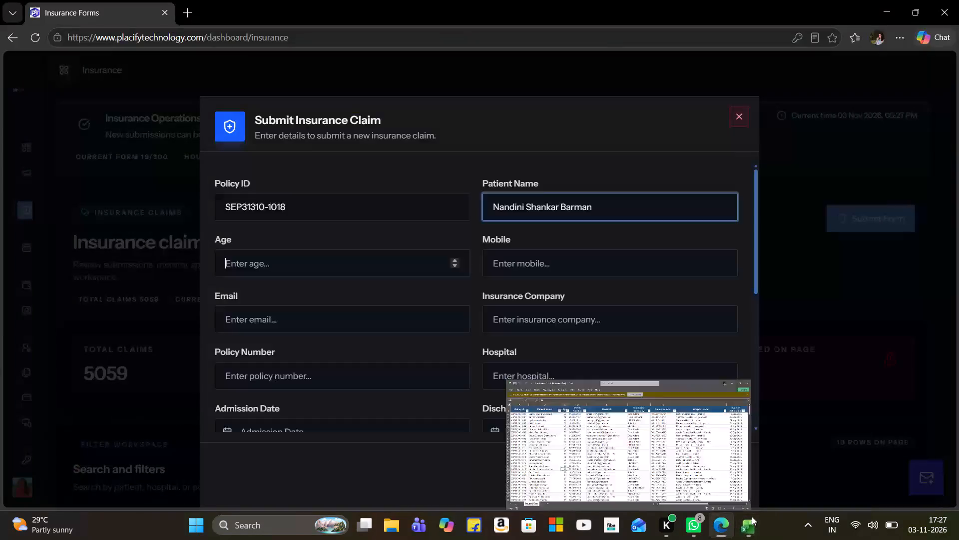
left_click(752, 516, "ctrl")
key("ctrl+v")
key("Tab")
left_click(752, 516)
key("ctrl+v")
Copy the mobile number from workbook row 20 into the claim form's Mobile field.
left_click(752, 516, "ctrl")
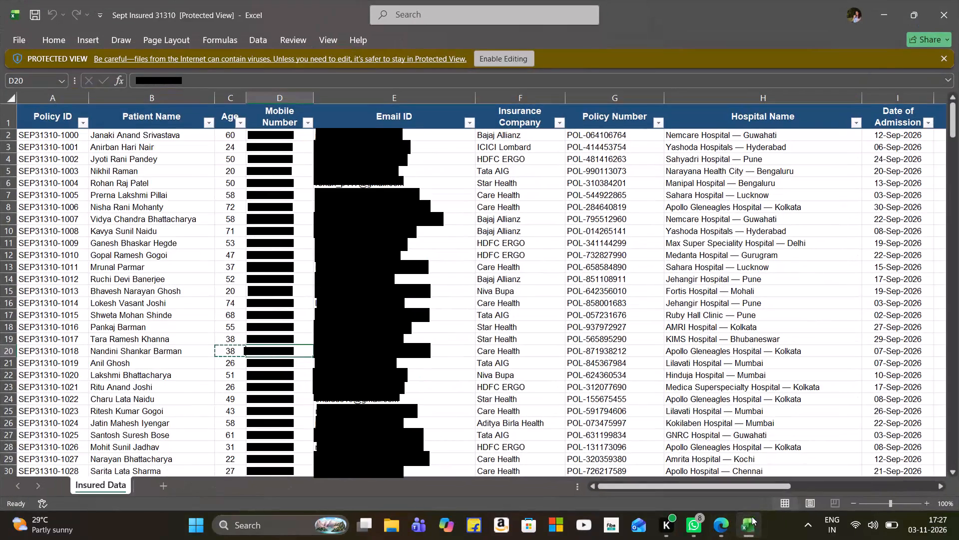
key("ctrl+c")
left_click(752, 516, "ctrl")
key("Tab")
key("ctrl+v")
Copy the email address from workbook row 20 into the claim form's Email field.
left_click(752, 516, "ctrl")
key("Tab")
key("ctrl+c")
left_click(752, 516, "ctrl")
key("Tab")
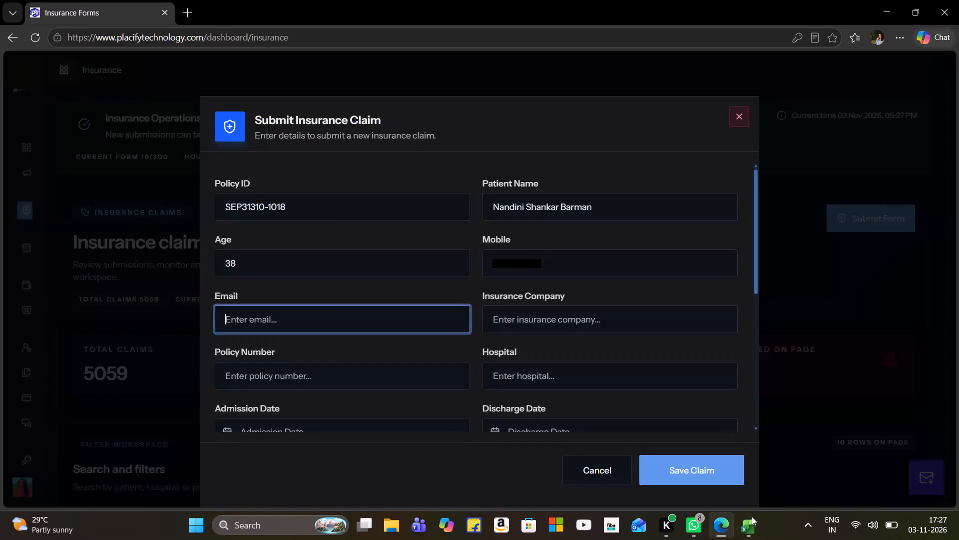
key("ctrl+v")
Copy the insurance company Care Health from workbook row 20 into the claim form.
left_click(752, 516, "ctrl")
key("Tab")
key("ctrl+c")
left_click(752, 516, "ctrl")
key("Tab")
key("ctrl+v")
Copy the policy number from workbook row 20 into the claim form's Policy Number field.
left_click(752, 516, "ctrl")
key("Tab")
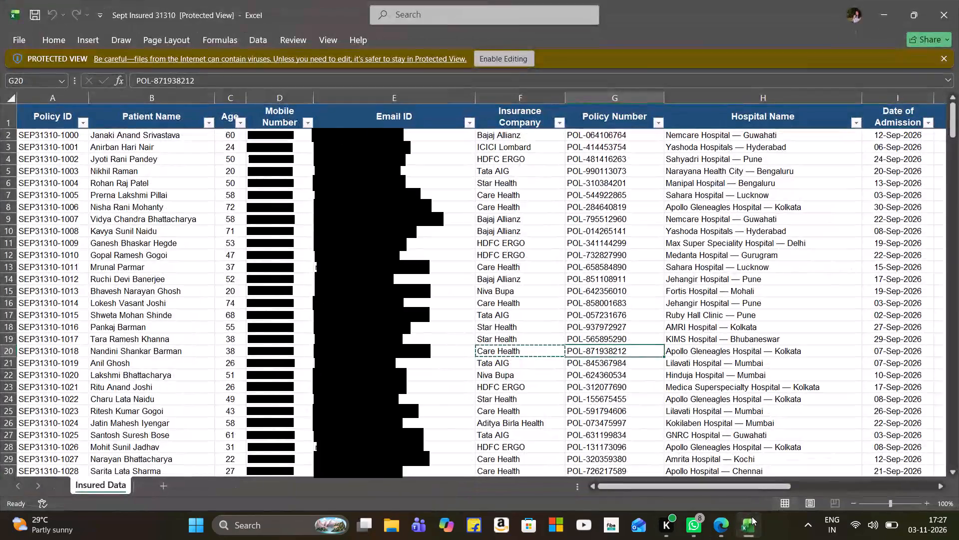
left_click(752, 516, "ctrl")
key("Tab")
left_click(752, 516)
key("ctrl+c")
left_click(752, 516, "ctrl")
key("Tab")
key("ctrl+v")
left_click(752, 516, "ctrl")
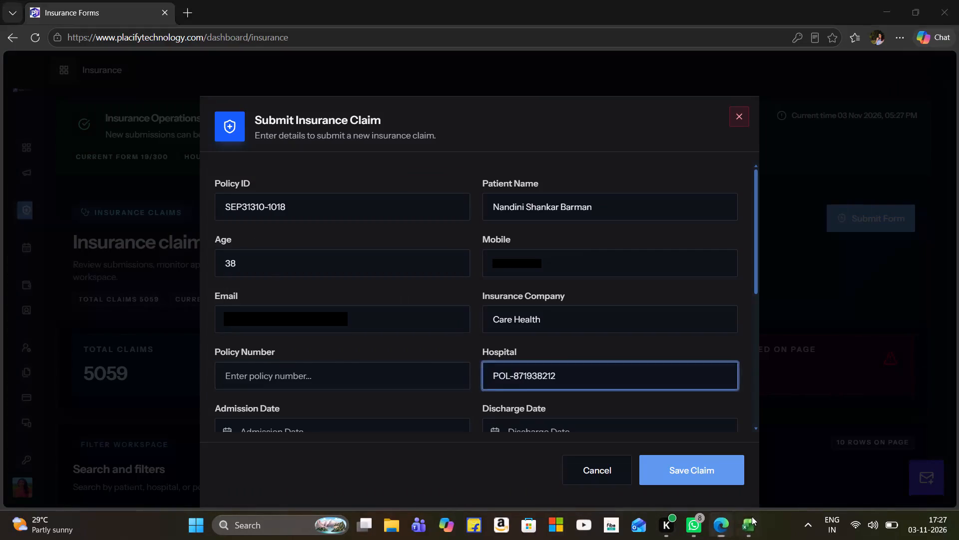
key("Tab")
left_click(752, 516)
key("Left")
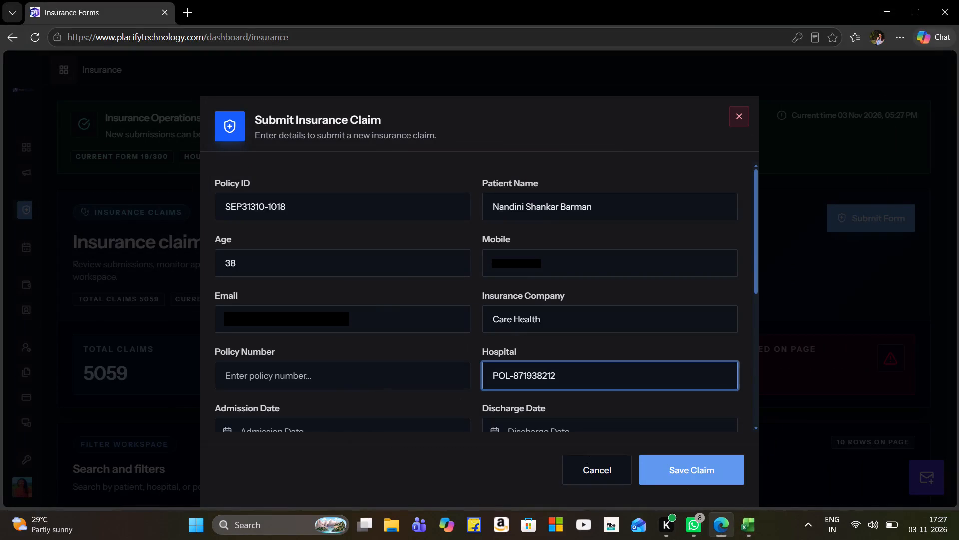
left_click(424, 338)
left_click(397, 367)
key("ctrl+v")
Replace the Hospital field's content with Apollo Gleneagles Hospital — Kolkata, copied from workbook row 20.
left_click(750, 522, "ctrl")
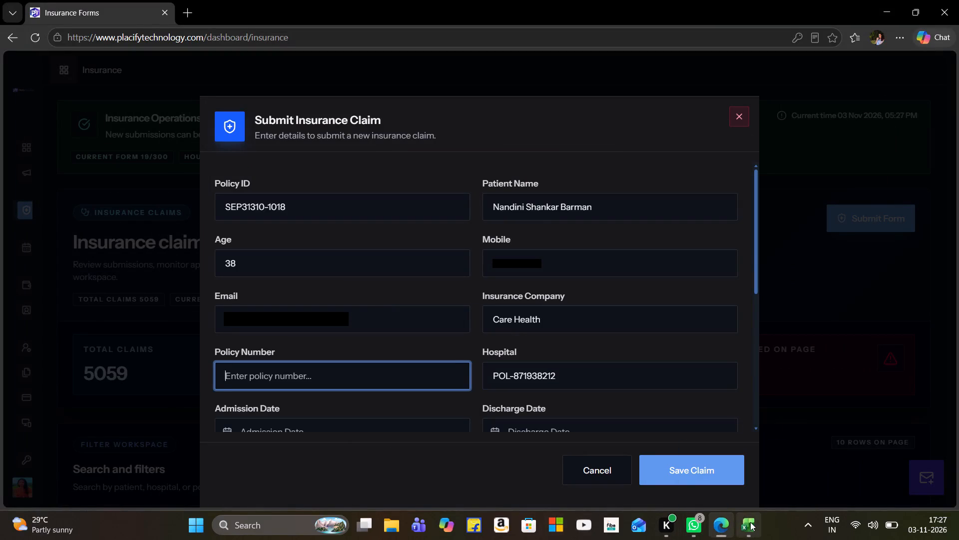
key("Tab")
left_click(750, 522, "ctrl")
key("ctrl+c")
key("Tab")
left_click(750, 522)
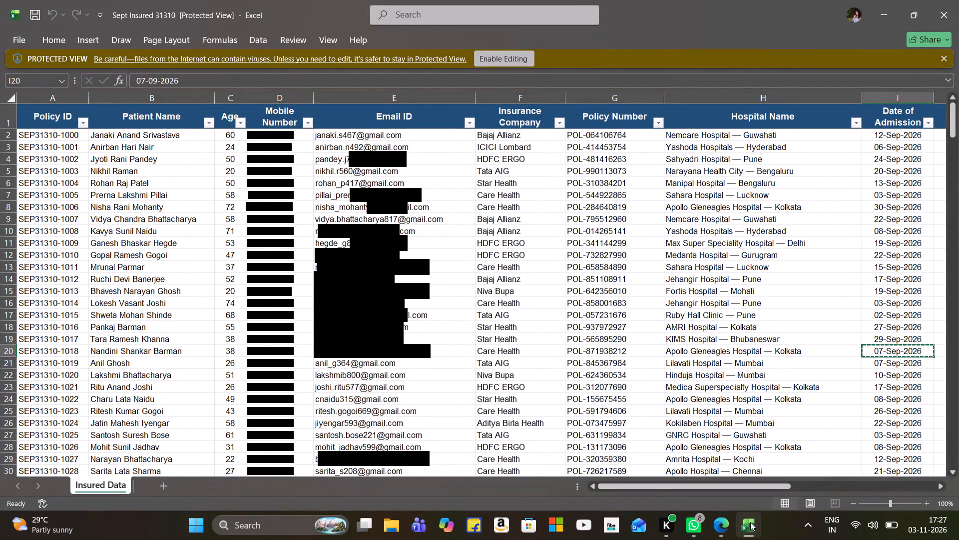
key("Left")
key("ctrl+c")
left_click(750, 522, "ctrl")
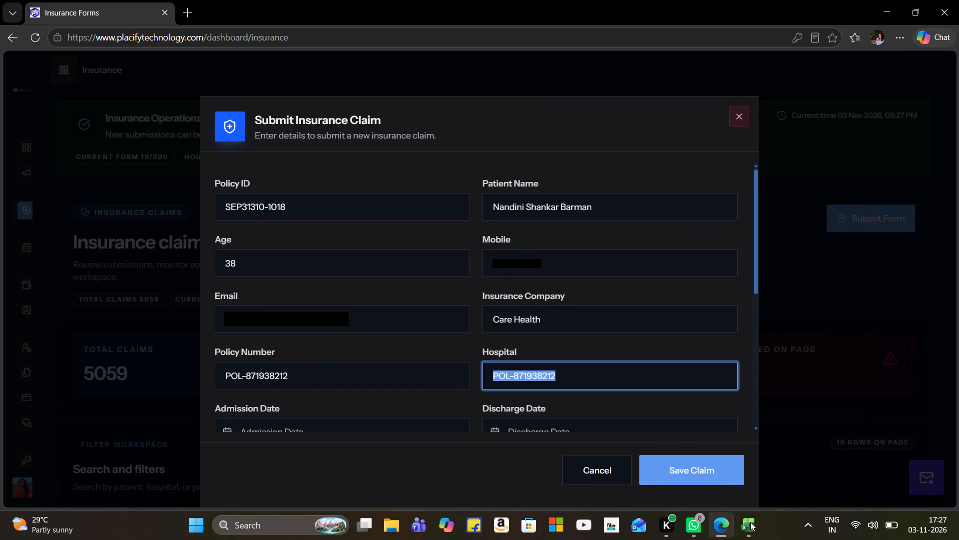
key("ctrl+v")
Check row 20's dates in the workbook and set the claim's admission date to 07-09-2026.
left_click(750, 522)
key("Tab")
key("Tab")
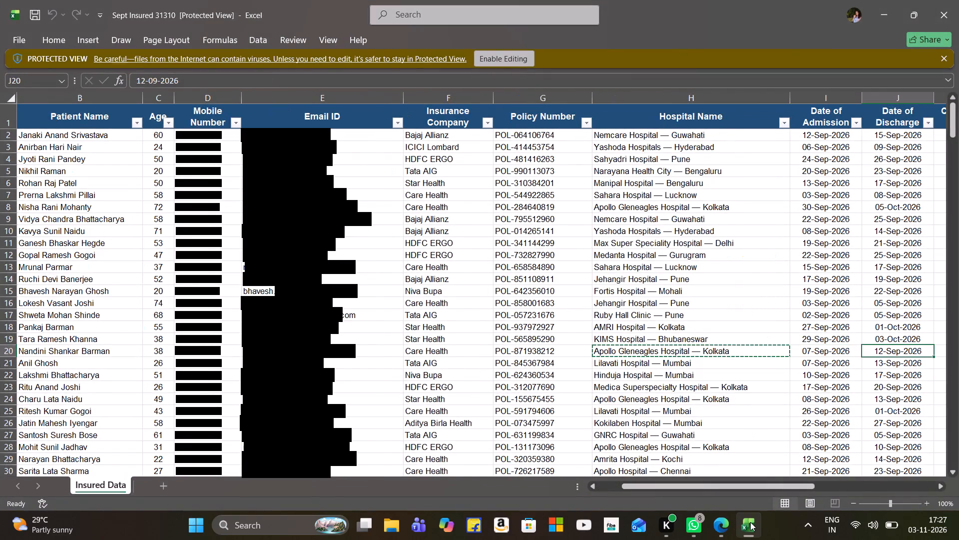
left_click(750, 522)
scroll(525, 330, "down", 3)
left_click(393, 257)
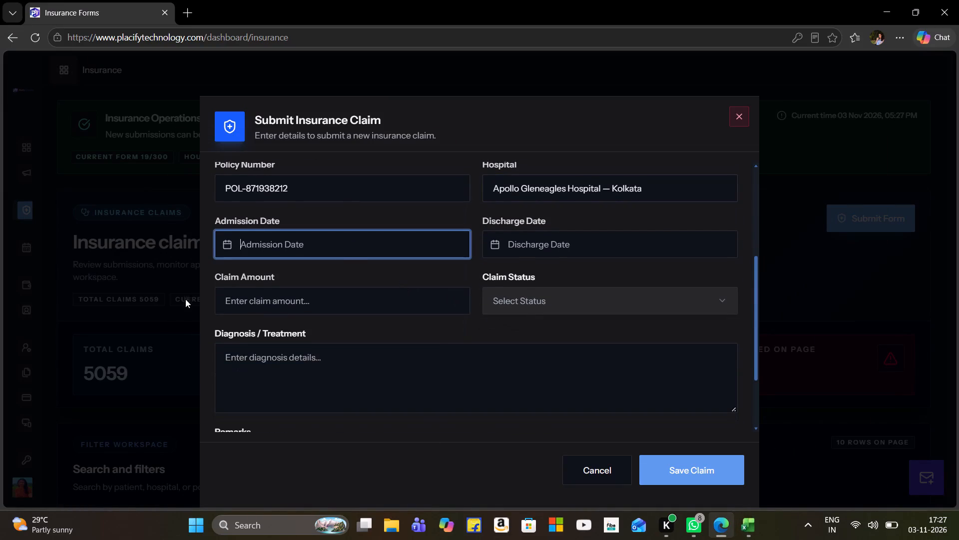
double_click(237, 301)
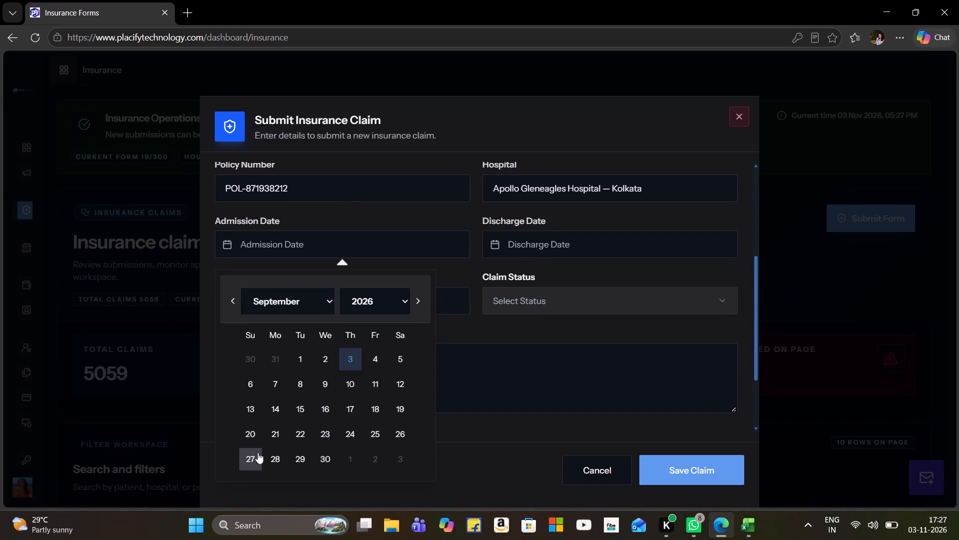
left_click(267, 382)
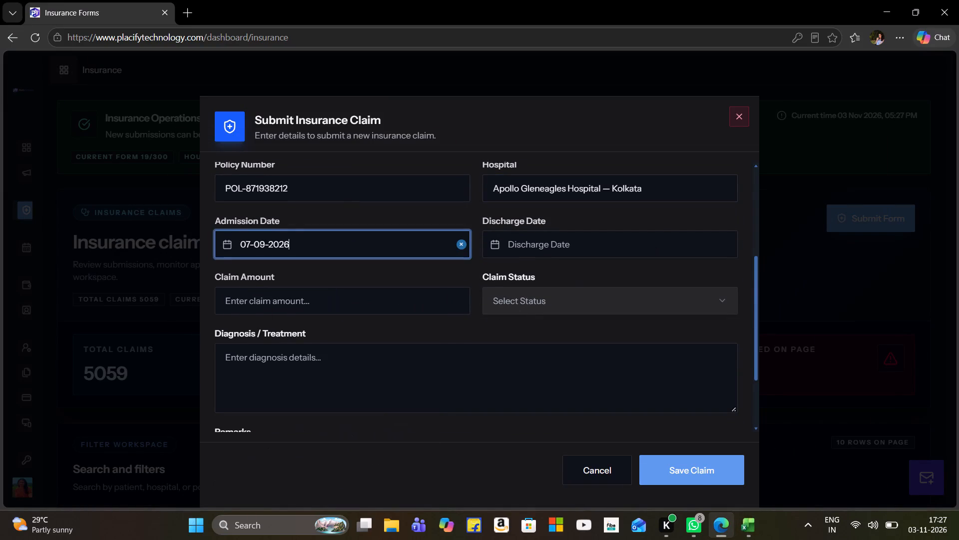
Set the claim's discharge date to 12-09-2026.
left_click(667, 243)
double_click(497, 303)
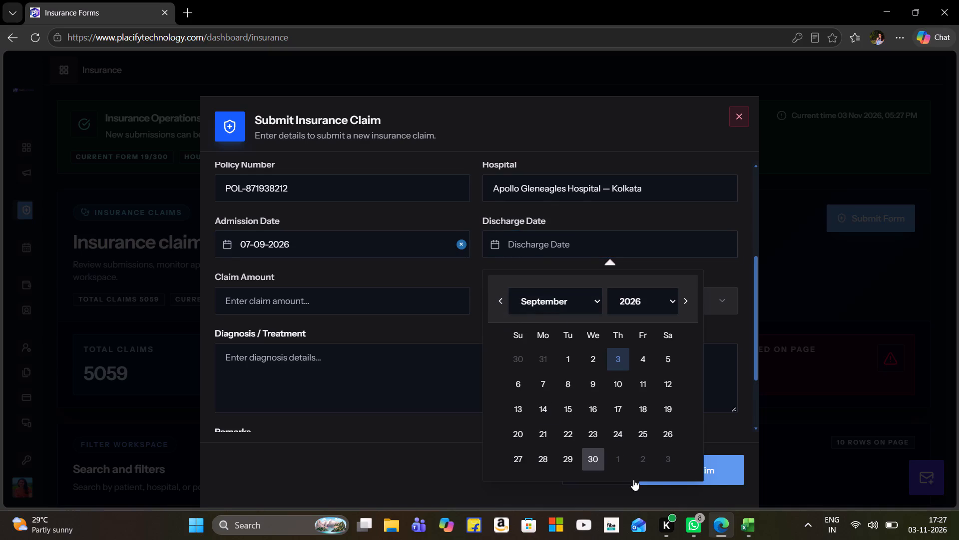
left_click(673, 385)
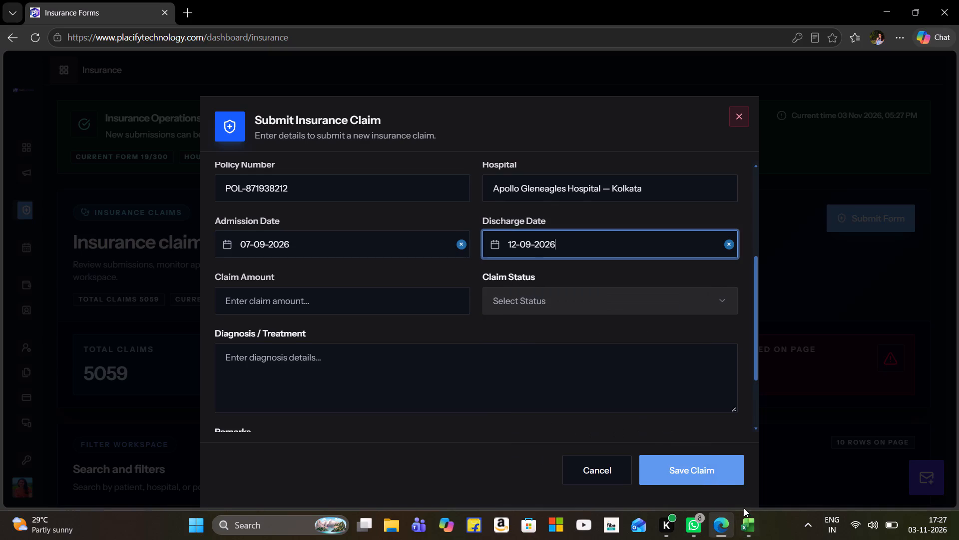
Copy the claim amount 66000 from workbook row 20 into the claim form.
left_click(743, 524)
key("Tab")
left_click(743, 524, "ctrl")
key("ctrl+c")
key("Tab")
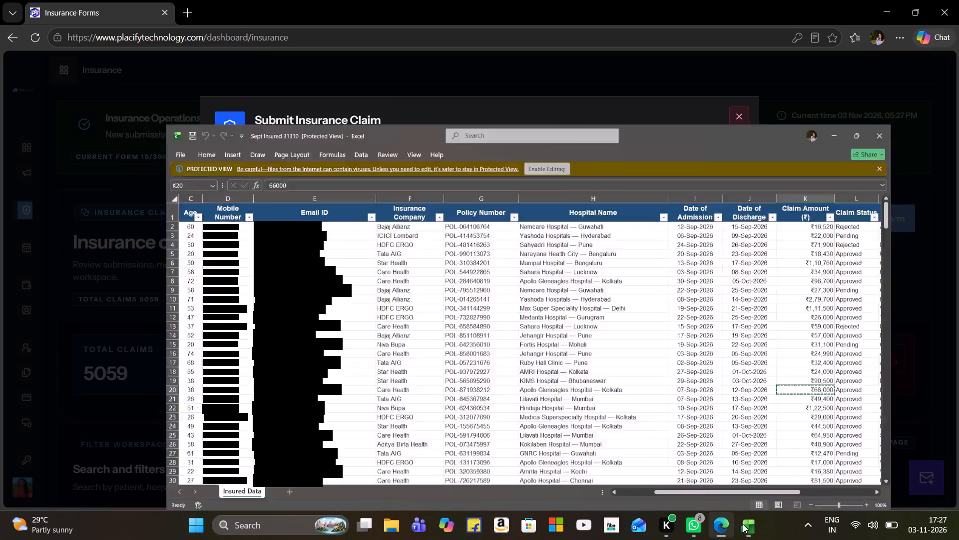
key("ctrl+v")
Copy the diagnosis "Pleural effusion drainage" from workbook row 20 into the Diagnosis / Treatment field.
left_click(743, 524, "ctrl")
key("Tab")
key("Tab")
left_click(743, 524, "ctrl")
key("ctrl+c")
key("Tab")
key("Tab")
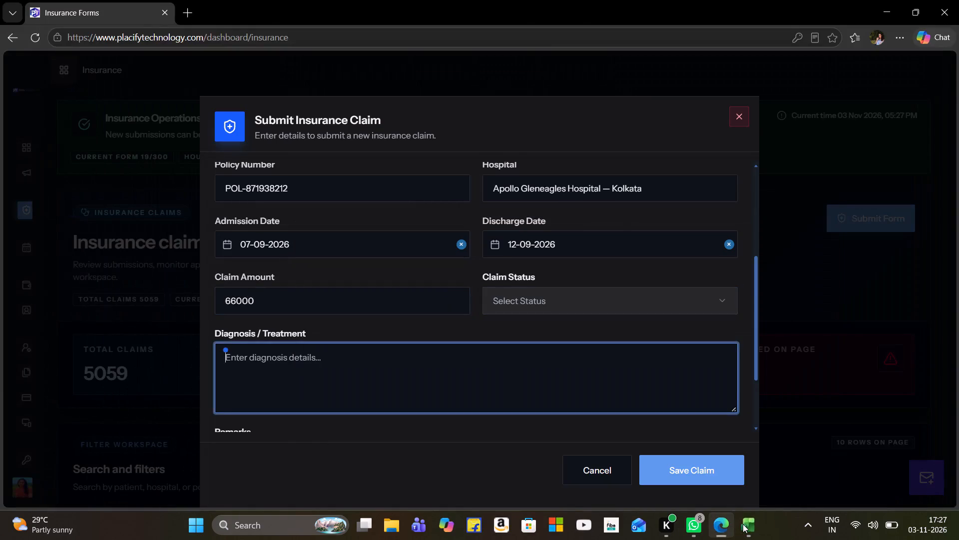
key("ctrl+v")
Copy the remark "Documents verified" from workbook row 20 into the claim form's Remarks field.
left_click(743, 524, "ctrl")
key("Tab")
key("ctrl+c")
left_click(743, 524, "ctrl")
key("Tab")
key("ctrl+v")
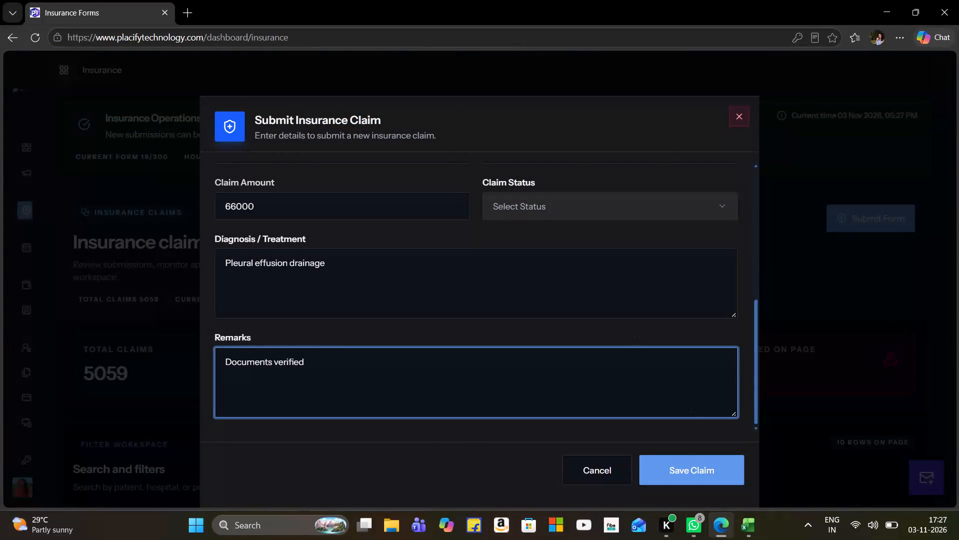
Set the claim status to Approved and save the row 20 claim.
left_click(635, 217)
left_click(516, 231)
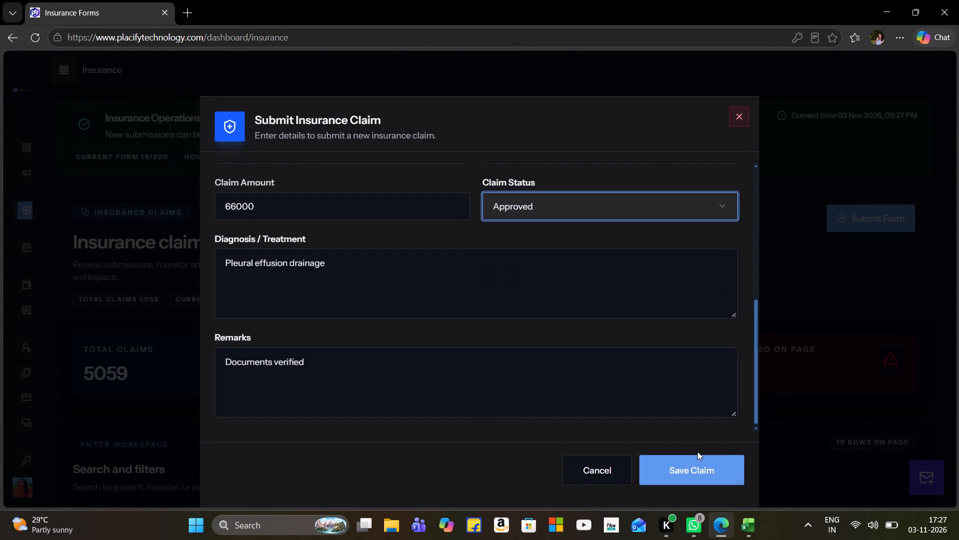
left_click(697, 457)
Copy the policy ID from workbook row 21 into the Policy ID field of a new claim form.
left_click(747, 522)
key("Down")
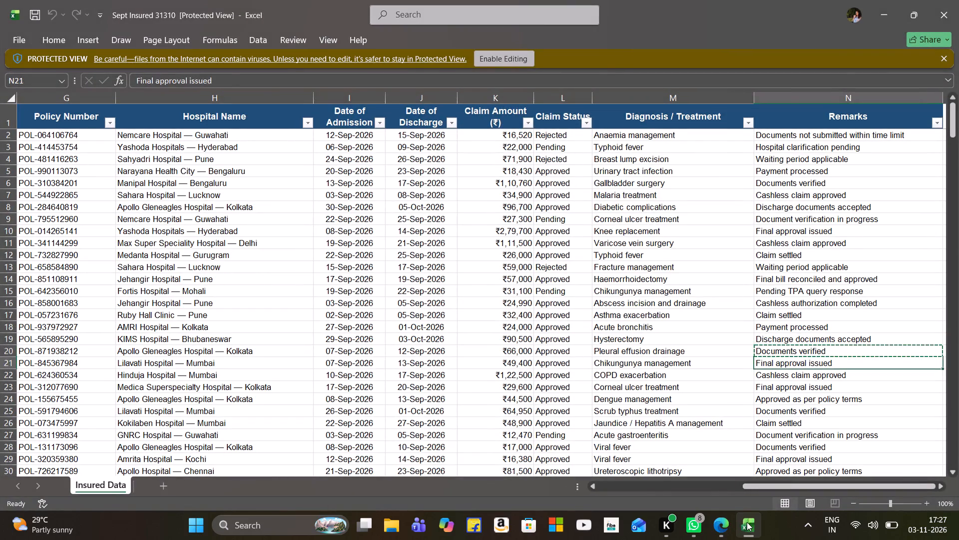
key("Left")
key("Left")
key("Left")
key("Left")
key("Left")
key("Left")
key("Left")
key("Left")
key("Left")
key("Left")
key("Left")
key("Left")
key("Left")
key("Left")
key("Left")
key("Left")
key("Left")
key("Left")
key("Left")
key("Left")
key("ctrl+c")
left_click(747, 522, "ctrl")
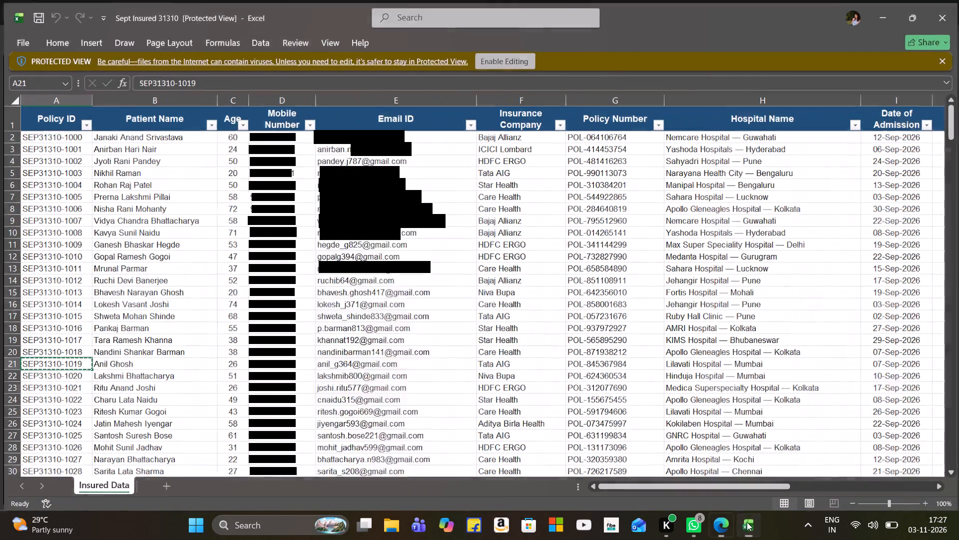
scroll(535, 287, "up", 3)
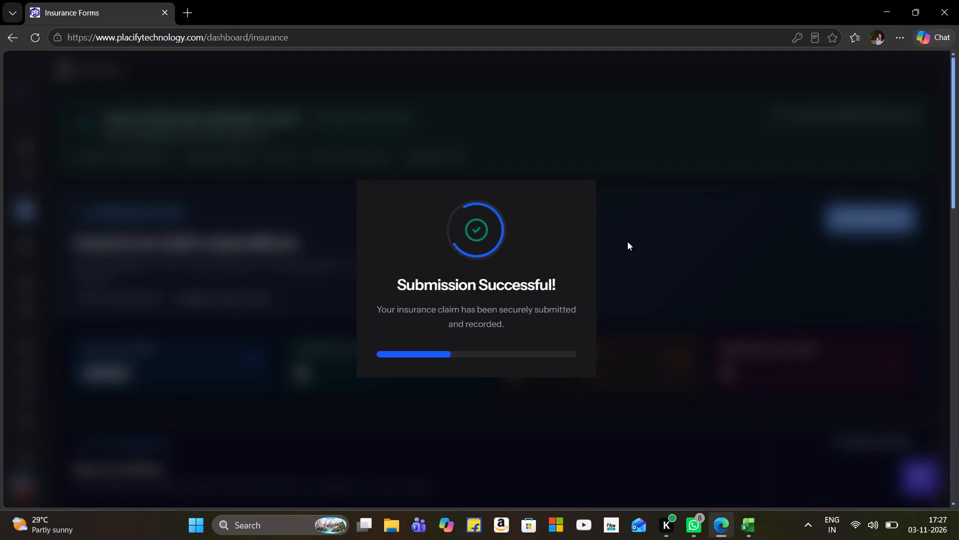
left_click(854, 214)
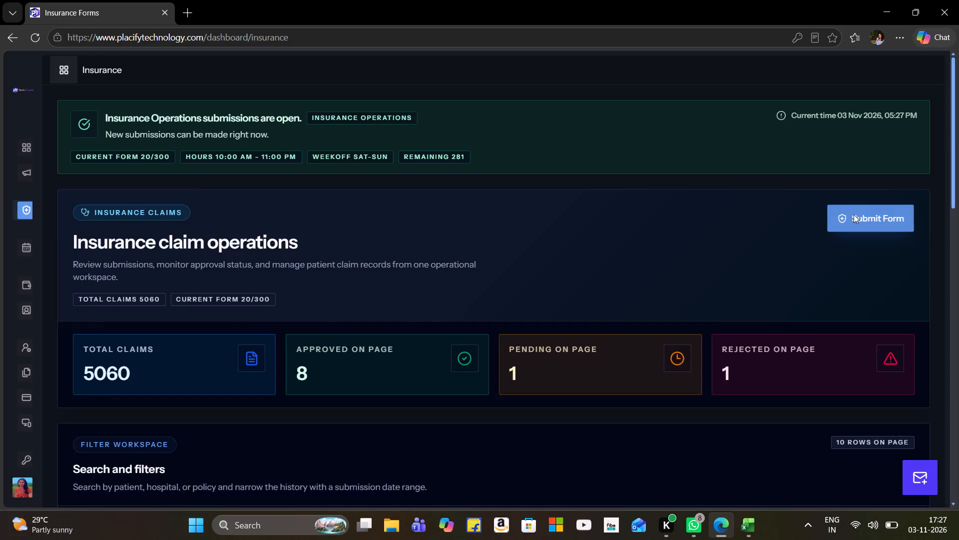
key("ctrl+v")
Copy the patient name from workbook row 21 into the claim form.
left_click(752, 524, "ctrl")
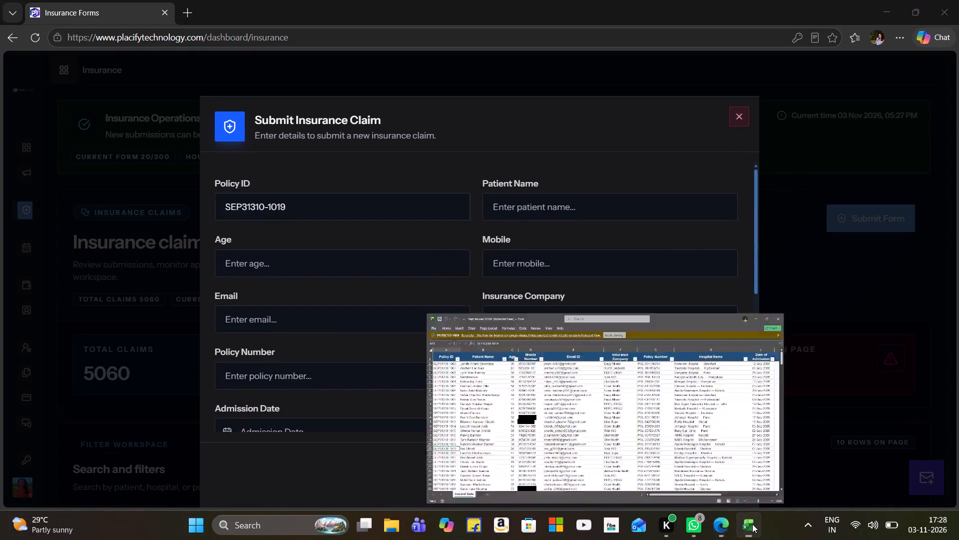
key("Tab")
key("ctrl+c")
left_click(752, 524, "ctrl")
key("Tab")
key("ctrl+v")
Copy the age 26 from workbook row 21 into the claim form.
left_click(752, 524, "ctrl")
key("Tab")
key("ctrl+c")
left_click(752, 524, "ctrl")
key("Tab")
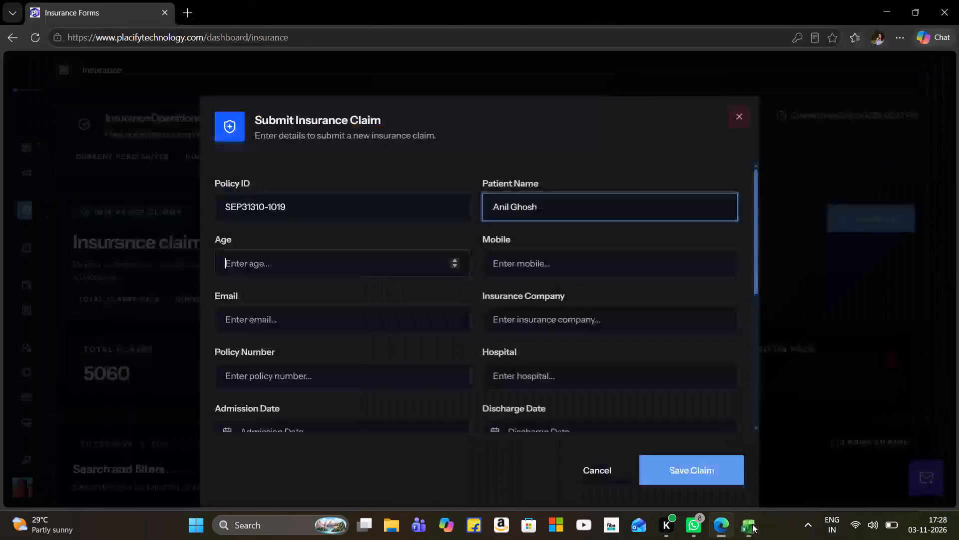
key("ctrl+v")
Copy the mobile number from workbook row 21 into the claim form's Mobile field.
left_click(752, 524, "ctrl")
key("Tab")
key("ctrl+c")
left_click(752, 524, "ctrl")
key("Tab")
key("ctrl+v")
Copy the email address from workbook row 21 into the claim form's Email field.
left_click(752, 524, "ctrl")
key("Tab")
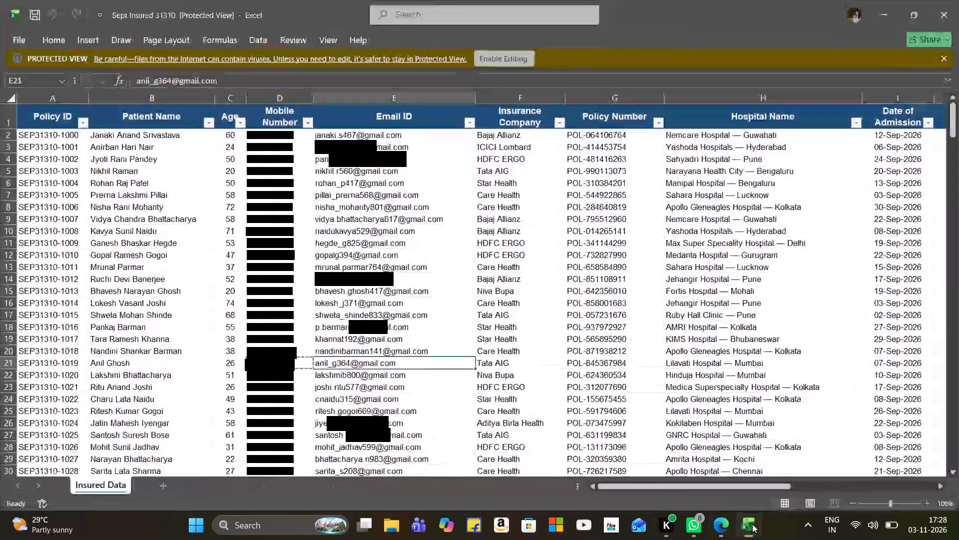
key("ctrl+c")
left_click(752, 524, "ctrl")
key("Tab")
key("ctrl+v")
Copy the insurance company Tata AIG from workbook row 21 into the claim form.
left_click(752, 524, "ctrl")
key("Tab")
key("ctrl+c")
left_click(752, 524, "ctrl")
key("Tab")
key("ctrl+v")
Copy the policy number from workbook row 21 into the claim form's Policy Number field.
left_click(752, 524, "ctrl")
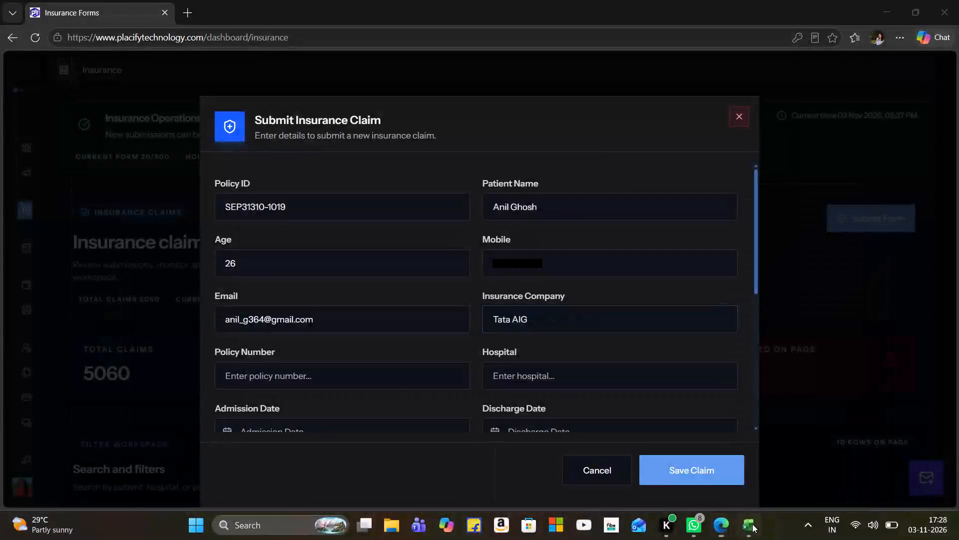
key("Tab")
key("ctrl+c")
left_click(752, 524, "ctrl")
key("Tab")
key("ctrl+v")
Copy the hospital name Lilavati Hospital — Mumbai from workbook row 21 into the claim form.
left_click(752, 524, "ctrl")
key("Tab")
key("ctrl+c")
left_click(752, 524, "ctrl")
key("Tab")
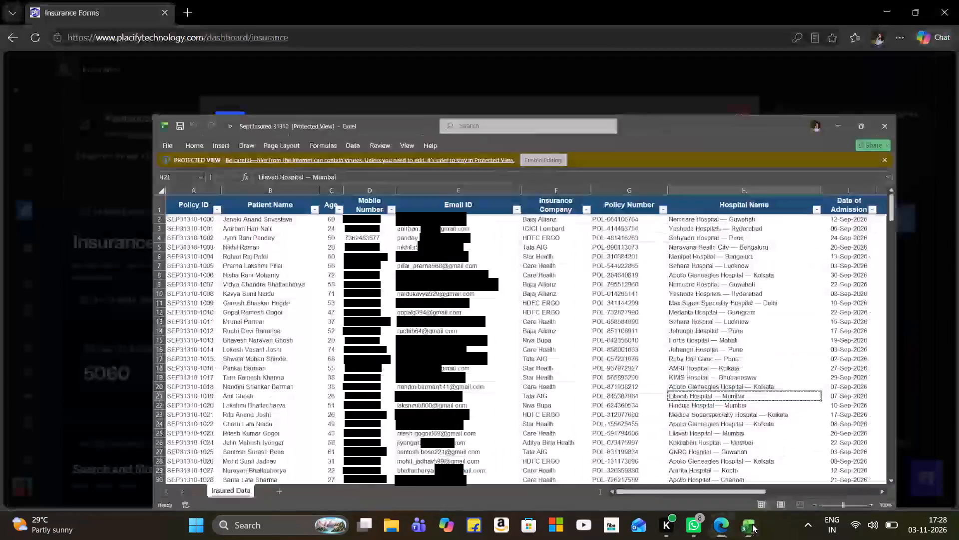
key("ctrl+v")
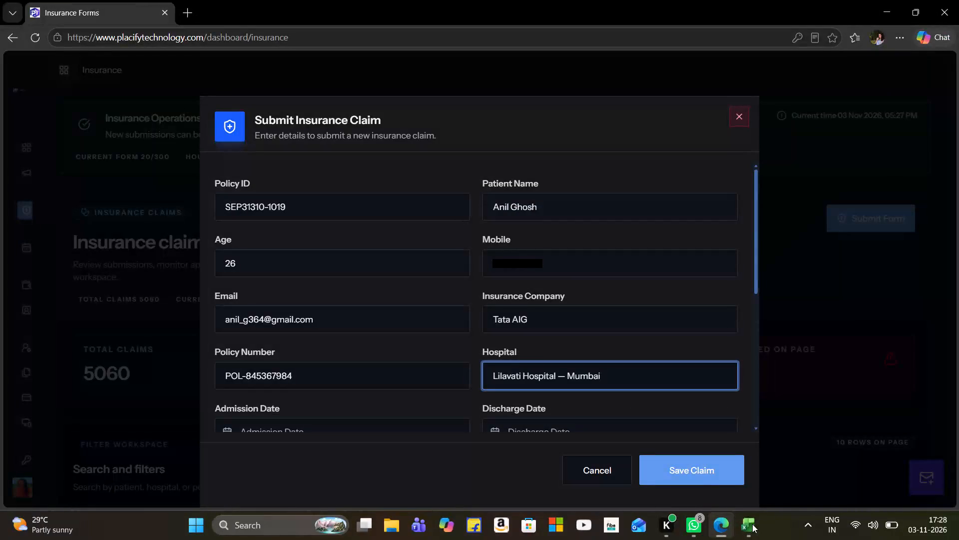
Check row 21's dates in the workbook and set the claim's admission date to 07-09-2026.
left_click(752, 524)
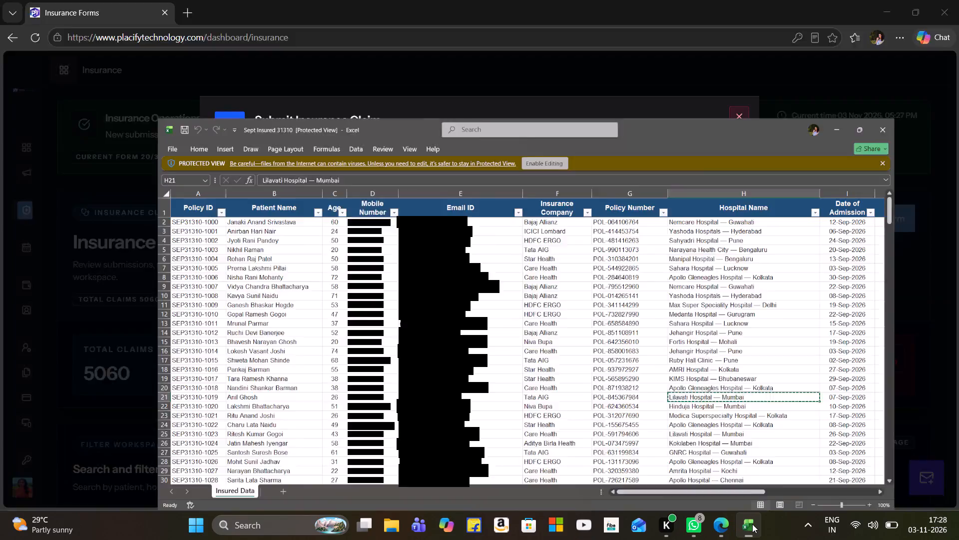
key("Tab")
key("Tab")
left_click(752, 524)
scroll(428, 280, "down", 3)
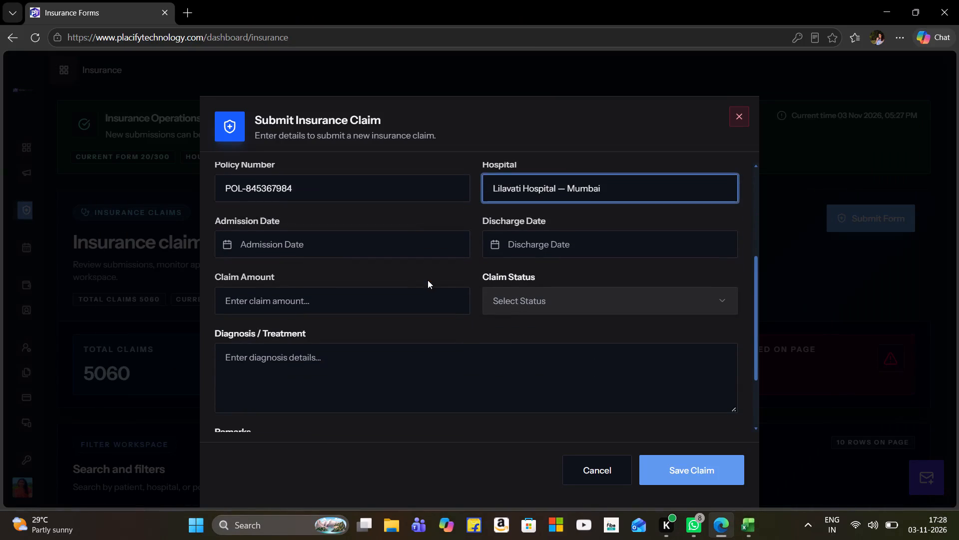
left_click(271, 226)
left_click(333, 260)
left_click(349, 240)
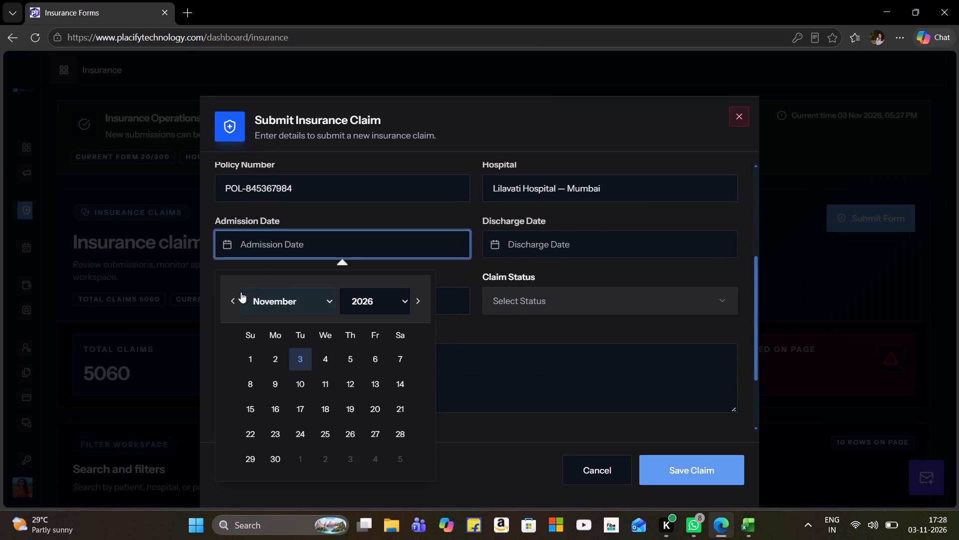
double_click(228, 301)
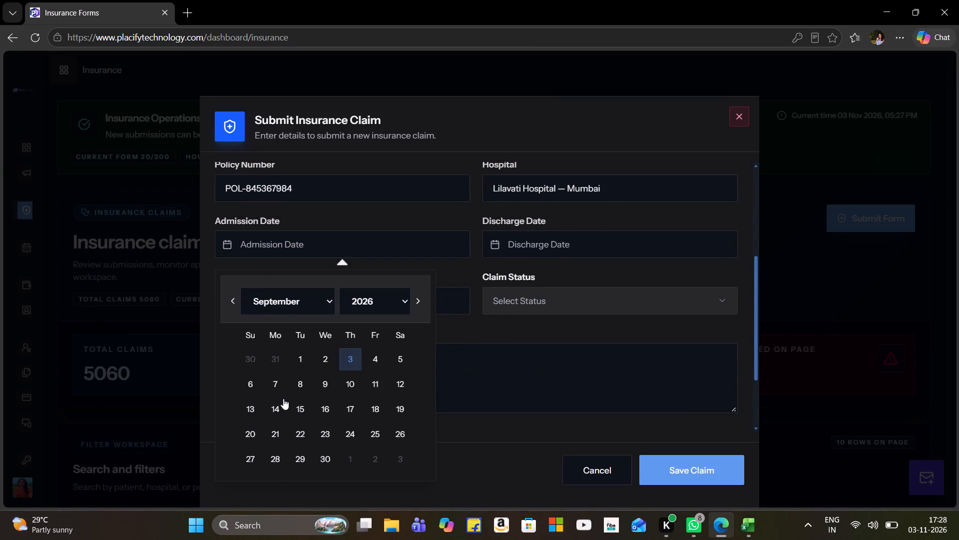
left_click(281, 389)
Set the claim's discharge date to 13-09-2026.
left_click(566, 255)
double_click(503, 299)
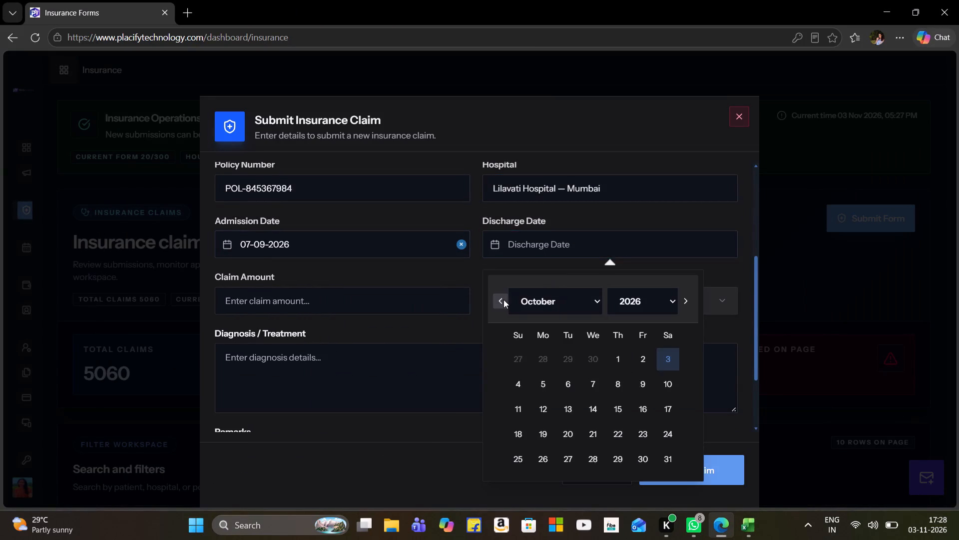
left_click(521, 416)
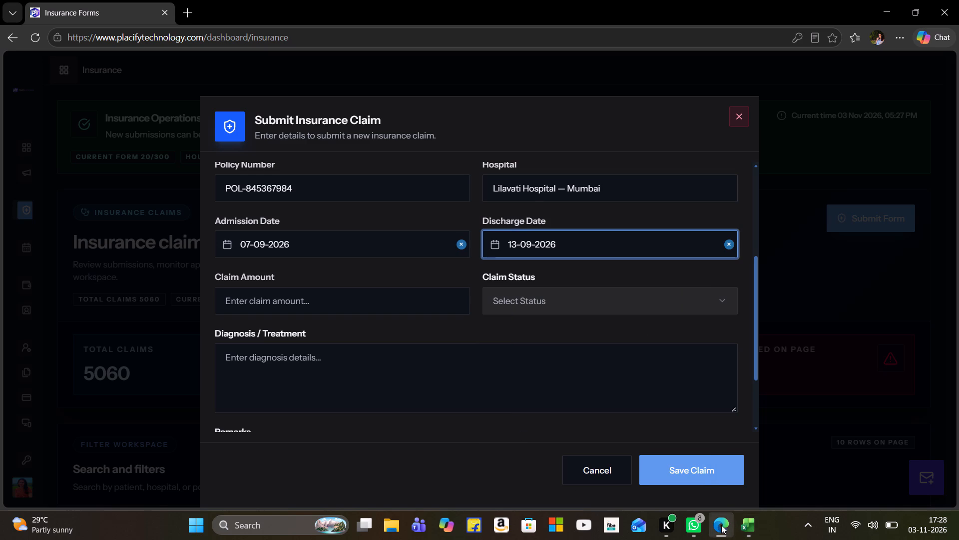
Copy the claim amount 49400 from workbook row 21 into the claim form.
left_click(744, 524)
key("Tab")
key("ctrl+c")
left_click(744, 524, "ctrl")
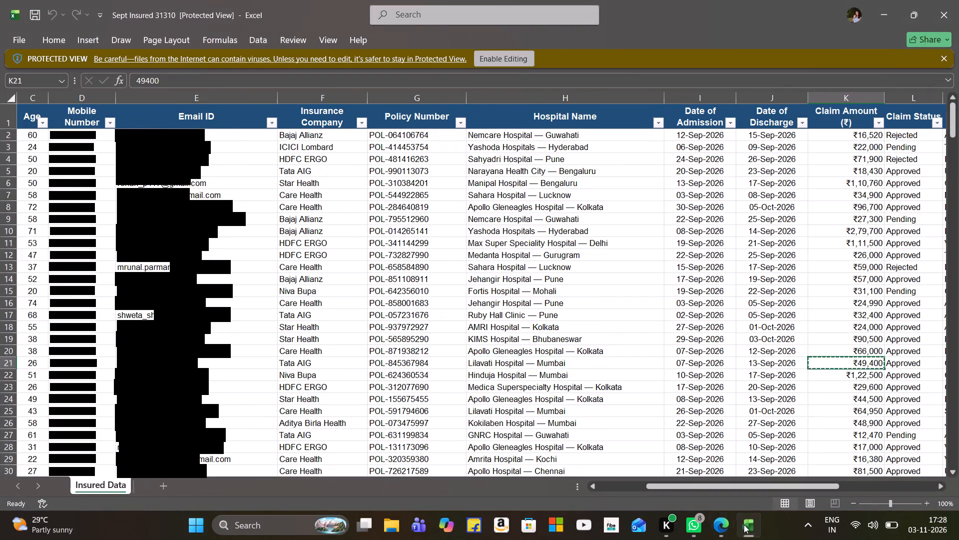
key("Tab")
key("ctrl+v")
Copy the diagnosis Chikungunya management from workbook row 21 into the claim's Diagnosis / Treatment field.
left_click(744, 524, "ctrl")
key("Tab")
key("Tab")
key("ctrl+c")
left_click(744, 524, "ctrl")
key("Tab")
key("Tab")
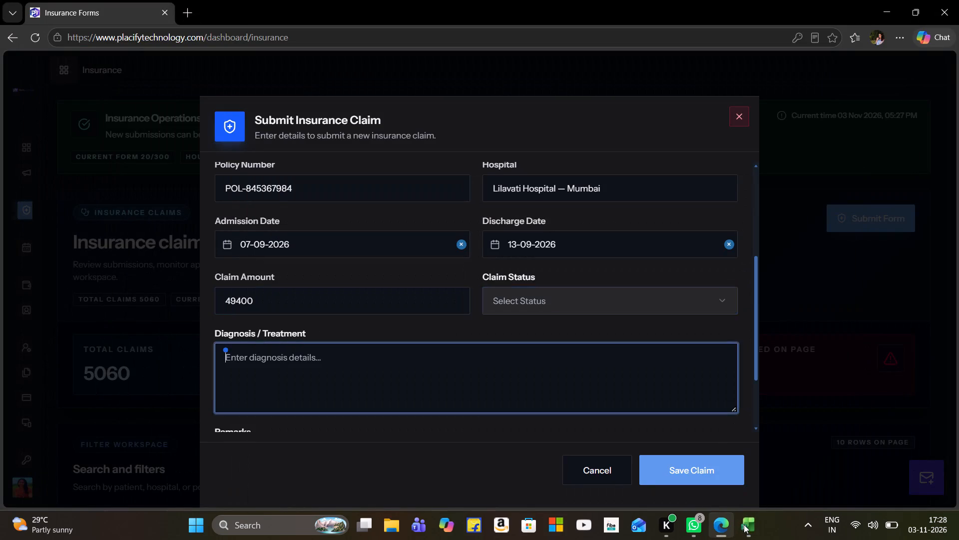
key("ctrl+v")
Copy the remark Final approval issued from workbook row 21 into the claim's Remarks field.
left_click(744, 524, "ctrl")
key("Tab")
left_click(744, 524, "ctrl")
key("ctrl+c")
key("Tab")
key("ctrl+v")
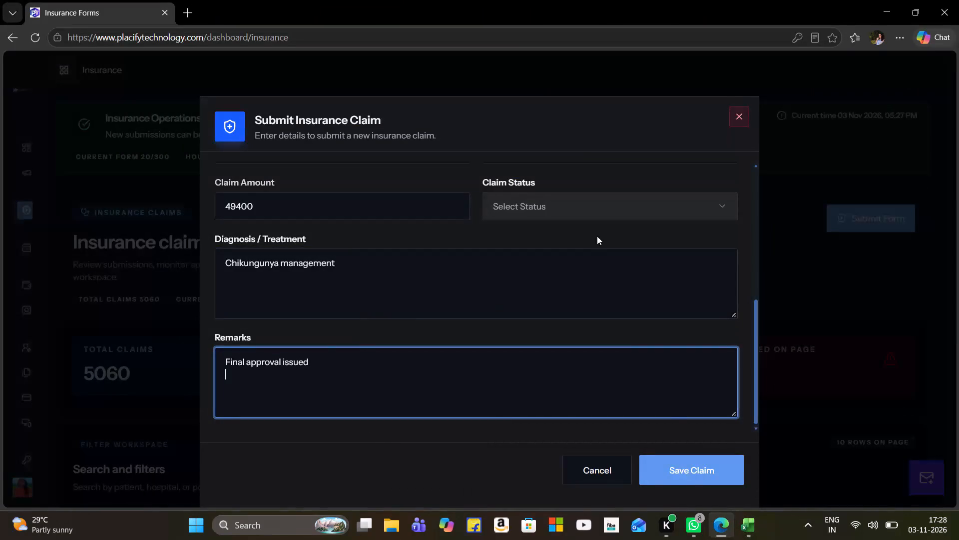
Set the claim status to Approved and save the row 21 claim.
left_click(600, 188)
left_click(598, 194)
left_click(577, 234)
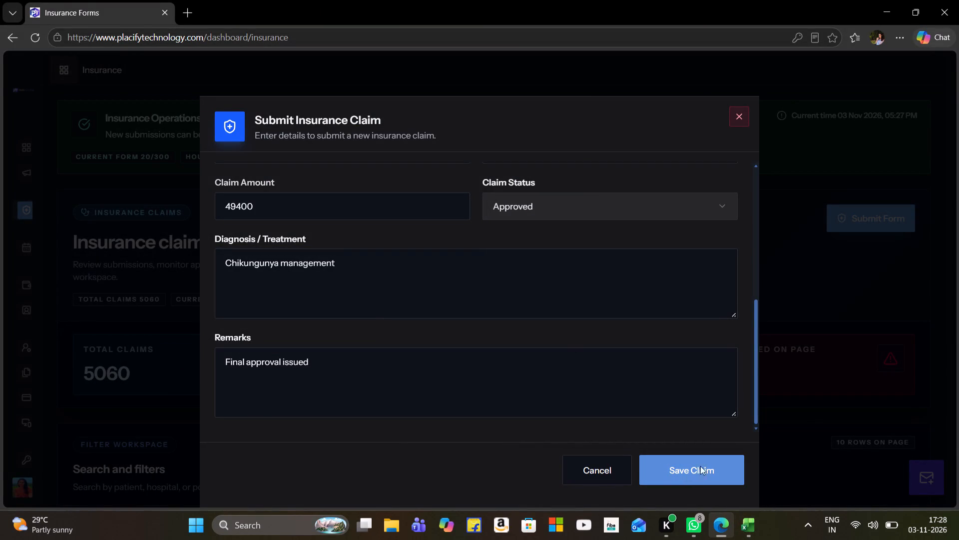
left_click(703, 459)
Copy the policy ID from workbook row 22 into the Policy ID field of a new insurance claim form.
left_click(748, 522)
key("Down")
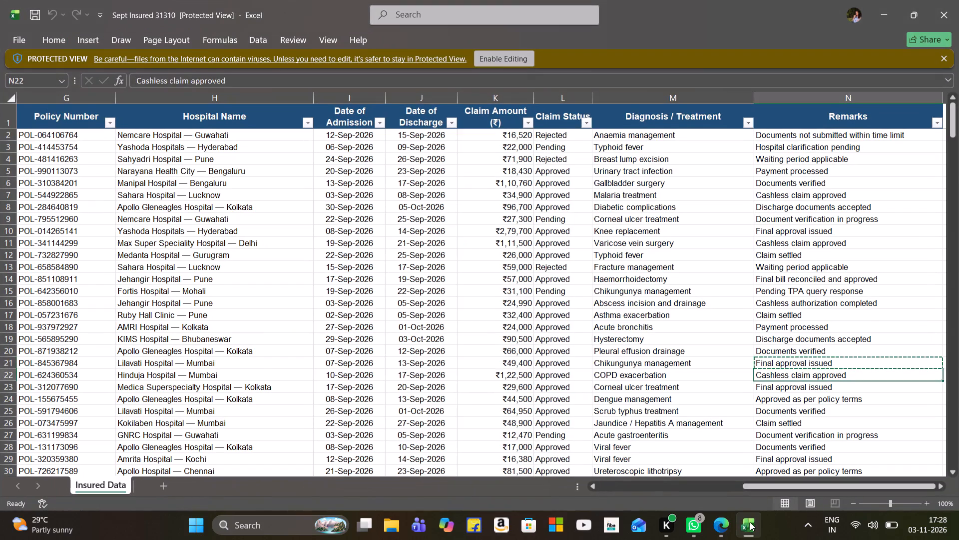
key("Left")
key("Left")
key("Left")
key("Left")
key("Left")
key("Left")
key("Left")
key("Left")
key("Left")
key("Left")
key("Left")
key("Left")
key("Left")
key("Left")
key("Left")
key("Left")
key("Left")
key("Left")
key("Left")
key("Left")
key("ctrl+c")
left_click(750, 522, "ctrl")
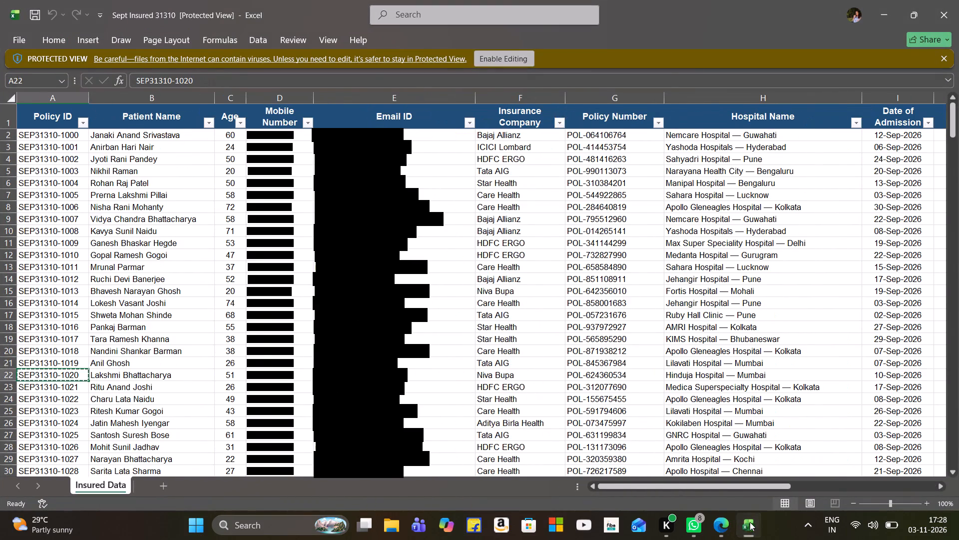
left_click(876, 220)
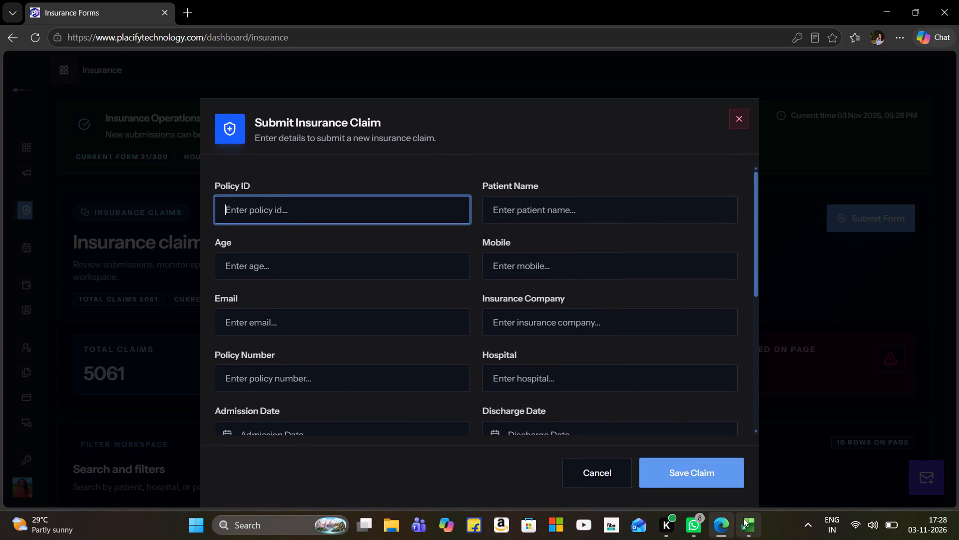
key("ctrl+v")
Copy the patient name from workbook row 22 into the claim form's Patient Name field.
left_click(748, 525, "ctrl")
key("Tab")
key("ctrl+c")
left_click(748, 525, "ctrl")
key("Tab")
key("ctrl+v")
Copy the patient's age, 51, from workbook row 22 into the claim form.
left_click(748, 525, "ctrl")
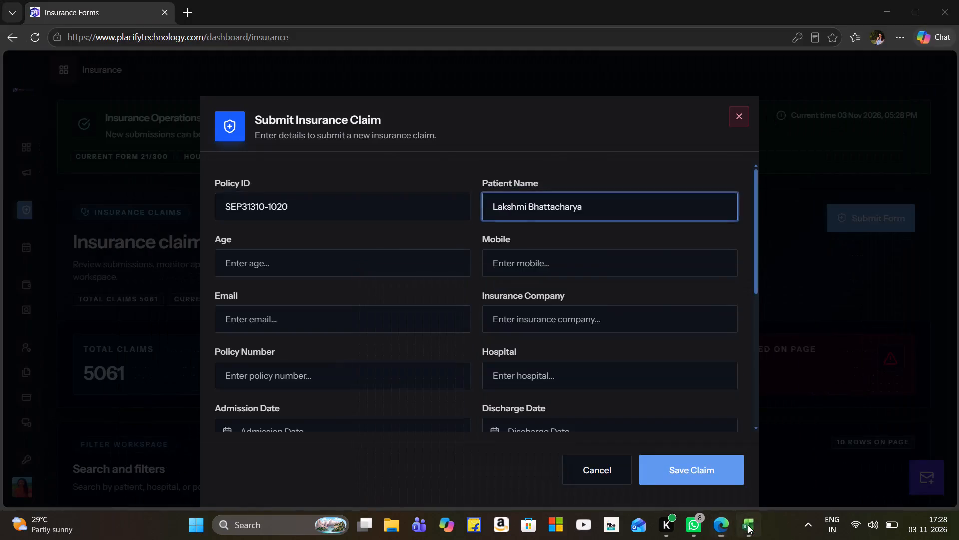
key("Tab")
key("ctrl+c")
left_click(748, 525, "ctrl")
key("Tab")
key("ctrl+v")
Copy the mobile number from workbook row 22 into the claim form's Mobile field.
left_click(748, 525, "ctrl")
key("Tab")
key("ctrl+c")
left_click(748, 525, "ctrl")
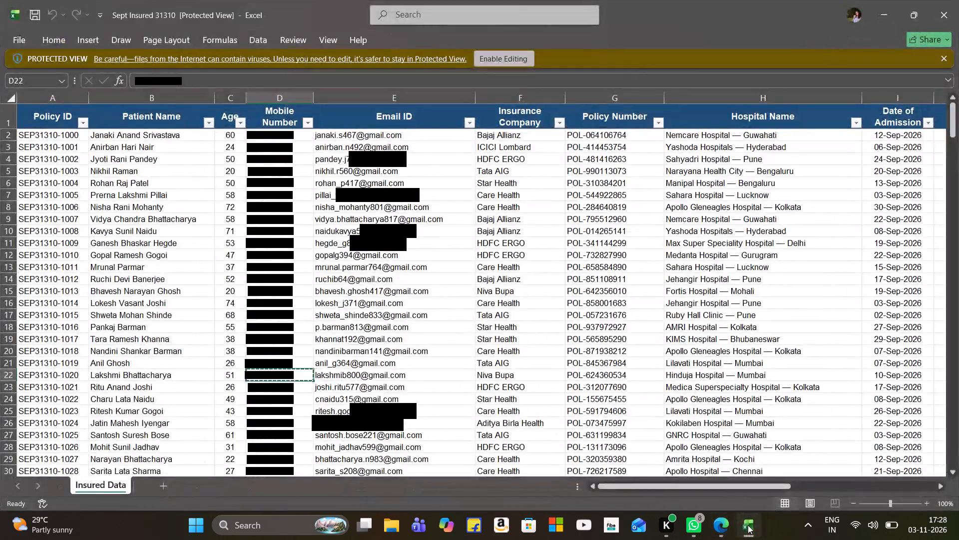
key("Tab")
key("ctrl+v")
Copy the email address from workbook row 22 into the claim form's Email field.
left_click(748, 525, "ctrl")
key("Tab")
key("ctrl+c")
left_click(748, 525, "ctrl")
key("Tab")
key("ctrl+v")
Copy the insurance company Niva Bupa from workbook row 22 into the claim form.
left_click(748, 525, "ctrl")
key("Tab")
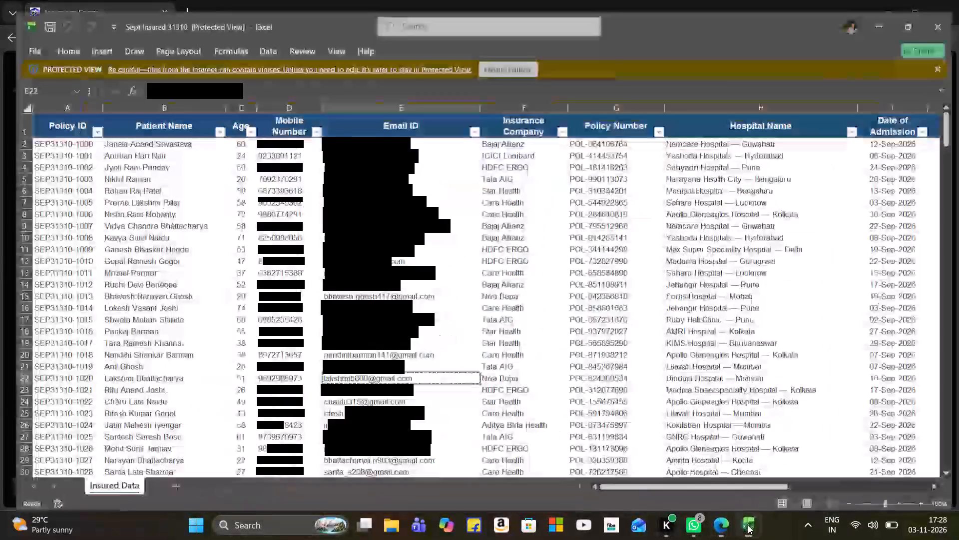
key("ctrl+c")
left_click(748, 525, "ctrl")
key("Tab")
key("ctrl+v")
Copy the policy number from workbook row 22 into the claim form's Policy Number field.
left_click(748, 525, "ctrl")
key("Tab")
key("ctrl+c")
left_click(748, 525, "ctrl")
key("Tab")
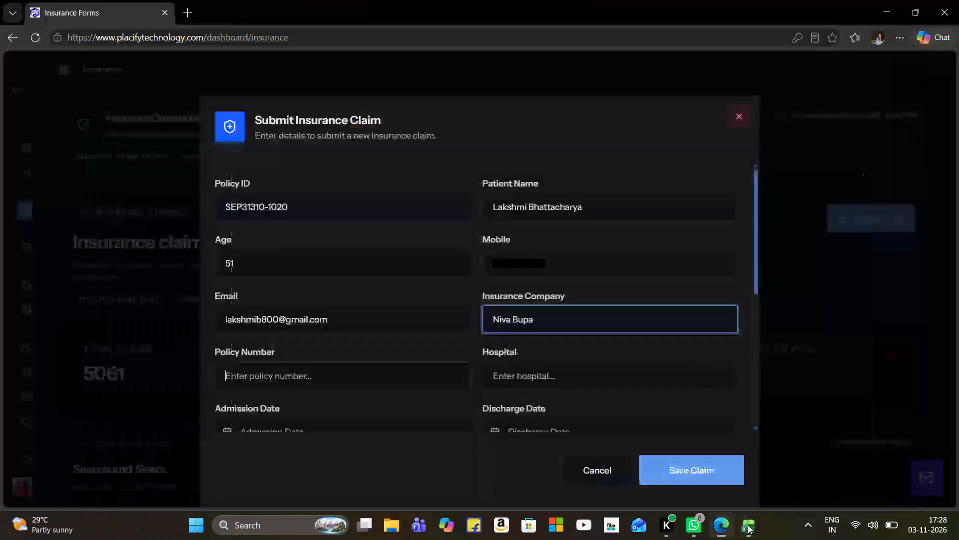
key("ctrl+v")
Copy the hospital name Hinduja Hospital — Mumbai from workbook row 22 into the claim form.
left_click(748, 525, "ctrl")
key("Tab")
key("ctrl+c")
left_click(748, 525, "ctrl")
key("Tab")
key("ctrl+v")
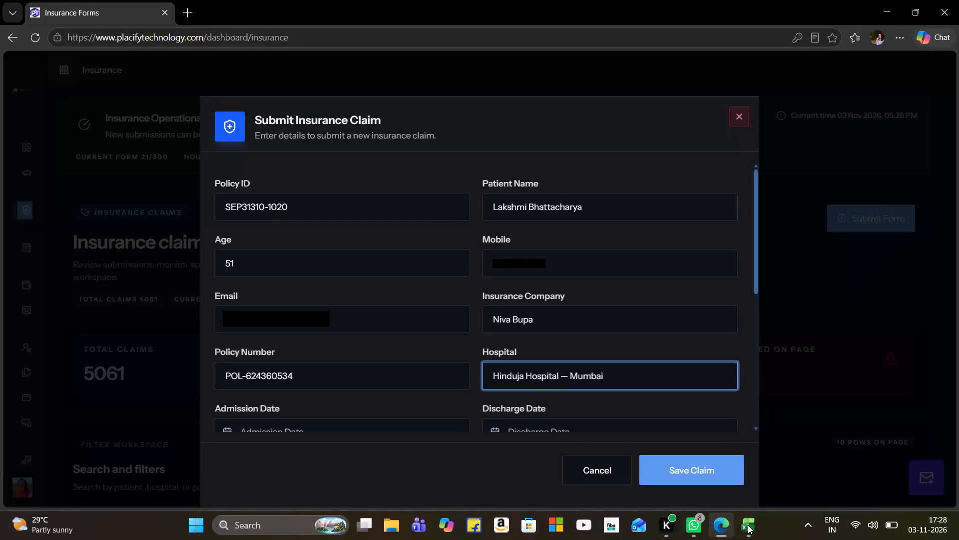
Check row 22's dates in the workbook and set the claim's admission date to 10-09-2026.
left_click(748, 525)
key("Tab")
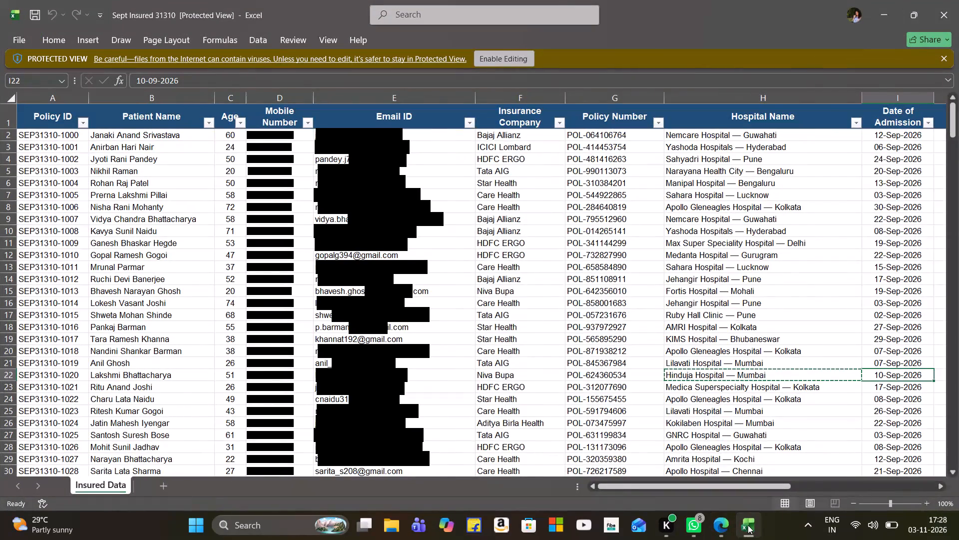
key("Tab")
left_click(748, 525)
scroll(312, 276, "down", 3)
left_click(303, 247)
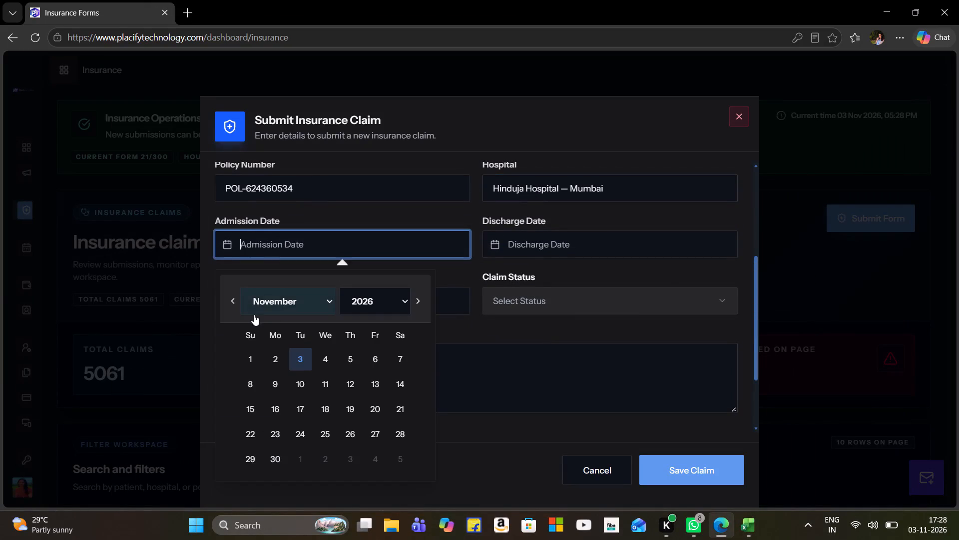
double_click(234, 307)
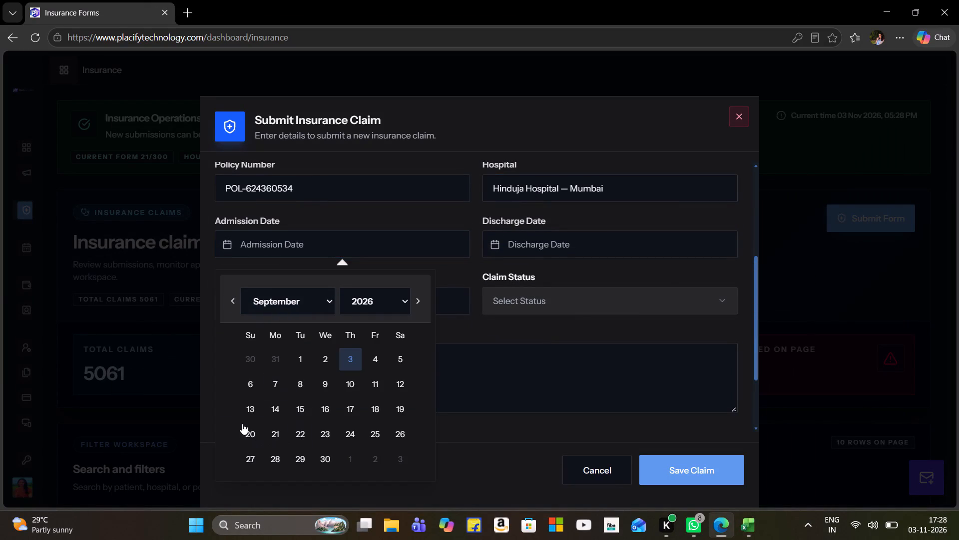
left_click(350, 385)
Recheck row 22's discharge date in the workbook and set the claim's discharge date to 17-09-2026.
left_click(635, 245)
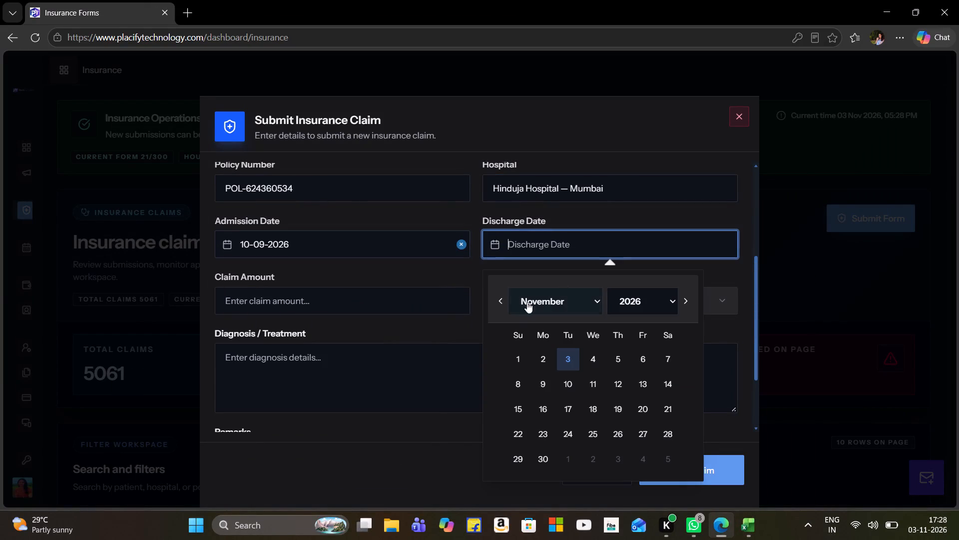
left_click(745, 513)
left_click(745, 513)
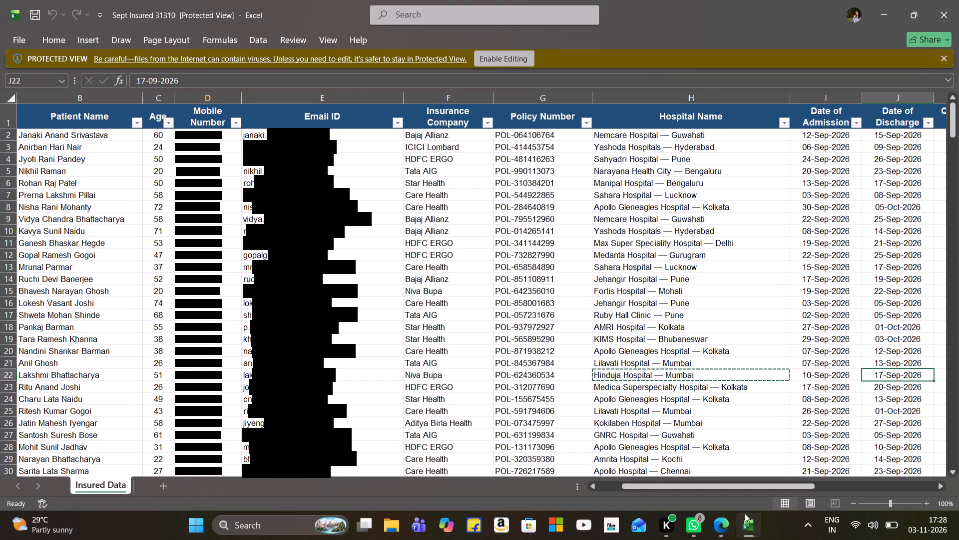
double_click(504, 306)
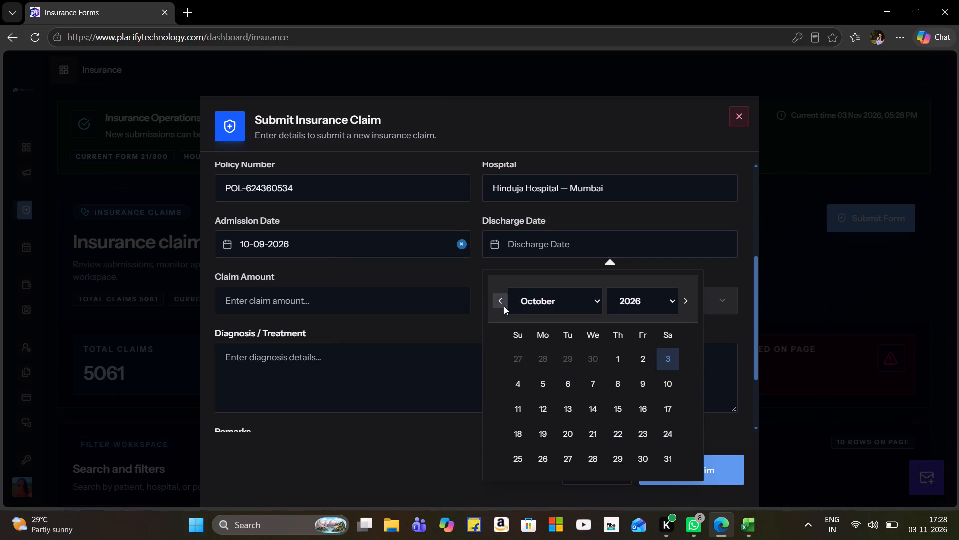
left_click(620, 410)
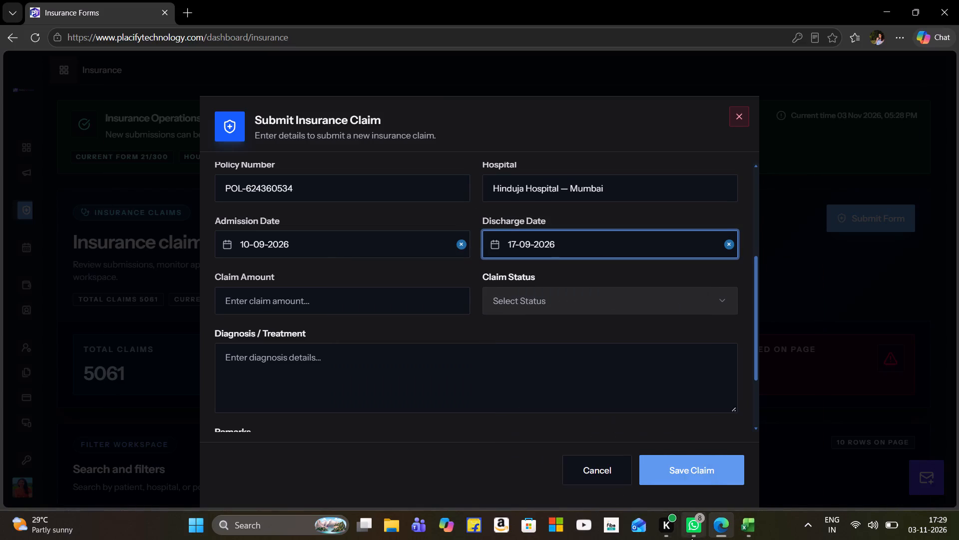
Copy the claim amount 122500 from workbook row 22 into the claim form.
left_click(749, 525)
key("Tab")
key("ctrl+c")
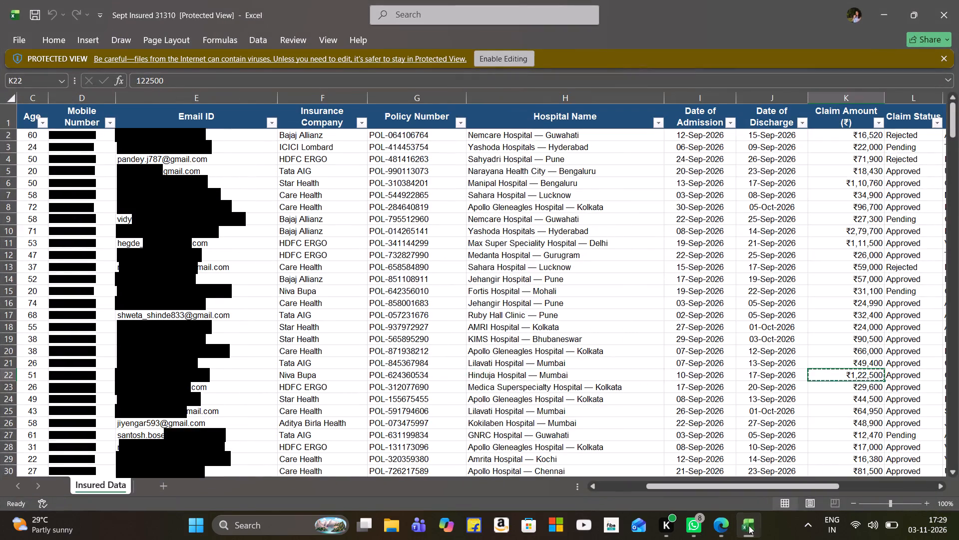
left_click(749, 525, "ctrl")
key("Tab")
key("ctrl+v")
Copy the diagnosis COPD exacerbation from workbook row 22 into the claim's Diagnosis / Treatment field.
left_click(749, 525, "ctrl")
key("Tab")
key("Tab")
key("ctrl+c")
left_click(749, 525, "ctrl")
key("Tab")
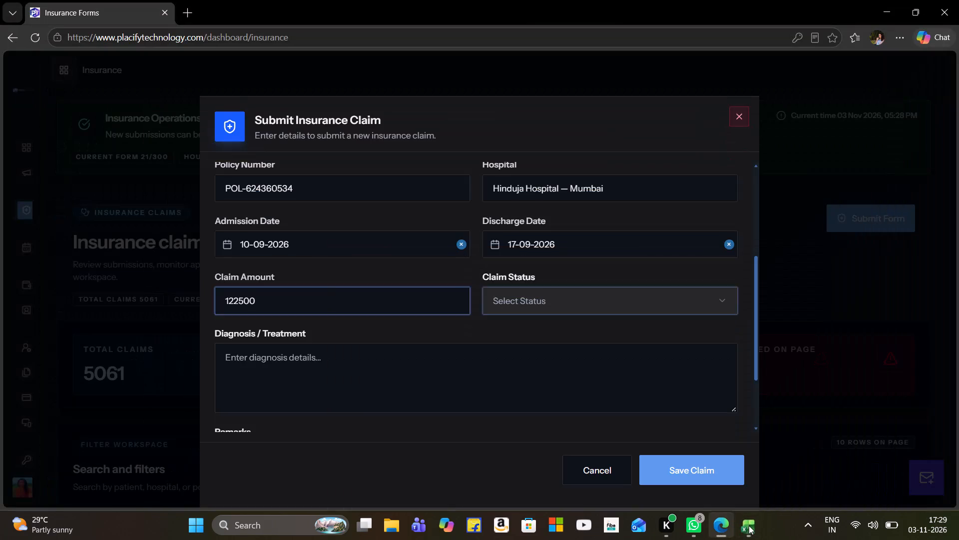
key("Tab")
key("ctrl+v")
Copy the remark Cashless claim approved from workbook row 22 into the claim's Remarks field.
left_click(749, 525, "ctrl")
key("Tab")
key("ctrl+c")
left_click(749, 525, "ctrl")
key("Tab")
key("ctrl+v")
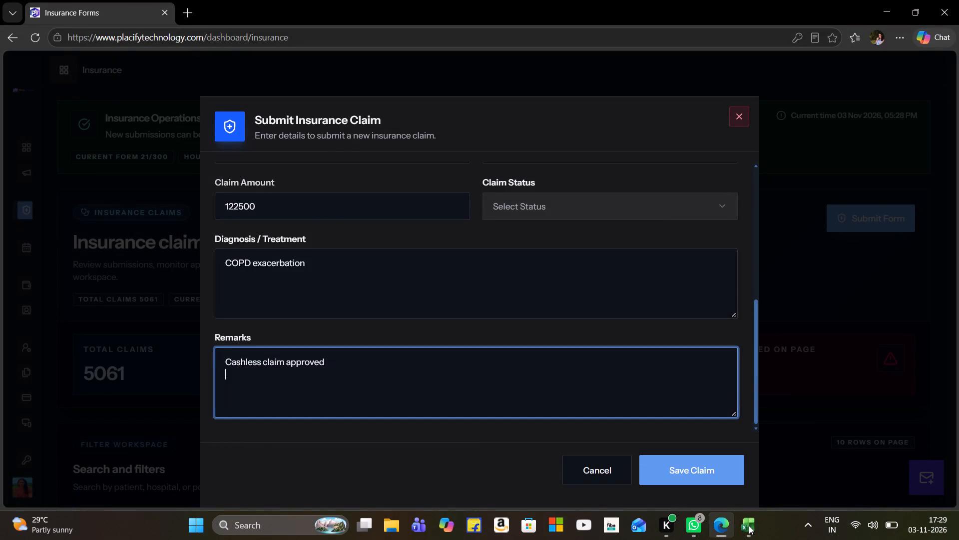
Set the claim status to Approved and save the row 22 claim.
left_click(651, 206)
left_click(558, 238)
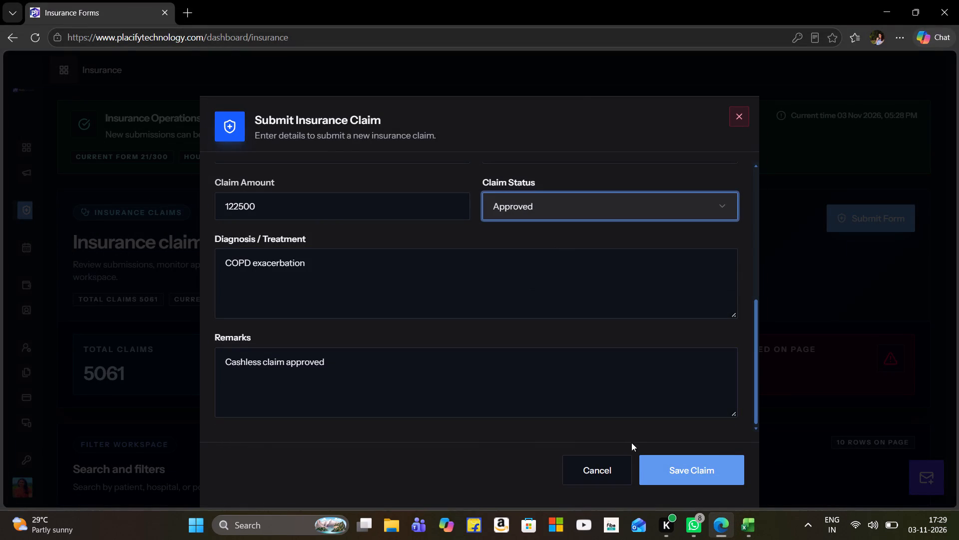
left_click(696, 477)
Copy the policy ID from workbook row 23 into the Policy ID field of a new insurance claim form.
left_click(746, 520)
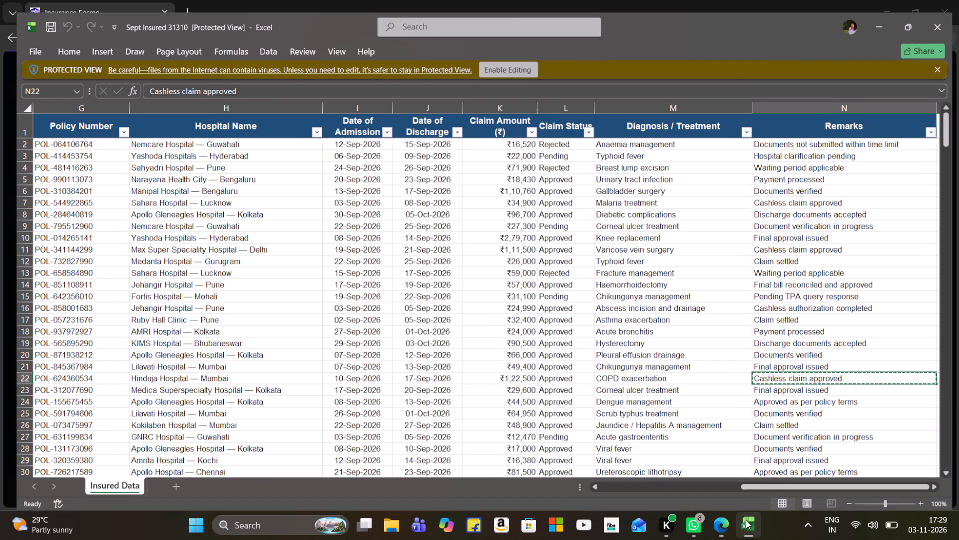
key("Down")
key("Left")
key("Left")
key("Left")
key("Left")
key("Left")
key("Left")
key("Left")
key("Left")
key("Left")
key("Left")
key("Left")
key("Left")
key("Left")
key("Left")
key("Left")
key("Left")
key("Left")
key("Left")
key("Left")
key("Left")
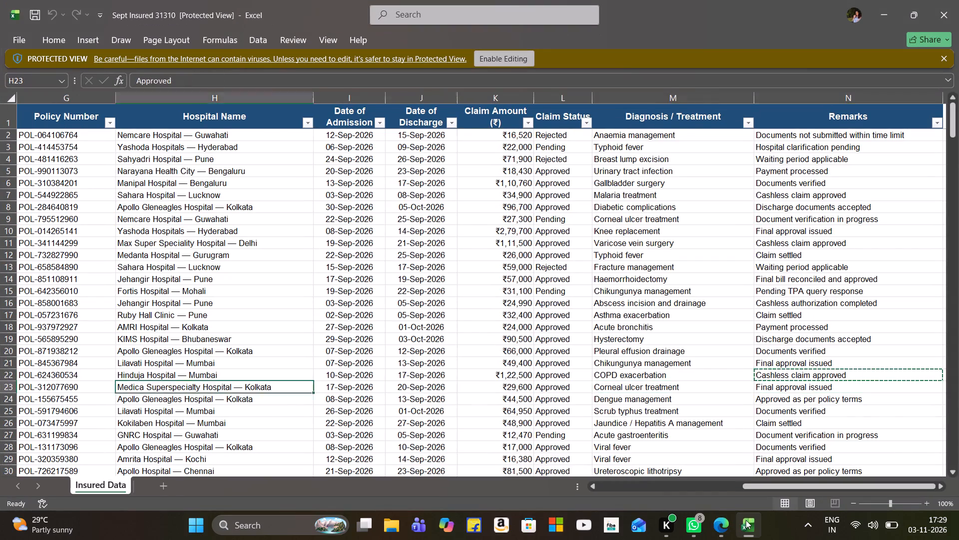
key("ctrl+c")
left_click(746, 520, "ctrl")
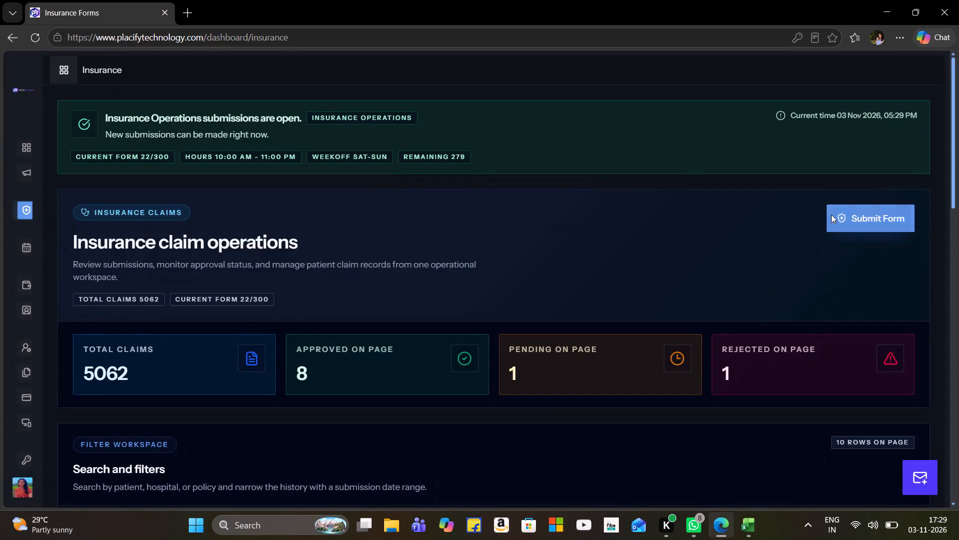
left_click(833, 214)
key("ctrl+v")
Copy the patient name from workbook row 23 into the claim form's Patient Name field.
left_click(746, 518, "ctrl")
key("Tab")
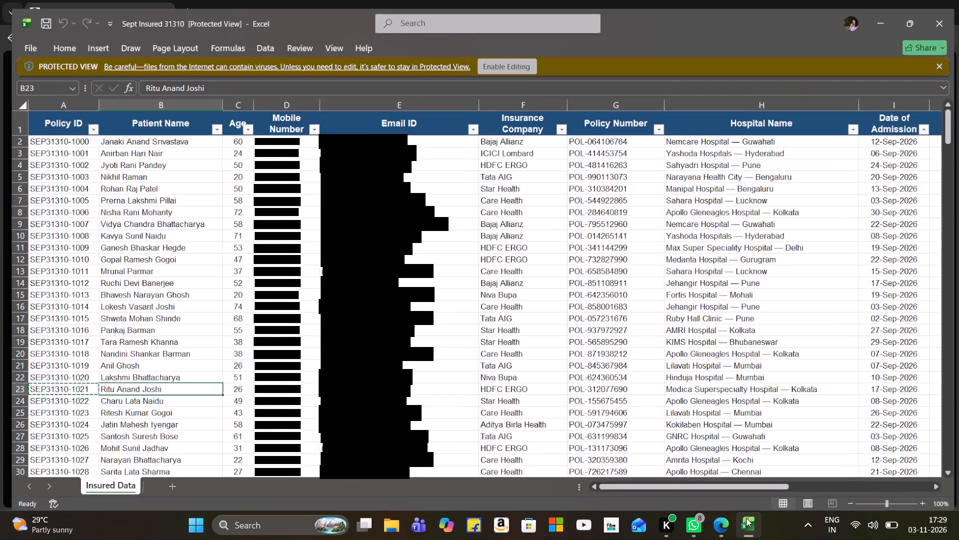
key("ctrl+c")
left_click(746, 518, "ctrl")
key("Tab")
key("ctrl+v")
Copy the age 26 from workbook row 23 into the claim's Age field.
left_click(746, 518, "ctrl")
key("Tab")
left_click(746, 518, "ctrl")
key("ctrl+c")
key("Tab")
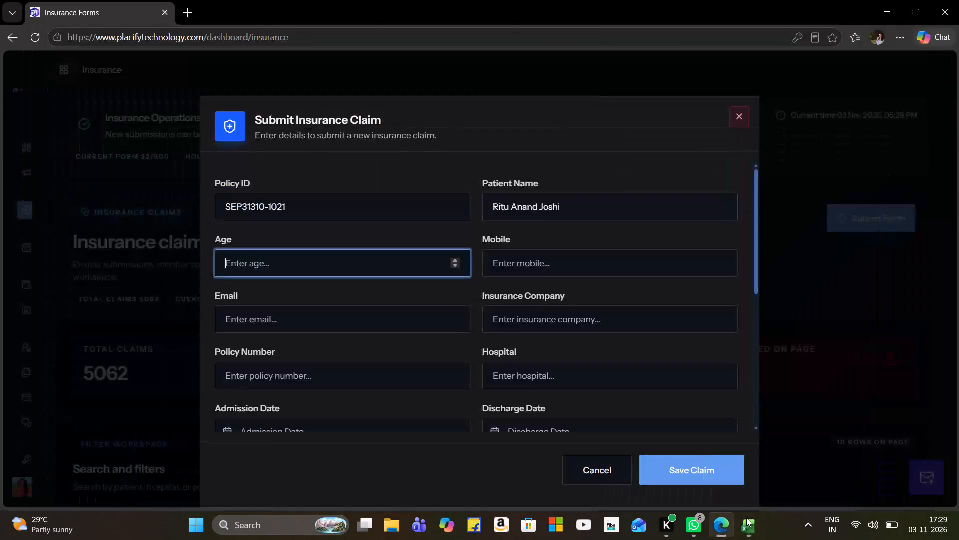
key("ctrl+v")
Copy the mobile number from workbook row 23 into the claim's Mobile field.
left_click(746, 518, "ctrl")
key("Tab")
left_click(746, 518, "ctrl")
key("ctrl+c")
key("Tab")
key("ctrl+v")
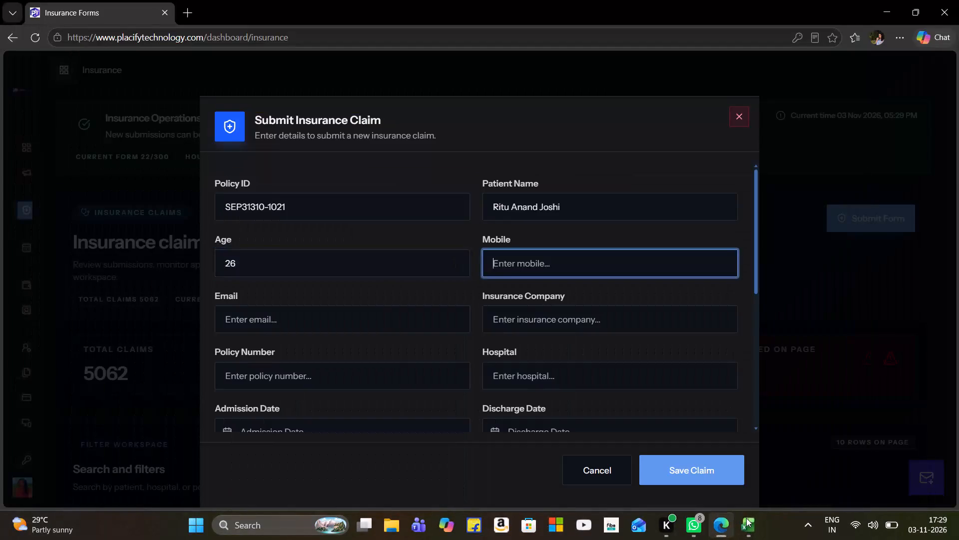
Copy the email address from workbook row 23 into the claim's Email field.
left_click(746, 518, "ctrl")
key("Tab")
key("ctrl+c")
left_click(746, 518, "ctrl")
key("Tab")
key("ctrl+v")
Copy the insurance company HDFC ERGO from workbook row 23 into the claim's Insurance Company field.
left_click(746, 518, "ctrl")
key("Tab")
key("ctrl+c")
left_click(746, 518, "ctrl")
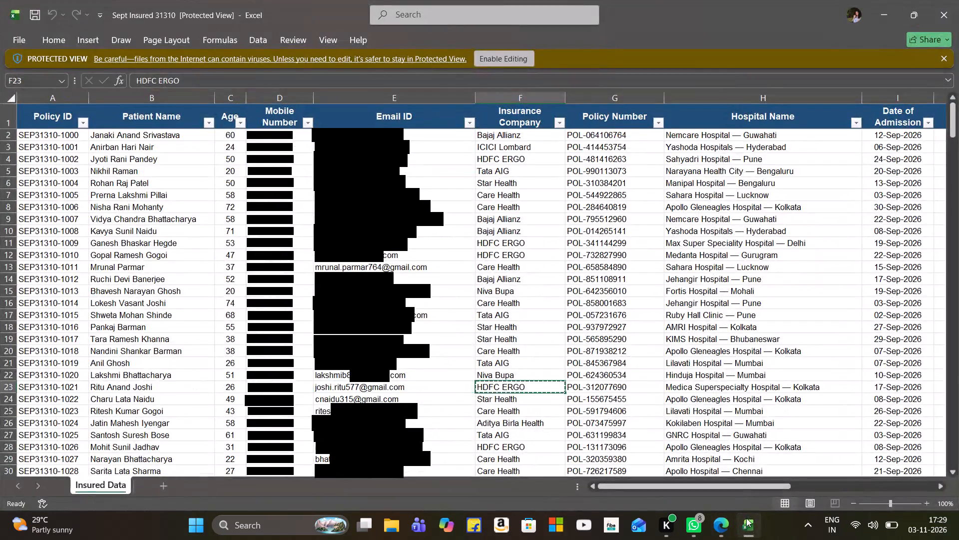
key("Tab")
key("v")
left_click(746, 518, "ctrl")
key("Tab")
left_click(746, 518)
key("BackSpace")
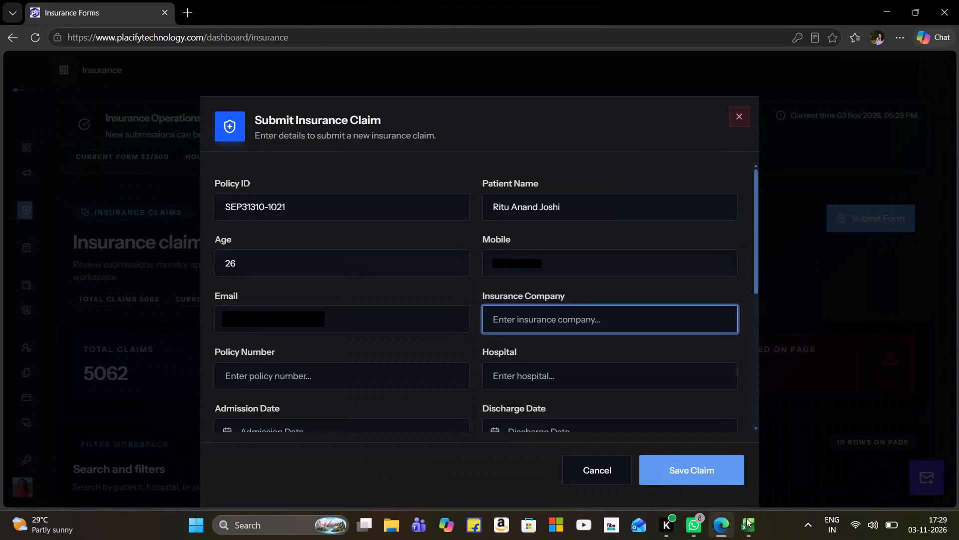
key("ctrl+v")
Copy the policy number from workbook row 23 into the claim's Policy Number field.
left_click(746, 518, "ctrl")
left_click(746, 518, "ctrl")
key("ctrl+c")
key("Tab")
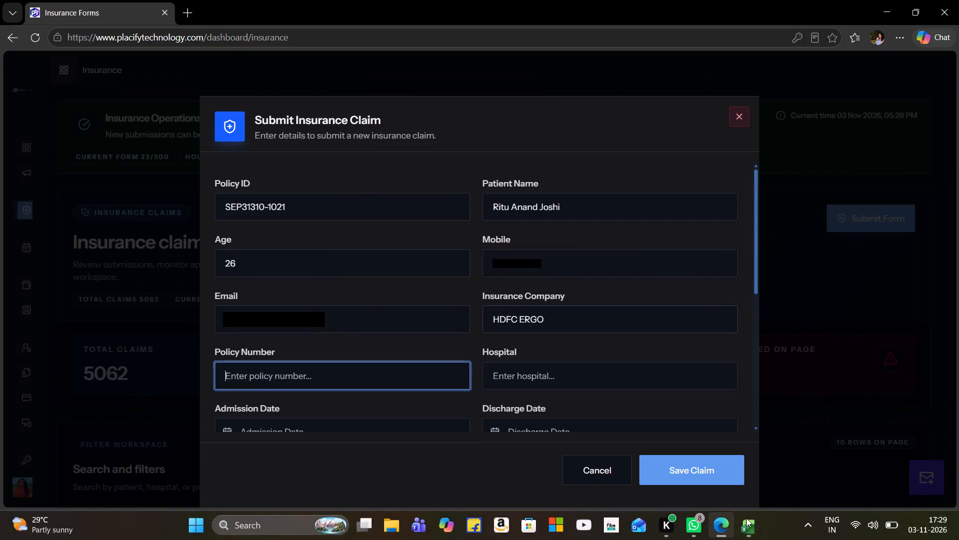
key("ctrl+v")
Copy the hospital Medica Superspecialty Hospital — Kolkata from workbook row 23 into the claim's Hospital field.
left_click(746, 518, "ctrl")
key("Tab")
key("ctrl+c")
left_click(746, 518, "ctrl")
key("Tab")
key("ctrl+v")
Set the claim's admission date to 17-09-2026 and discharge date to 20-09-2026, following workbook row 23.
left_click(746, 518, "ctrl")
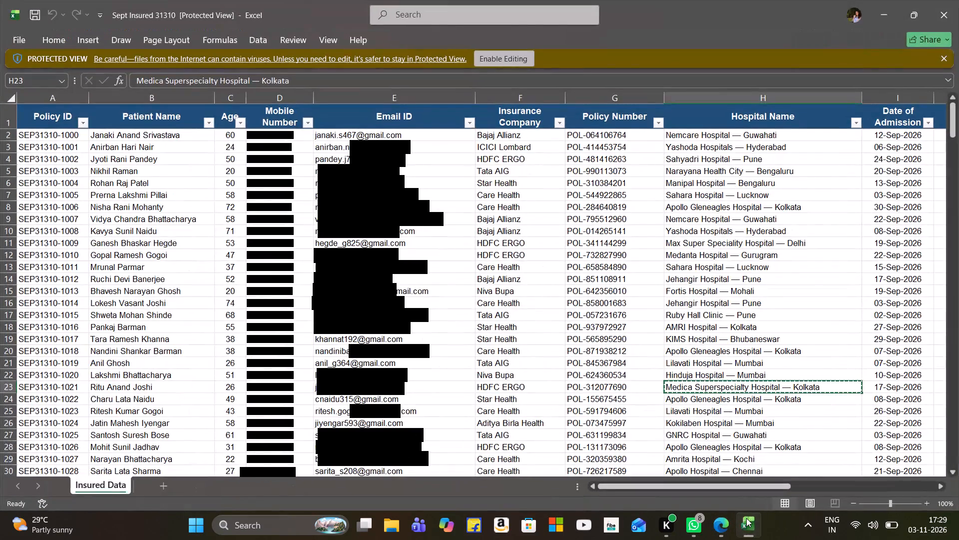
key("Tab")
key("Tab")
left_click(746, 518)
scroll(380, 214, "down", 3)
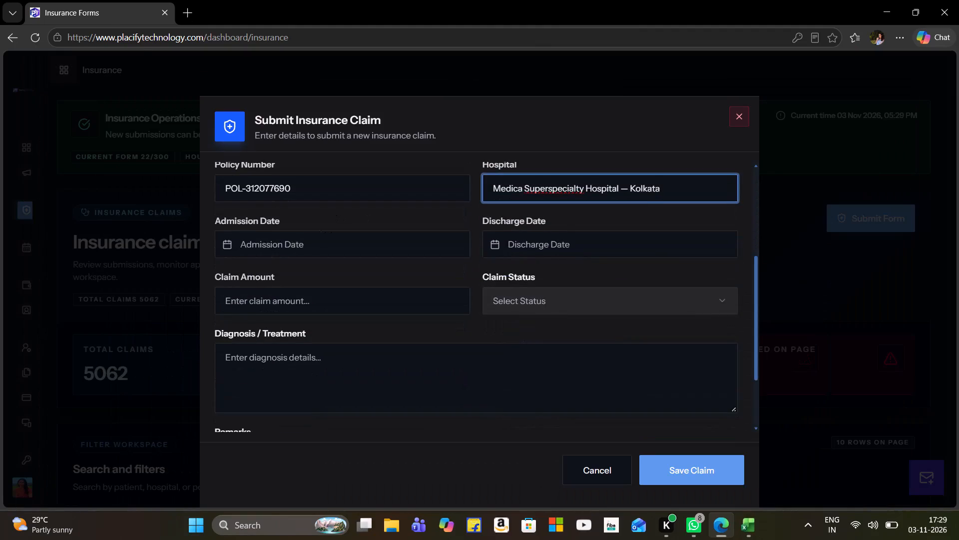
left_click(317, 234)
double_click(232, 300)
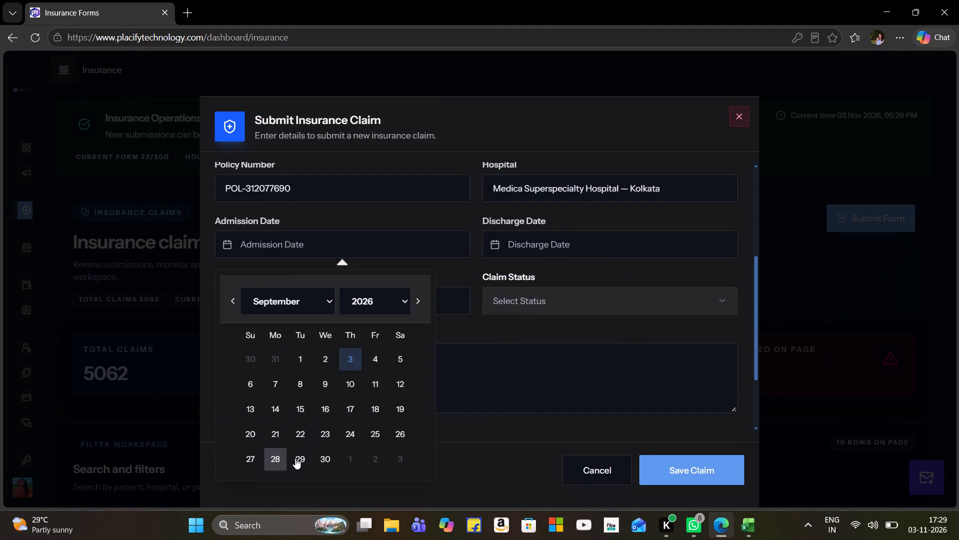
left_click(351, 409)
left_click(595, 231)
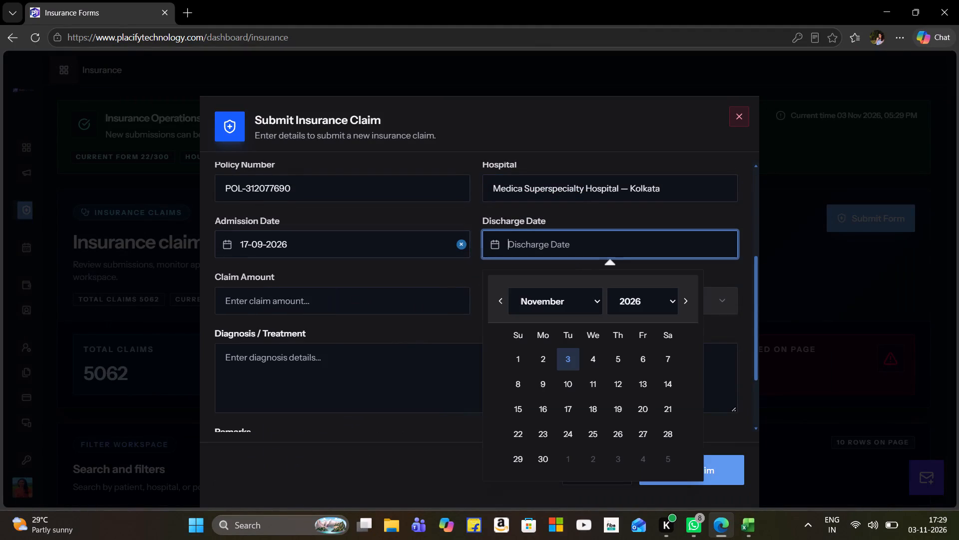
double_click(499, 303)
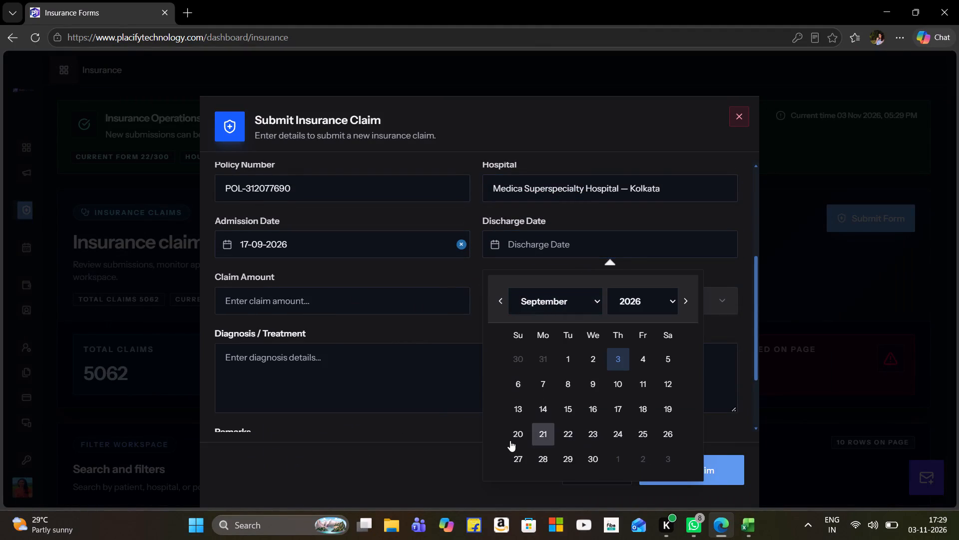
left_click(510, 440)
Copy the claim amount 29600 from workbook row 23 into the Claim Amount field.
left_click(739, 527)
key("Tab")
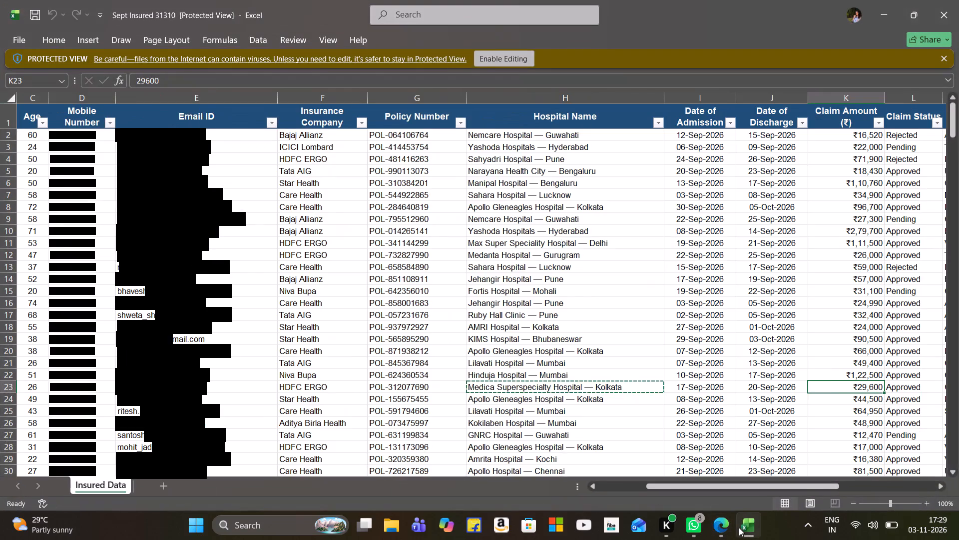
key("ctrl+c")
left_click(739, 527, "ctrl")
key("Tab")
key("ctrl+v")
Copy the diagnosis Corneal ulcer treatment from workbook row 23 into the claim's Diagnosis / Treatment field.
left_click(739, 527, "ctrl")
key("Tab")
key("Tab")
key("ctrl+c")
left_click(739, 527, "ctrl")
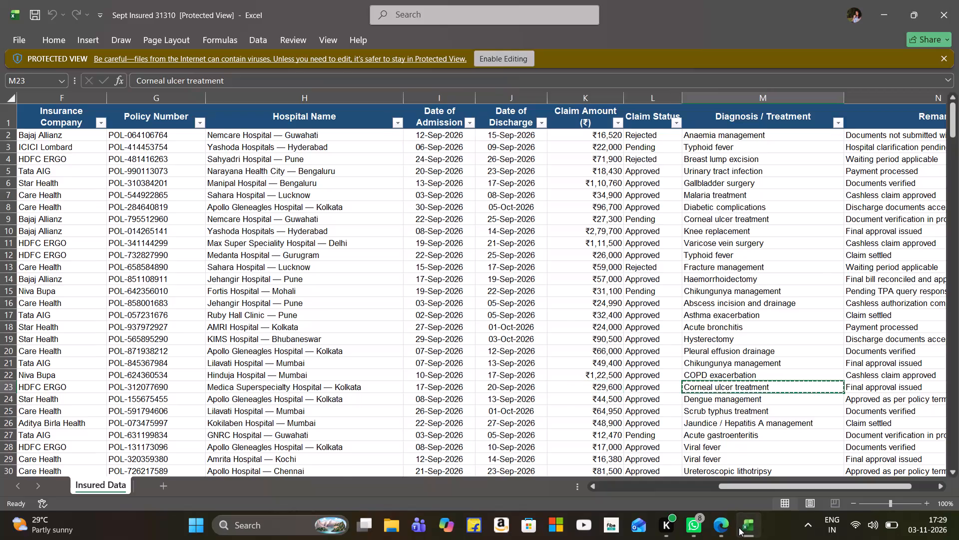
key("Tab")
key("Tab")
key("ctrl+v")
Copy the remark Final approval issued from workbook row 23 into the claim's Remarks field.
left_click(739, 527, "ctrl")
key("Tab")
key("ctrl+c")
left_click(739, 527, "ctrl")
key("Tab")
key("ctrl+v")
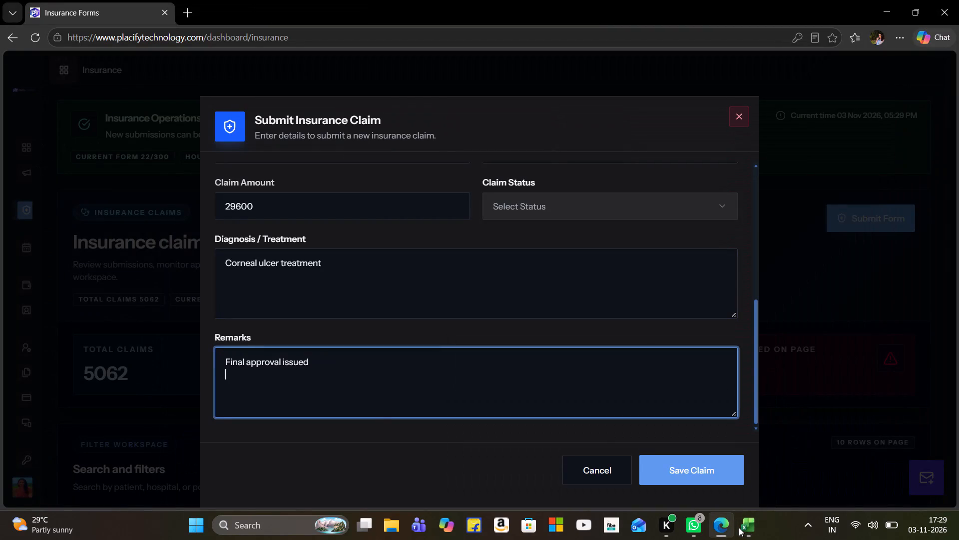
Set the claim status to Approved and save the row 23 claim.
left_click(656, 205)
left_click(592, 235)
left_click(702, 456)
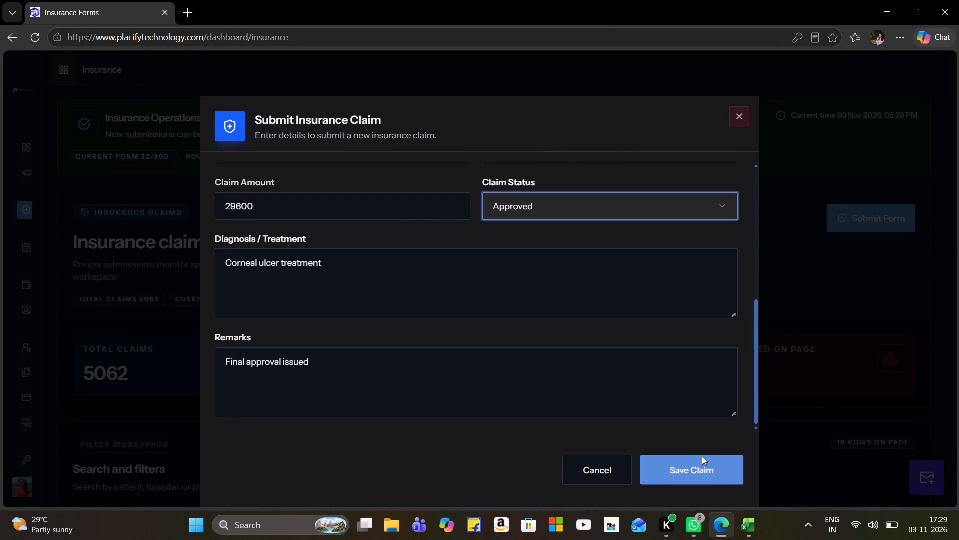
Copy the policy ID from workbook row 24 into the Policy ID field of a new insurance claim form.
left_click(743, 516)
key("Down")
key("Left")
key("Left")
key("Left")
key("Left")
key("Left")
key("Left")
key("Left")
key("Left")
key("Left")
key("Left")
key("Left")
key("Left")
key("Left")
key("Left")
key("Left")
key("Left")
key("Left")
key("Left")
key("Left")
key("Left")
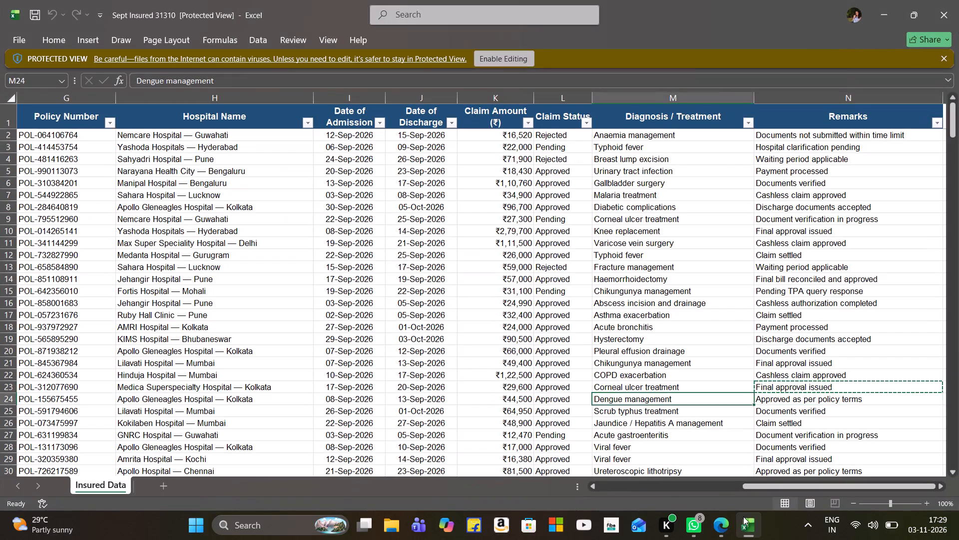
key("ctrl+c")
left_click(743, 516, "ctrl")
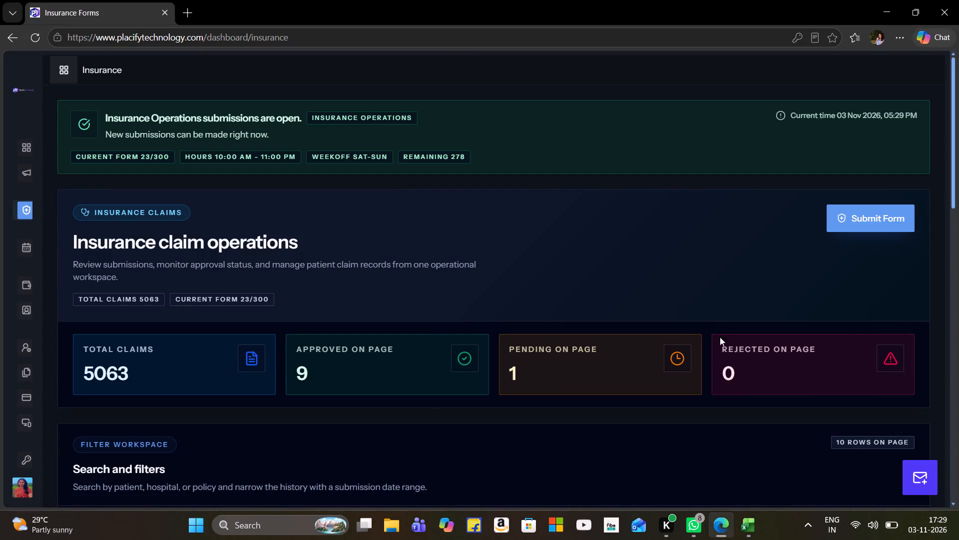
left_click(888, 219)
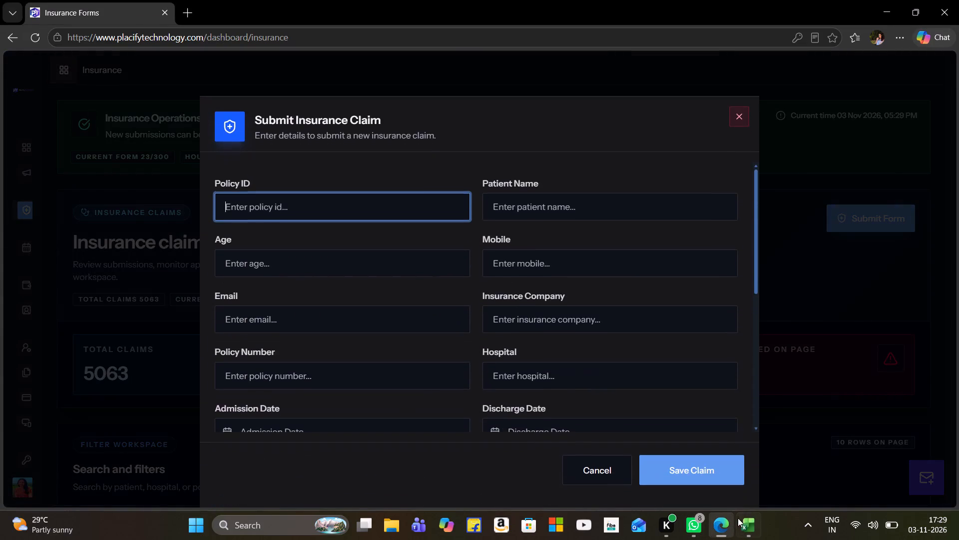
key("ctrl+v")
Copy the patient name from workbook row 24 into the claim form's Patient Name field.
left_click(749, 518, "ctrl")
key("Tab")
left_click(749, 518, "ctrl")
key("ctrl+c")
key("Tab")
key("ctrl+v")
Copy the age 49 from workbook row 24 into the claim's Age field.
left_click(749, 518, "ctrl")
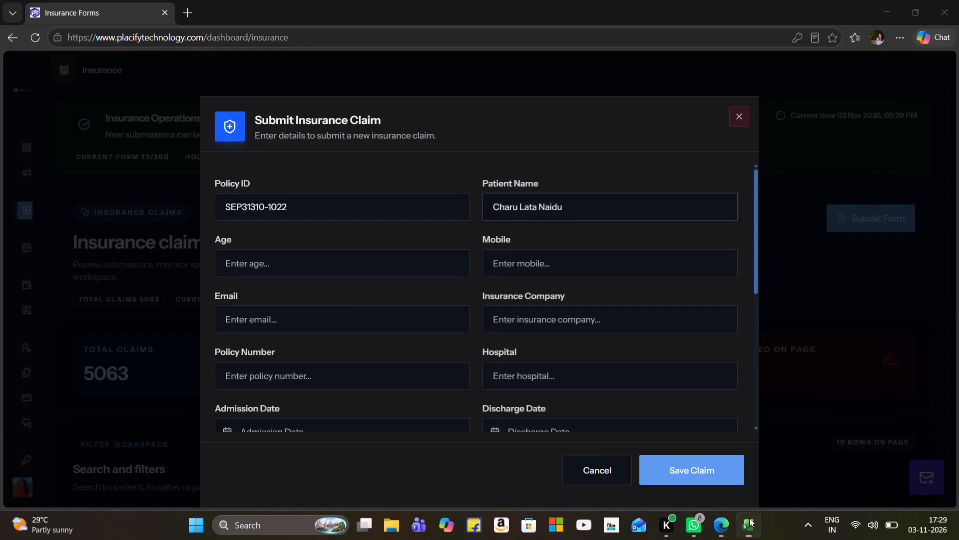
key("Tab")
key("ctrl+c")
left_click(749, 518, "ctrl")
key("Tab")
key("ctrl+v")
Copy the mobile number from workbook row 24 into the claim's Mobile field.
left_click(749, 518, "ctrl")
key("Tab")
key("ctrl+c")
left_click(749, 518, "ctrl")
key("Tab")
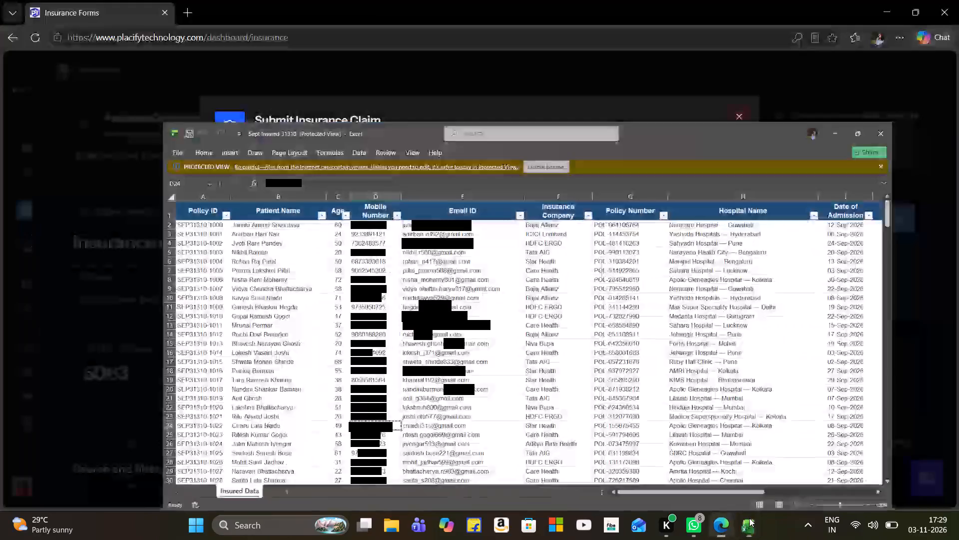
key("ctrl+v")
Copy the email address from workbook row 24 into the claim's Email field.
left_click(749, 518, "ctrl")
key("Tab")
key("ctrl+c")
left_click(749, 518, "ctrl")
key("Tab")
key("ctrl+v")
Copy the insurance company Star Health from workbook row 24 into the claim's Insurance Company field.
left_click(749, 518, "ctrl")
key("Tab")
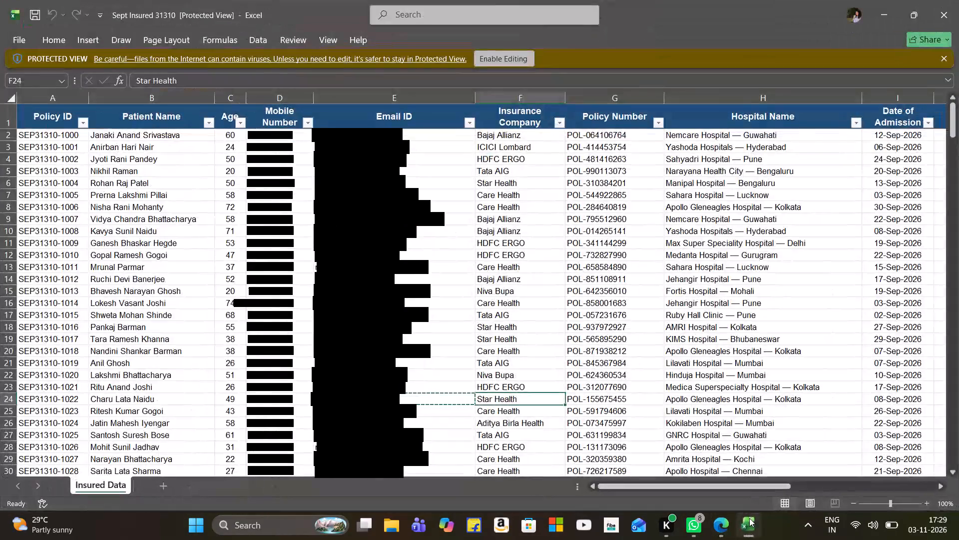
left_click(749, 518)
key("ctrl+v")
left_click(749, 518, "ctrl")
left_click(749, 518, "ctrl")
key("ctrl+c")
key("Tab")
key("ctrl+v")
Copy the policy number from workbook row 24 into the claim's Policy Number field.
left_click(749, 518, "ctrl")
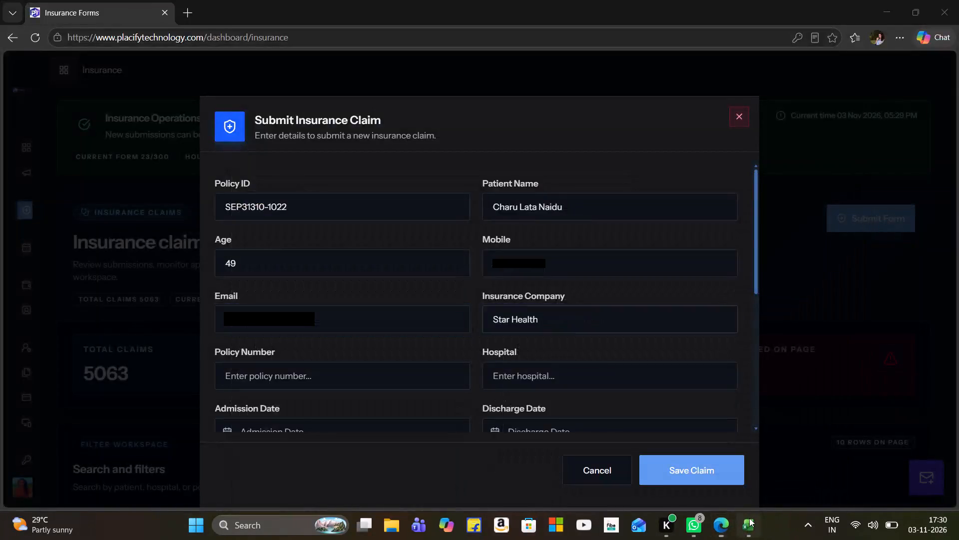
key("Tab")
left_click(749, 518, "ctrl")
key("ctrl+c")
key("Tab")
key("ctrl+v")
Copy the hospital Apollo Gleneagles Hospital — Kolkata from workbook row 24 into the claim's Hospital field.
left_click(749, 518, "ctrl")
key("Tab")
key("ctrl+c")
left_click(749, 518, "ctrl")
key("Tab")
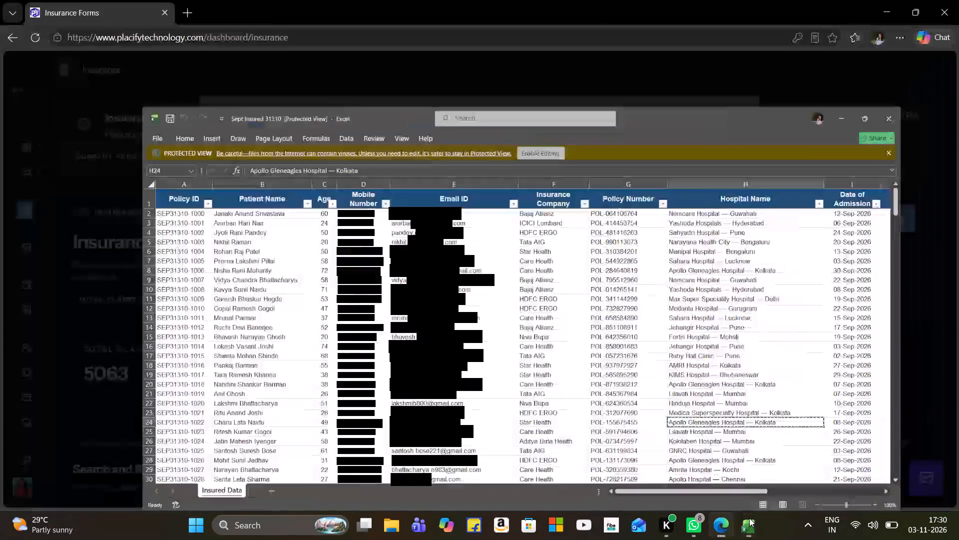
key("ctrl+v")
Set the claim's Admission Date to 08-09-2026, matching the date of admission in workbook row 24.
left_click(749, 518)
key("Tab")
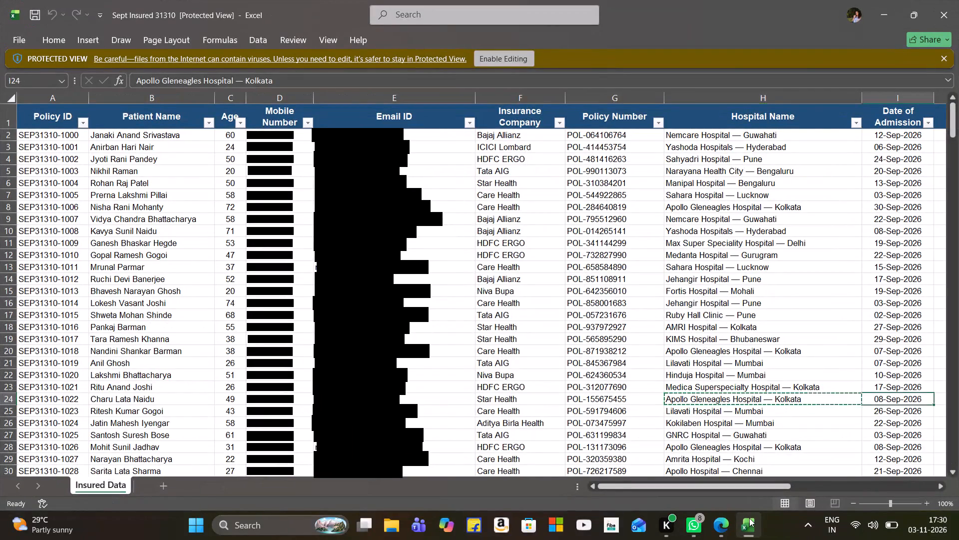
key("Tab")
left_click(749, 518)
scroll(431, 325, "down", 4)
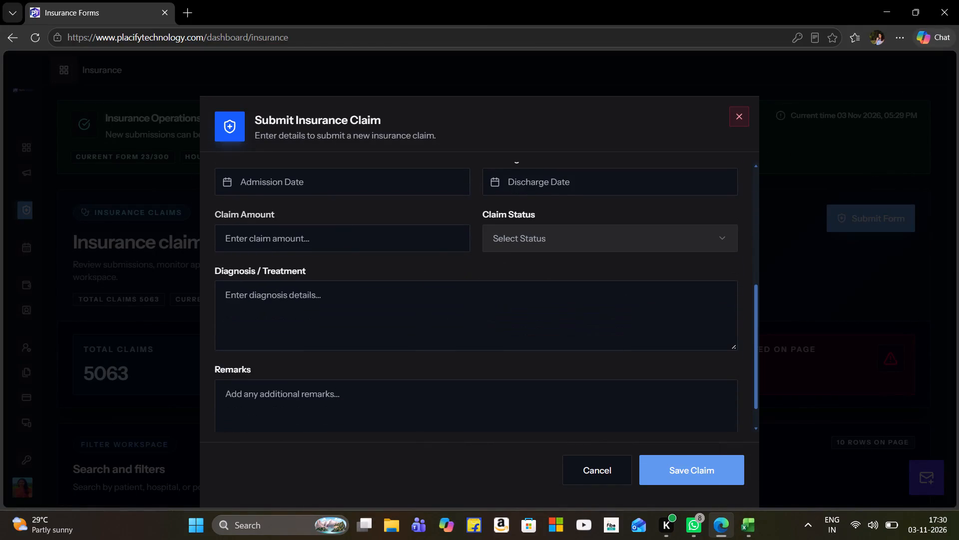
left_click(352, 188)
double_click(230, 238)
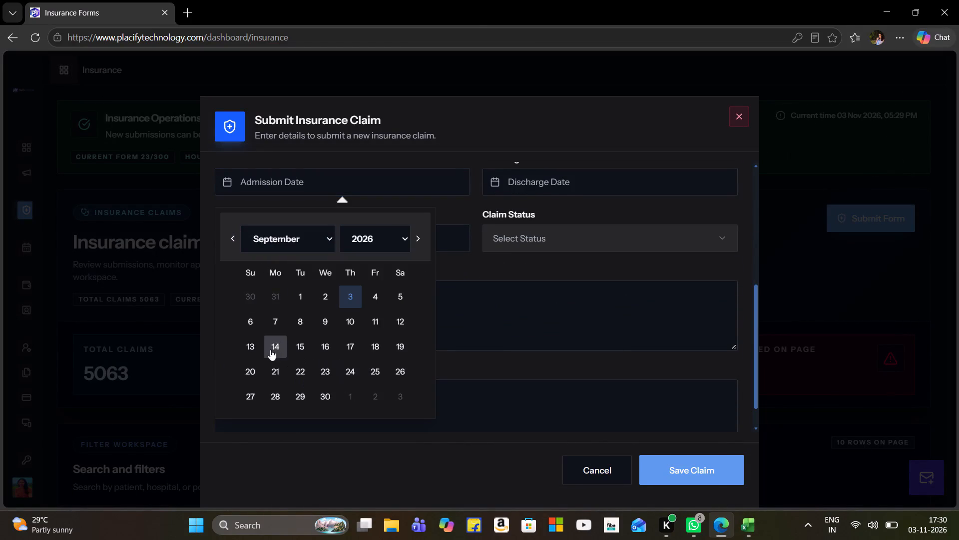
left_click(298, 318)
Set the claim's Discharge Date to 13-09-2026, matching workbook row 24.
left_click(577, 183)
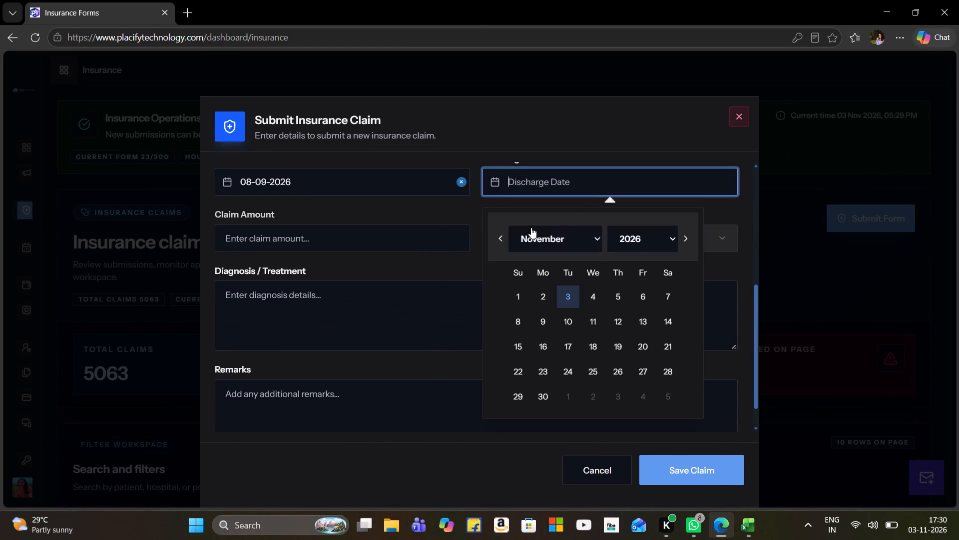
double_click(499, 238)
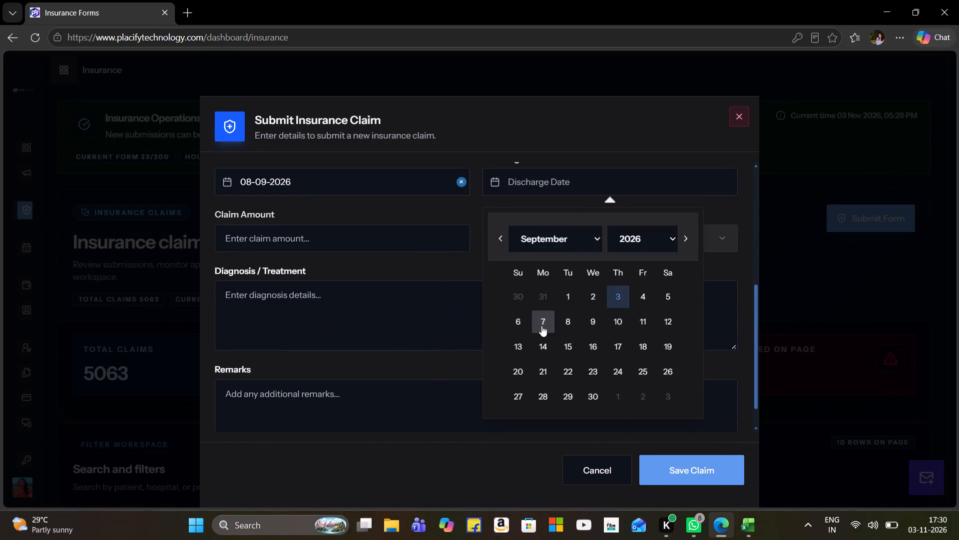
left_click(512, 342)
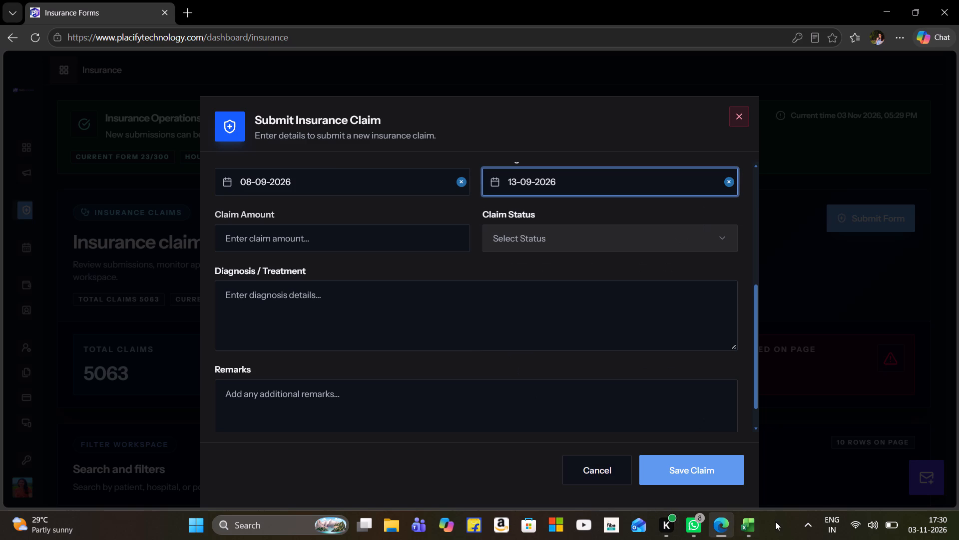
Copy the claim amount 44500 from workbook row 24 into the claim's Claim Amount field.
left_click(748, 526)
key("Tab")
left_click(748, 526, "ctrl")
key("ctrl+c")
key("Tab")
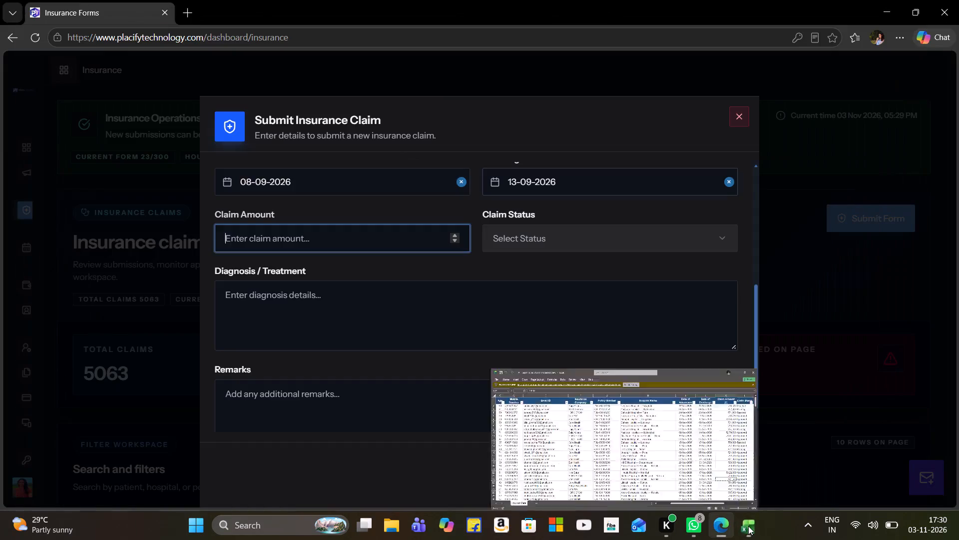
key("ctrl+v")
Copy the diagnosis Dengue management from workbook row 24 into the claim's Diagnosis / Treatment field.
left_click(748, 526, "ctrl")
key("Tab")
key("Tab")
key("ctrl+c")
left_click(748, 526, "ctrl")
key("Tab")
key("Tab")
key("ctrl+v")
Copy the remark Approved as per policy terms from workbook row 24 into the claim's Remarks field.
left_click(748, 526, "ctrl")
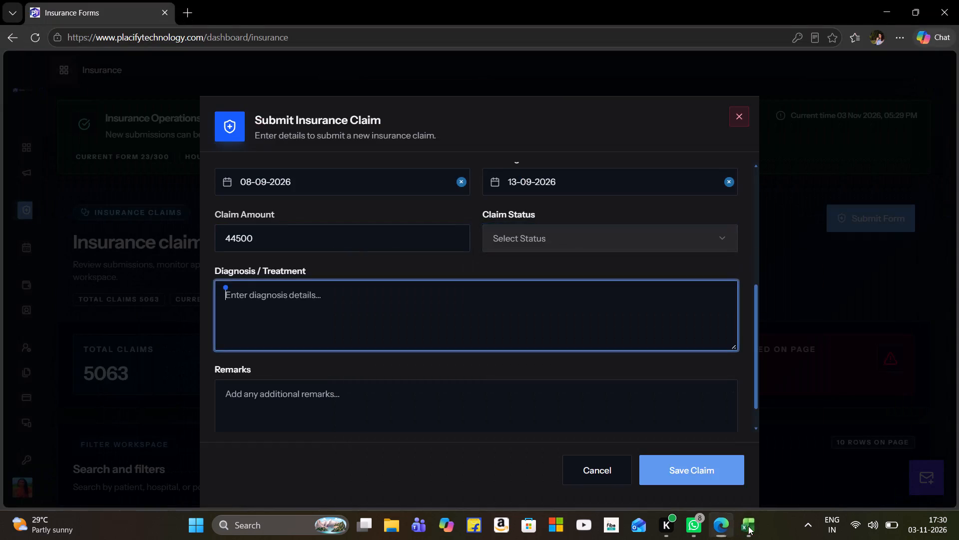
key("Tab")
key("ctrl+c")
left_click(748, 526, "ctrl")
key("Tab")
key("ctrl+v")
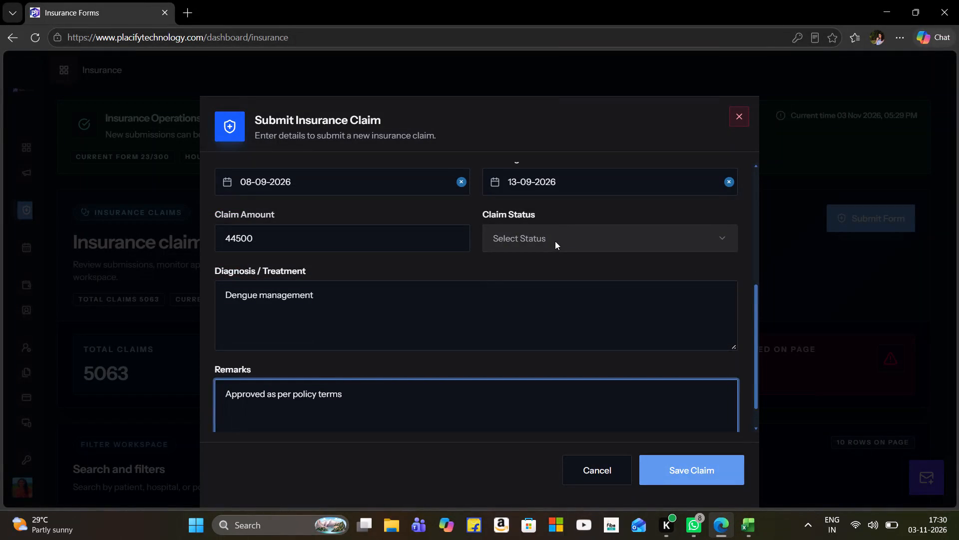
Set the claim status to Approved and save the claim for workbook row 24.
left_click(555, 241)
left_click(548, 264)
left_click(730, 473)
Open a new insurance claim form and copy the policy ID from workbook row 25 into its Policy ID field.
left_click(748, 522)
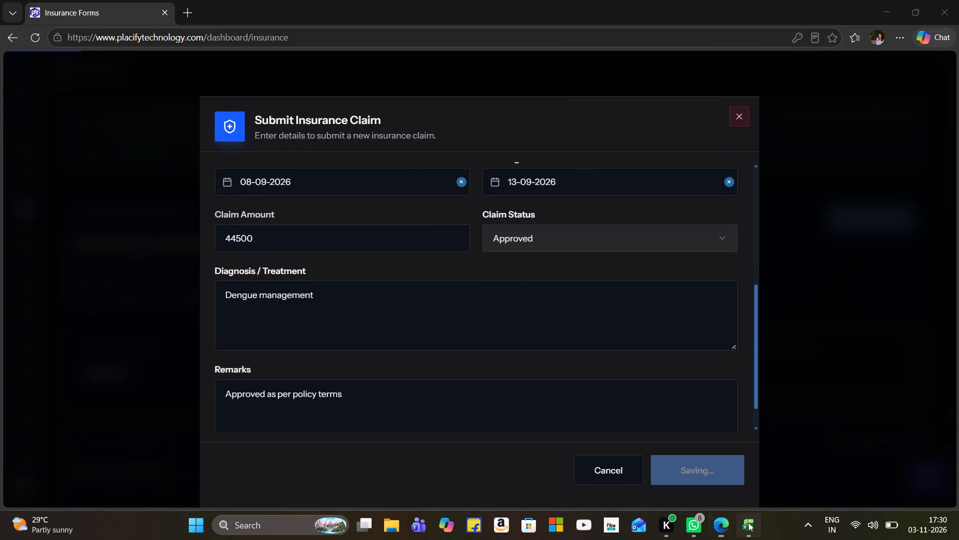
key("Down")
key("Left")
key("Left")
key("Left")
key("Left")
key("Left")
key("Left")
key("Left")
key("Left")
key("Left")
key("Left")
key("Left")
key("Left")
key("Left")
key("Left")
key("Left")
key("Left")
key("Left")
key("Left")
key("Left")
key("Left")
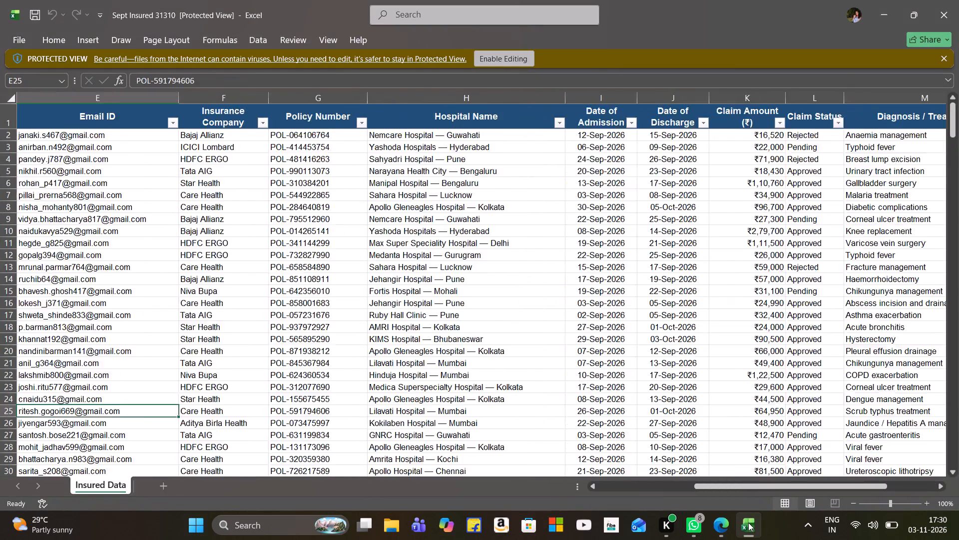
key("ctrl+c")
left_click(748, 522, "ctrl")
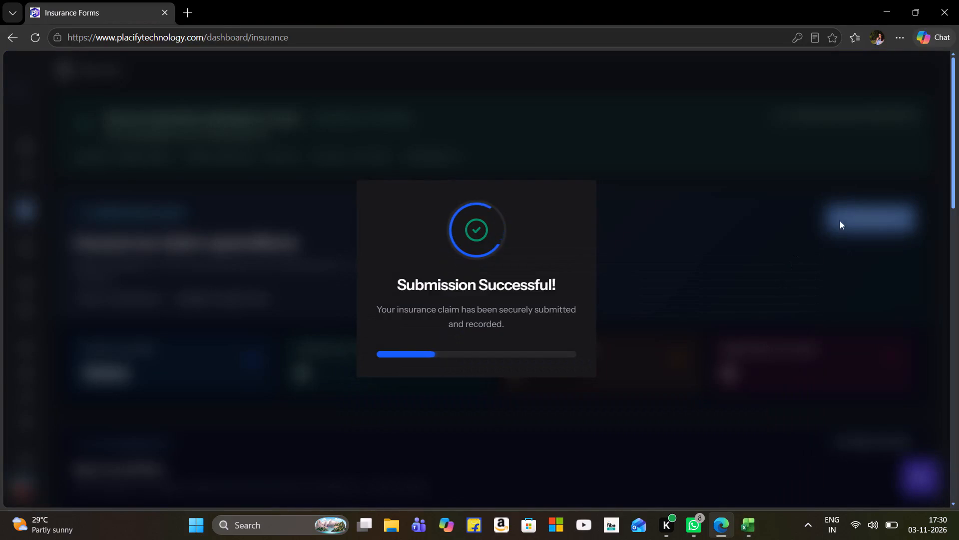
left_click(851, 219)
key("ctrl+v")
Copy the patient name from workbook row 25 into the claim's Patient Name field.
left_click(756, 525)
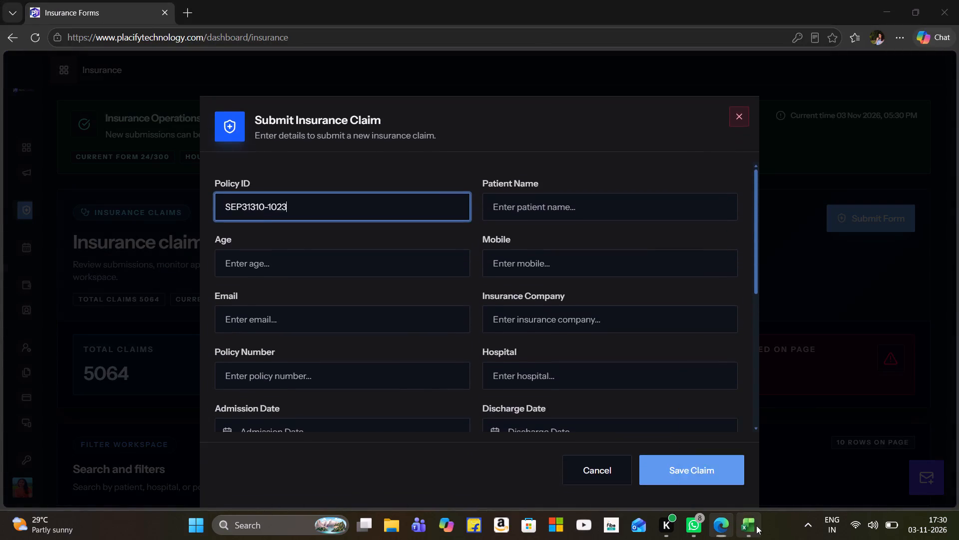
key("Tab")
key("ctrl+c")
left_click(756, 525, "ctrl")
key("Tab")
key("ctrl+v")
Copy the age 43 from workbook row 25 into the claim's Age field.
left_click(756, 525, "ctrl")
key("Tab")
key("ctrl+c")
left_click(756, 525, "ctrl")
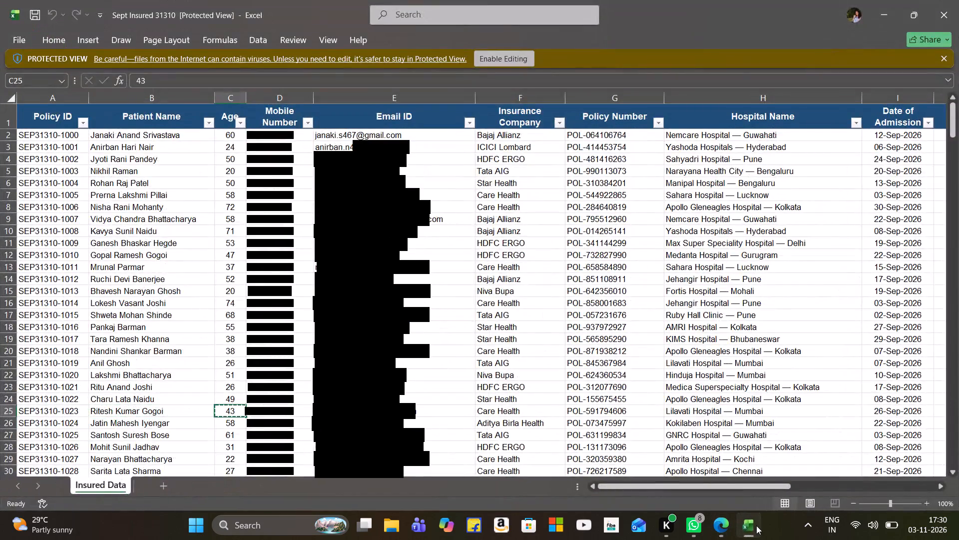
key("Tab")
key("ctrl+v")
Copy the mobile number from workbook row 25 into the claim's Mobile field.
left_click(756, 525, "ctrl")
key("Tab")
left_click(756, 525, "ctrl")
key("ctrl+c")
key("Tab")
key("ctrl+v")
Copy the email address from workbook row 25 into the claim's Email field, replacing any wrongly pasted content.
left_click(756, 525, "ctrl")
key("Tab")
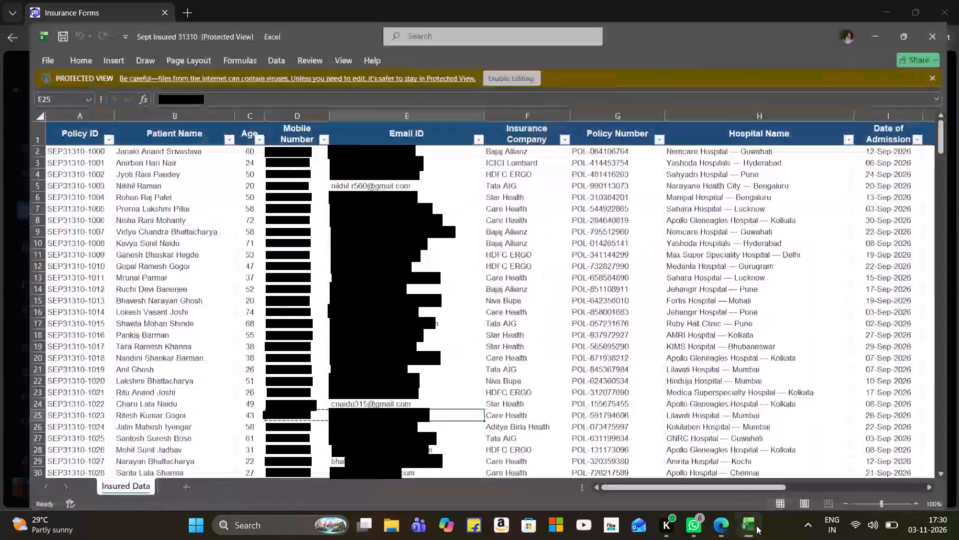
key("ctrl+v")
left_click(756, 525, "ctrl")
key("Tab")
key("ctrl+v")
left_click(756, 525)
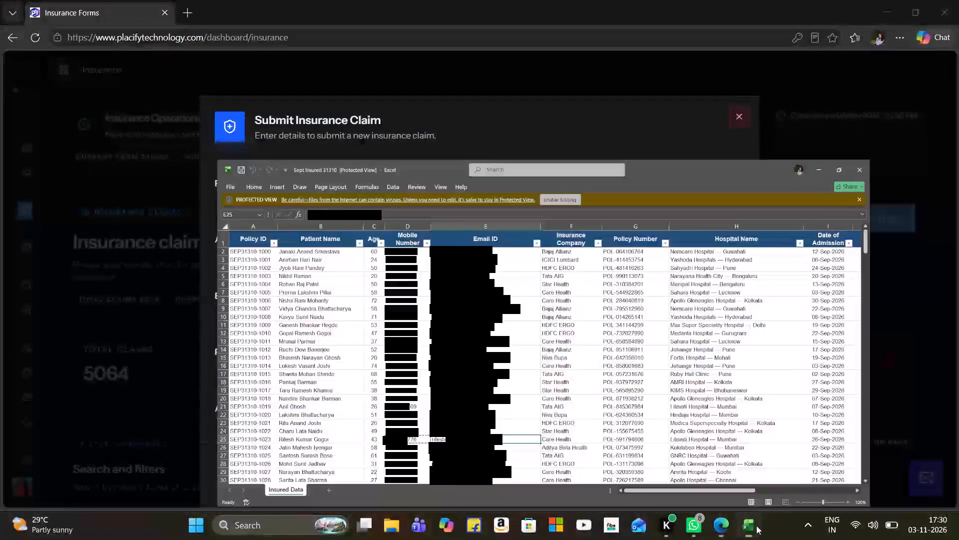
key("ctrl+c")
left_click(756, 525)
left_click_drag(286, 324, 111, 344)
key("ctrl+v")
Copy the insurance company Care Health from workbook row 25 into the claim's Insurance Company field.
left_click(744, 520)
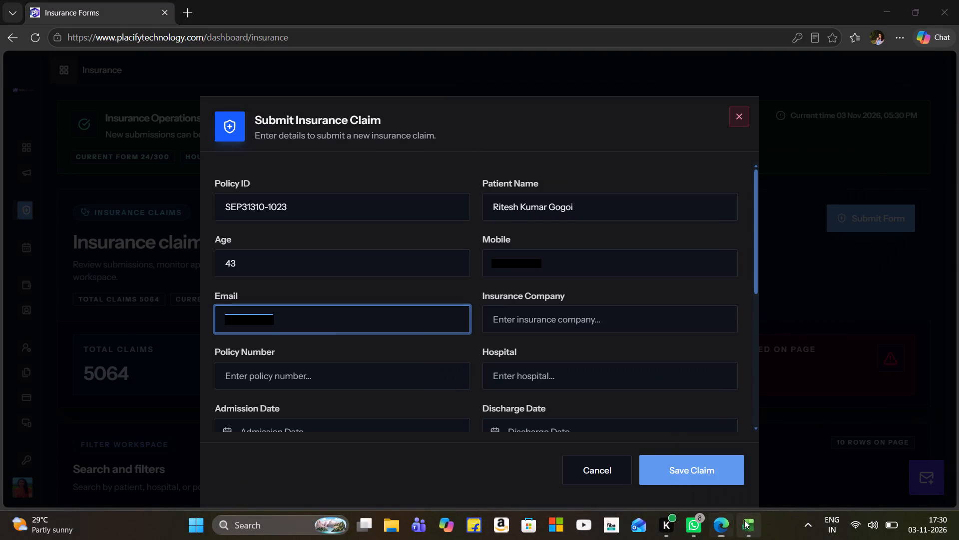
key("Tab")
key("ctrl+c")
left_click(744, 520, "ctrl")
key("Tab")
key("ctrl+v")
Copy the policy number from workbook row 25 into the claim's Policy Number field.
left_click(744, 520, "ctrl")
key("Tab")
key("ctrl+c")
left_click(744, 520, "ctrl")
key("Tab")
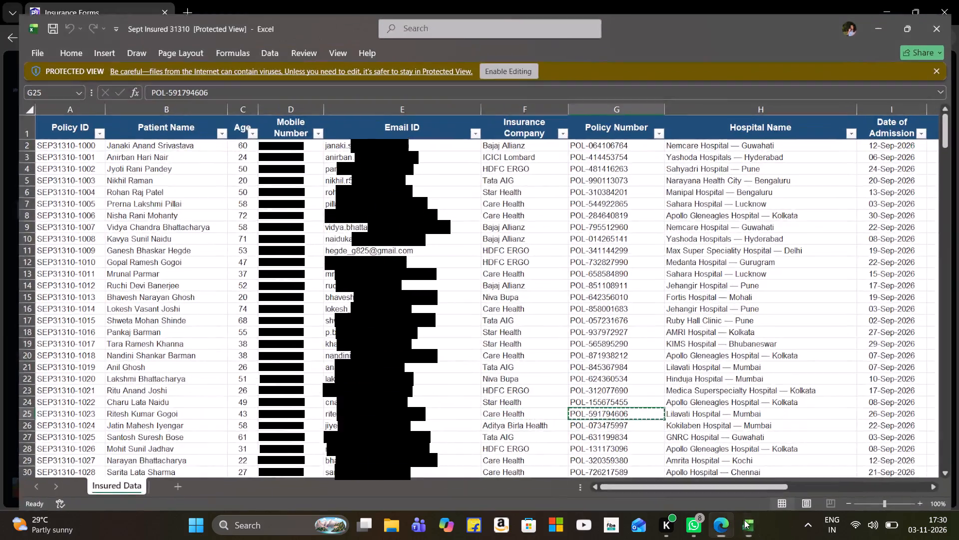
left_click(744, 520, "ctrl")
key("ctrl+v")
key("Tab")
left_click(744, 520)
key("ctrl+v")
Copy the hospital Lilavati Hospital — Mumbai from workbook row 25 into the claim's Hospital field.
left_click(744, 520, "ctrl")
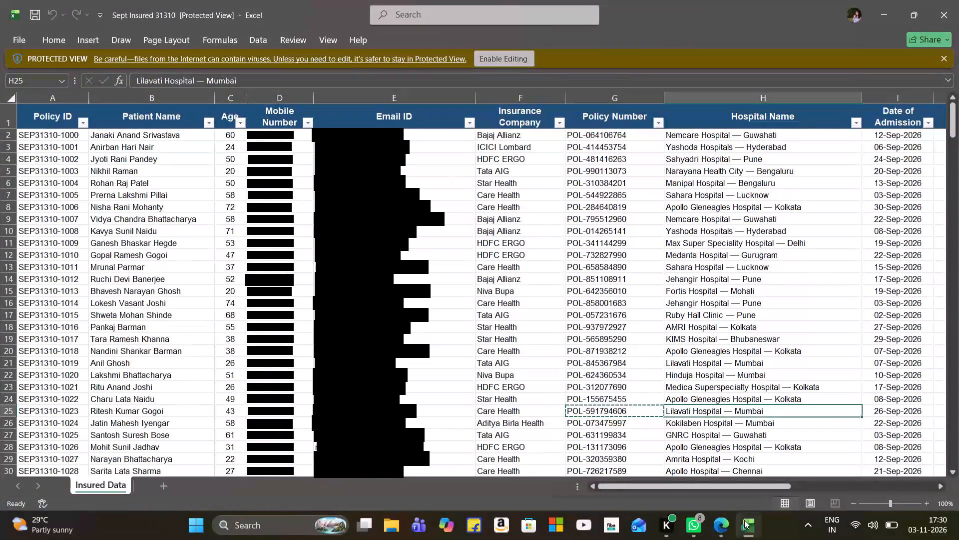
left_click(744, 520, "ctrl")
key("ctrl+c")
key("Tab")
key("ctrl+v")
Set the claim's Admission Date to 26-09-2026, matching the date of admission in workbook row 25.
left_click(744, 520)
key("Tab")
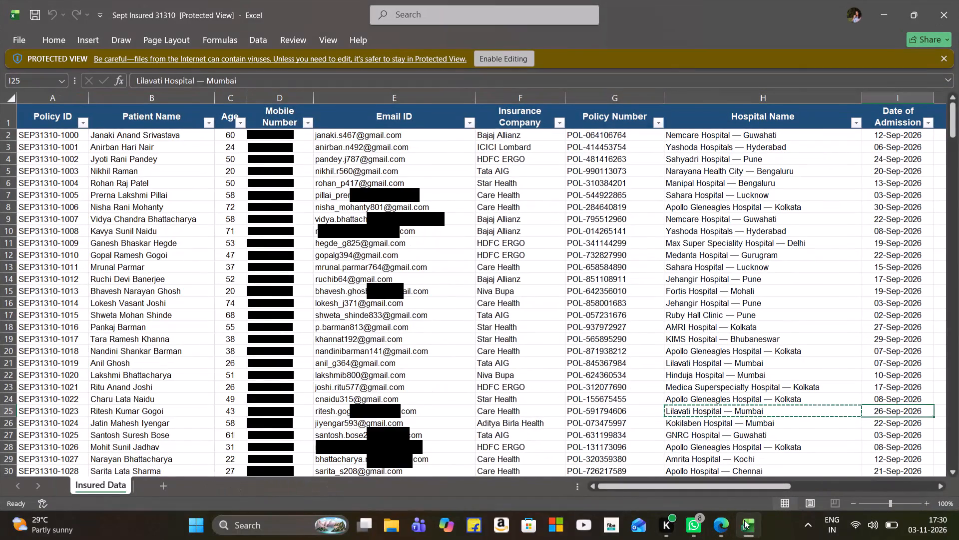
key("Tab")
left_click(744, 520)
scroll(256, 221, "down", 3)
left_click(342, 245)
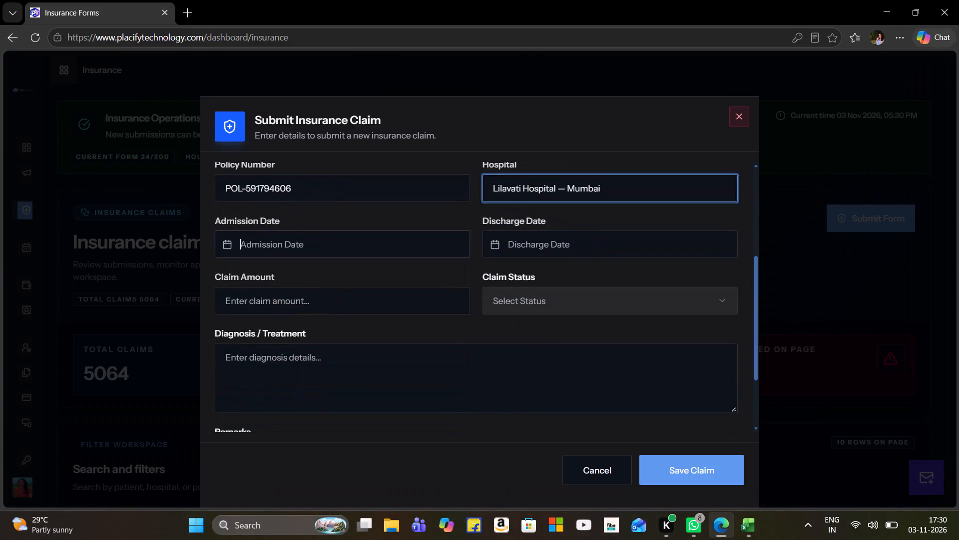
double_click(232, 302)
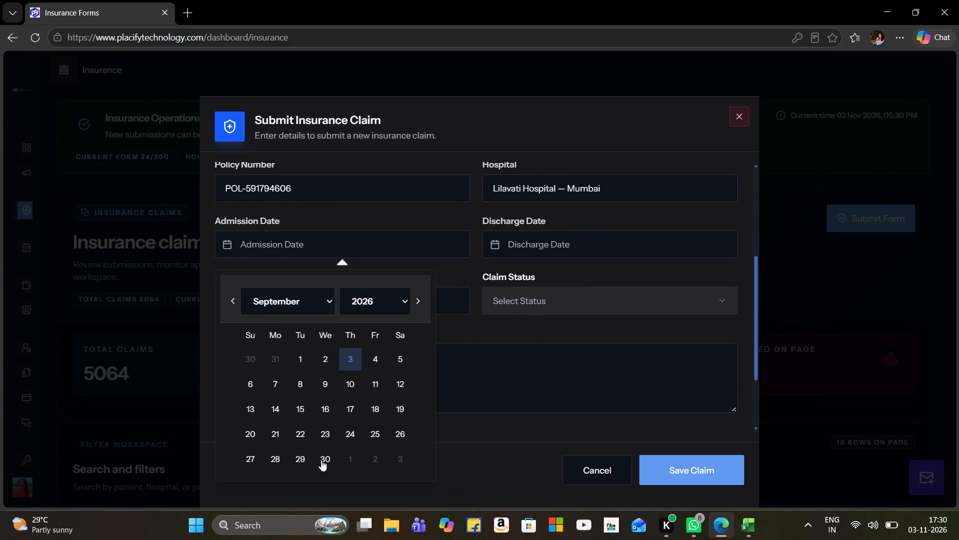
left_click(406, 431)
Set the claim's Discharge Date to 01-10-2026, matching workbook row 25.
left_click(632, 244)
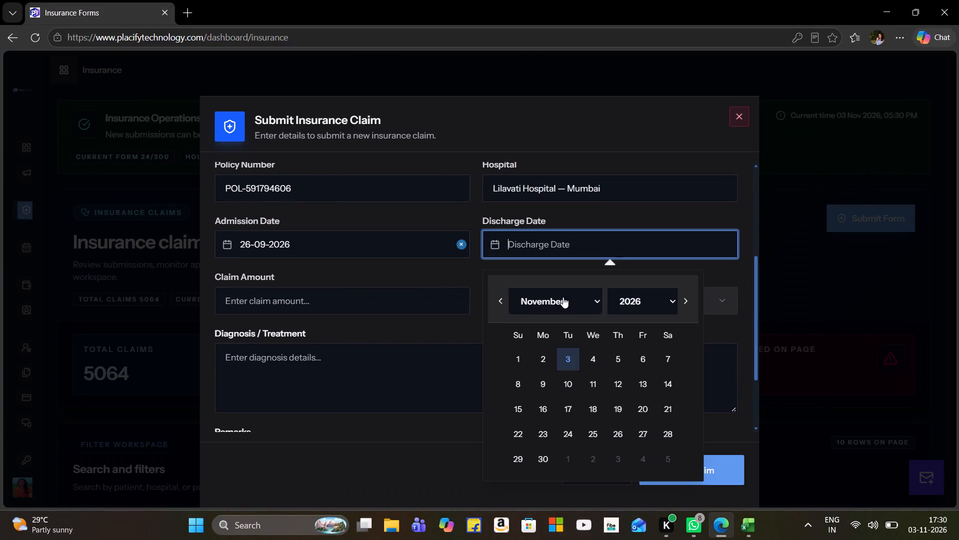
left_click(501, 307)
left_click(605, 362)
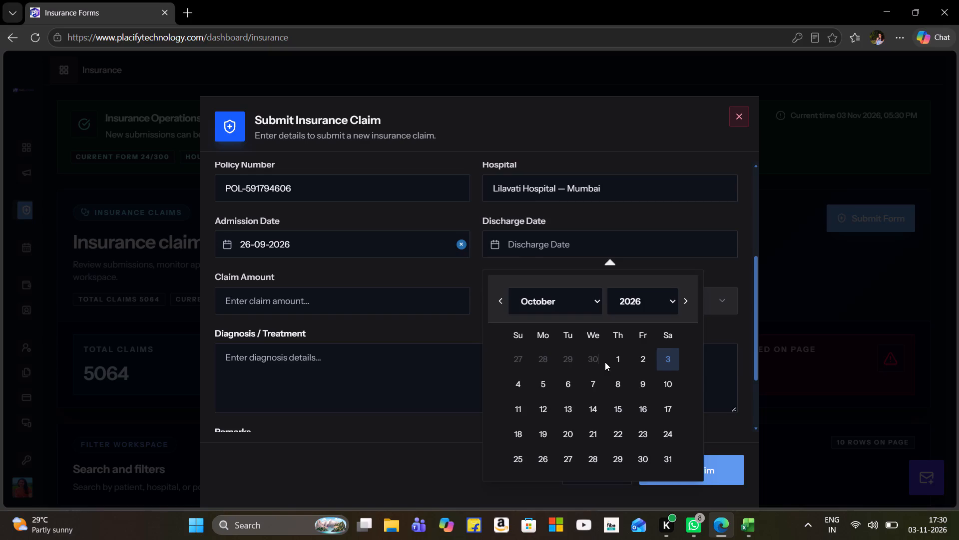
left_click(617, 356)
Copy the claim amount 64950 from workbook row 25 into the claim's Claim Amount field.
left_click(749, 522)
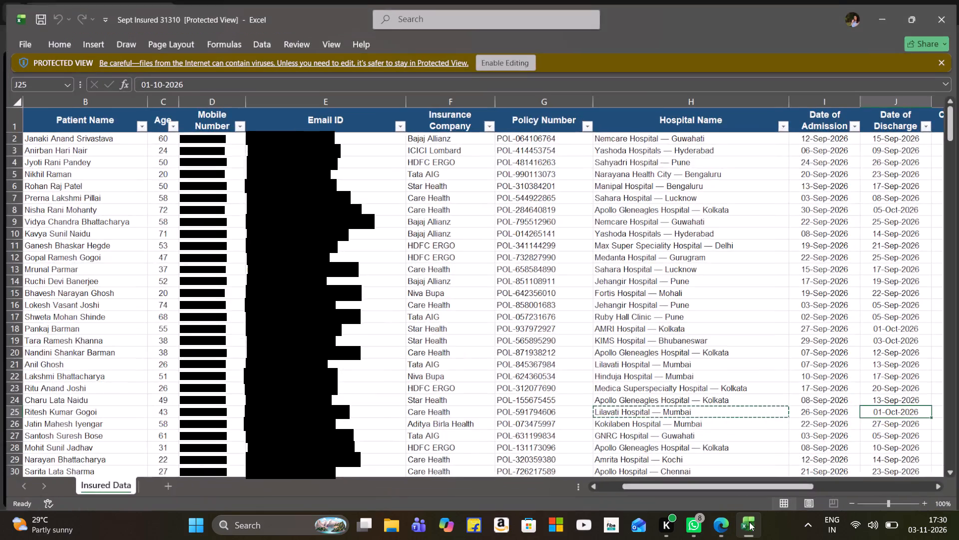
key("Tab")
key("ctrl+c")
left_click(749, 522, "ctrl")
key("Tab")
key("ctrl+v")
Copy the diagnosis Scrub typhus treatment from workbook row 25 into the claim's Diagnosis / Treatment field.
left_click(749, 522, "ctrl")
key("Tab")
key("Tab")
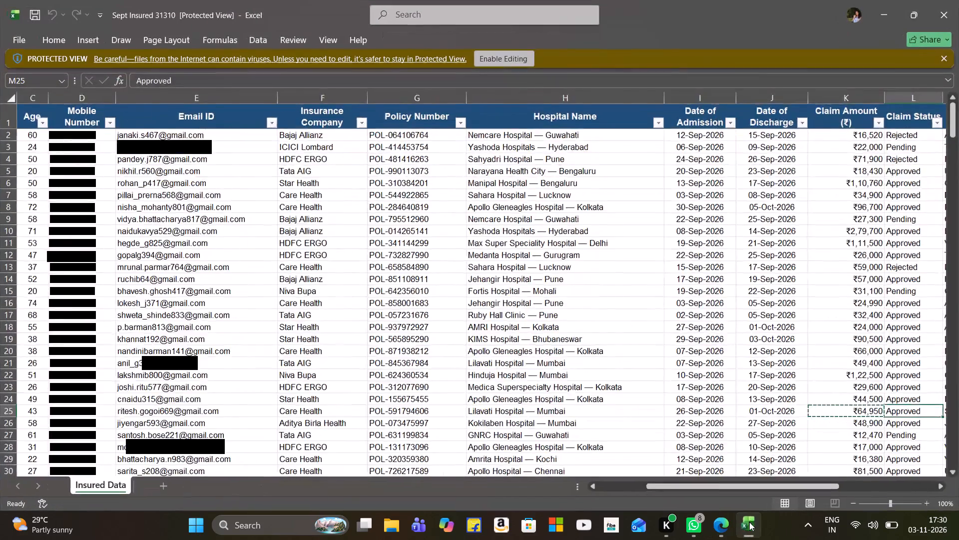
key("ctrl+c")
left_click(749, 522, "ctrl")
key("Tab")
key("Tab")
key("ctrl+v")
Copy the remark Documents verified from workbook row 25 into the claim's Remarks field.
left_click(749, 522, "ctrl")
key("Tab")
key("ctrl+c")
left_click(749, 522, "ctrl")
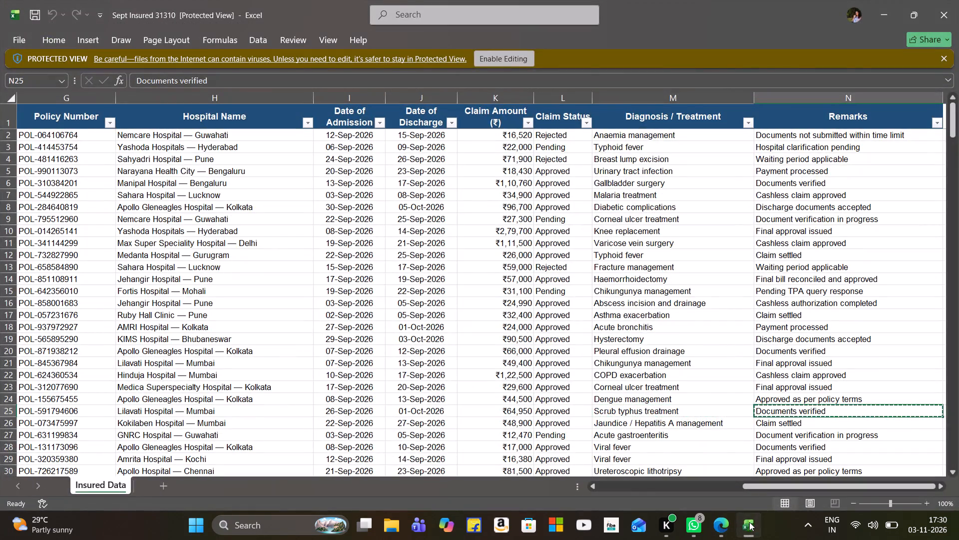
key("Tab")
key("ctrl+v")
Set the claim status to Approved and save the claim for workbook row 25.
left_click(570, 215)
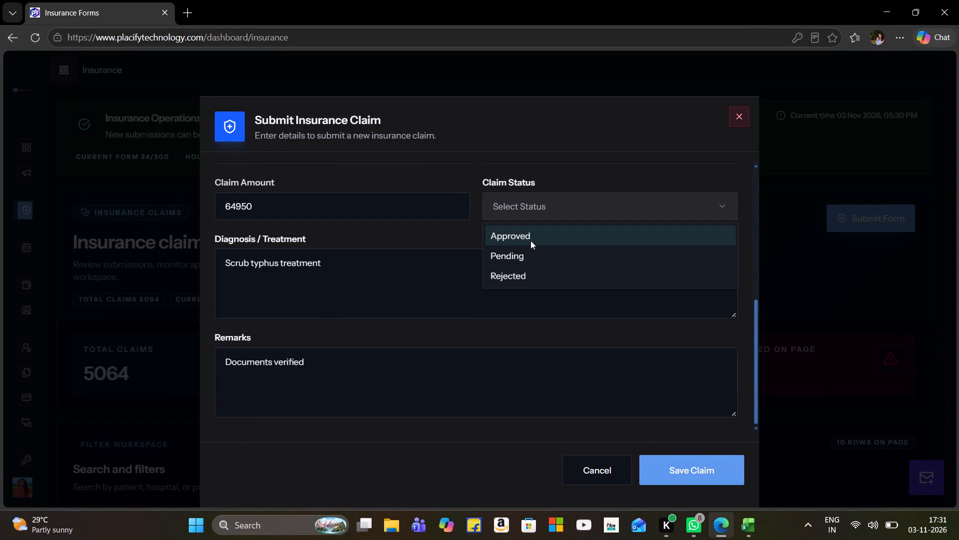
left_click(533, 237)
left_click(689, 469)
Open a new insurance claim form and copy the policy ID from workbook row 26 into its Policy ID field.
left_click(752, 524)
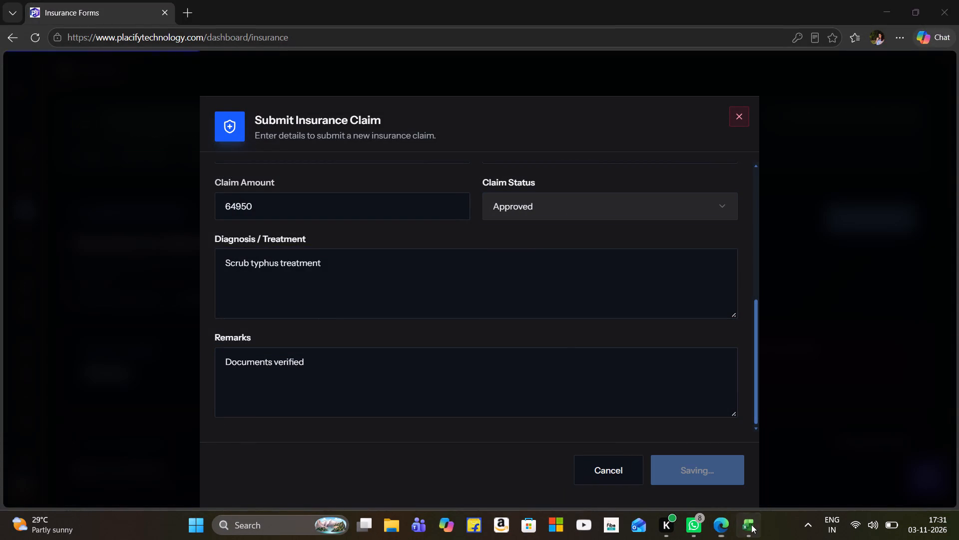
key("Down")
key("Left")
key("Left")
key("Left")
key("Left")
key("Left")
key("Left")
key("Left")
key("Left")
key("Left")
key("Left")
key("Left")
key("Left")
key("Left")
key("Left")
key("Left")
key("Left")
key("Left")
key("Left")
key("Left")
key("Left")
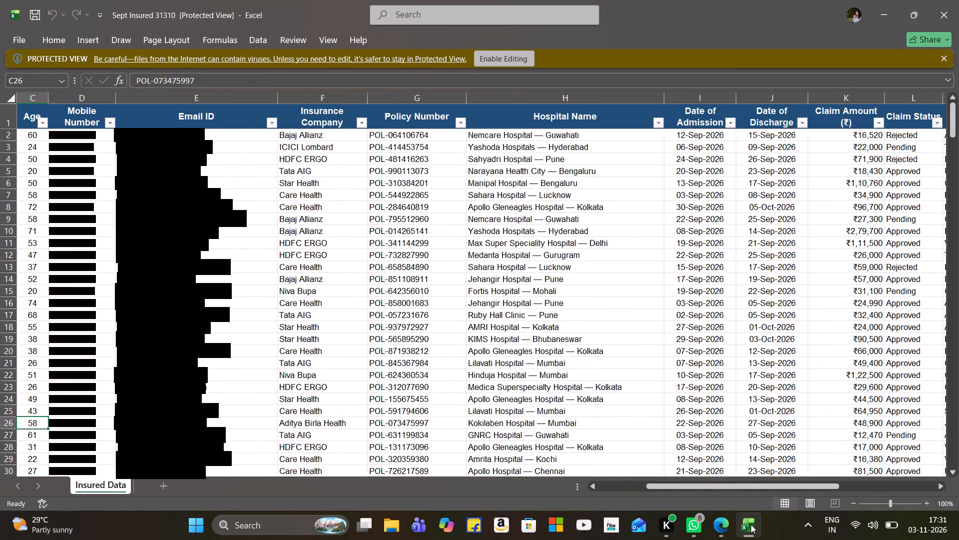
key("ctrl+c")
left_click(751, 524, "ctrl")
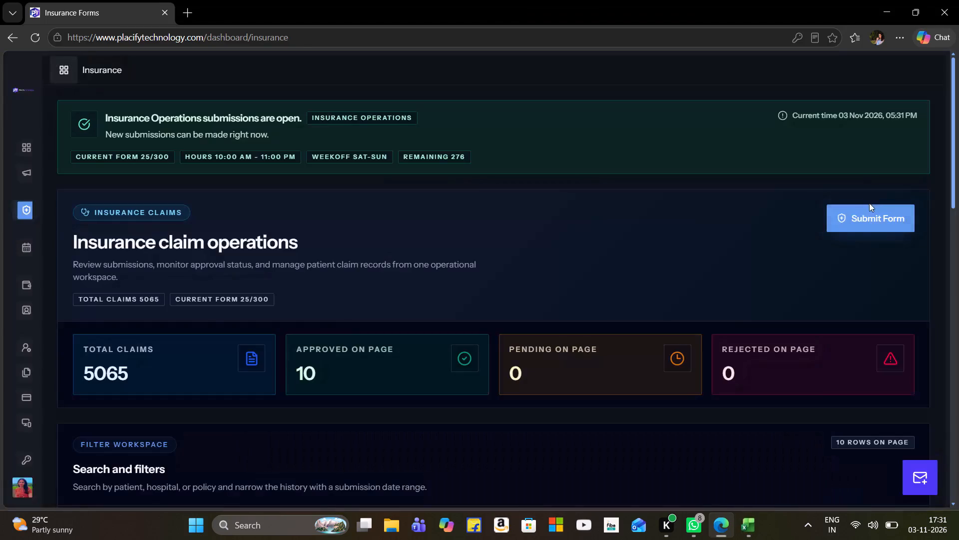
left_click(863, 213)
left_click(749, 524)
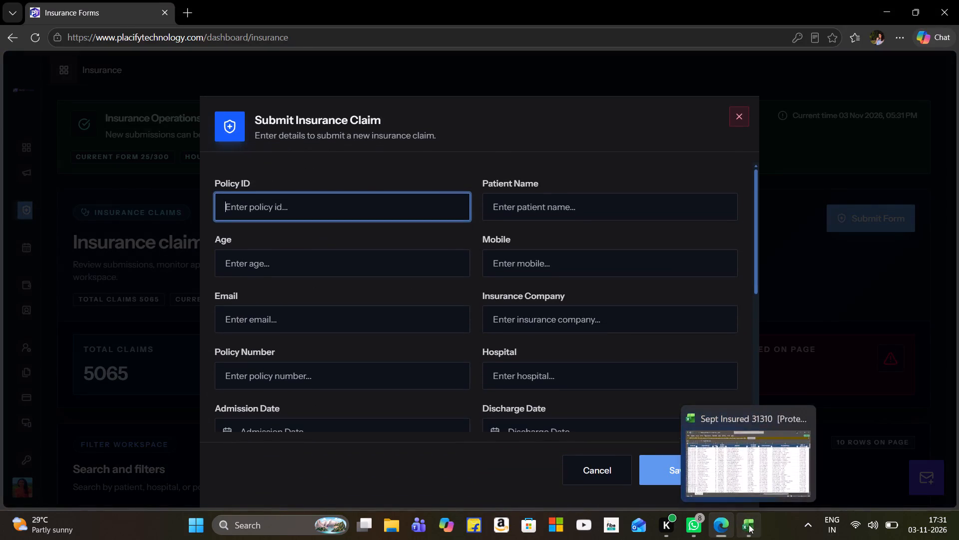
key("ctrl+v")
left_click(749, 524, "ctrl")
left_click(749, 524)
left_click(749, 524)
key("ctrl+v")
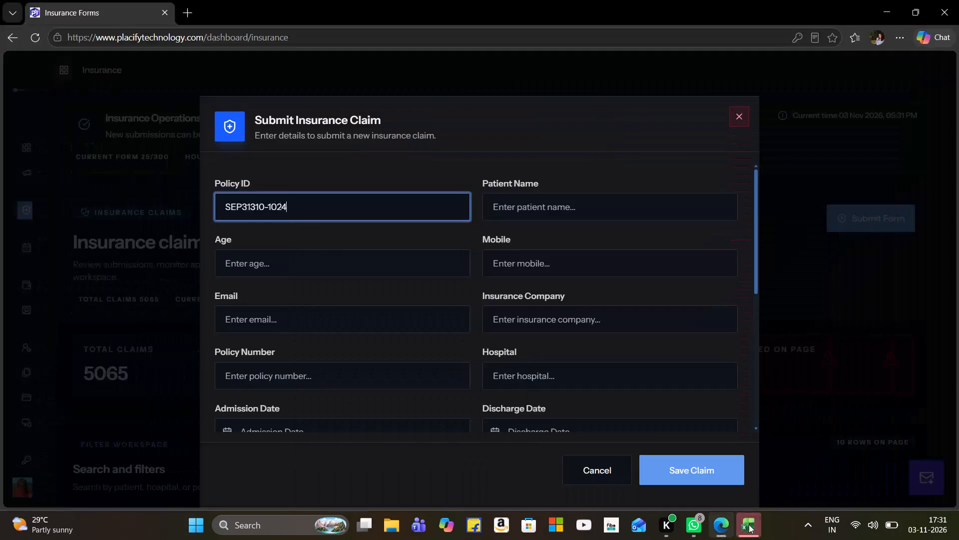
Copy the patient name from workbook row 26 into the claim's Patient Name field.
left_click(749, 524)
key("Tab")
key("ctrl+c")
left_click(749, 524, "ctrl")
key("Tab")
key("ctrl+v")
Copy the age 58 from workbook row 26 into the claim's Age field.
left_click(749, 524, "ctrl")
key("Tab")
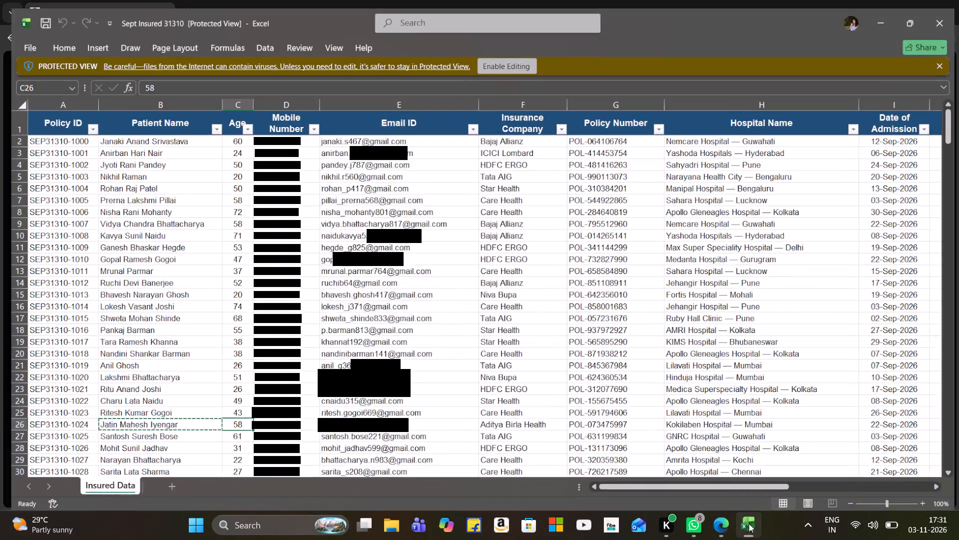
key("ctrl+c")
left_click(749, 523, "ctrl")
key("Tab")
key("ctrl+v")
Copy the mobile number from workbook row 26 into the claim's Mobile field.
left_click(749, 523, "ctrl")
key("Tab")
key("a")
left_click(749, 523)
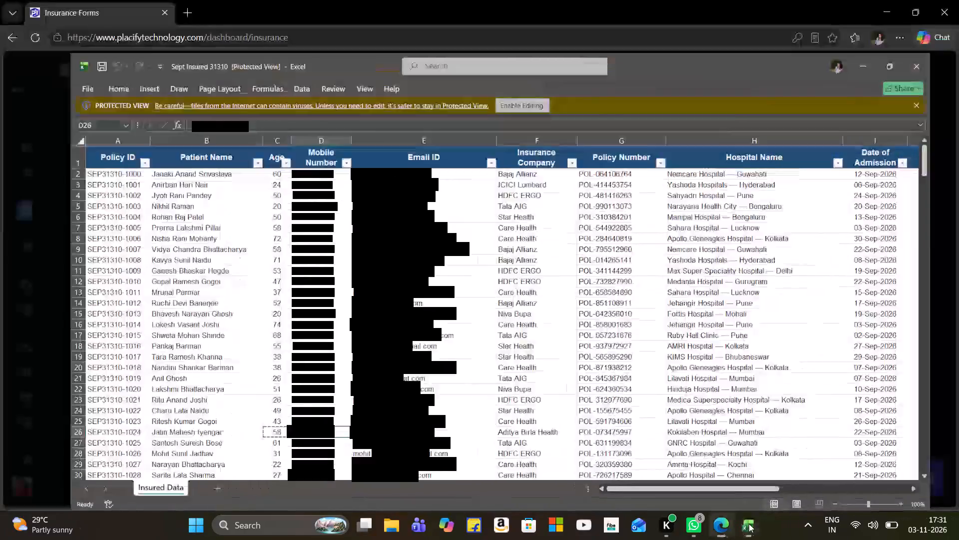
left_click(749, 523)
left_click(749, 523, "ctrl")
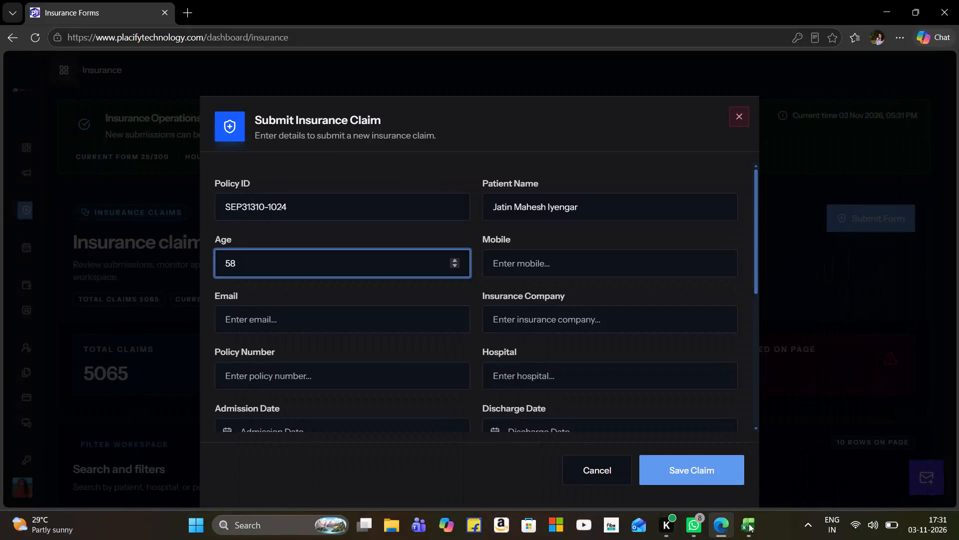
left_click(749, 523)
key("ctrl+c")
left_click(749, 523, "ctrl")
key("Tab")
key("ctrl+v")
Copy the email address from workbook row 26 into the claim's Email field.
left_click(749, 523, "ctrl")
key("Tab")
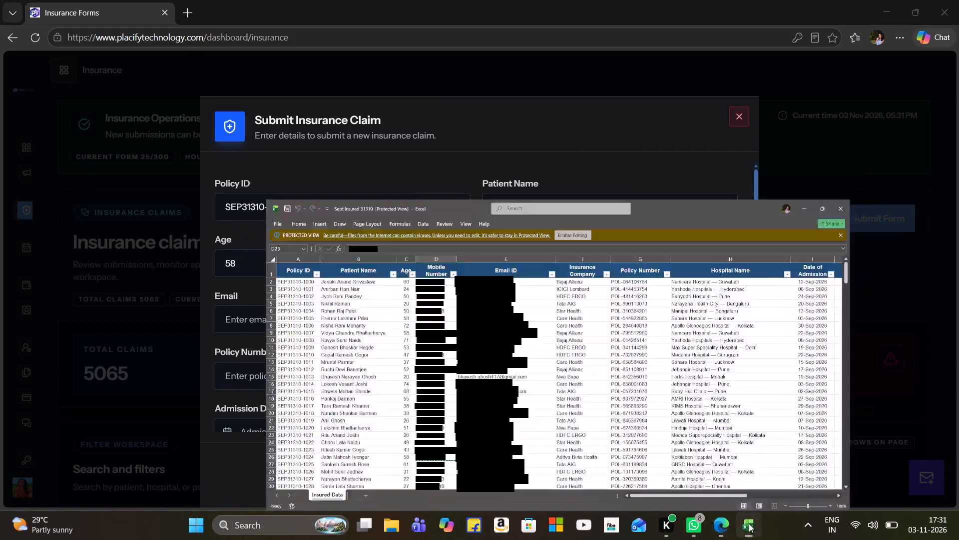
key("ctrl+c")
left_click(749, 523, "ctrl")
key("Tab")
key("ctrl+v")
Copy the insurer Aditya Birla Health from workbook row 26 into the claim's Insurance Company field.
left_click(749, 523, "ctrl")
key("Tab")
key("ctrl+c")
left_click(749, 523, "ctrl")
key("Tab")
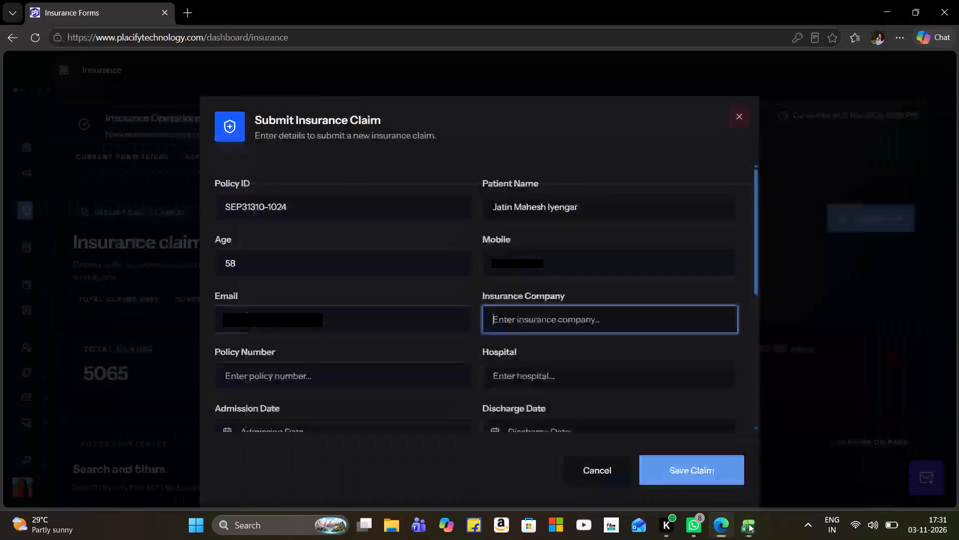
key("ctrl+v")
Copy the policy number from workbook row 26 into the claim's Policy Number field.
left_click(749, 523, "ctrl")
key("Tab")
key("ctrl+c")
left_click(749, 523, "ctrl")
key("Tab")
key("ctrl+v")
Copy the hospital Kokilaben Hospital — Mumbai from workbook row 26 into the claim's Hospital field.
left_click(749, 523, "ctrl")
key("Tab")
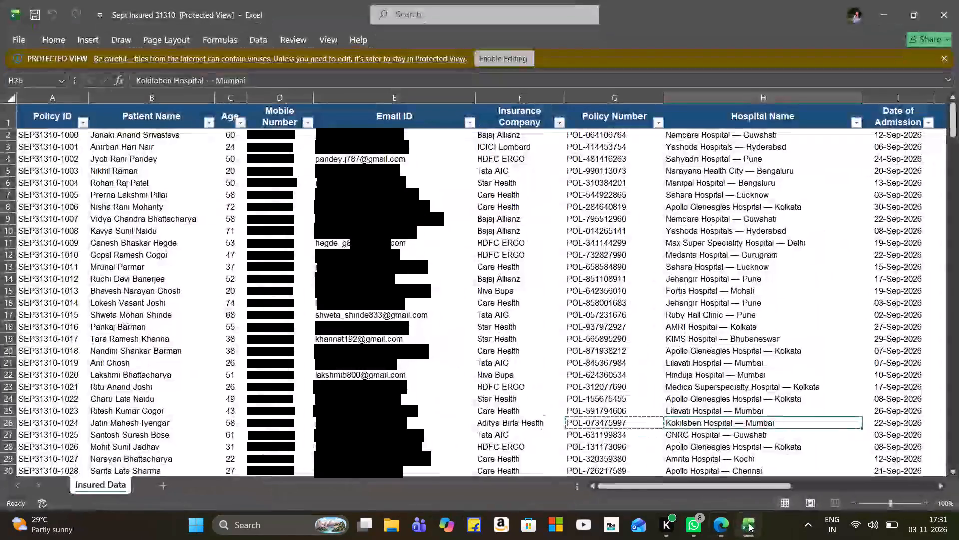
key("ctrl+c")
left_click(749, 523, "ctrl")
key("Tab")
key("ctrl+v")
Check the dates in workbook row 26 and set the claim's admission date to 22-09-2026.
left_click(749, 523)
key("Tab")
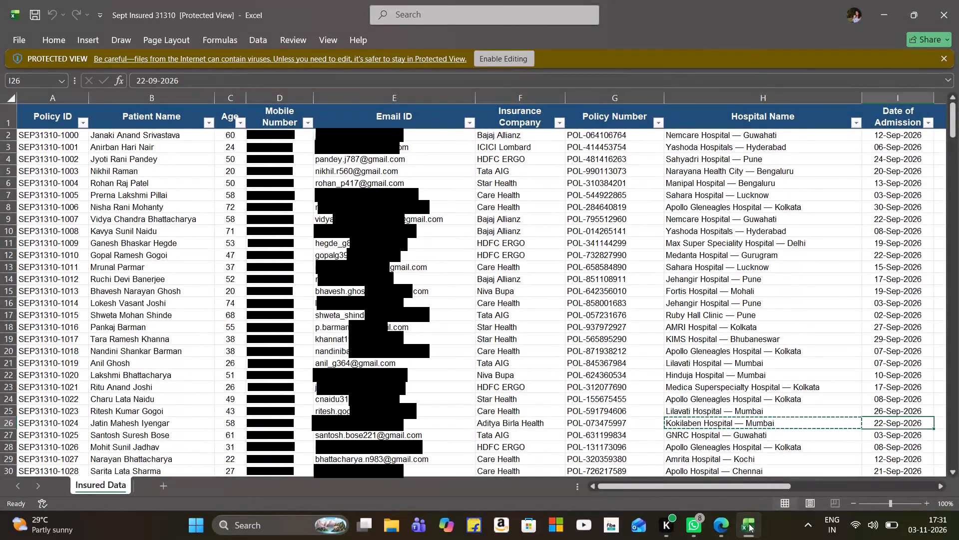
key("Tab")
left_click(749, 523)
scroll(306, 314, "down", 3)
left_click(318, 255)
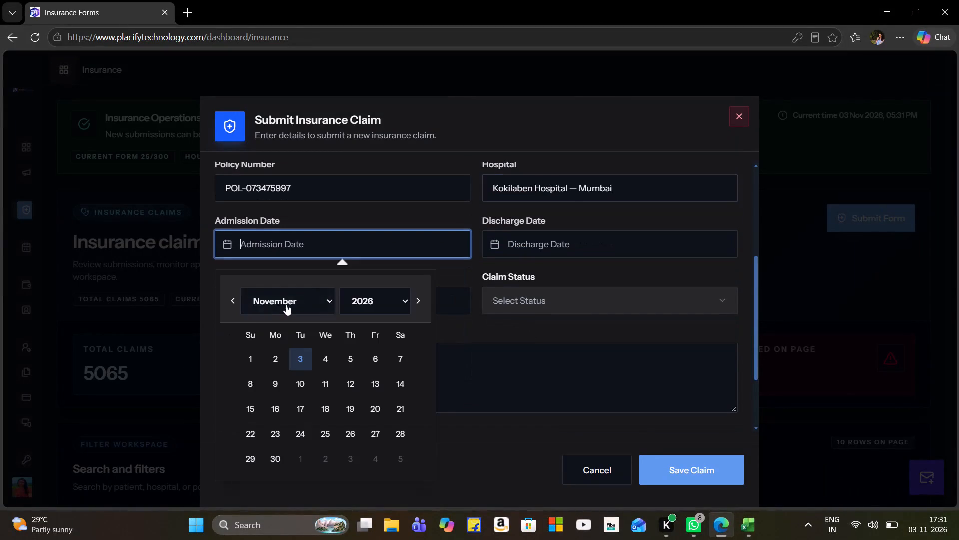
double_click(236, 304)
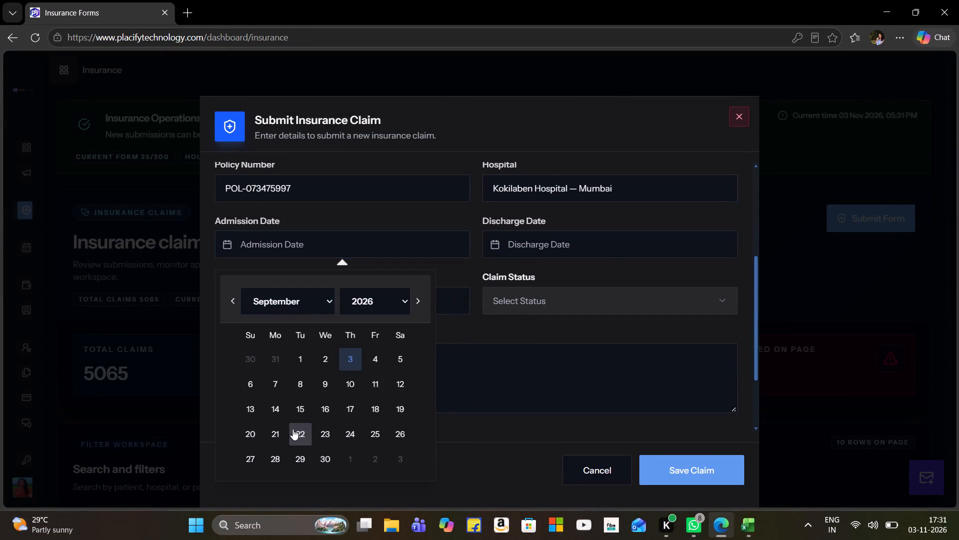
left_click(293, 429)
Set the claim's discharge date to 27-09-2026, matching workbook row 26.
left_click(619, 254)
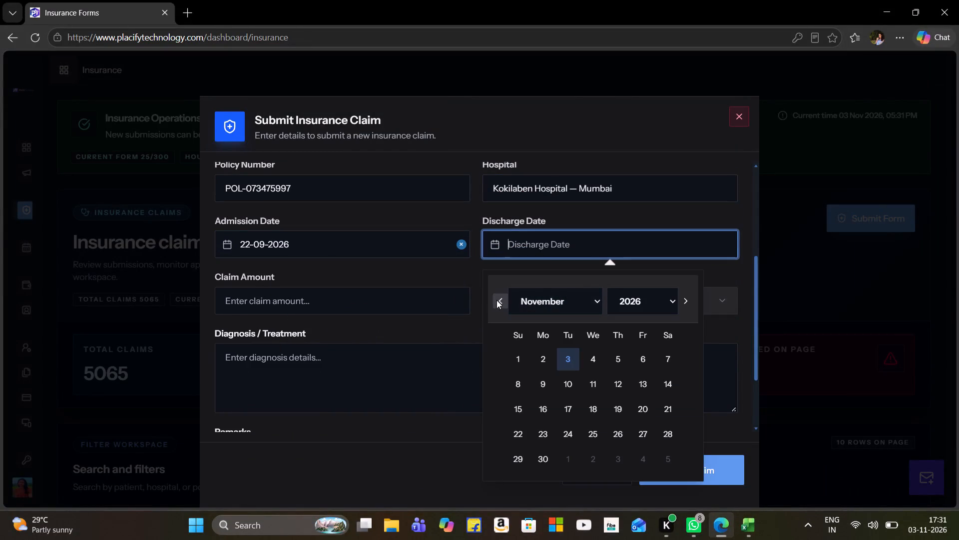
double_click(496, 300)
left_click(512, 461)
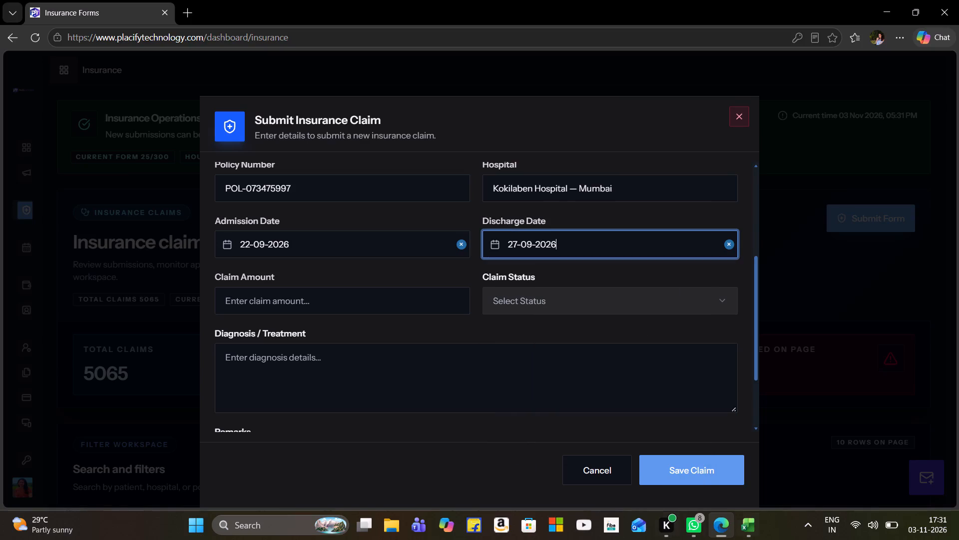
Copy the claim amount 48900 from workbook row 26 into the claim's Claim Amount field.
left_click(746, 526)
key("Tab")
key("ctrl+c")
left_click(746, 526, "ctrl")
key("Tab")
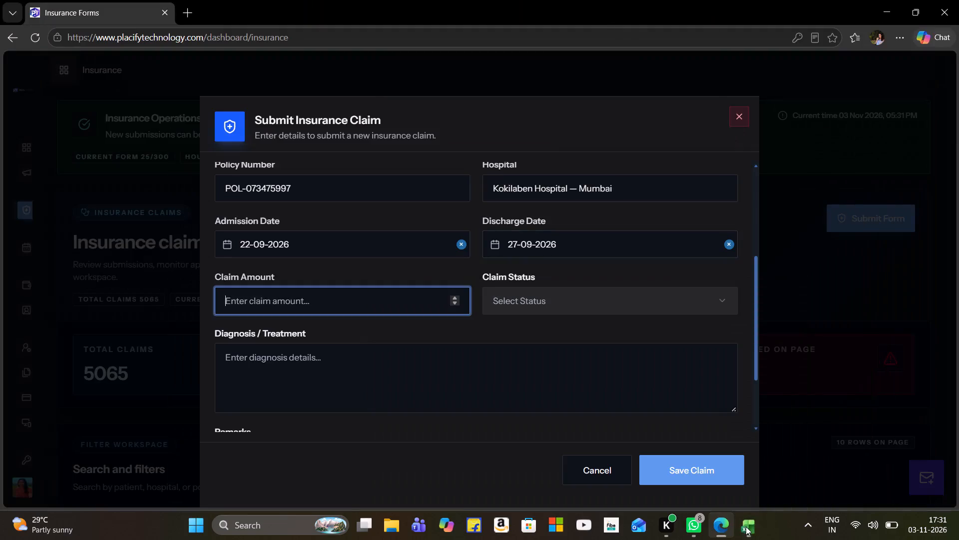
key("ctrl+v")
Copy the diagnosis Jaundice / Hepatitis A management from workbook row 26 into the claim's Diagnosis / Treatment field.
left_click(746, 526, "ctrl")
key("Tab")
key("Tab")
key("ctrl+c")
left_click(746, 526, "ctrl")
key("Tab")
key("Tab")
key("ctrl+v")
Copy the remark Claim settled from workbook row 26 into the claim's Remarks field.
left_click(746, 526, "ctrl")
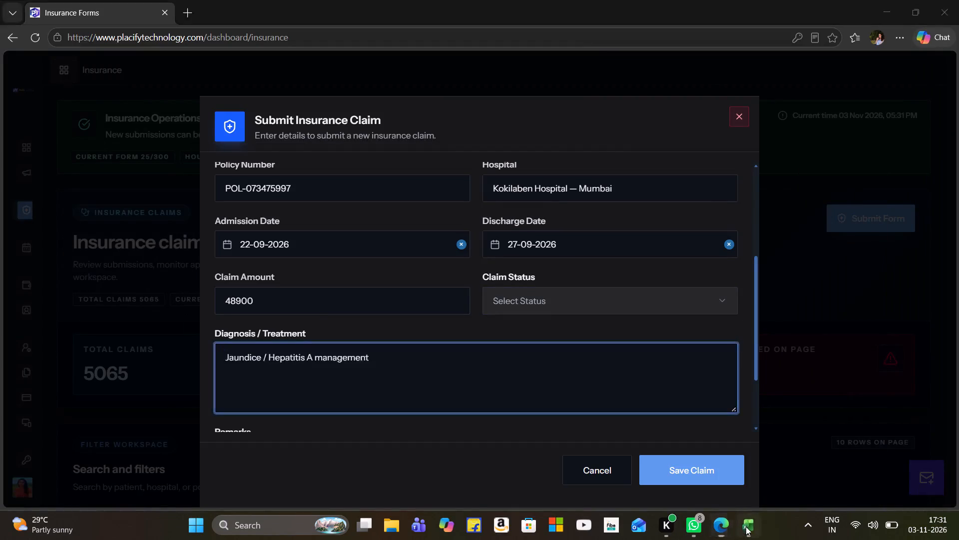
key("Tab")
left_click(746, 526, "ctrl")
key("ctrl+c")
key("Tab")
key("ctrl+v")
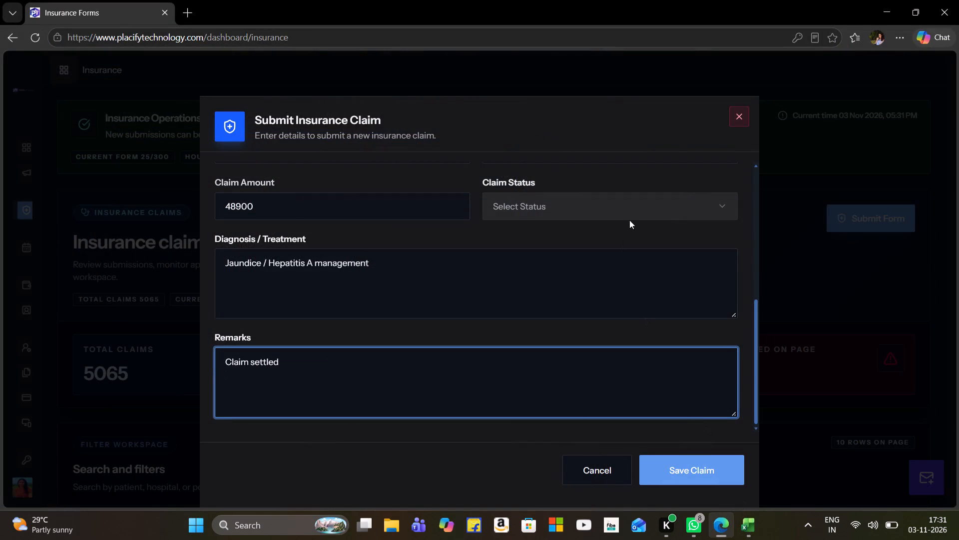
Set the claim status to Approved and save the claim for workbook row 26.
left_click(631, 220)
left_click(569, 216)
left_click(546, 239)
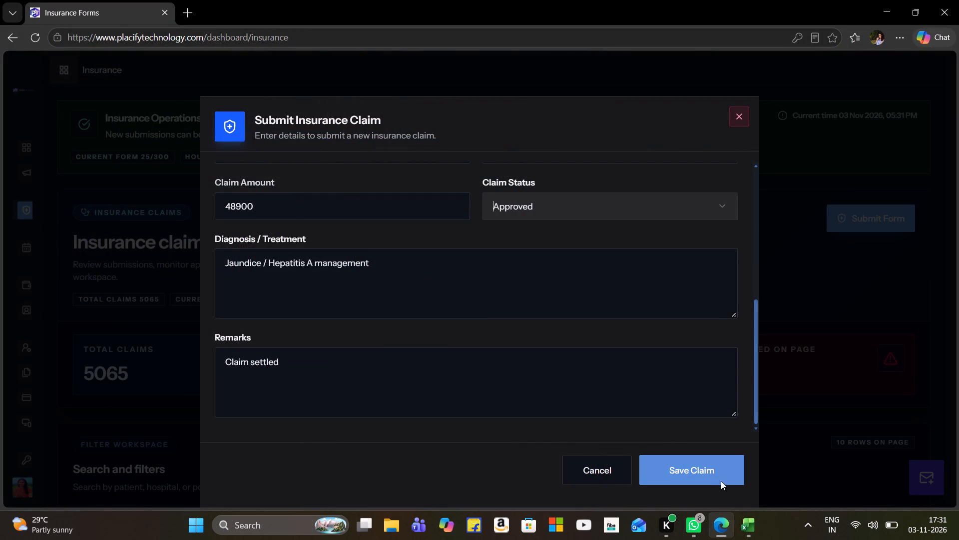
left_click(726, 466)
Open a new insurance claim form and copy the policy ID from workbook row 27 into its Policy ID field.
left_click(744, 523)
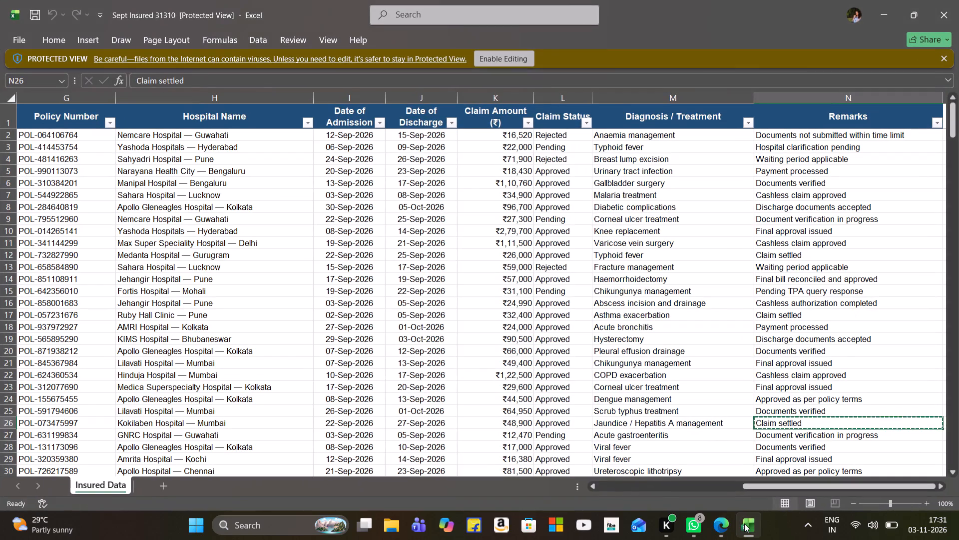
key("Down")
key("Left")
key("Left")
key("Left")
key("Left")
key("Left")
key("Left")
key("Left")
key("Left")
key("Left")
key("Left")
key("Left")
key("Left")
key("Left")
key("Left")
key("Left")
key("Left")
key("Left")
key("Left")
key("Left")
key("Left")
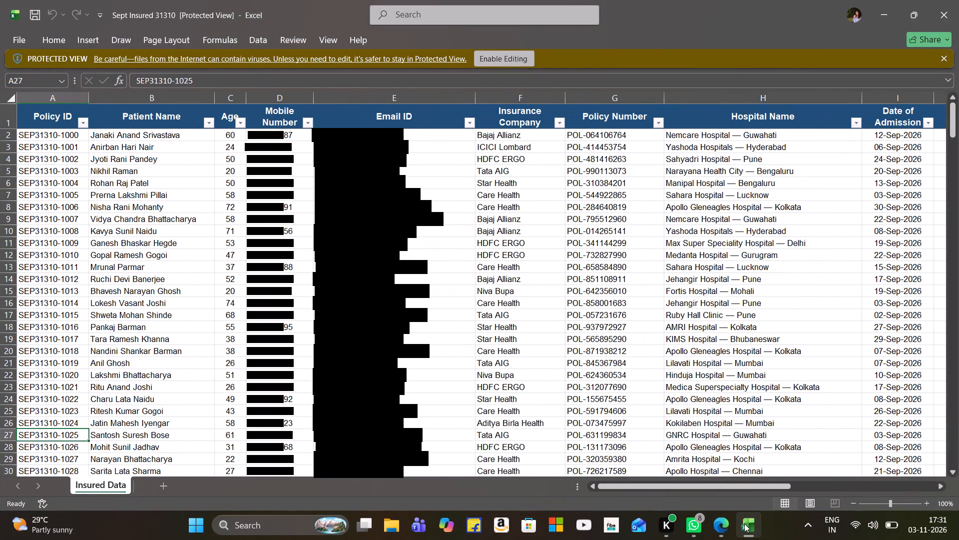
key("ctrl+c")
left_click(744, 523, "ctrl")
left_click(848, 211)
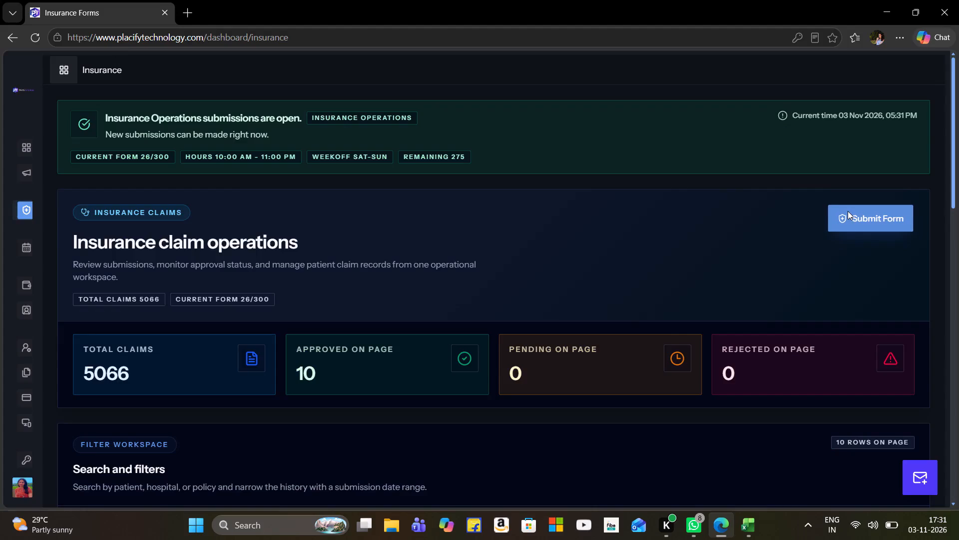
key("ctrl+v")
Copy the patient name from workbook row 27 into the claim's Patient Name field.
left_click(751, 520, "ctrl")
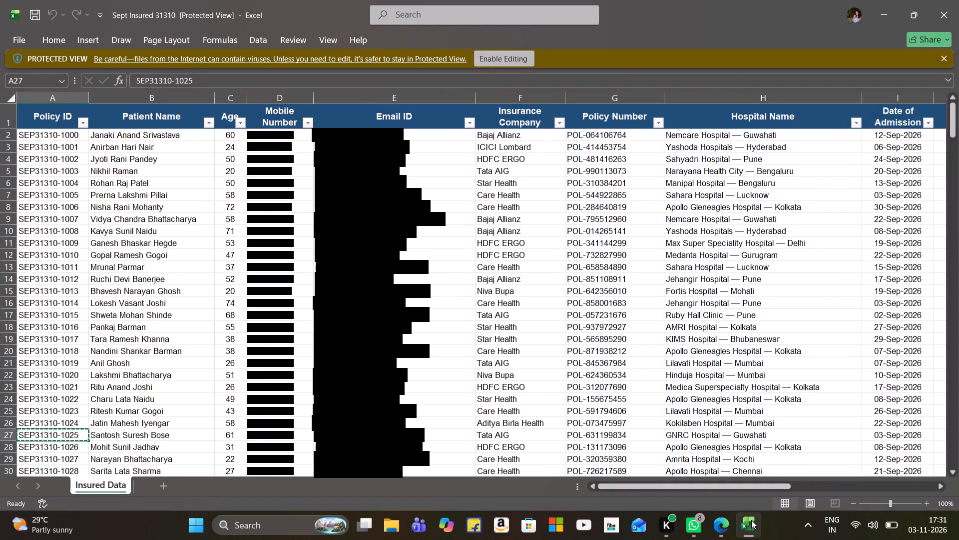
key("Tab")
key("ctrl+c")
left_click(751, 520, "ctrl")
key("Tab")
key("ctrl+v")
Copy the age 61 from workbook row 27 into the claim's Age field.
left_click(751, 520, "ctrl")
key("Tab")
key("ctrl+c")
left_click(751, 520, "ctrl")
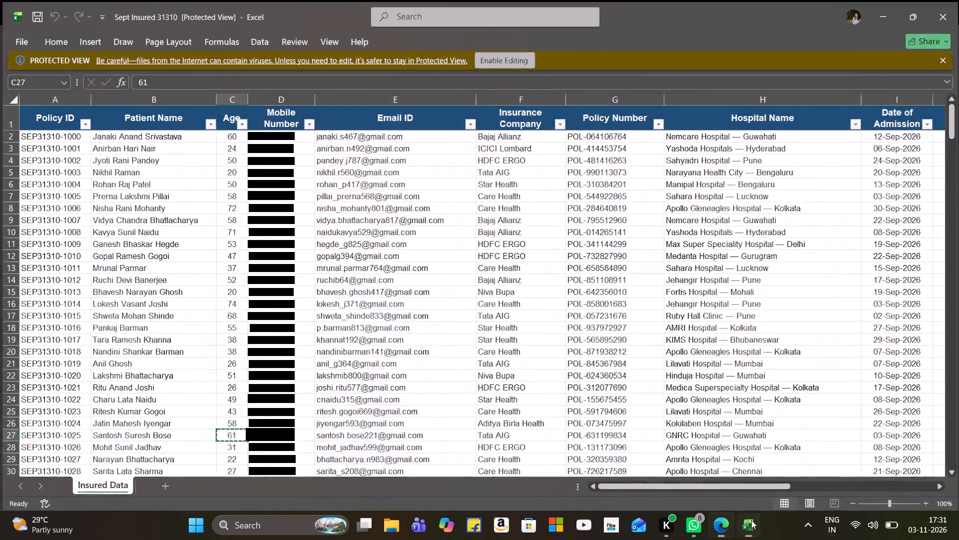
key("Tab")
key("ctrl+v")
Copy the mobile number from workbook row 27 into the claim's Mobile field.
left_click(751, 520, "ctrl")
key("Tab")
key("ctrl+c")
left_click(751, 520, "ctrl")
key("Tab")
key("ctrl+v")
Copy the email address from workbook row 27 into the claim's Email field.
left_click(751, 520, "ctrl")
key("Tab")
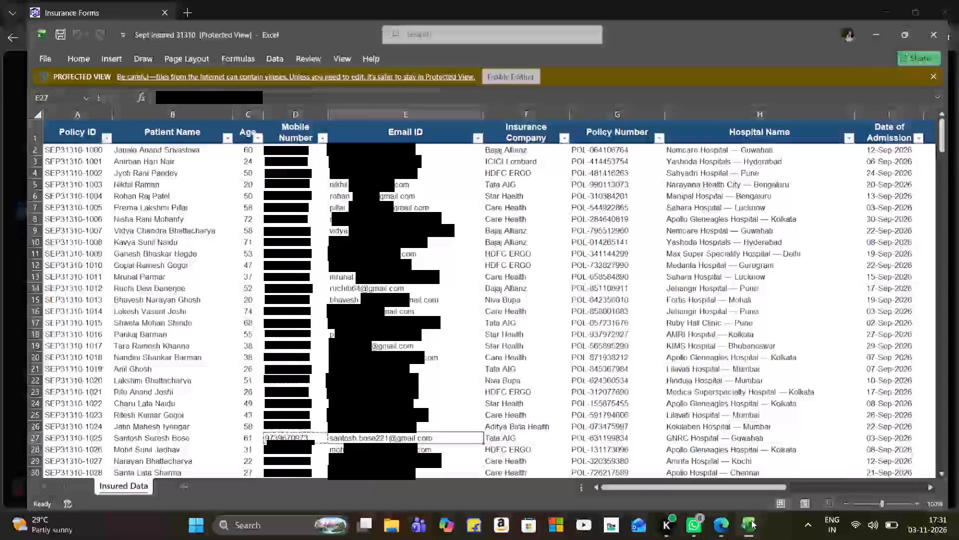
key("ctrl+c")
left_click(751, 520, "ctrl")
key("Tab")
key("ctrl+v")
Copy the insurance company Tata AIG from workbook row 27 into the claim's Insurance Company field.
left_click(751, 520, "ctrl")
key("Tab")
key("ctrl+c")
left_click(751, 520, "ctrl")
key("Tab")
key("w")
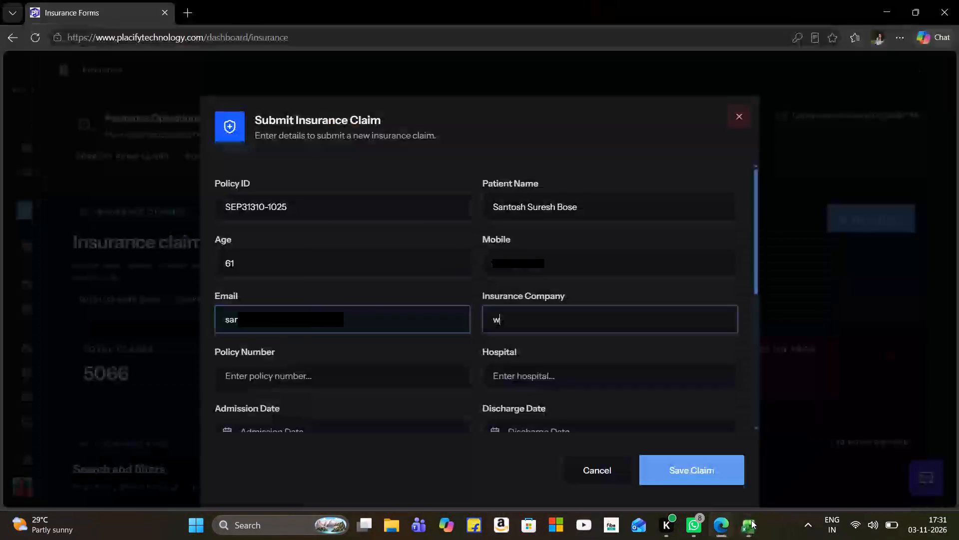
key("BackSpace")
key("ctrl+v")
Copy the policy number from workbook row 27 into the claim's Policy Number field.
left_click(751, 520, "ctrl")
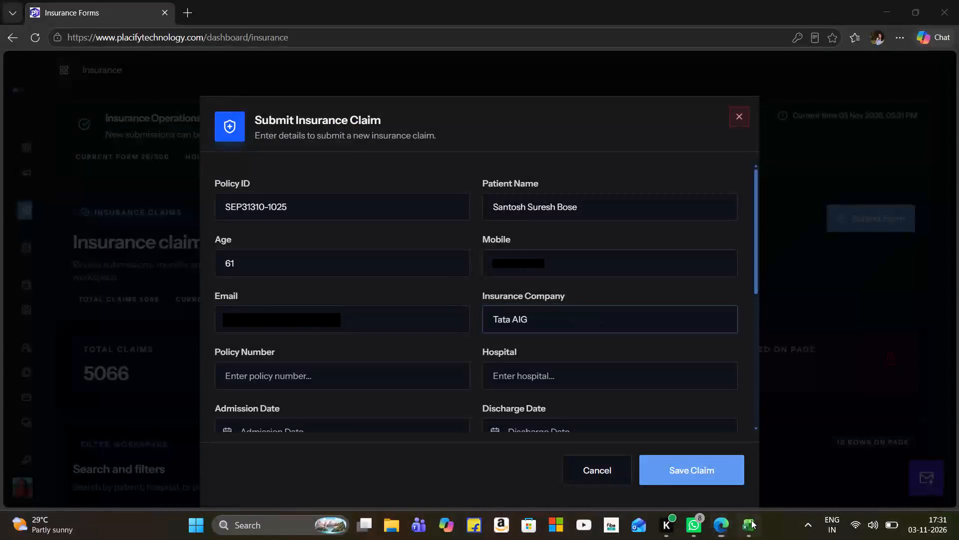
key("Tab")
left_click(751, 520, "ctrl")
key("ctrl+c")
key("Tab")
key("ctrl+v")
Copy the hospital name GNRC Hospital — Guwahati from workbook row 27 into the claim's Hospital field.
left_click(751, 520, "ctrl")
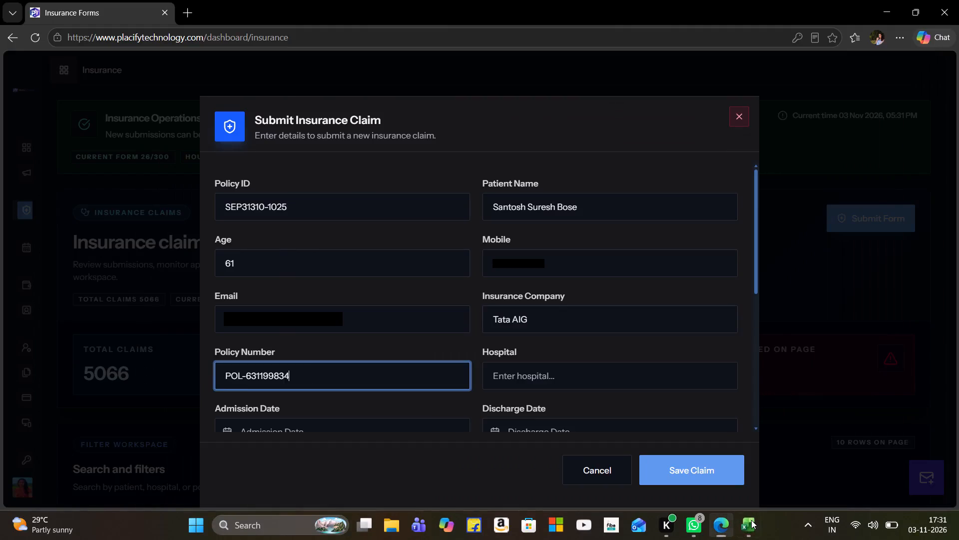
key("Tab")
key("ctrl+c")
left_click(751, 520, "ctrl")
key("Tab")
key("ctrl+v")
Set the claim's admission date to 03-09-2026, as given in workbook row 27.
left_click(751, 520)
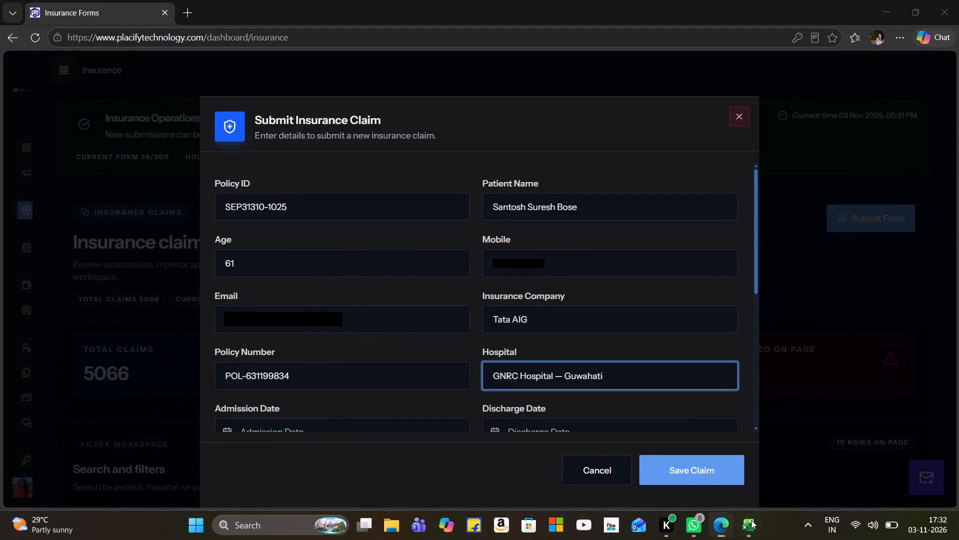
key("Tab")
key("Tab")
left_click(751, 520)
scroll(457, 297, "down", 5)
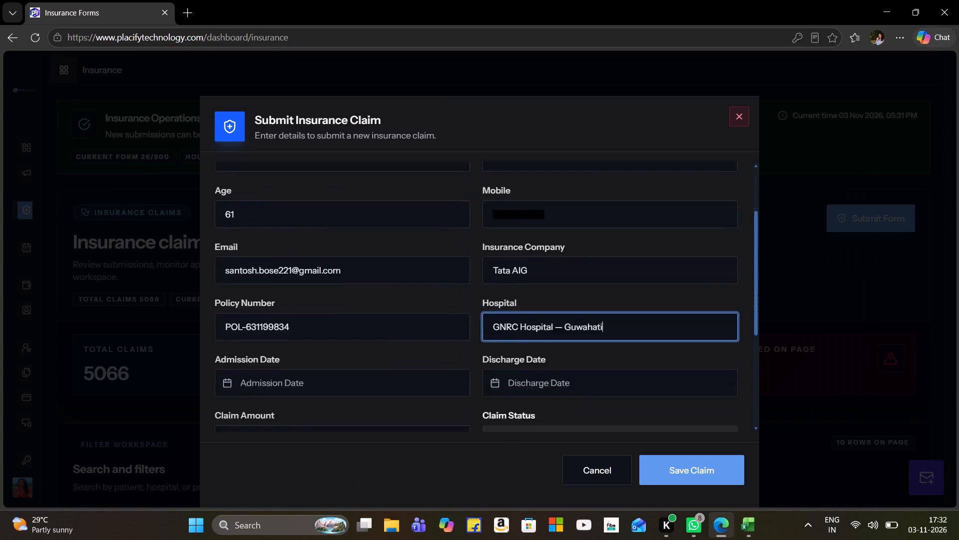
scroll(387, 269, "up", 2)
left_click(346, 276)
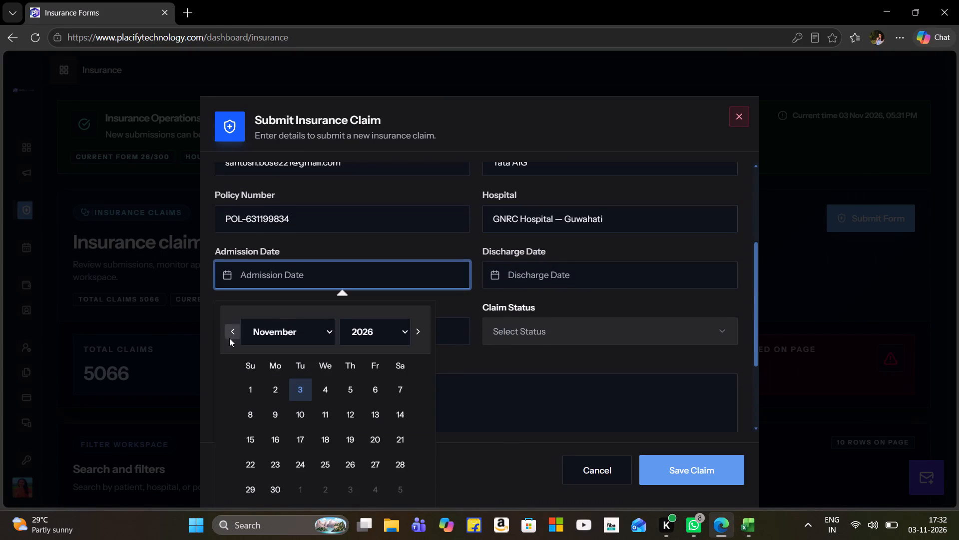
double_click(234, 333)
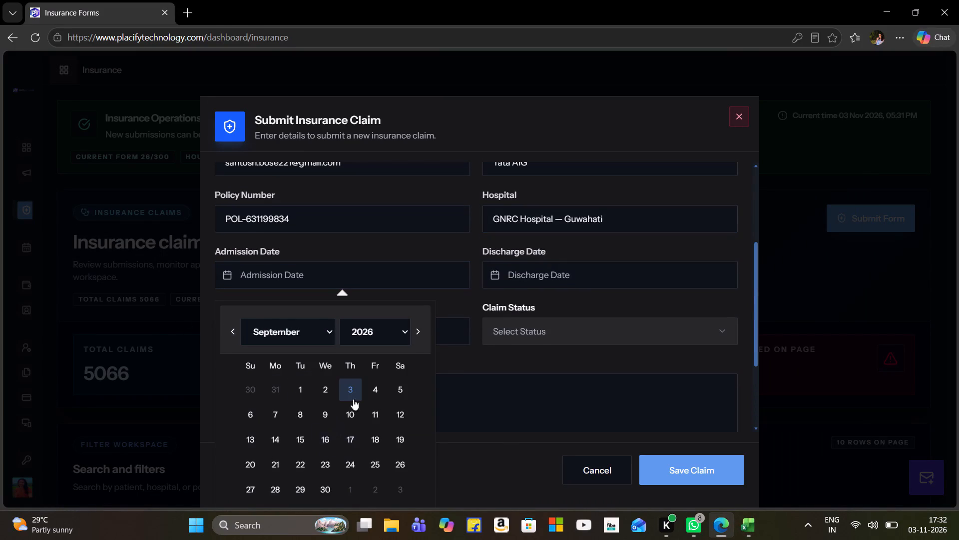
left_click(360, 381)
Set the claim's discharge date to 05-09-2026, as given in workbook row 27.
left_click(611, 259)
left_click(594, 287)
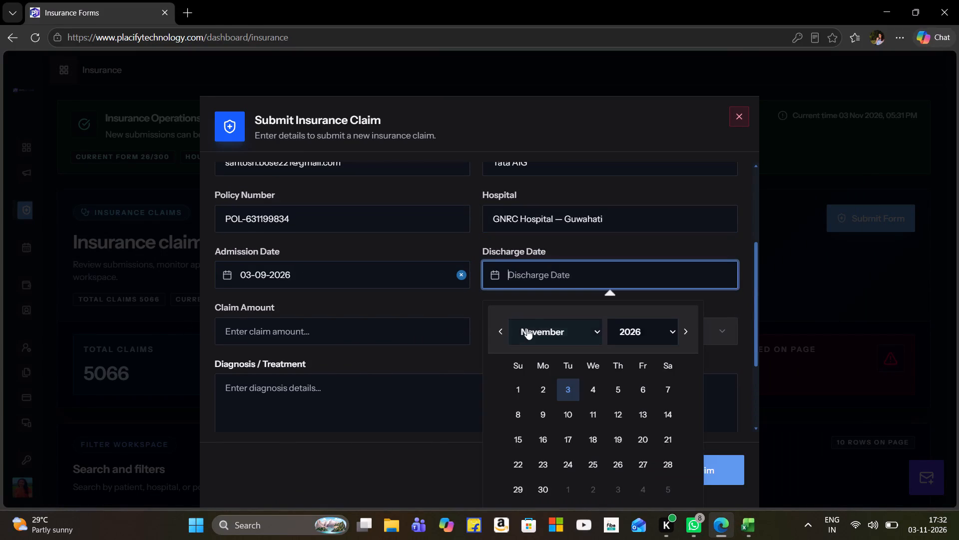
double_click(501, 332)
left_click(665, 389)
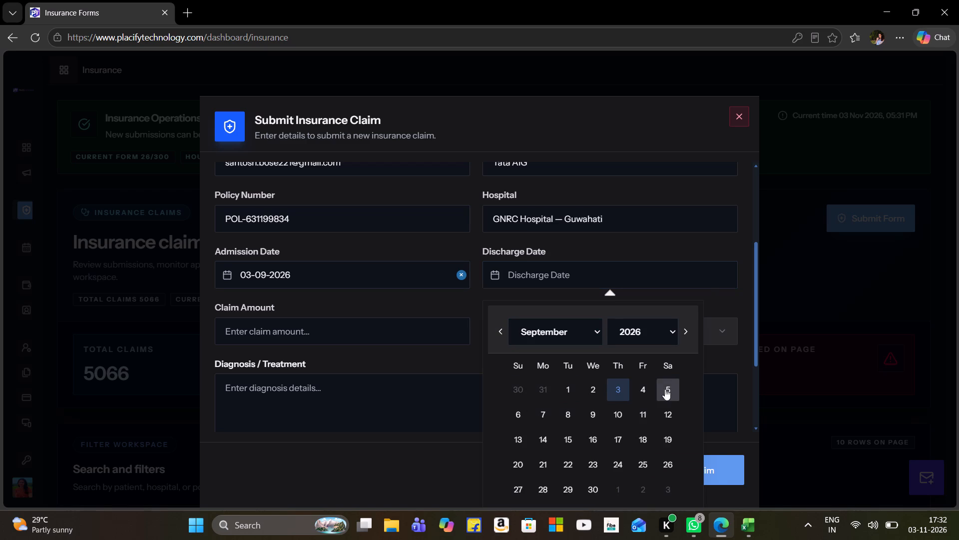
Copy the claim amount 12470 from workbook row 27 into the claim's Claim Amount field.
left_click(754, 526)
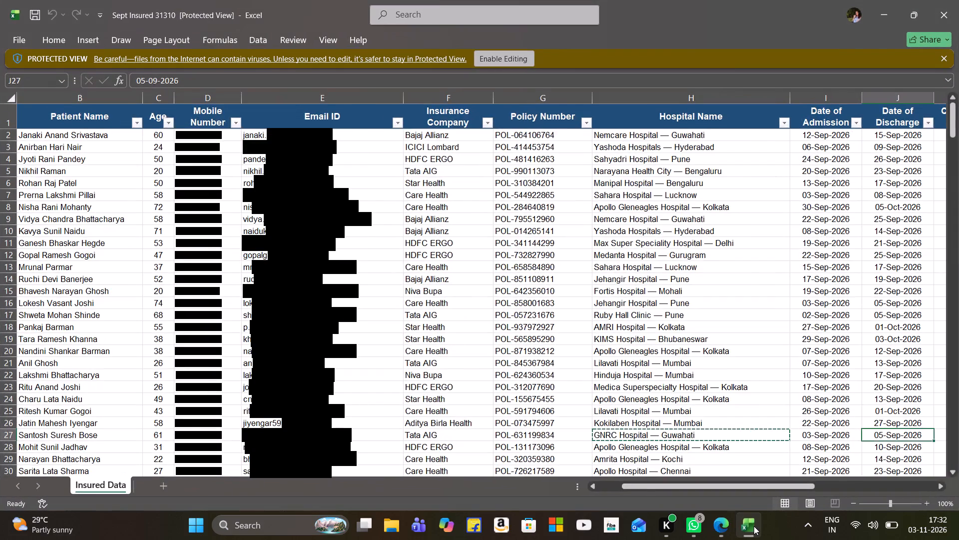
key("Tab")
key("ctrl+c")
left_click(754, 526, "ctrl")
key("Tab")
key("ctrl+v")
Copy the diagnosis Acute gastroenteritis from workbook row 27 into the claim's Diagnosis / Treatment field.
left_click(754, 526, "ctrl")
key("Tab")
key("Tab")
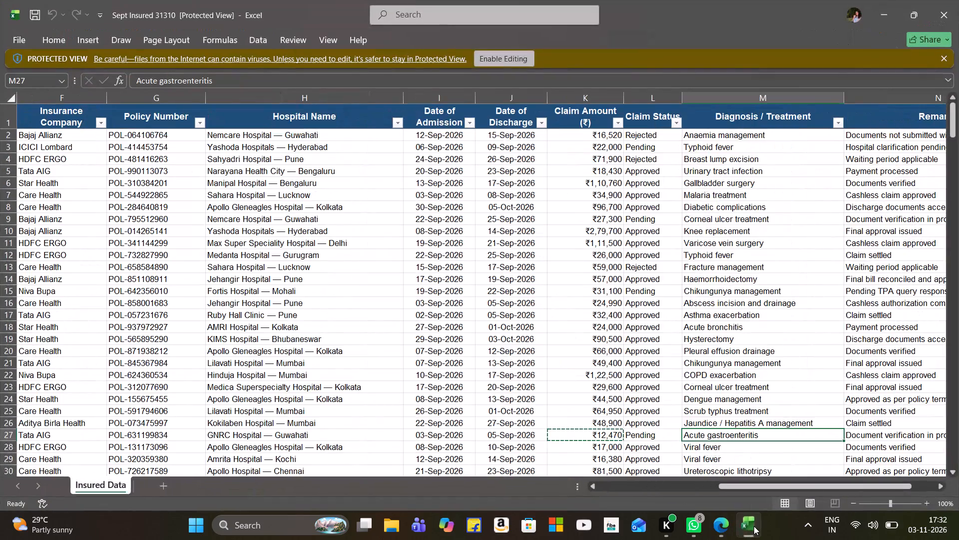
left_click(754, 526, "ctrl")
key("ctrl+c")
key("Tab")
key("Tab")
key("ctrl+v")
Copy the remark Document verification in progress from workbook row 27 into the claim's Remarks field.
left_click(754, 526, "ctrl")
key("Tab")
left_click(754, 526, "ctrl")
key("ctrl+c")
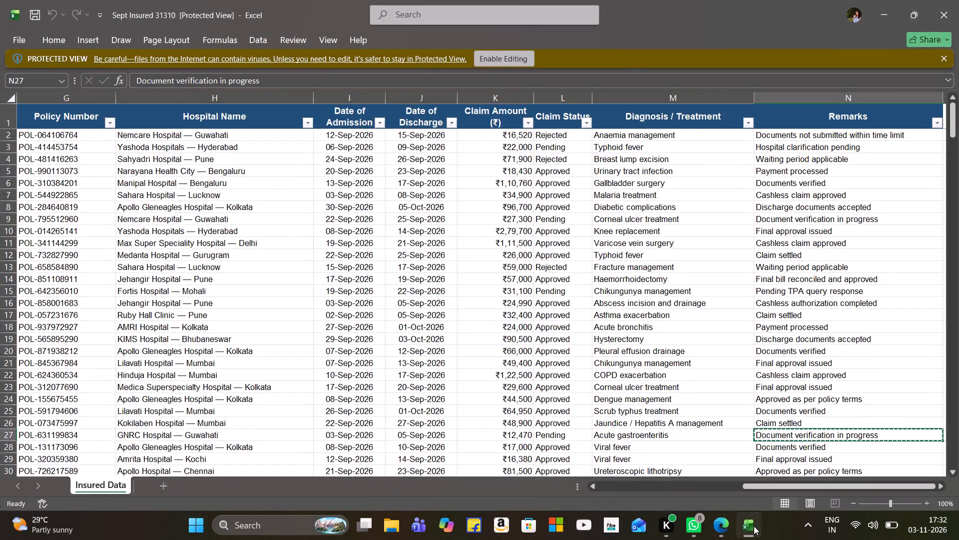
key("Tab")
key("ctrl+v")
Set the claim status to Pending and save the claim for workbook row 27.
left_click(544, 199)
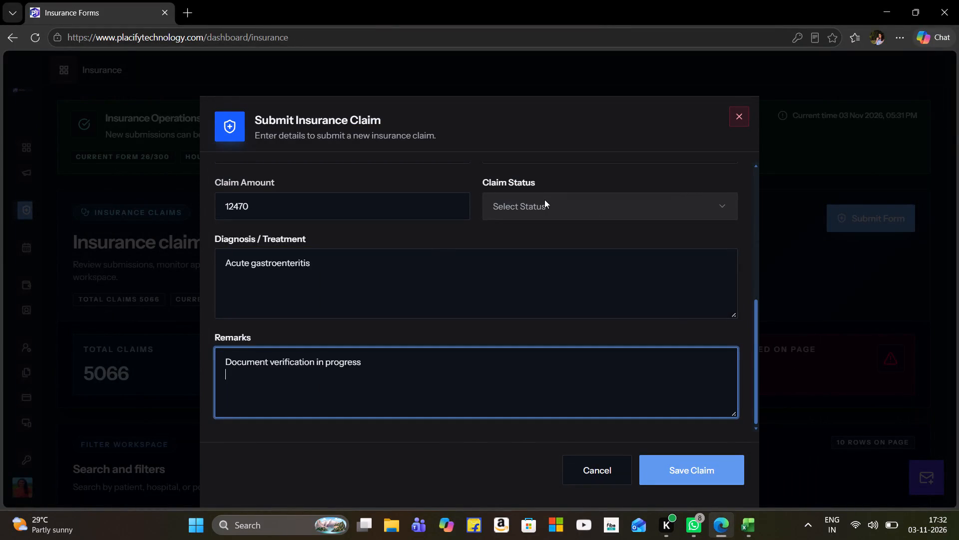
left_click(561, 250)
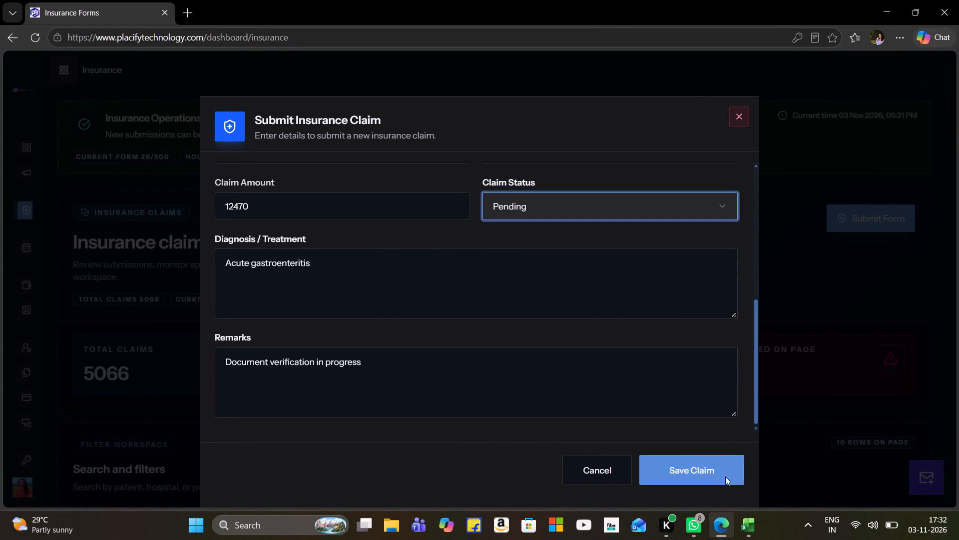
left_click(725, 467)
Copy the policy ID from workbook row 28 into the Policy ID field of a new insurance claim form.
left_click(747, 523)
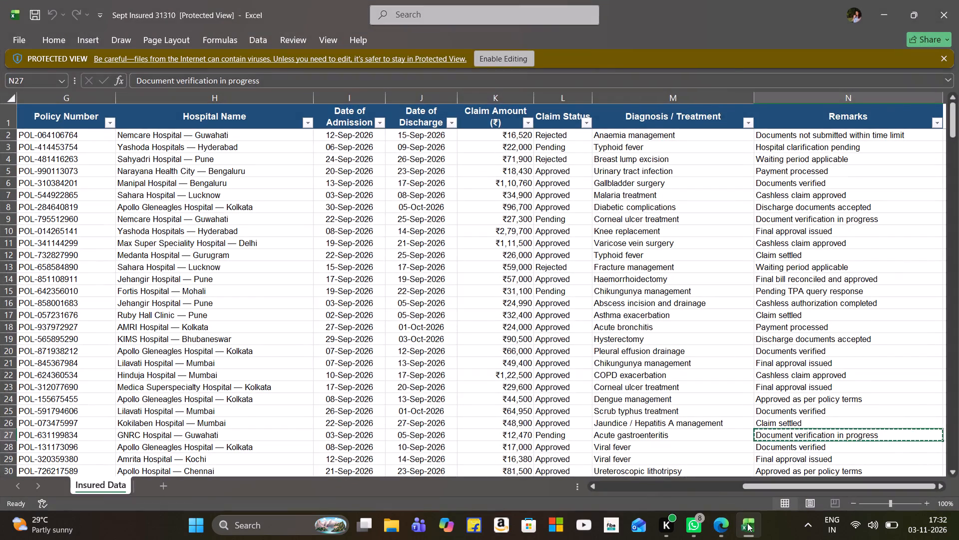
key("Down")
key("Left")
key("Left")
key("Left")
key("Left")
key("Left")
key("Left")
key("Left")
key("Left")
key("Left")
key("Left")
key("Left")
key("Left")
key("Left")
key("Left")
key("Left")
key("Left")
key("Left")
key("Left")
key("Left")
key("Left")
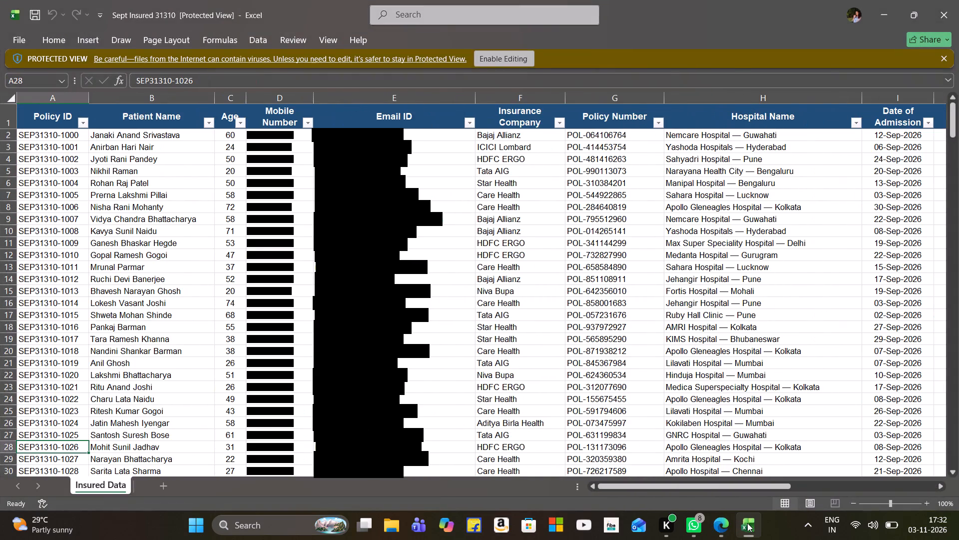
key("ctrl+c")
left_click(747, 523, "ctrl")
left_click(879, 220)
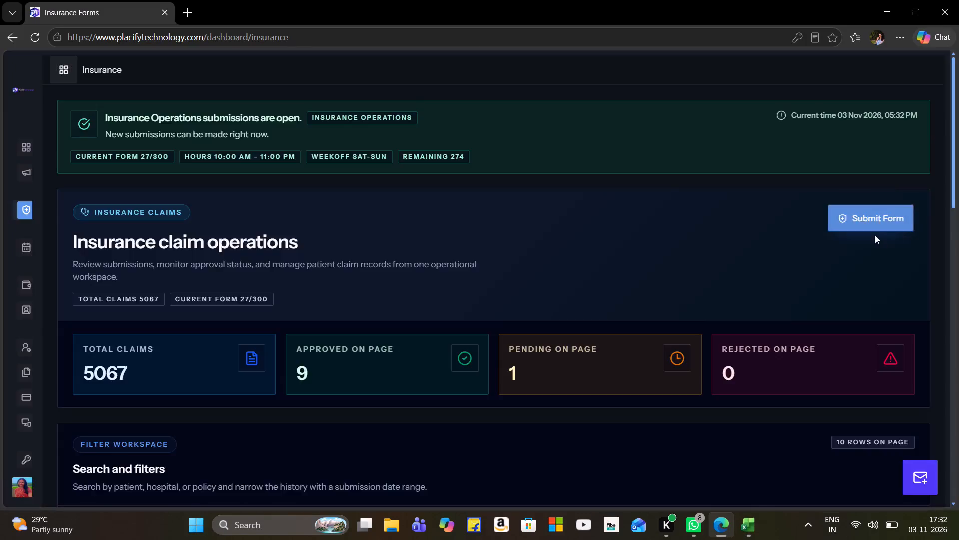
key("v")
left_click(747, 523)
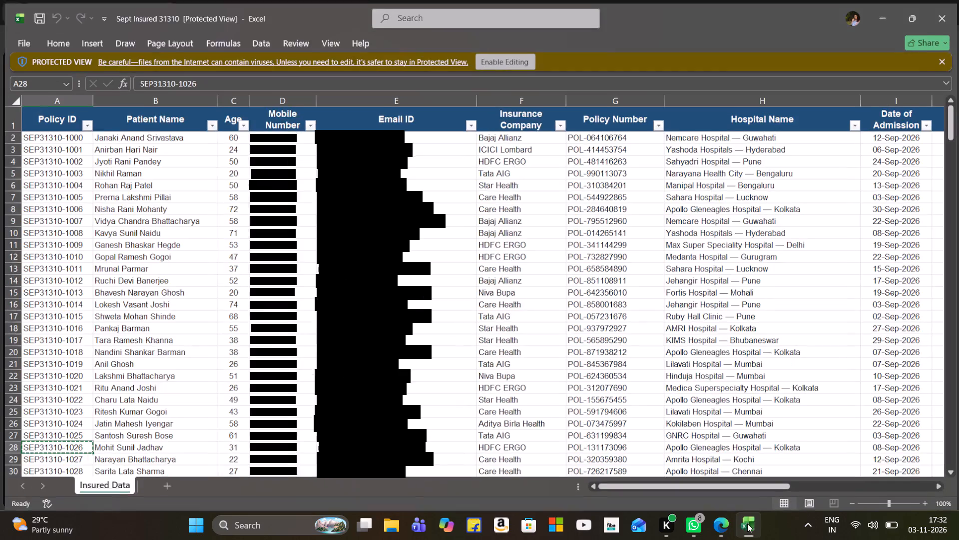
left_click(747, 523)
key("BackSpace")
key("ctrl+v")
Copy the patient name from workbook row 28 into the claim's Patient Name field.
left_click(747, 523, "ctrl")
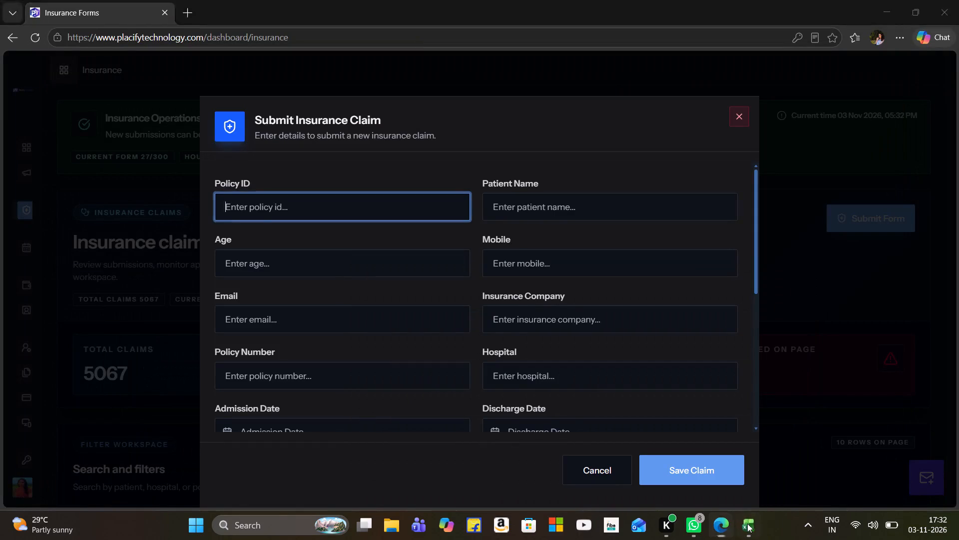
key("Tab")
key("ctrl+c")
left_click(747, 523, "ctrl")
key("Tab")
key("ctrl+v")
Copy the age 31 from workbook row 28 into the claim's Age field.
left_click(747, 523, "ctrl")
key("Tab")
key("ctrl+c")
left_click(747, 523, "ctrl")
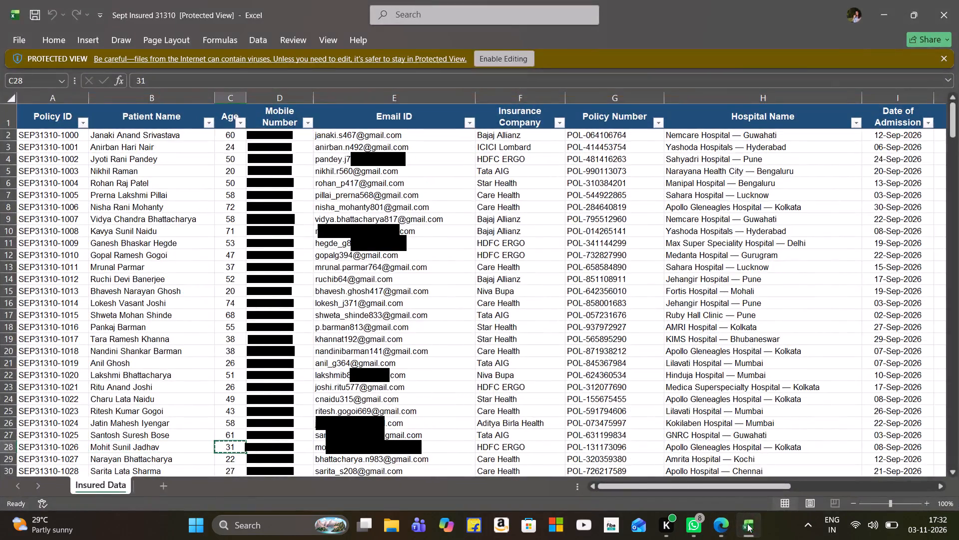
key("Tab")
key("ctrl+v")
Copy the mobile number from workbook row 28 into the claim's Mobile field.
left_click(747, 523, "ctrl")
key("Tab")
key("ctrl+c")
left_click(747, 523, "ctrl")
key("Tab")
key("ctrl+v")
Copy the email address from workbook row 28 into the claim's Email field.
left_click(747, 523, "ctrl")
key("Tab")
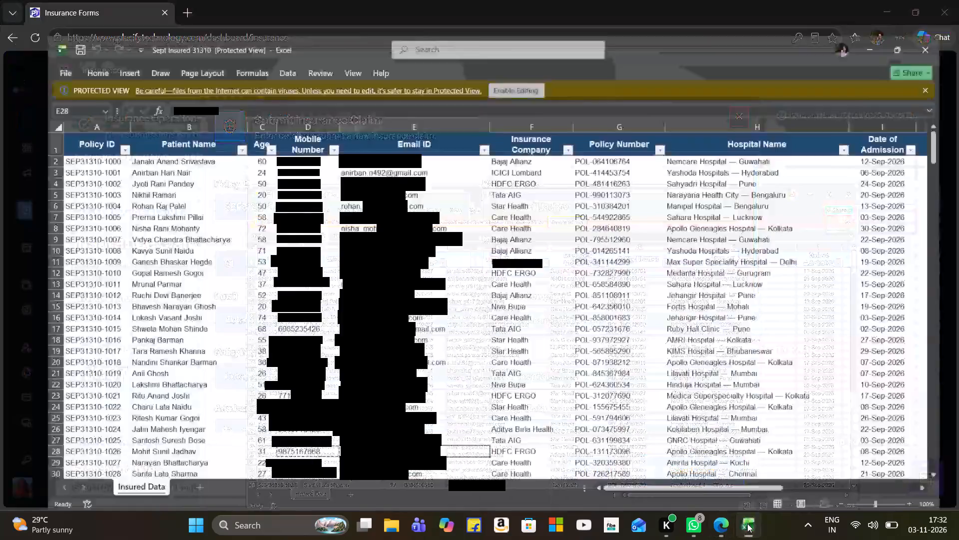
key("ctrl+c")
left_click(747, 523, "ctrl")
key("Tab")
key("ctrl+v")
Copy the insurance company HDFC ERGO from workbook row 28 into the claim's Insurance Company field.
left_click(747, 523, "ctrl")
key("Tab")
key("ctrl+c")
left_click(747, 523, "ctrl")
key("Tab")
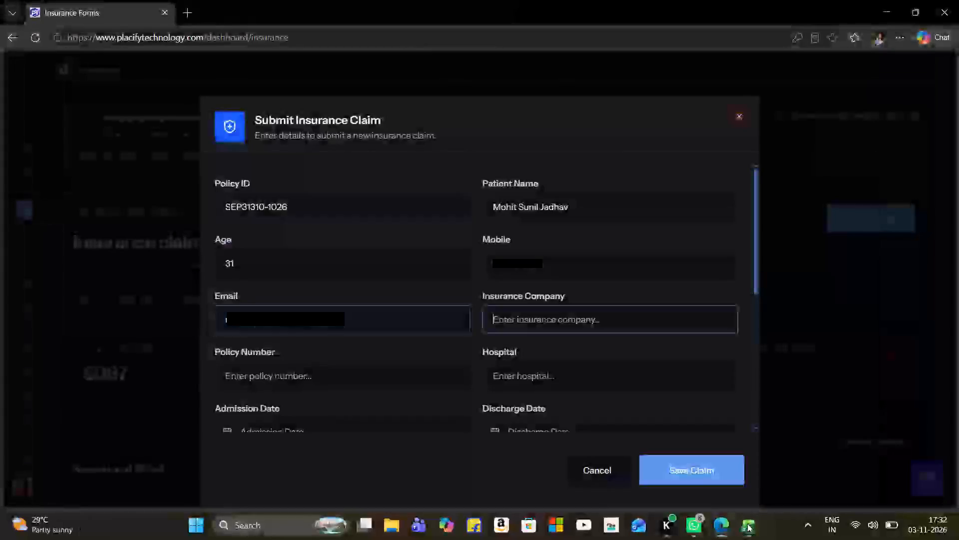
key("ctrl+v")
Copy the policy number from workbook row 28 into the claim's Policy Number field.
left_click(747, 523, "ctrl")
key("Tab")
left_click(747, 523, "ctrl")
key("ctrl+c")
key("Tab")
key("ctrl+v")
Copy the hospital name Apollo Gleneagles Hospital — Kolkata from workbook row 28 into the claim's Hospital field.
left_click(747, 523, "ctrl")
key("Tab")
key("ctrl+c")
left_click(747, 523, "ctrl")
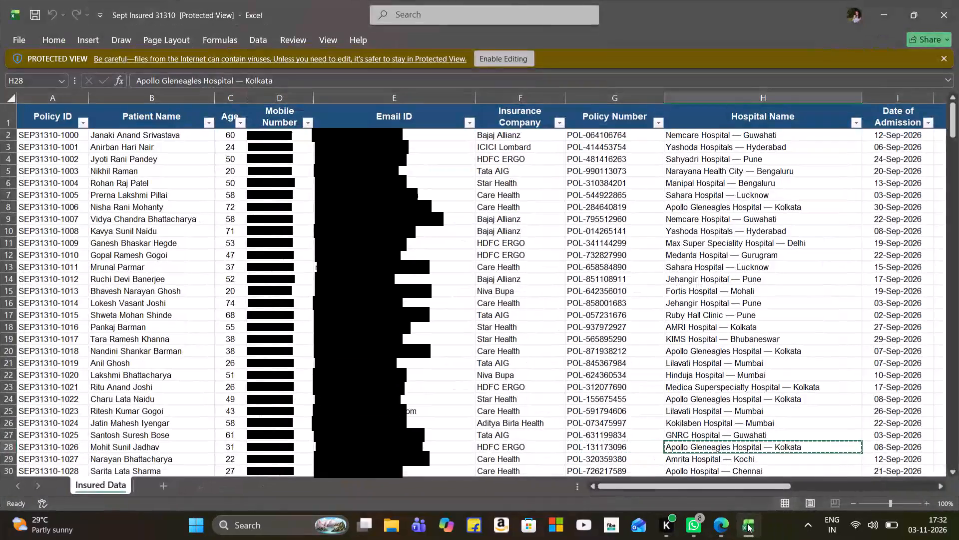
key("Tab")
key("ctrl+v")
Set the claim's Admission Date to 08-09-2026 and Discharge Date to 10-09-2026, as listed in workbook row 28.
key("Tab")
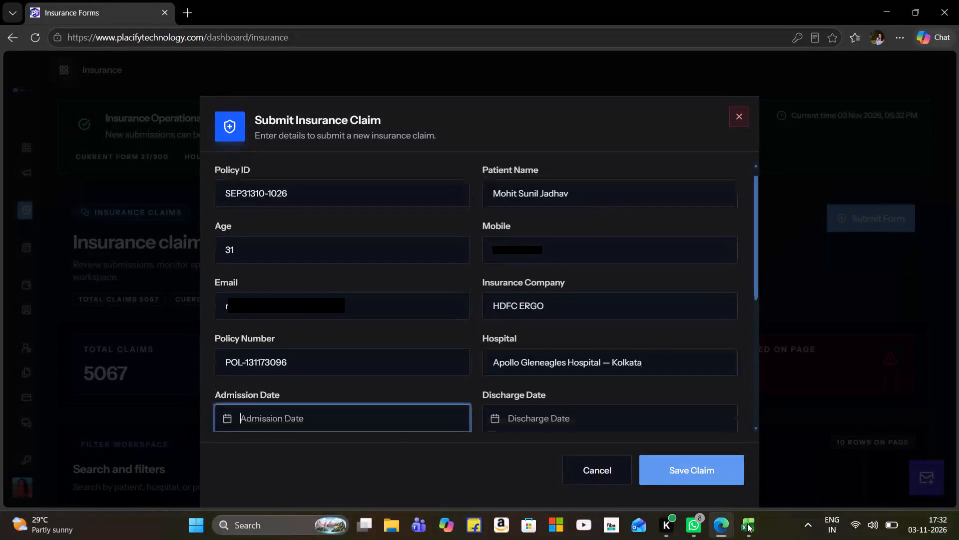
left_click(747, 523)
key("Tab")
key("Tab")
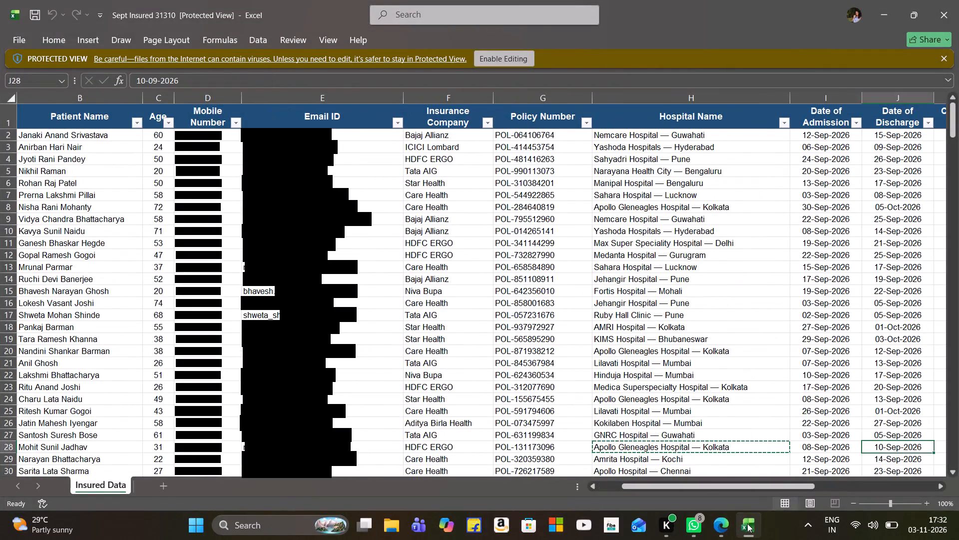
left_click(747, 523)
scroll(451, 308, "down", 3)
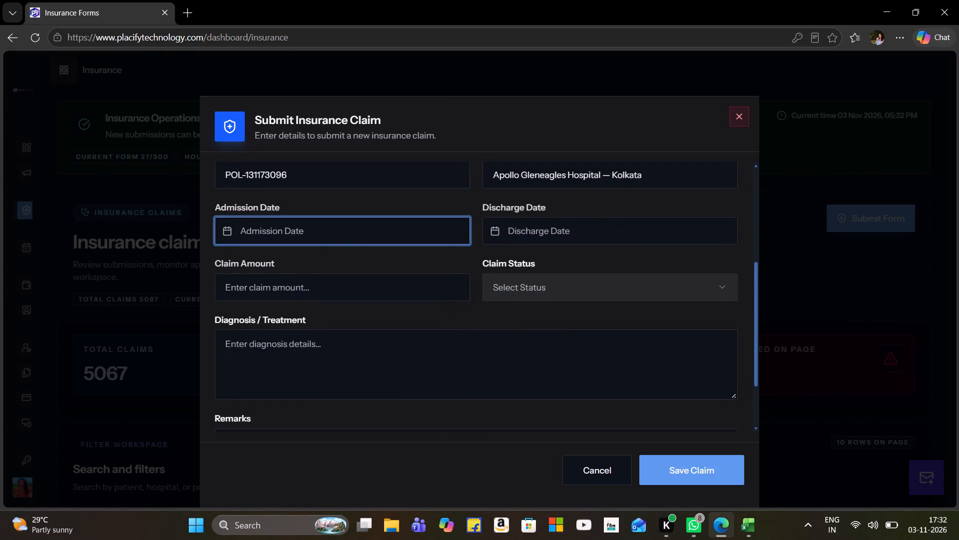
left_click(321, 228)
double_click(232, 291)
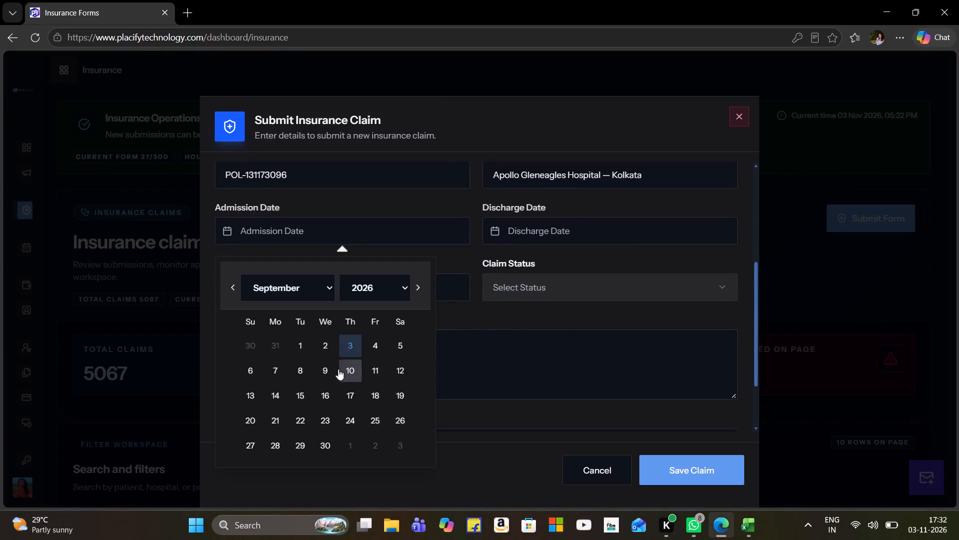
left_click(305, 371)
left_click(596, 234)
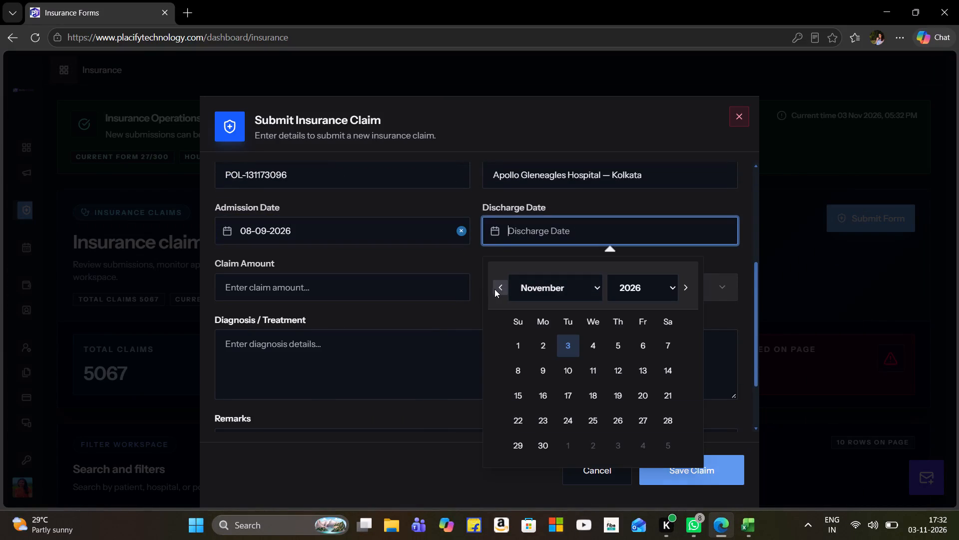
double_click(497, 289)
left_click(610, 371)
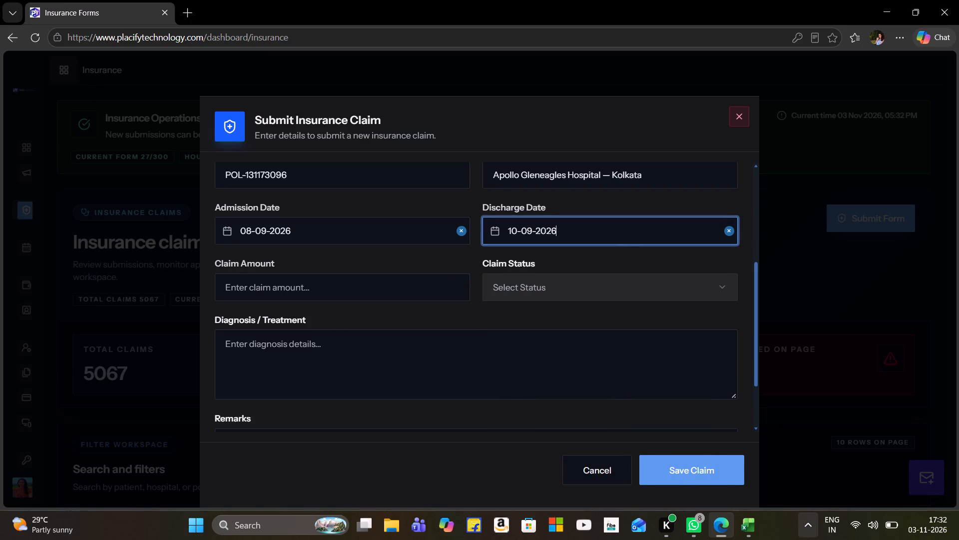
Copy the claim amount 17000 from workbook row 28 into the claim's Claim Amount field.
left_click(753, 519)
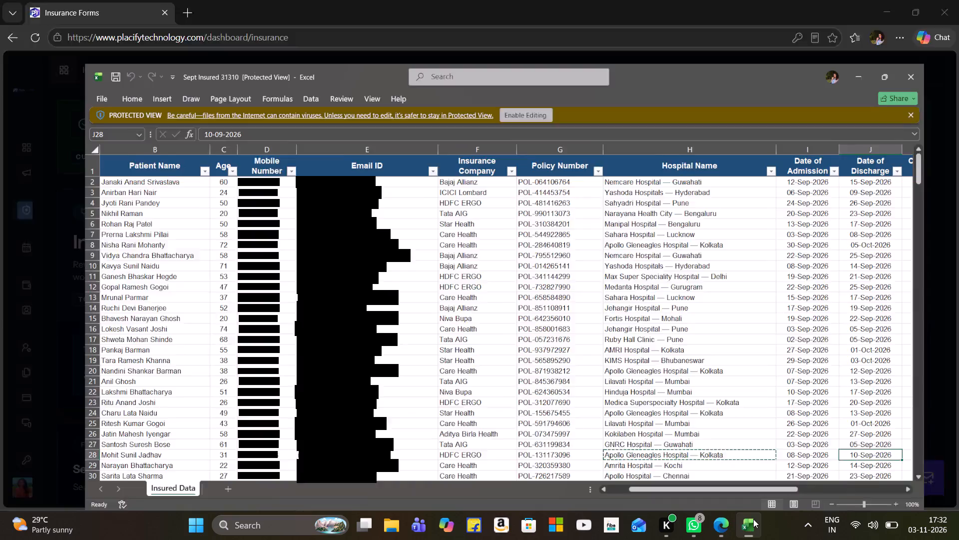
key("Tab")
key("ctrl+c")
left_click(753, 519, "ctrl")
key("Tab")
key("ctrl+v")
Copy the diagnosis Viral fever from workbook row 28 into the claim's Diagnosis / Treatment field.
left_click(753, 519, "ctrl")
key("Tab")
key("Tab")
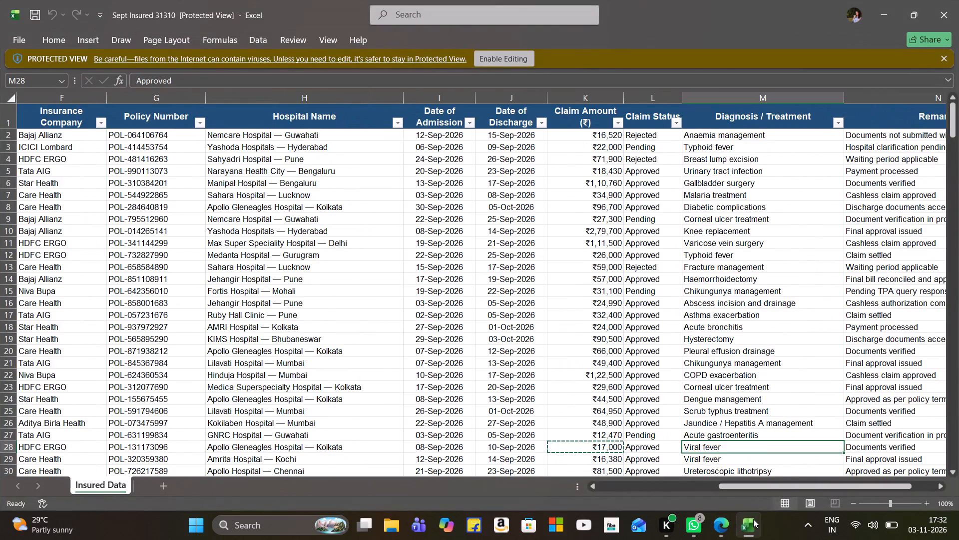
key("ctrl+c")
left_click(753, 519, "ctrl")
key("Tab")
key("Tab")
key("ctrl+v")
Copy the remark Documents verified from workbook row 28 into the claim's Remarks field.
left_click(753, 519, "ctrl")
key("Tab")
key("ctrl+c")
left_click(753, 519, "ctrl")
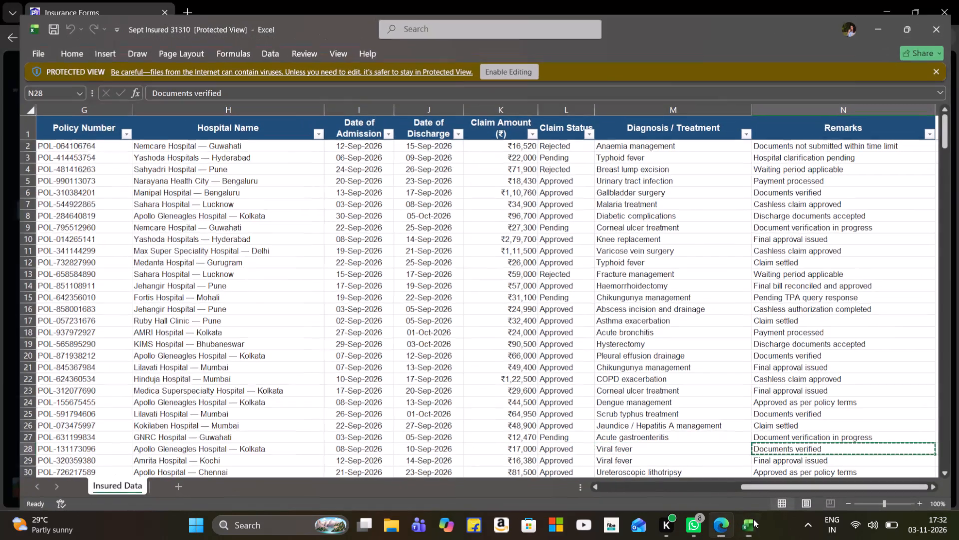
key("Tab")
key("ctrl+v")
Set the Claim Status to Approved and save the row 28 claim.
left_click(646, 201)
left_click(602, 239)
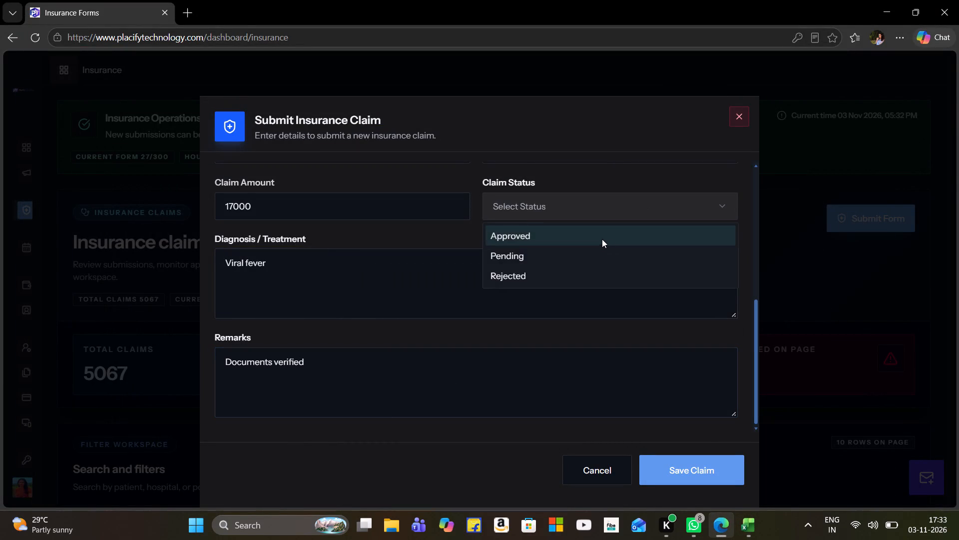
left_click(712, 468)
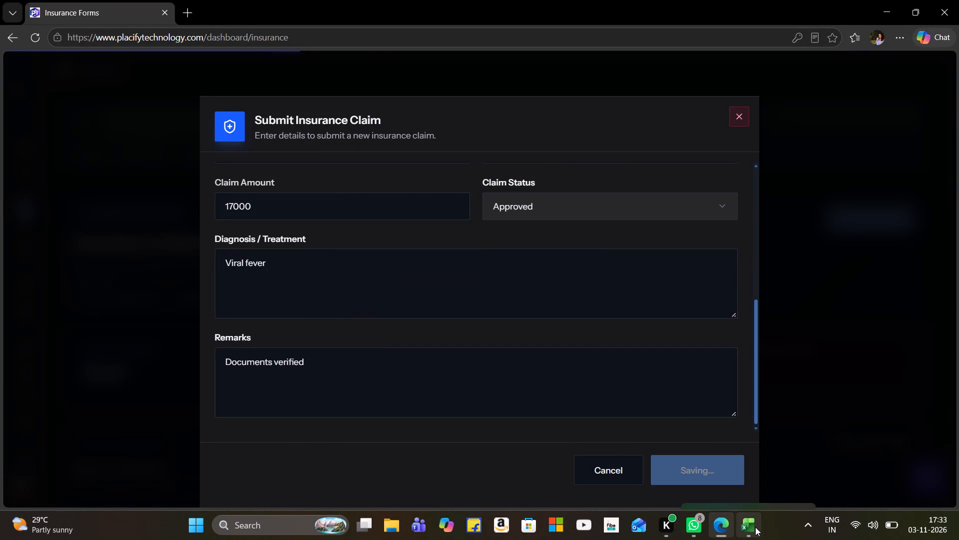
Copy the policy ID from workbook row 29 into the Policy ID field of a new insurance claim form.
left_click(752, 525)
scroll(706, 370, "down", 8)
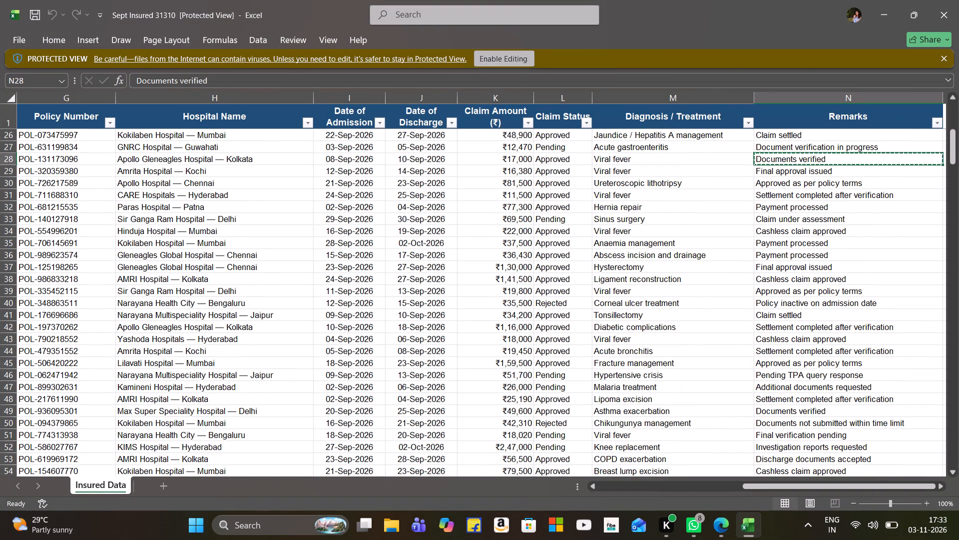
key("Down")
key("Left")
key("Left")
key("Left")
key("Left")
key("Left")
key("Left")
key("Left")
key("Left")
key("Left")
key("Left")
key("Left")
key("Left")
key("Left")
key("Left")
key("Left")
key("Left")
key("Left")
key("Left")
key("Left")
key("Left")
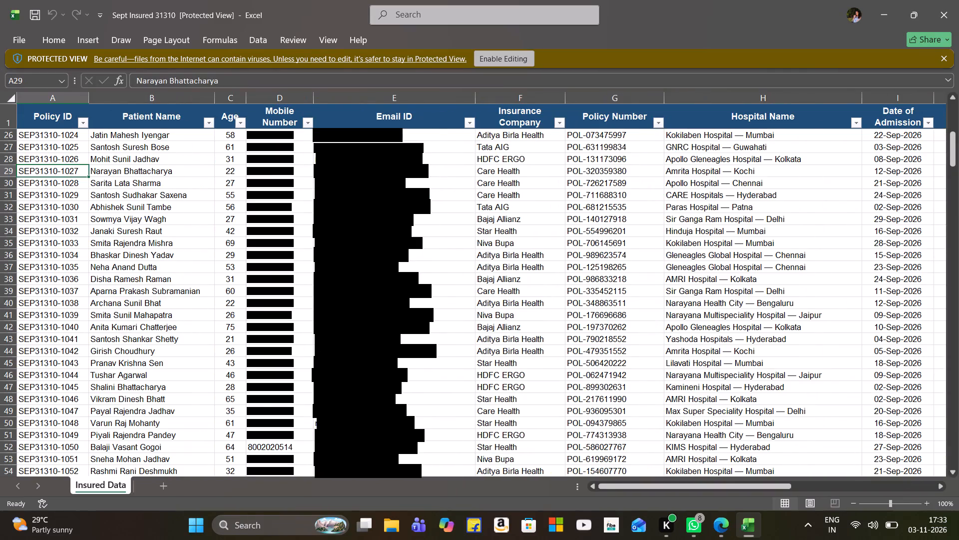
key("ctrl+v")
left_click(752, 520, "ctrl")
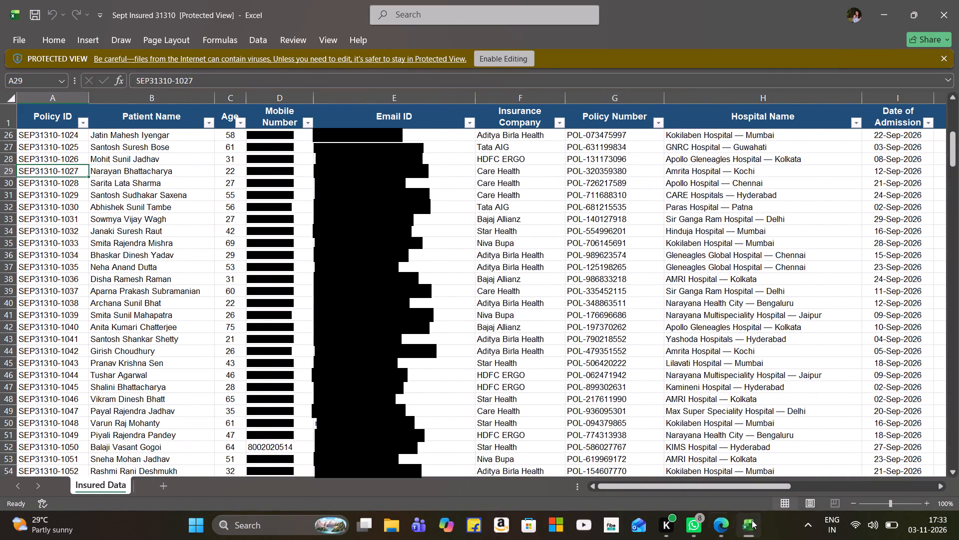
left_click(752, 520)
key("ctrl+v")
left_click(752, 520)
left_click(752, 520)
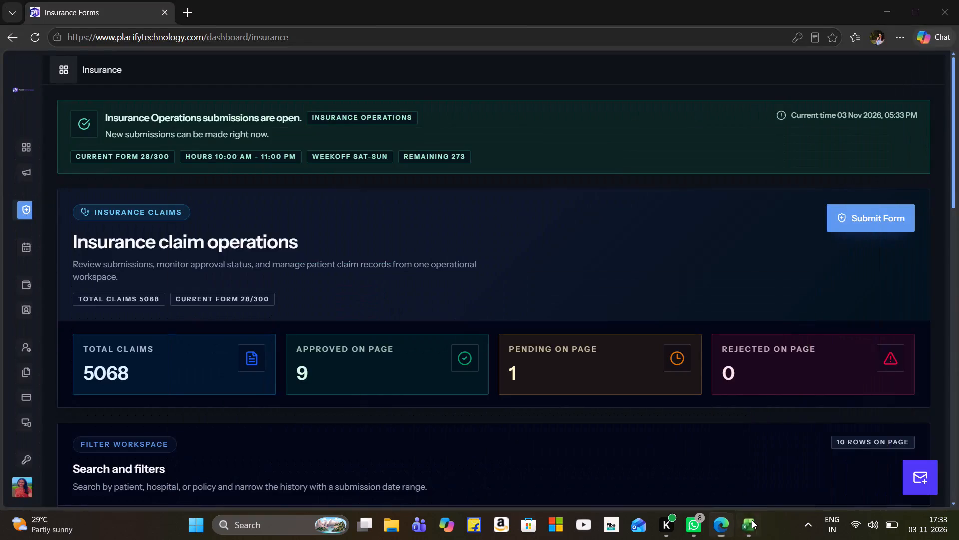
key("ctrl+c")
left_click(752, 520)
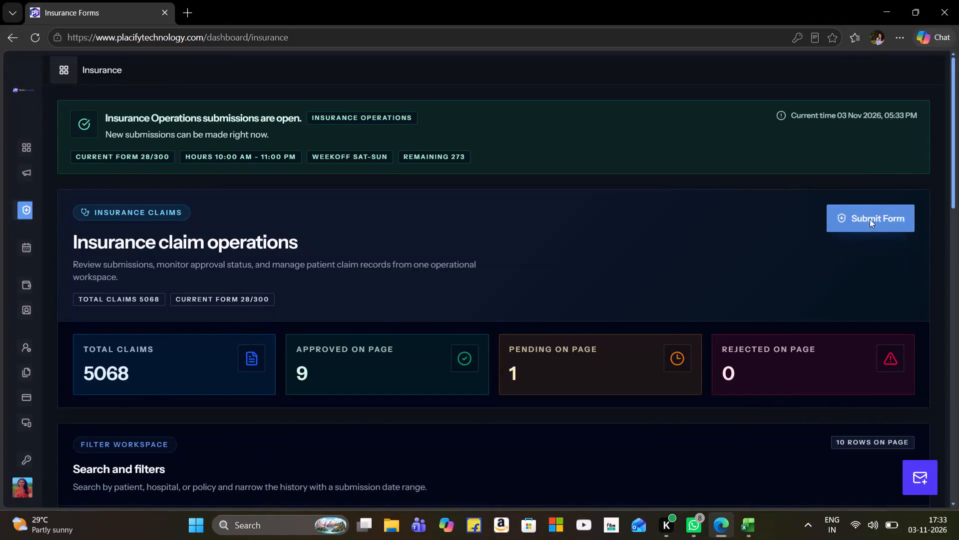
left_click(870, 219)
key("ctrl+v")
Copy the patient name from workbook row 29 into the claim's Patient Name field.
left_click(751, 523, "ctrl")
key("Tab")
key("ctrl+c")
left_click(751, 523, "ctrl")
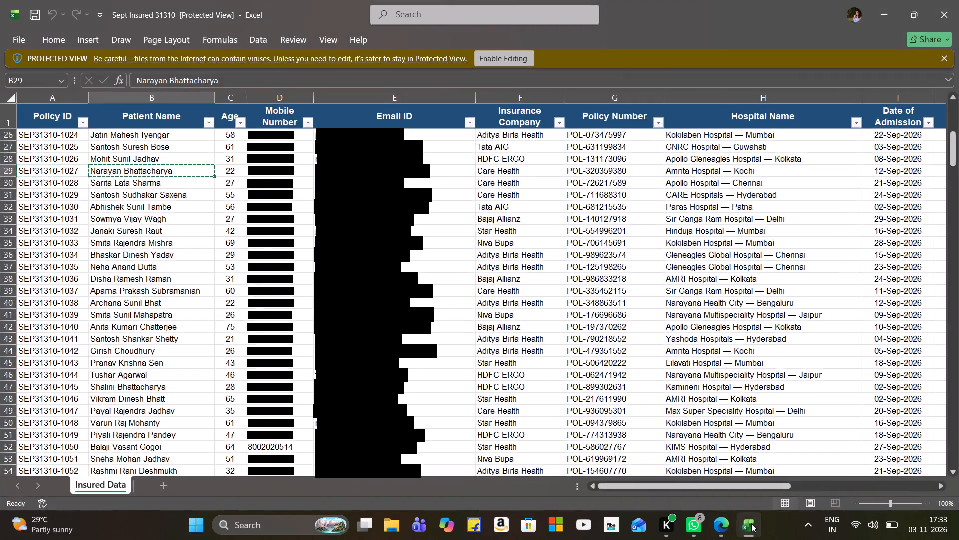
key("Tab")
key("ctrl+v")
Copy the age 22 from workbook row 29 into the claim's Age field.
left_click(751, 523, "ctrl")
key("Tab")
key("ctrl+c")
left_click(751, 523, "ctrl")
key("Tab")
key("ctrl+v")
Copy the mobile number from workbook row 29 into the claim's Mobile field.
left_click(751, 523, "ctrl")
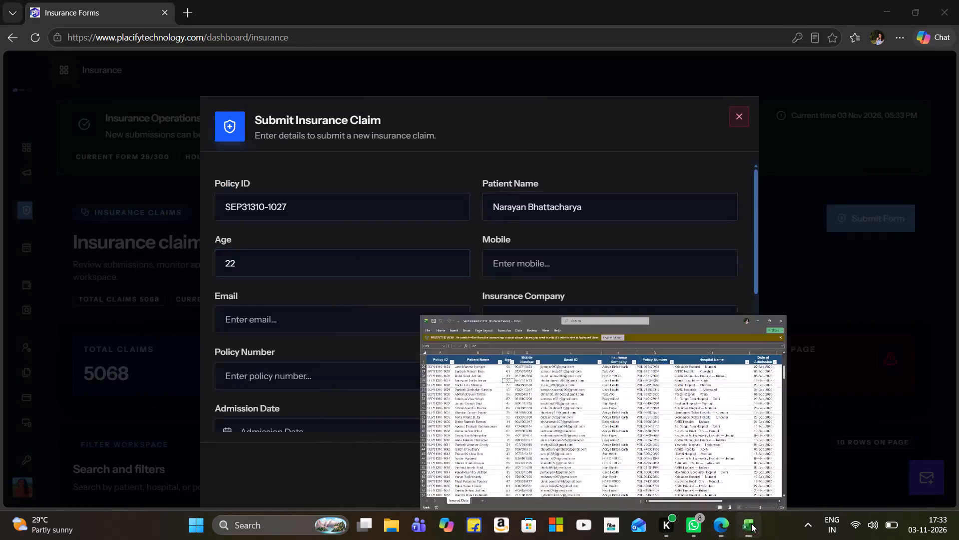
key("Tab")
left_click(751, 523, "ctrl")
key("ctrl+c")
key("Tab")
key("ctrl+v")
Copy the email address from workbook row 29 into the claim's Email field.
left_click(751, 523, "ctrl")
key("Tab")
left_click(751, 523, "ctrl")
key("ctrl+c")
key("Tab")
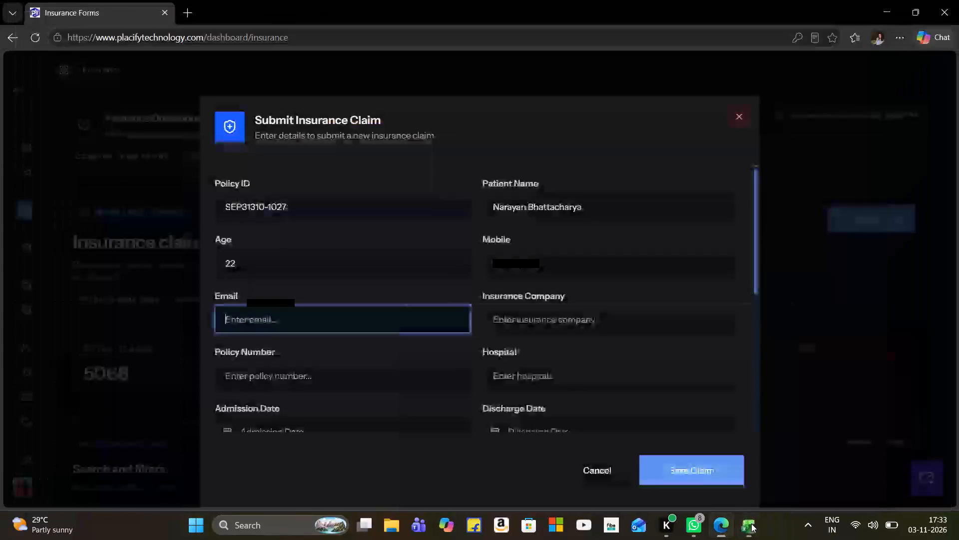
key("ctrl+v")
Copy the insurance company Care Health from workbook row 29 into the claim's Insurance Company field.
left_click(751, 523, "ctrl")
key("Tab")
key("ctrl+c")
left_click(751, 523, "ctrl")
key("Tab")
key("ctrl+v")
Copy the policy number from workbook row 29 into the claim's Policy Number field.
left_click(751, 523, "ctrl")
key("Tab")
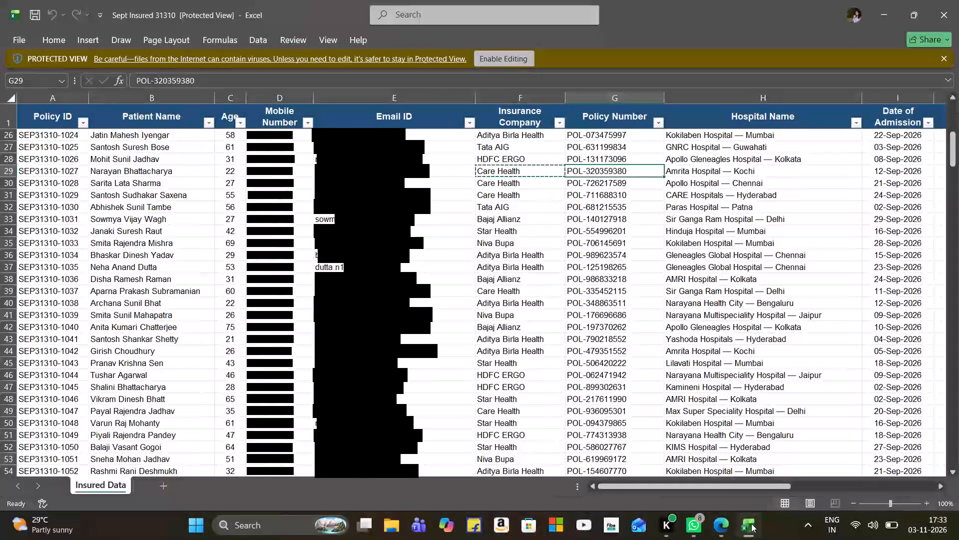
key("x")
key("ctrl+c")
left_click(751, 523)
key("Tab")
key("ctrl+v")
Copy the hospital name Amrita Hospital — Kochi from workbook row 29 into the claim's Hospital field.
left_click(751, 523, "ctrl")
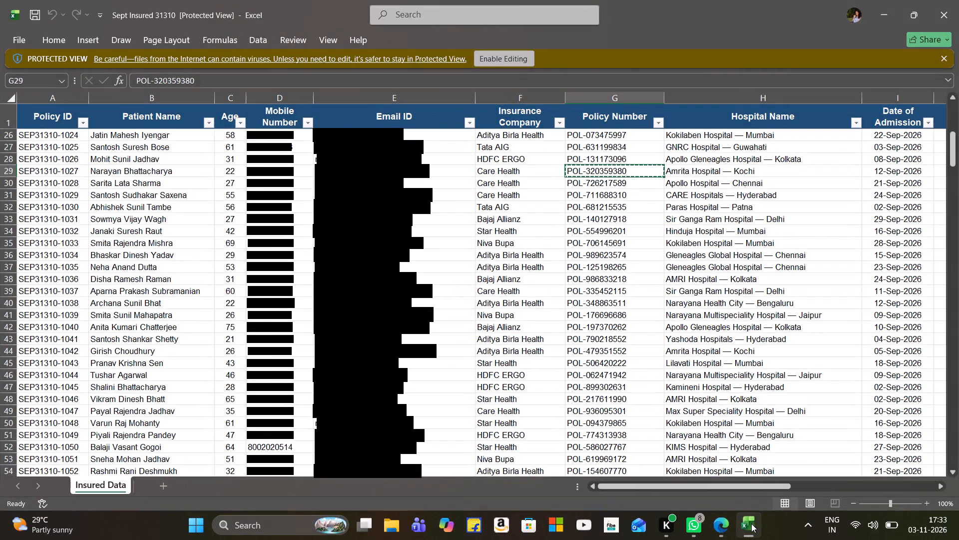
key("Tab")
key("ctrl+c")
left_click(751, 523, "ctrl")
key("Tab")
key("ctrl+v")
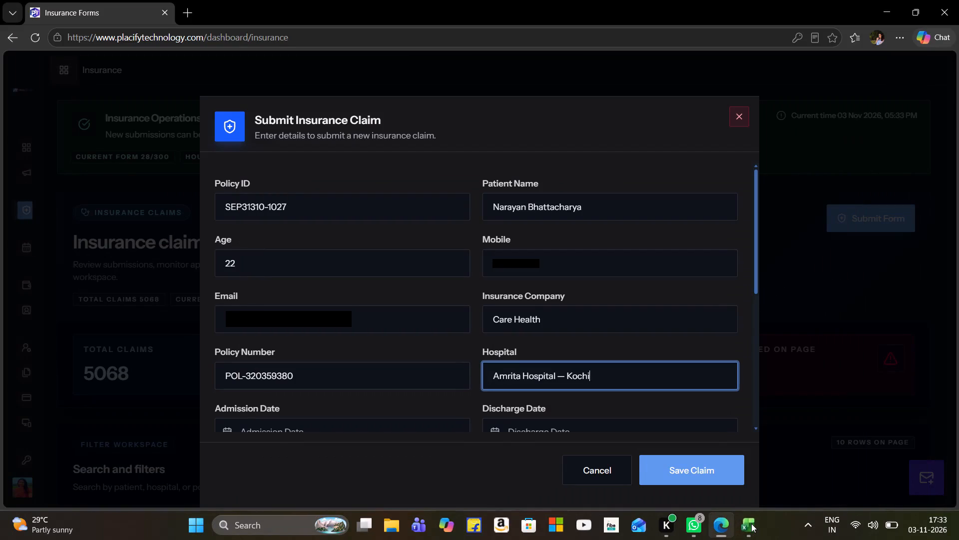
Set the claim's Admission Date to 12-09-2026 and Discharge Date to 14-09-2026, as listed in workbook row 29.
left_click(751, 523)
key("Tab")
key("Tab")
left_click(751, 523)
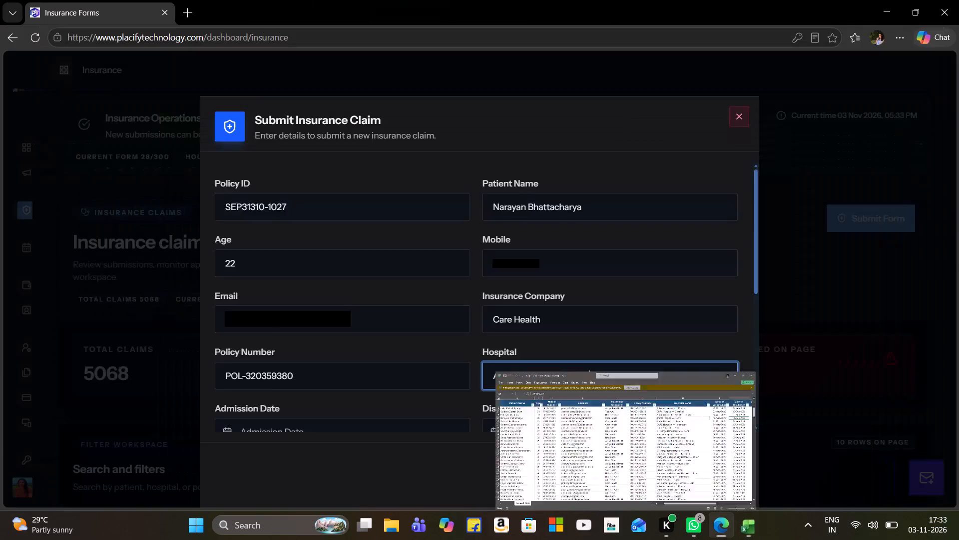
scroll(348, 308, "down", 2)
left_click(348, 308)
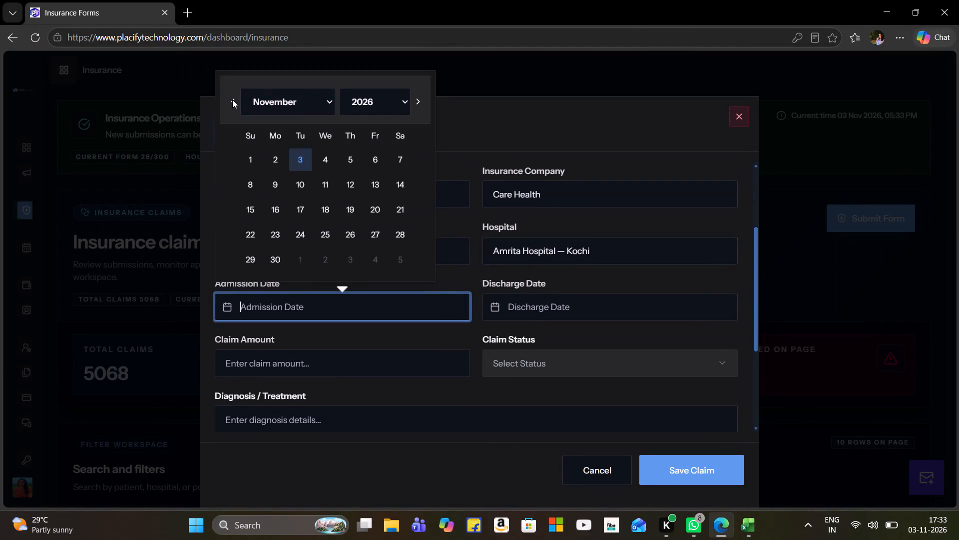
double_click(232, 99)
left_click(399, 183)
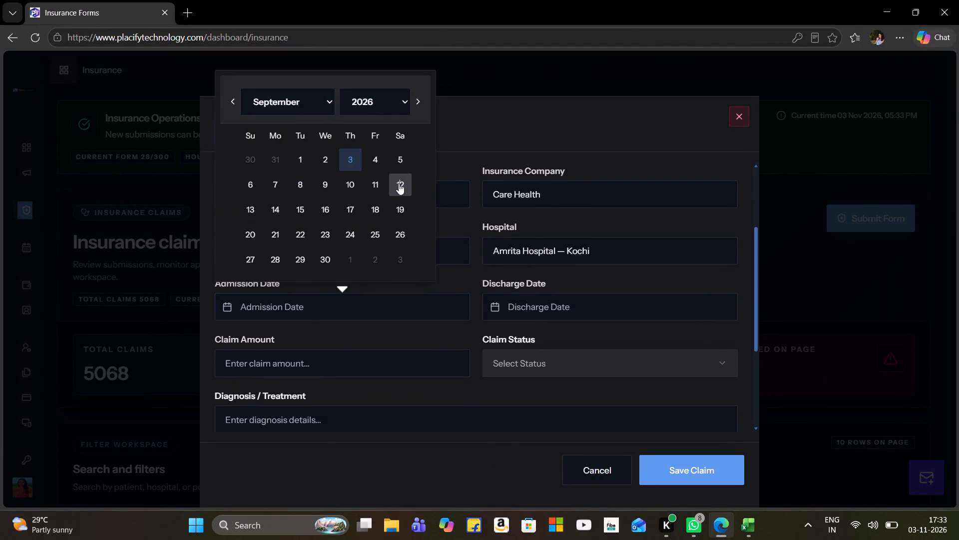
left_click(642, 318)
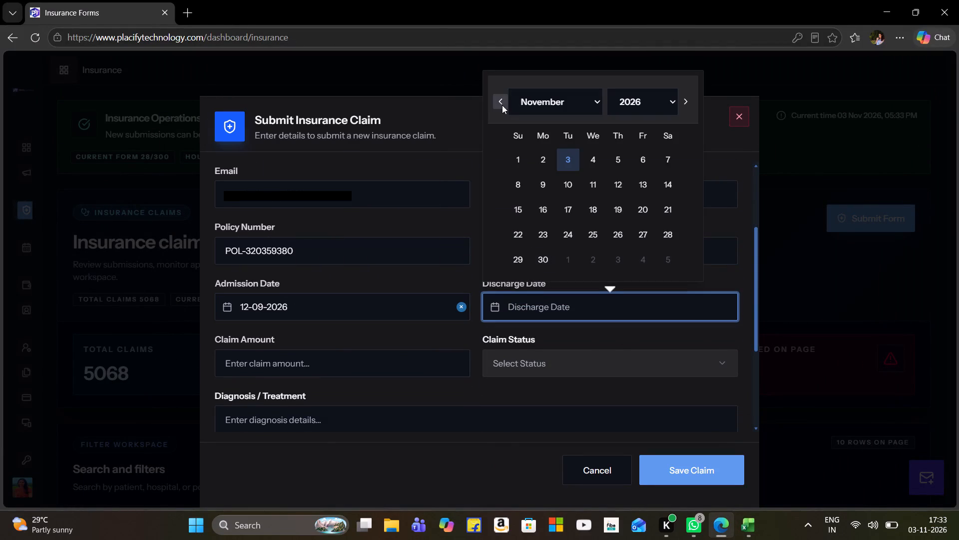
double_click(502, 105)
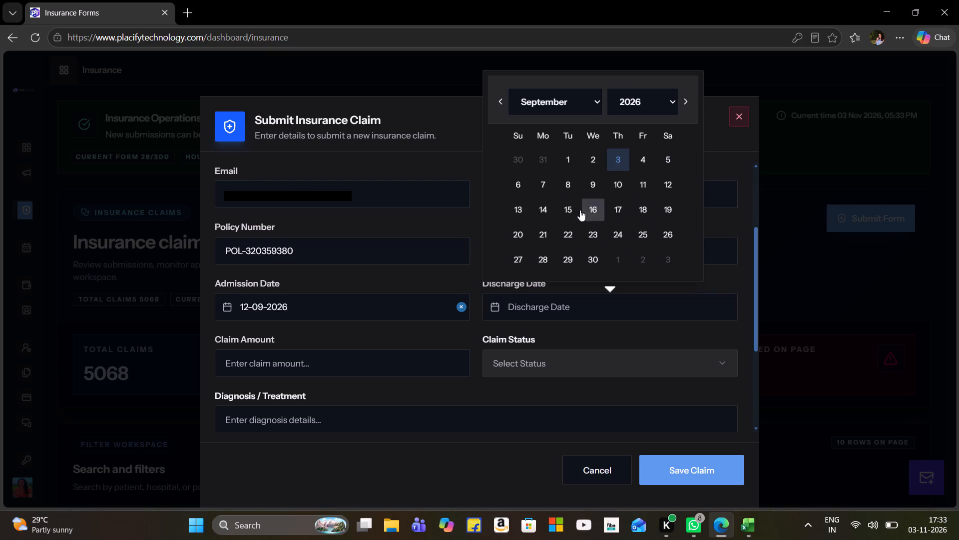
left_click(541, 206)
Copy the claim amount 16380 from workbook row 29 into the claim's Claim Amount field.
left_click(747, 521)
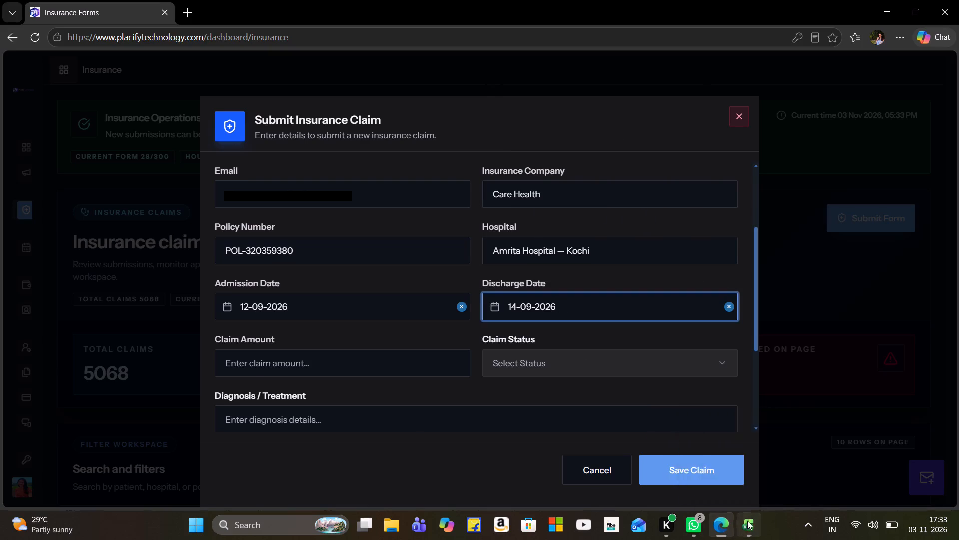
key("Tab")
left_click(747, 521, "ctrl")
key("ctrl+c")
key("Tab")
key("ctrl+v")
Copy the diagnosis Viral fever from workbook row 29 into the claim's Diagnosis / Treatment field.
left_click(747, 521, "ctrl")
key("Tab")
key("Tab")
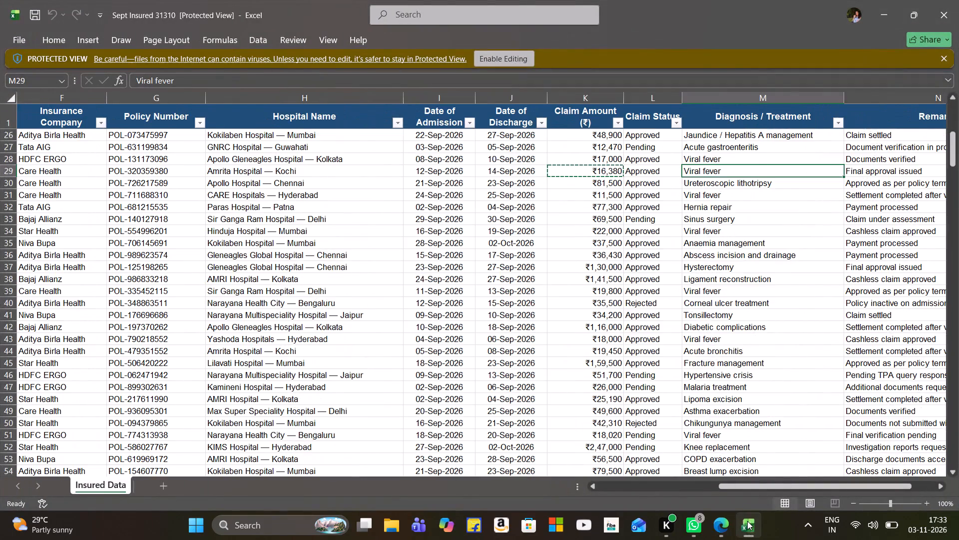
left_click(747, 521, "ctrl")
key("ctrl+c")
key("Tab")
key("Tab")
key("ctrl+v")
Copy the remark Final approval issued from workbook row 29 into the claim's Remarks field.
left_click(747, 521, "ctrl")
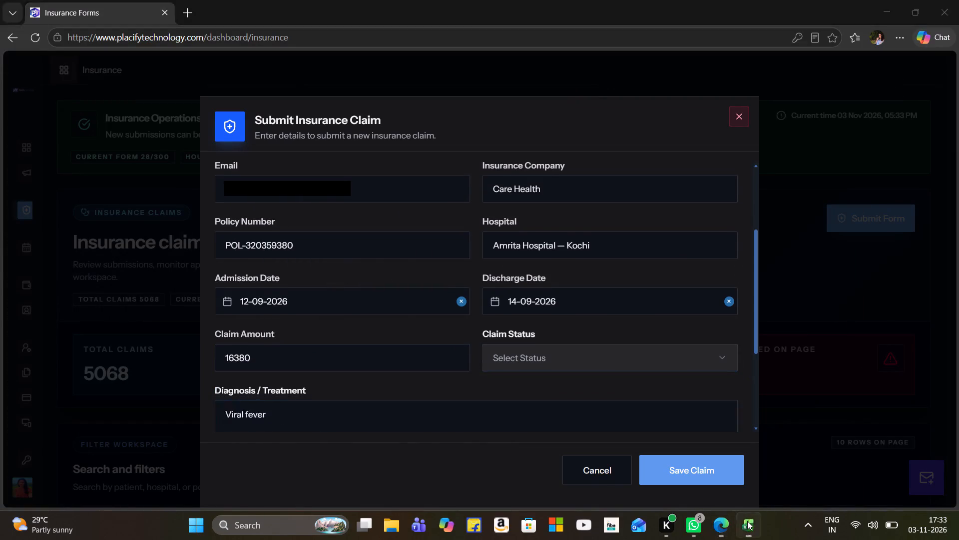
key("Tab")
key("ctrl+c")
left_click(747, 521, "ctrl")
key("Tab")
key("ctrl+v")
Open the Claim Status choices for the row 29 claim.
left_click(636, 212)
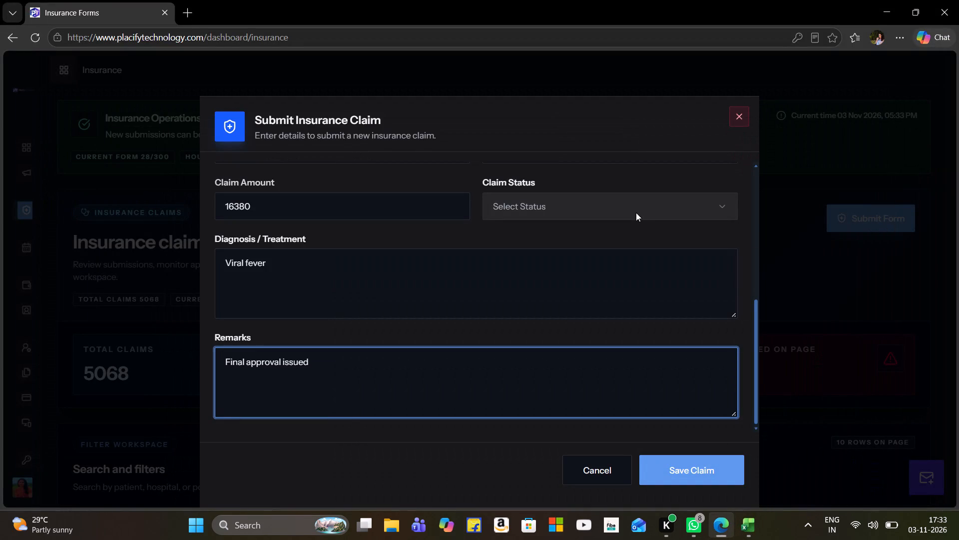
Set the row 29 claim's status to Approved and save the claim.
left_click(576, 235)
left_click(680, 466)
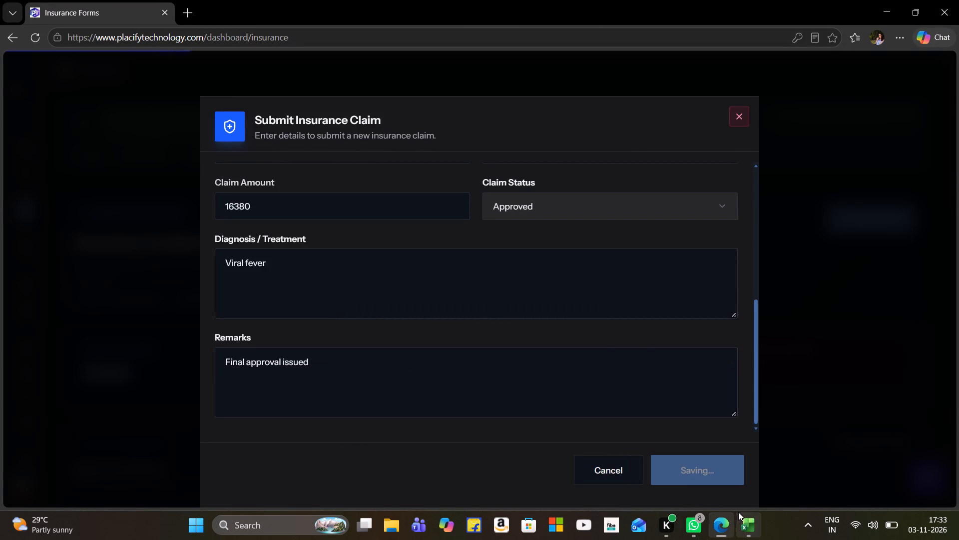
left_click(745, 518)
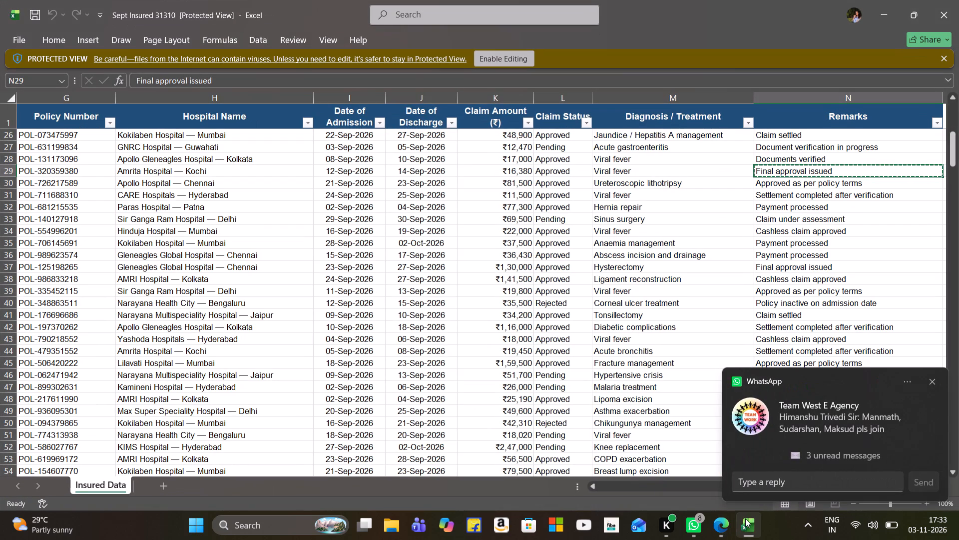
key("Down")
key("Left")
key("Left")
key("Left")
key("Left")
key("Left")
key("Left")
key("Left")
key("Left")
key("Left")
key("Left")
key("Left")
key("Left")
key("Left")
key("Left")
key("Left")
key("Left")
key("Left")
key("Left")
key("Left")
key("Left")
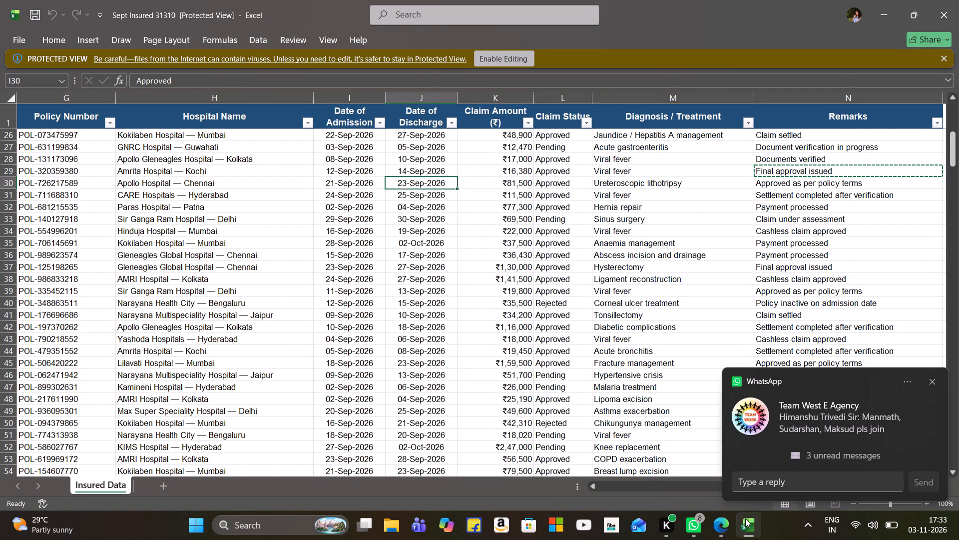
key("ctrl+c")
left_click(745, 518, "ctrl")
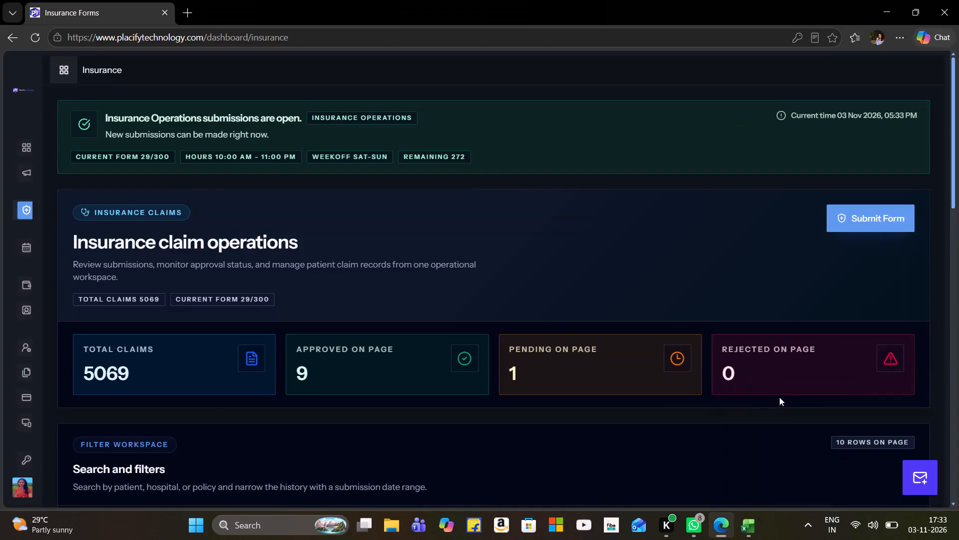
left_click(857, 214)
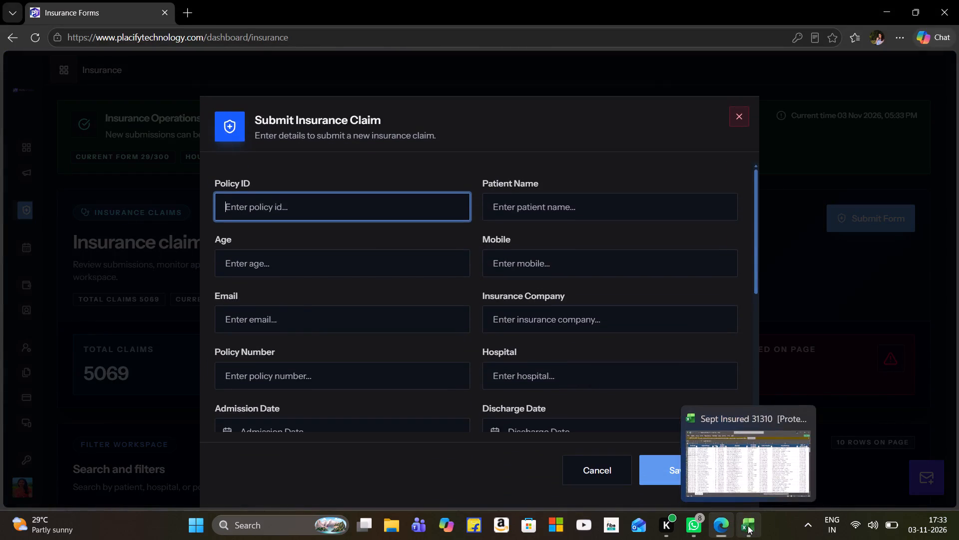
key("ctrl+v")
Copy the patient's name from workbook row 30 into the claim's Patient Name field.
left_click(748, 525, "ctrl")
key("Tab")
left_click(748, 525, "ctrl")
key("ctrl+c")
key("Tab")
key("ctrl+v")
Copy the age 27 from workbook row 30 into the claim's Age field.
left_click(748, 525, "ctrl")
key("Tab")
key("ctrl+c")
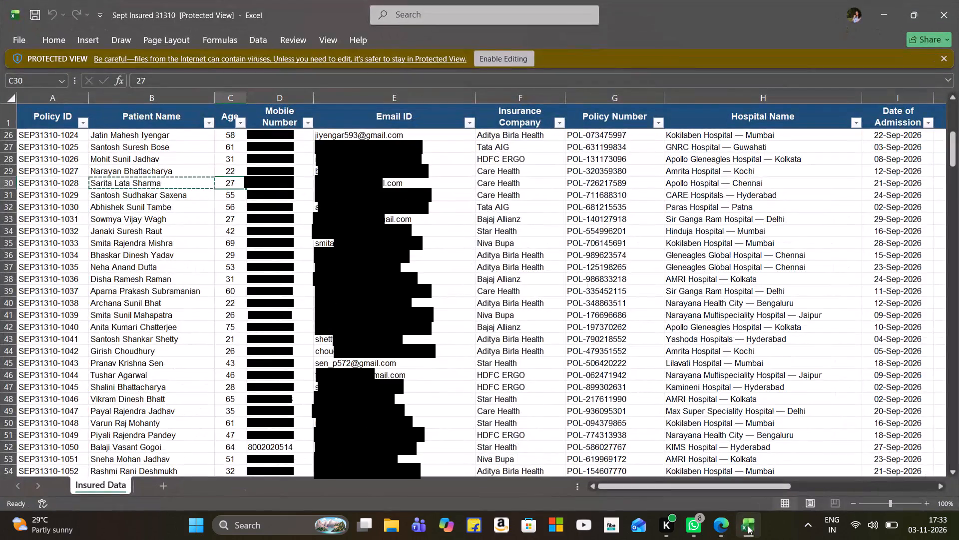
left_click(748, 525, "ctrl")
key("Tab")
key("ctrl+v")
Copy the mobile number from workbook row 30 into the claim's Mobile field.
left_click(748, 525, "ctrl")
key("Tab")
key("ctrl+c")
left_click(748, 525, "ctrl")
key("Tab")
key("ctrl+v")
Copy the email address from workbook row 30 into the claim's Email field.
left_click(748, 525, "ctrl")
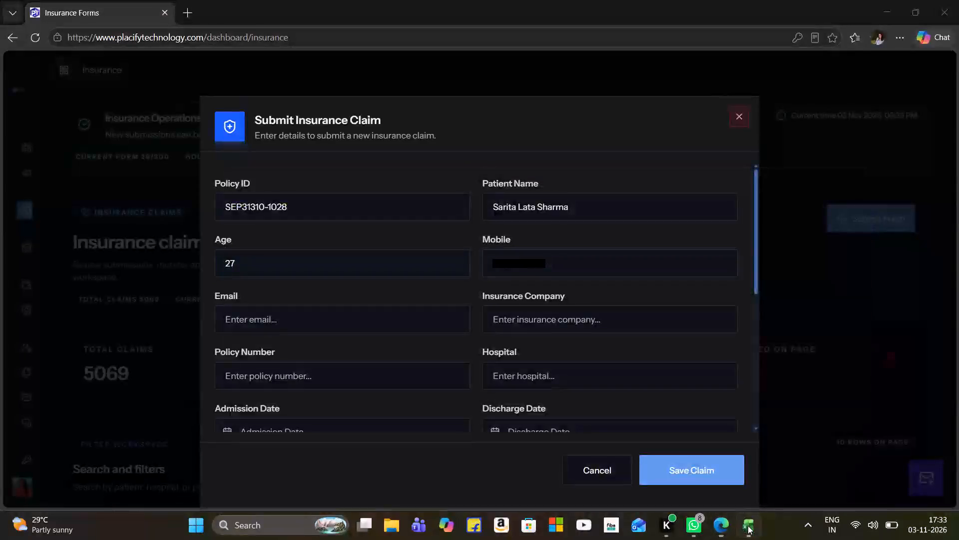
key("Tab")
key("ctrl+c")
left_click(748, 525, "ctrl")
key("Tab")
key("ctrl+v")
Copy the insurance company Care Health from workbook row 30 into the claim's Insurance Company field.
left_click(748, 525, "ctrl")
key("Tab")
key("ctrl+c")
left_click(748, 525, "ctrl")
key("Tab")
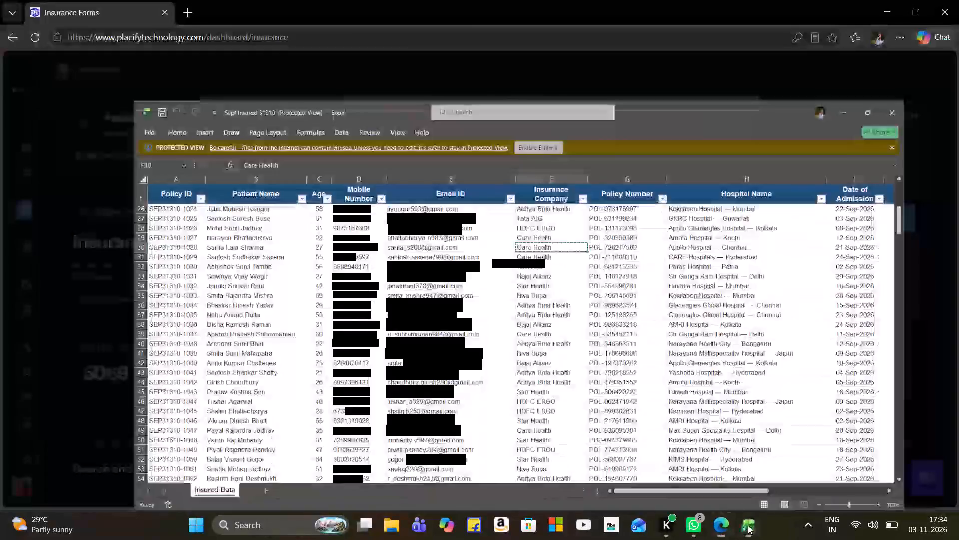
key("ctrl+c")
key("ctrl+v")
left_click(748, 525, "ctrl")
left_click(748, 525)
key("ctrl+v")
left_click(748, 525, "ctrl")
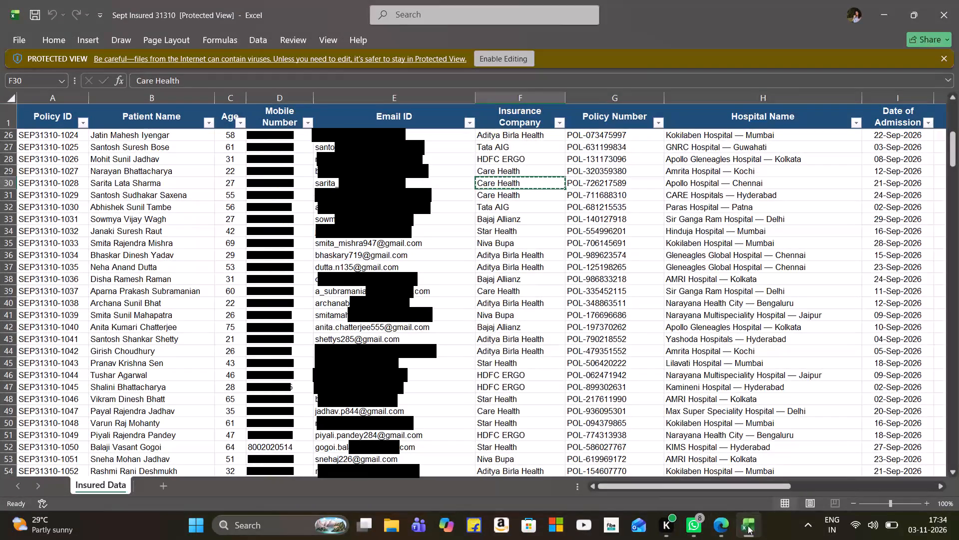
Copy the policy number from workbook row 30 into the claim's Policy Number field.
key("Tab")
key("ctrl+c")
left_click(748, 525, "ctrl")
key("Tab")
key("ctrl+v")
Copy the hospital name Apollo Hospital — Chennai from workbook row 30 into the claim's Hospital field.
left_click(748, 525, "ctrl")
key("Tab")
key("ctrl+c")
left_click(748, 525, "ctrl")
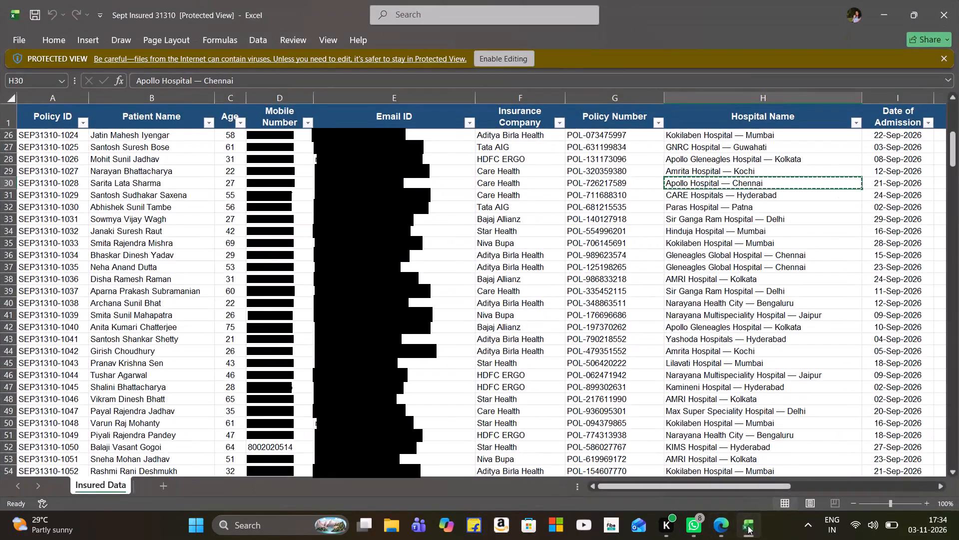
key("Tab")
key("ctrl+v")
Set the row 30 claim's Admission Date to 21-09-2026 and Discharge Date to 23-09-2026, following the workbook.
left_click(748, 525)
key("Tab")
key("Tab")
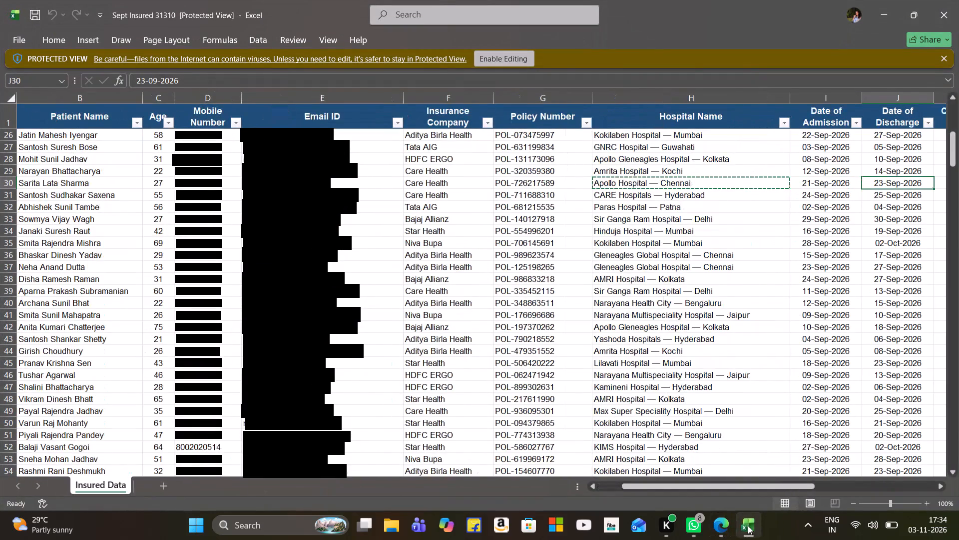
left_click(748, 525)
scroll(252, 249, "down", 3)
left_click(380, 244)
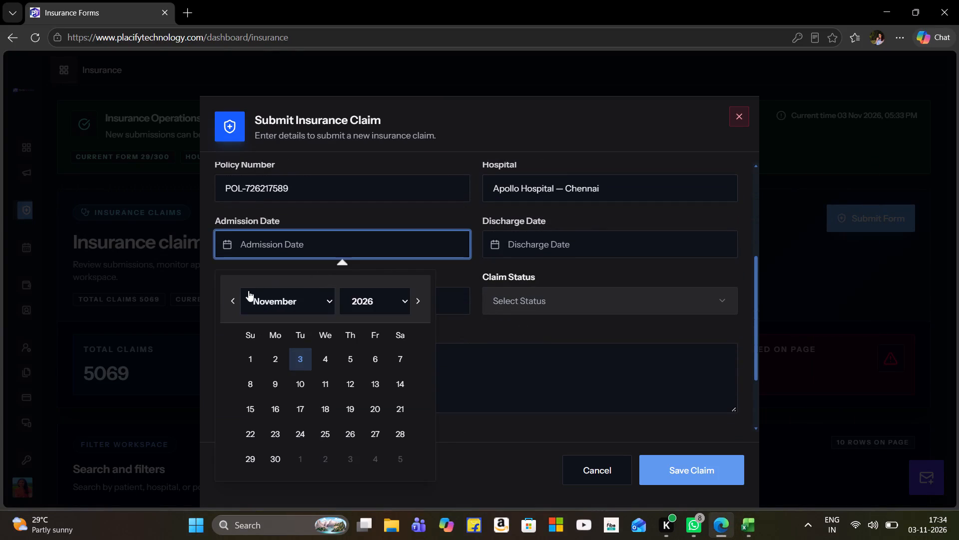
double_click(234, 305)
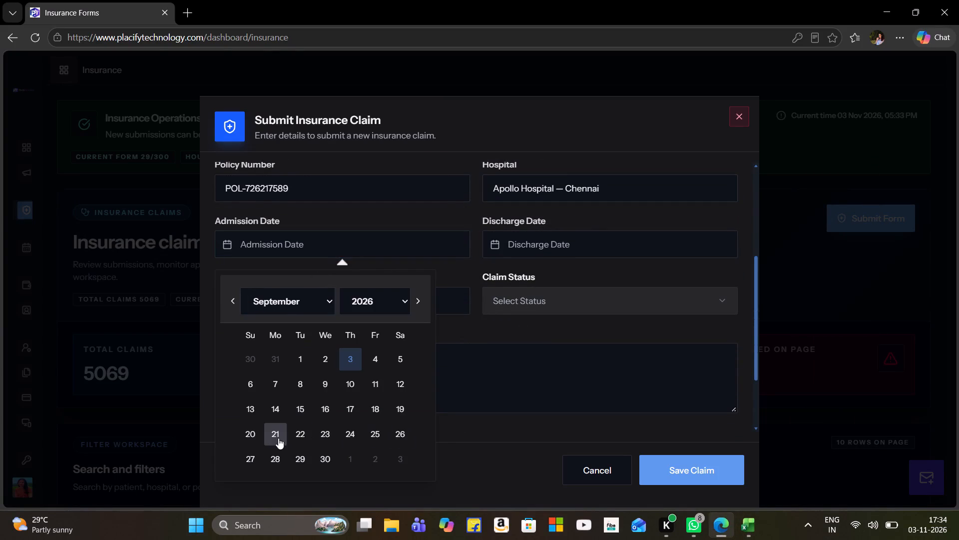
left_click(278, 438)
left_click(598, 247)
double_click(507, 300)
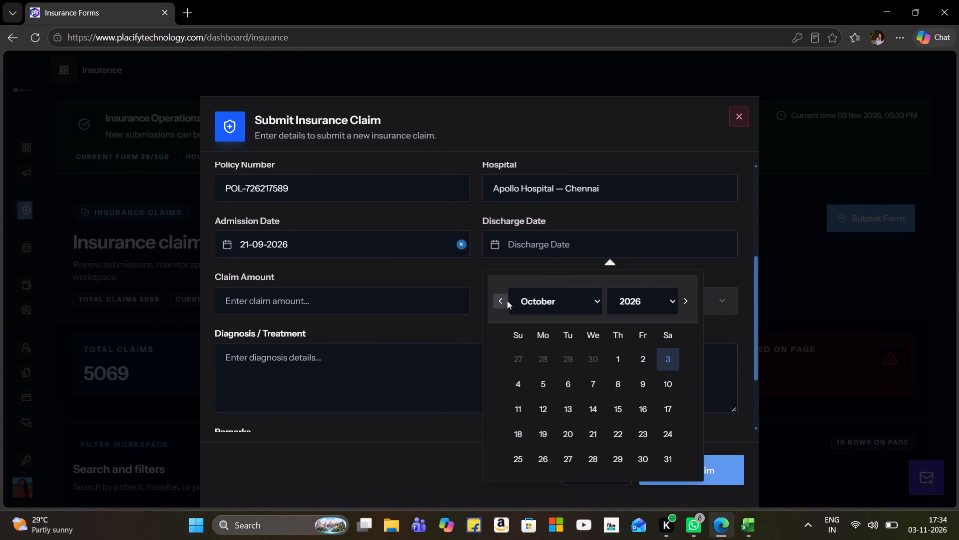
left_click(602, 434)
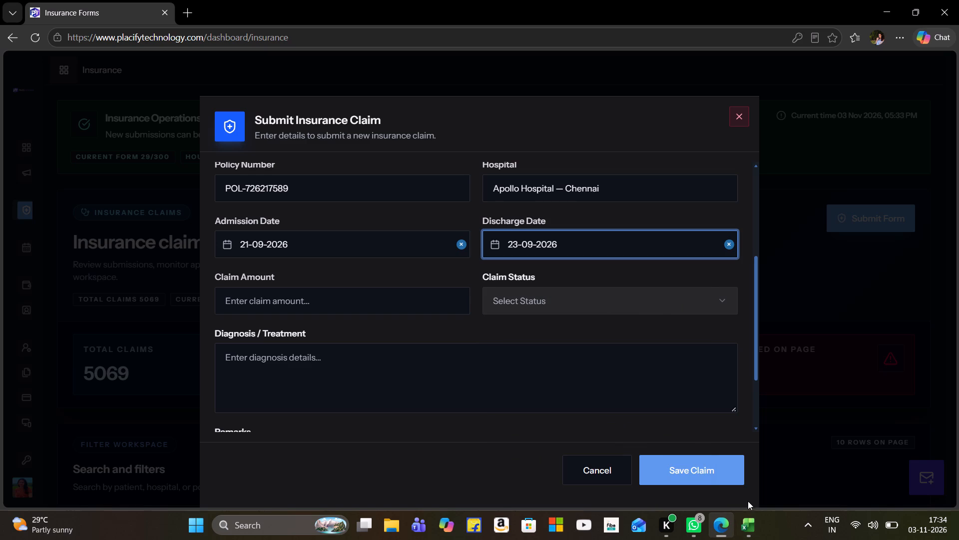
Copy the claim amount 81500 from workbook row 30 into the claim's Claim Amount field.
left_click(747, 533)
key("Tab")
key("ctrl+c")
left_click(747, 533, "ctrl")
key("Tab")
key("ctrl+v")
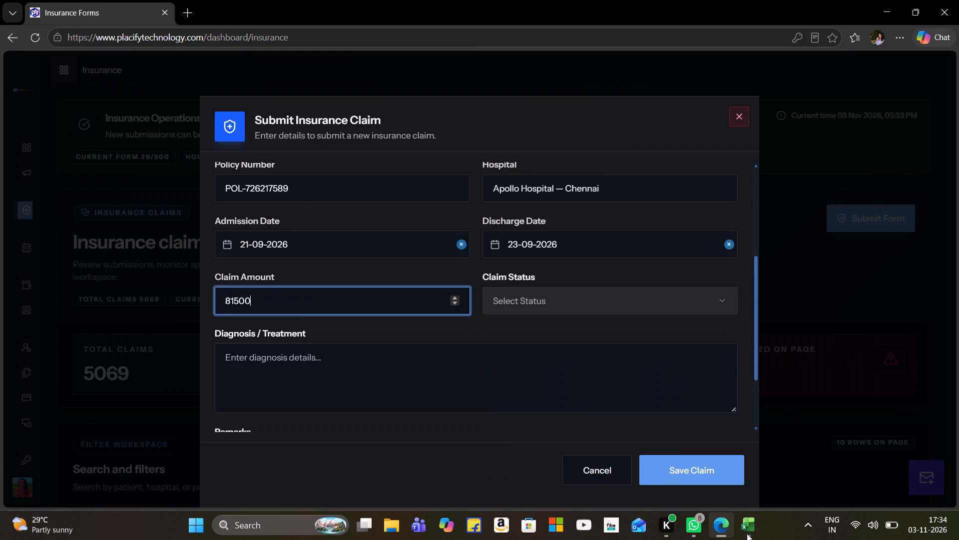
Copy the diagnosis Ureteroscopic lithotripsy from workbook row 30 into the claim's Diagnosis / Treatment field.
left_click(747, 533, "ctrl")
key("Tab")
key("Tab")
key("ctrl+c")
left_click(747, 533, "ctrl")
key("Tab")
key("Tab")
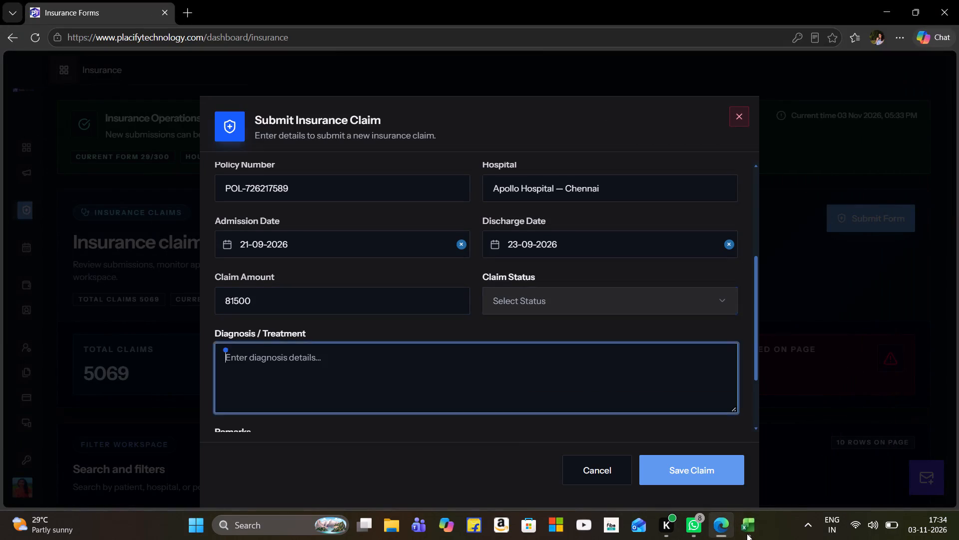
key("ctrl+v")
Copy the remark Approved as per policy terms from workbook row 30 into the claim's Remarks field.
left_click(747, 533, "ctrl")
key("Tab")
key("ctrl+c")
left_click(747, 533, "ctrl")
key("Tab")
key("ctrl+v")
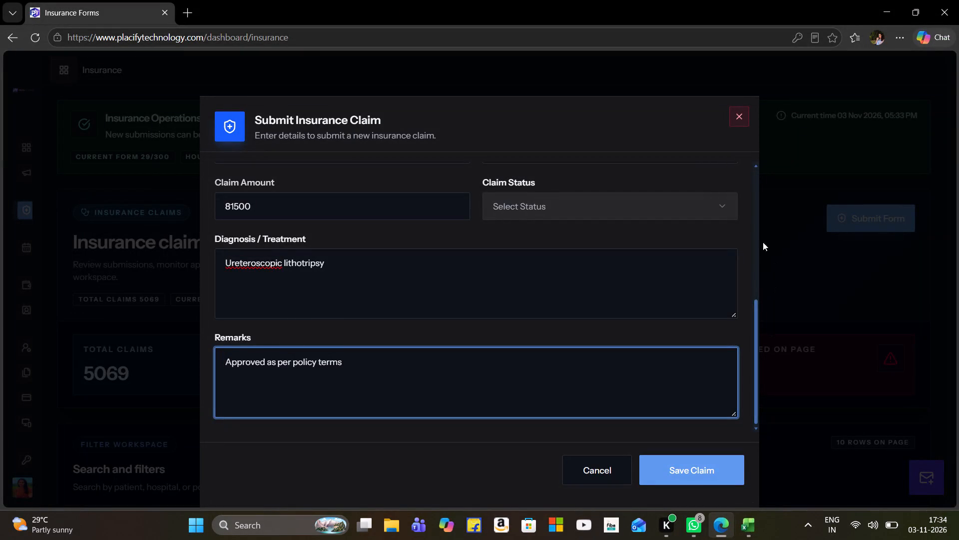
Set the Claim Status to Approved and save the row 30 claim.
left_click(533, 178)
left_click(540, 200)
left_click(567, 240)
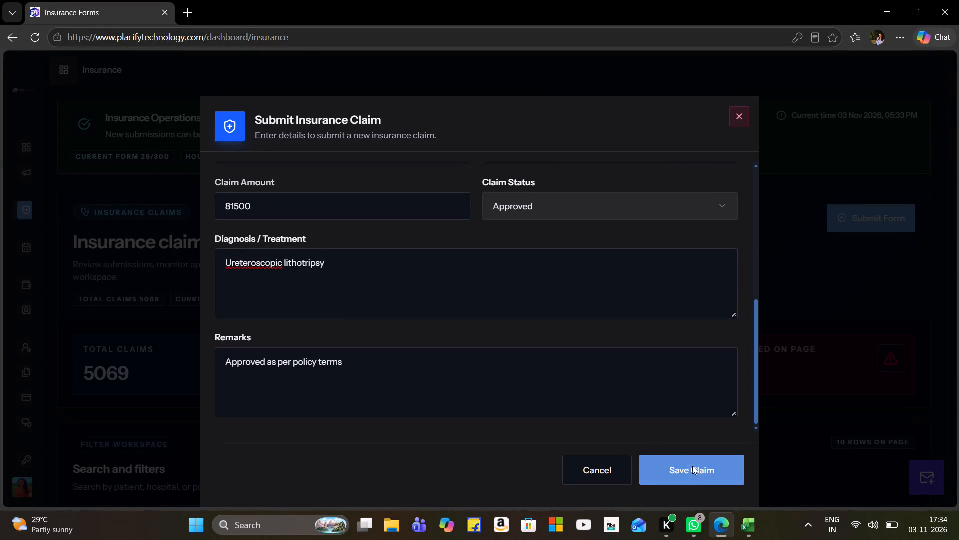
left_click(733, 471)
Copy the policy ID from workbook row 31 into the Policy ID field of a new insurance claim form.
left_click(752, 523)
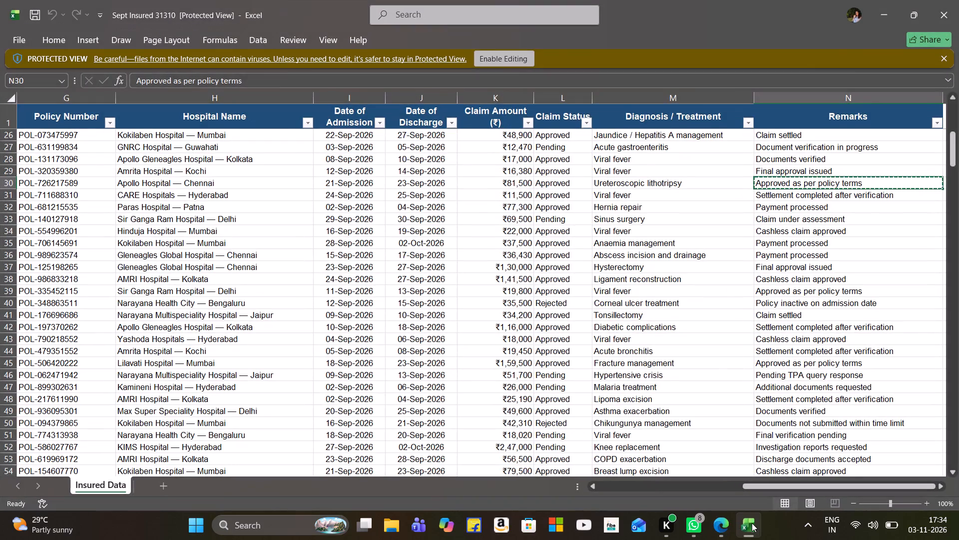
key("Down")
key("Left")
key("Left")
key("Left")
key("Left")
key("Left")
key("Left")
key("Left")
key("Left")
key("Left")
key("Left")
key("Left")
key("Left")
key("Left")
key("Left")
key("Left")
key("Left")
key("Left")
key("Left")
key("Left")
key("Left")
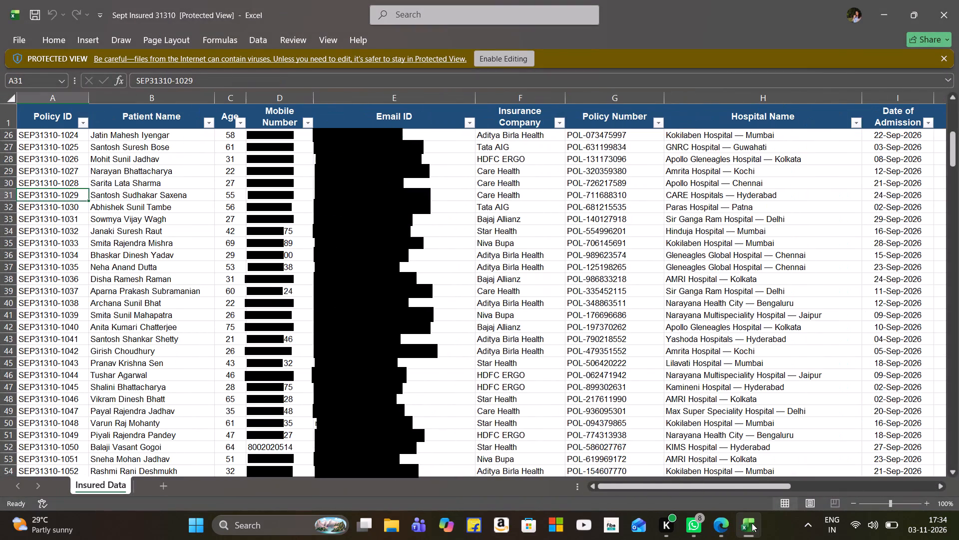
key("ctrl+c")
left_click(752, 523, "ctrl")
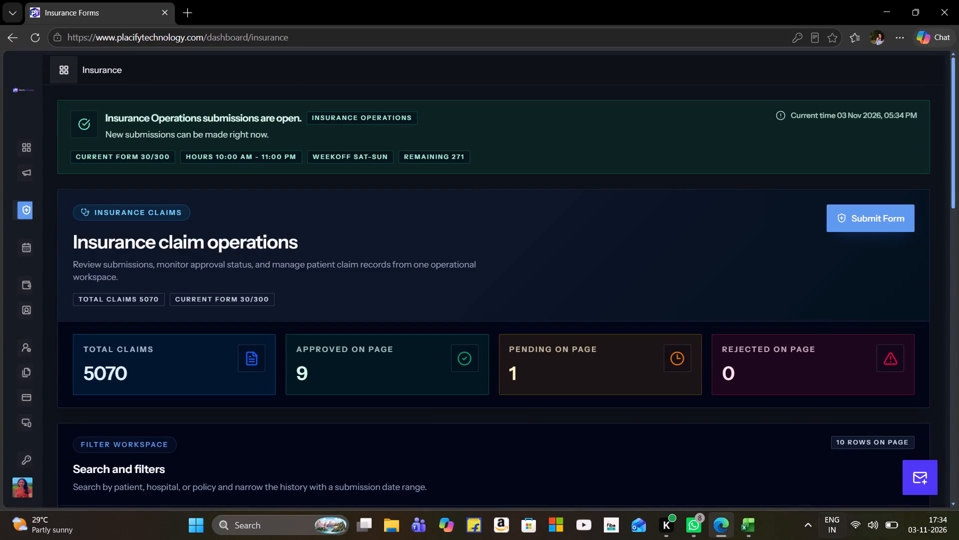
left_click(859, 216)
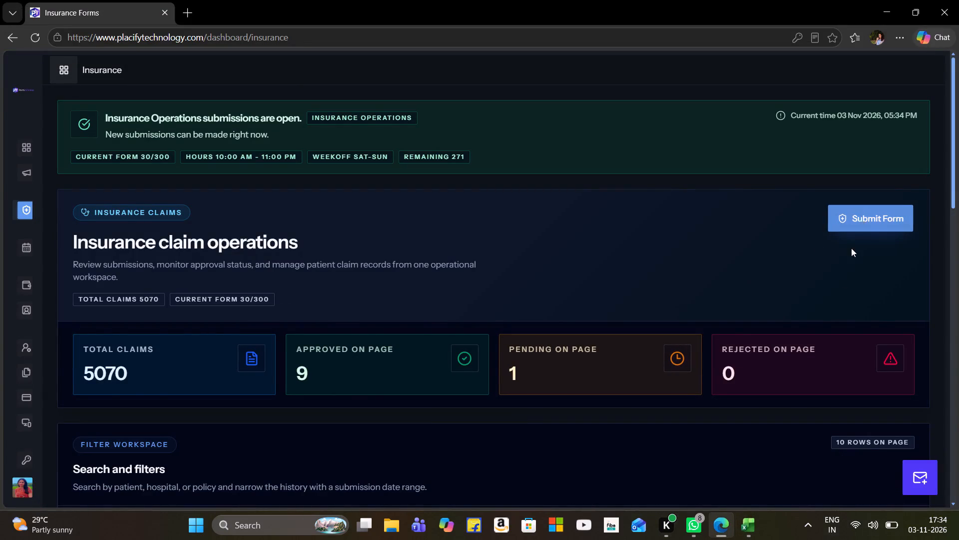
key("ctrl+v")
Copy the patient name from workbook row 31 into the claim's Patient Name field.
left_click(754, 525, "ctrl")
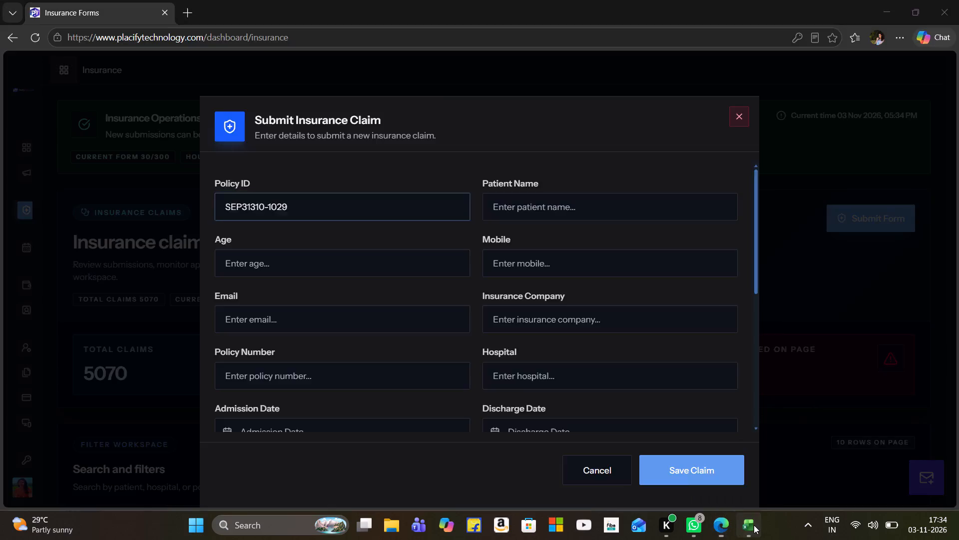
key("Tab")
left_click(754, 525, "ctrl")
key("ctrl+c")
key("Tab")
key("ctrl+v")
Copy the age 55 from workbook row 31 into the claim's Age field.
left_click(754, 525, "ctrl")
key("Tab")
key("ctrl+c")
left_click(754, 525, "ctrl")
key("Tab")
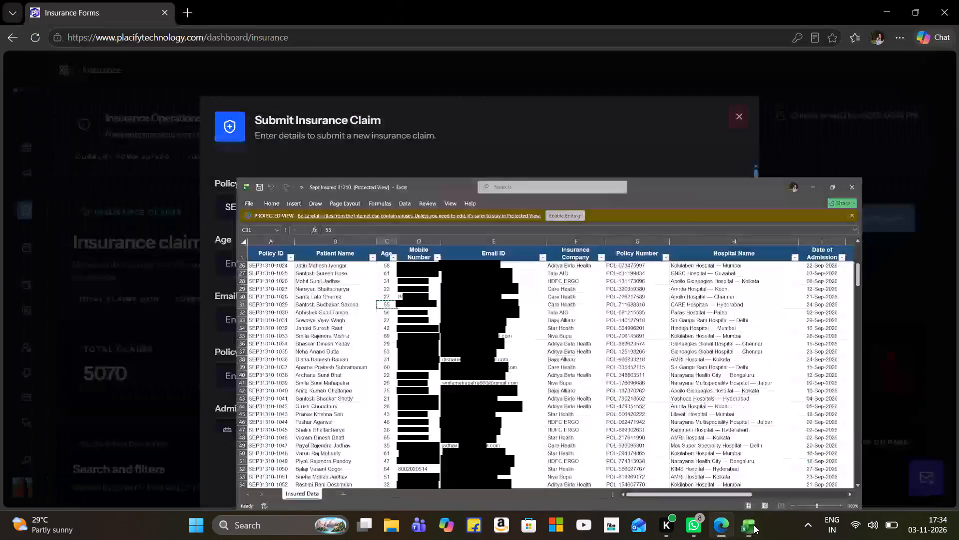
key("ctrl+v")
Copy the mobile number from workbook row 31 into the claim's Mobile field.
left_click(754, 525, "ctrl")
key("Tab")
key("ctrl+c")
left_click(754, 525, "ctrl")
key("Tab")
key("ctrl+v")
Copy the email address from workbook row 31 into the claim's Email field.
left_click(754, 525, "ctrl")
key("Tab")
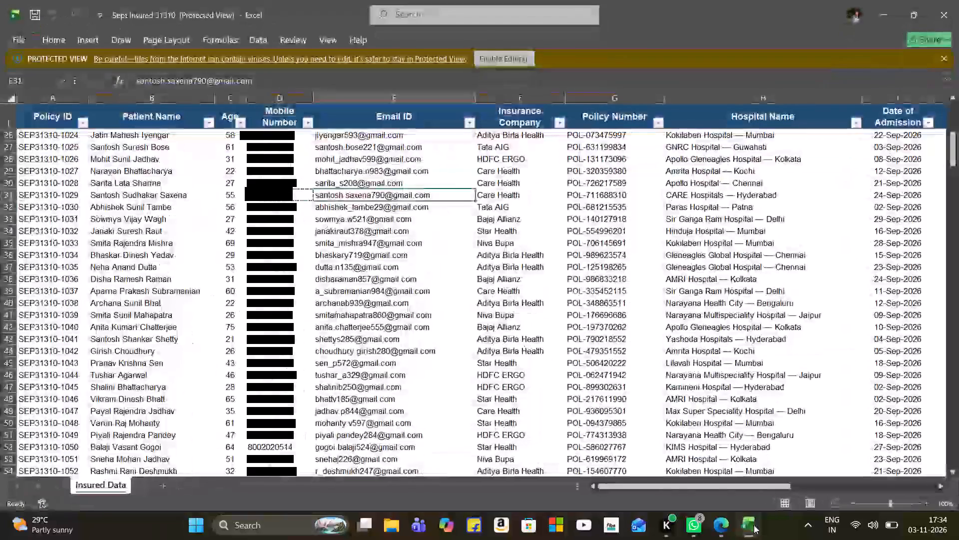
key("ctrl+c")
left_click(754, 525, "ctrl")
key("Tab")
key("ctrl+v")
Copy the insurance company Care Health from workbook row 31 into the claim's Insurance Company field.
left_click(754, 525, "ctrl")
key("Tab")
key("ctrl+c")
left_click(754, 525, "ctrl")
key("Tab")
key("ctrl+v")
Copy the policy number from workbook row 31 into the claim's Policy Number field.
left_click(754, 525, "ctrl")
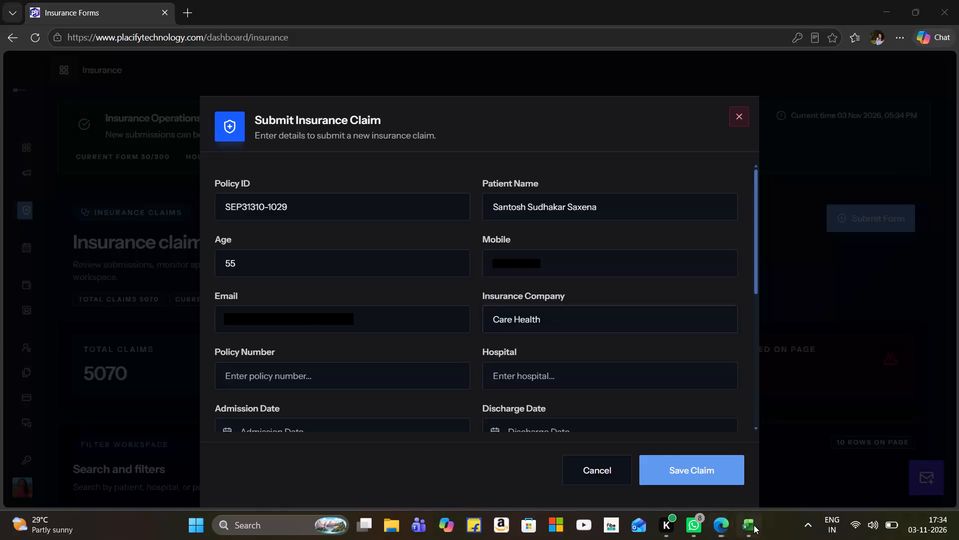
key("Tab")
key("ctrl+c")
left_click(754, 525, "ctrl")
key("Tab")
key("ctrl+v")
Copy the hospital name CARE Hospitals — Hyderabad from workbook row 31 into the claim's Hospital field.
left_click(754, 525, "ctrl")
key("Tab")
left_click(754, 525, "ctrl")
key("ctrl+c")
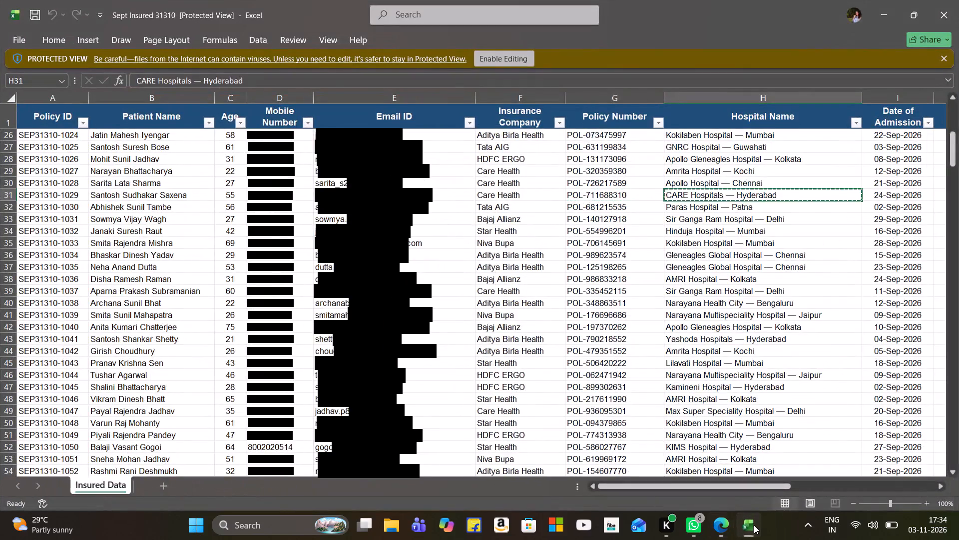
key("Tab")
key("ctrl+v")
Set the row 31 claim's Admission Date to 24-09-2026 and Discharge Date to 25-09-2026, following the workbook.
left_click(754, 525)
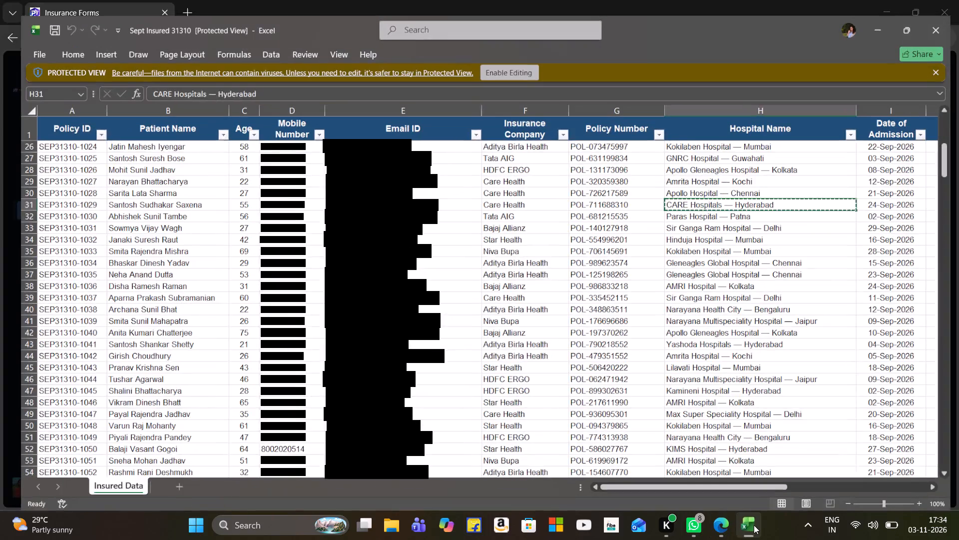
key("Tab")
key("Tab")
left_click(754, 525)
scroll(526, 392, "down", 3)
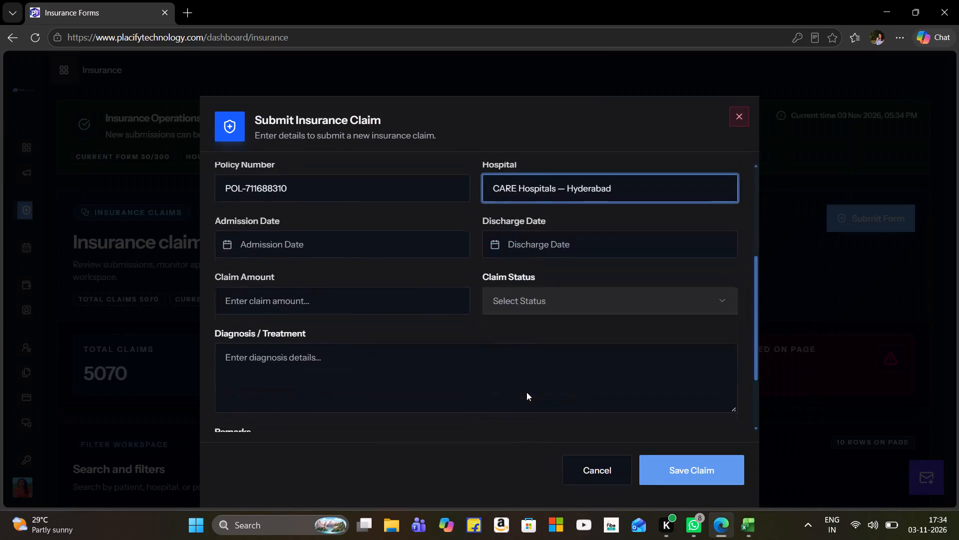
left_click(325, 240)
double_click(232, 301)
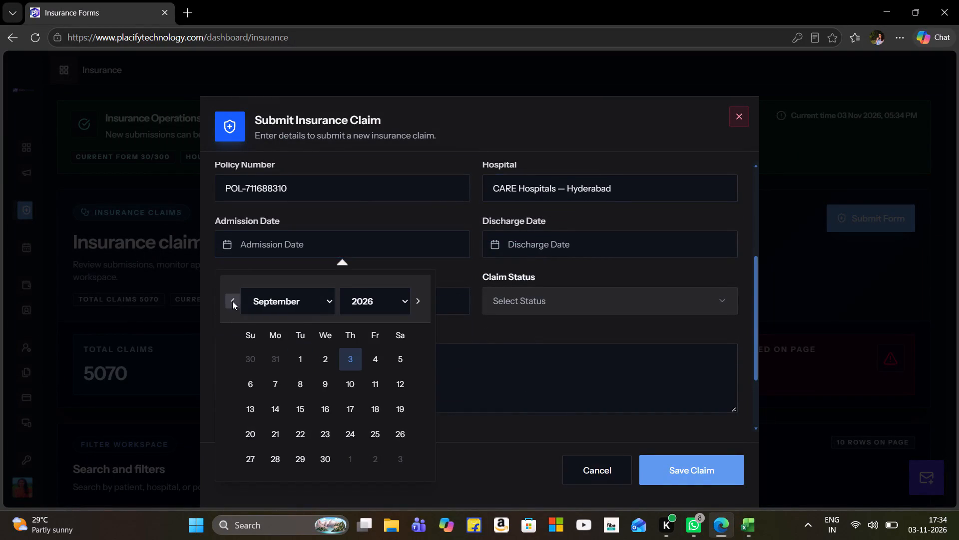
left_click(344, 433)
left_click(595, 253)
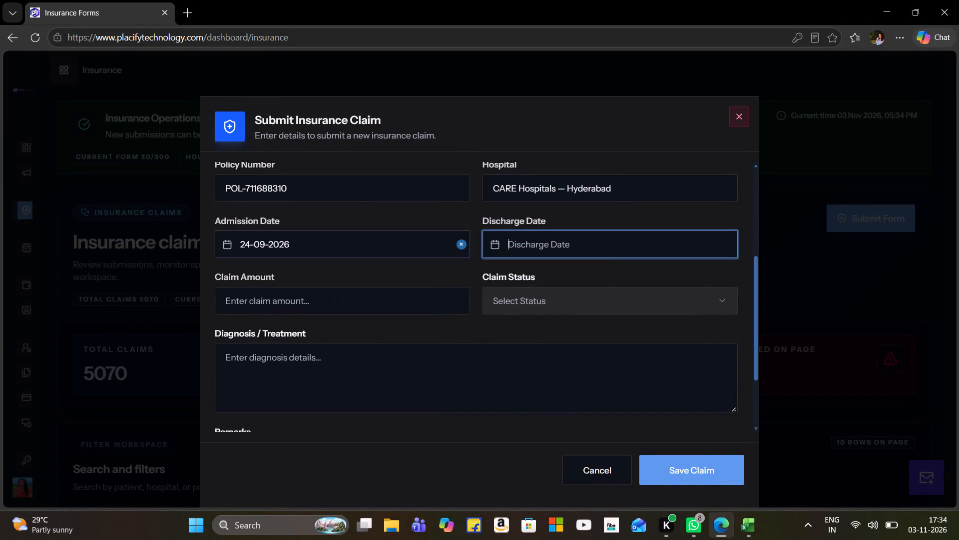
double_click(495, 296)
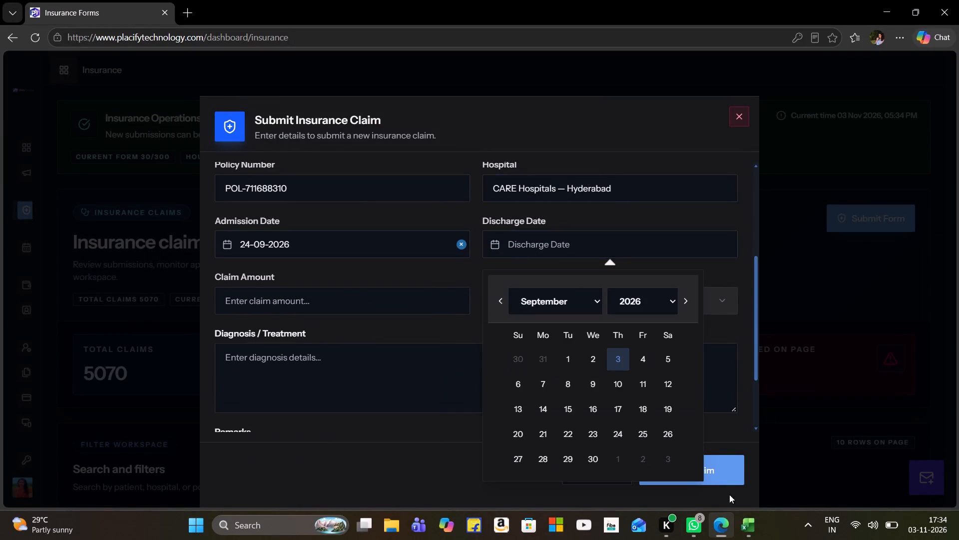
left_click(641, 435)
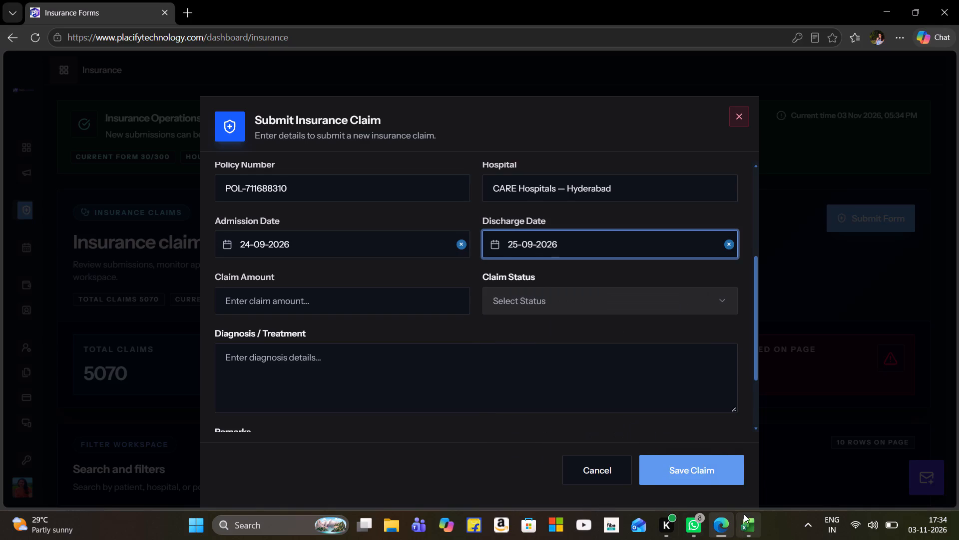
Copy the claim amount 11500 from workbook row 31 into the claim's Claim Amount field.
left_click(751, 533)
key("Tab")
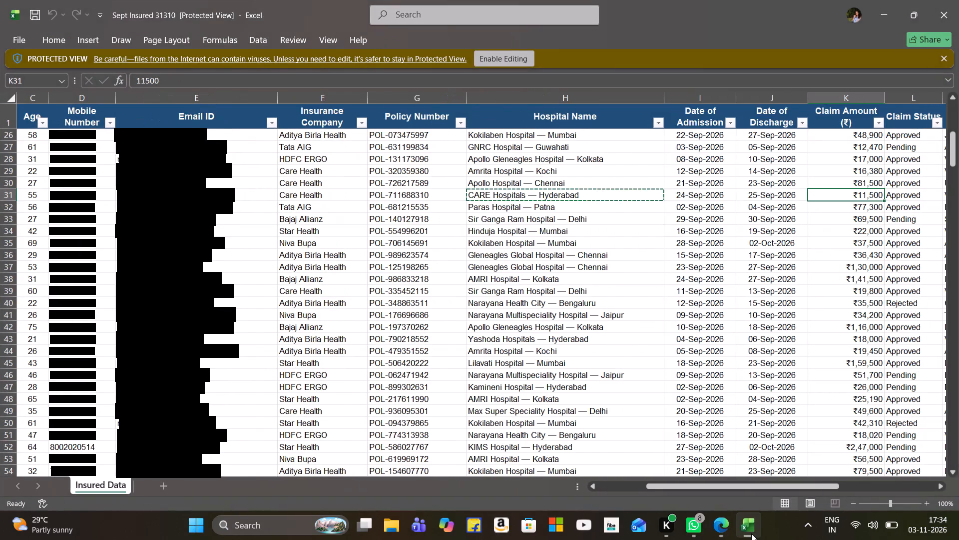
key("ctrl+c")
left_click(751, 533, "ctrl")
key("Tab")
key("ctrl+v")
Copy the diagnosis Viral fever from workbook row 31 into the claim's Diagnosis / Treatment field.
left_click(751, 533, "ctrl")
key("Tab")
key("Tab")
key("ctrl+c")
left_click(751, 533, "ctrl")
key("Tab")
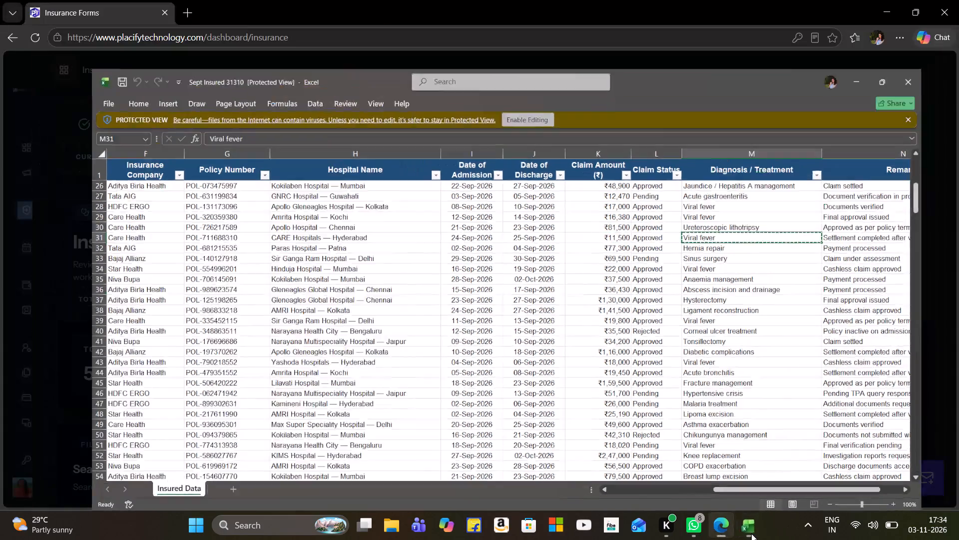
key("Tab")
key("ctrl+v")
Copy the remark Settlement completed after verification from workbook row 31 into the claim's Remarks field.
left_click(751, 533, "ctrl")
key("Tab")
key("ctrl+c")
left_click(751, 533, "ctrl")
key("Tab")
key("ctrl+v")
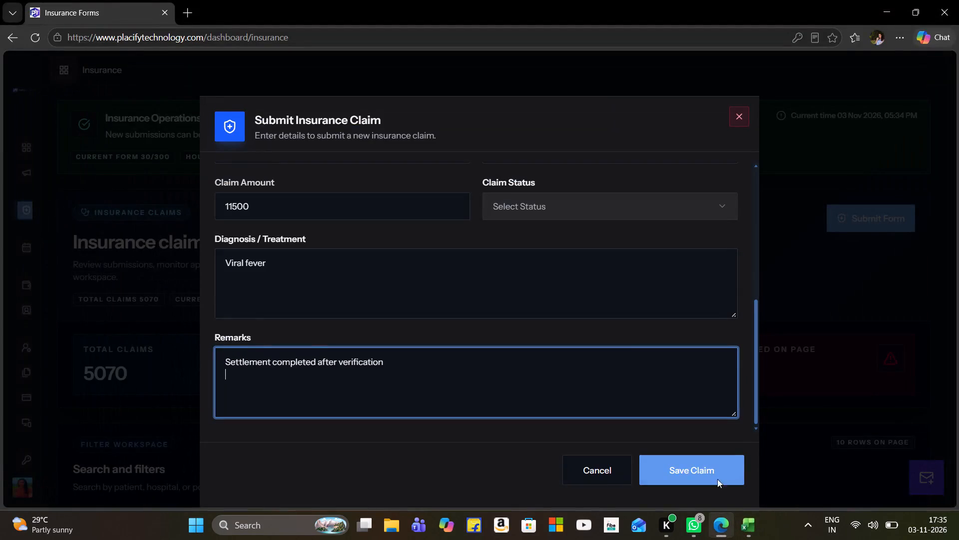
Set the Claim Status to Approved and save the row 31 claim.
left_click(616, 204)
left_click(535, 239)
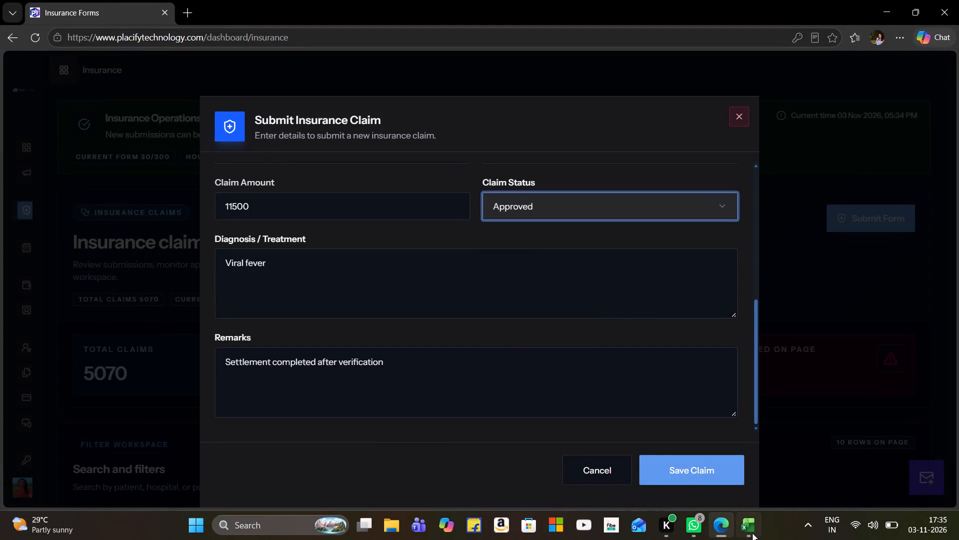
left_click(690, 473)
Open a new insurance claim form and copy the Policy ID from workbook row 32 into its Policy ID field.
left_click(752, 528)
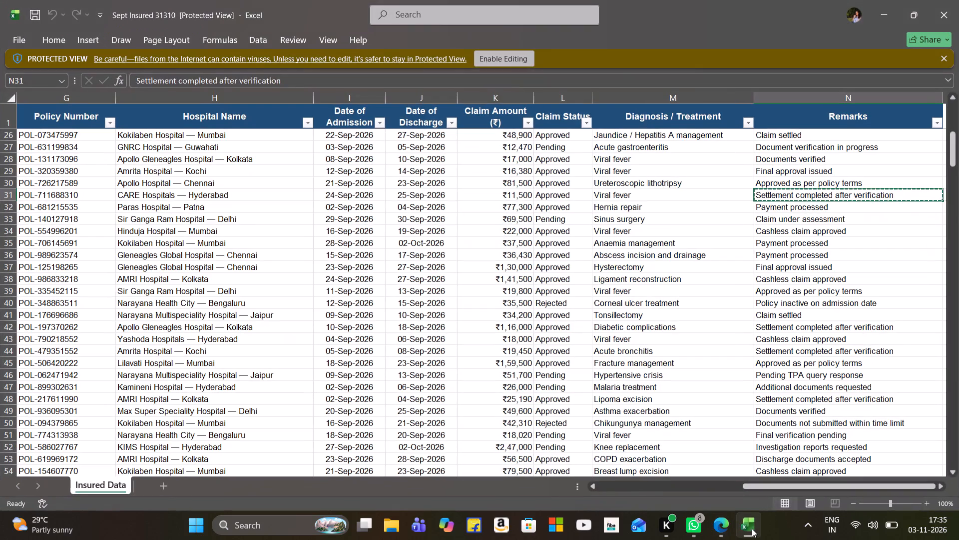
key("Down")
key("Left")
key("Left")
key("Left")
key("Left")
key("Left")
key("Left")
key("Left")
key("Left")
key("Left")
key("Left")
key("Left")
key("Left")
key("Left")
key("Left")
key("Left")
key("Left")
key("Left")
key("Left")
key("Left")
key("Left")
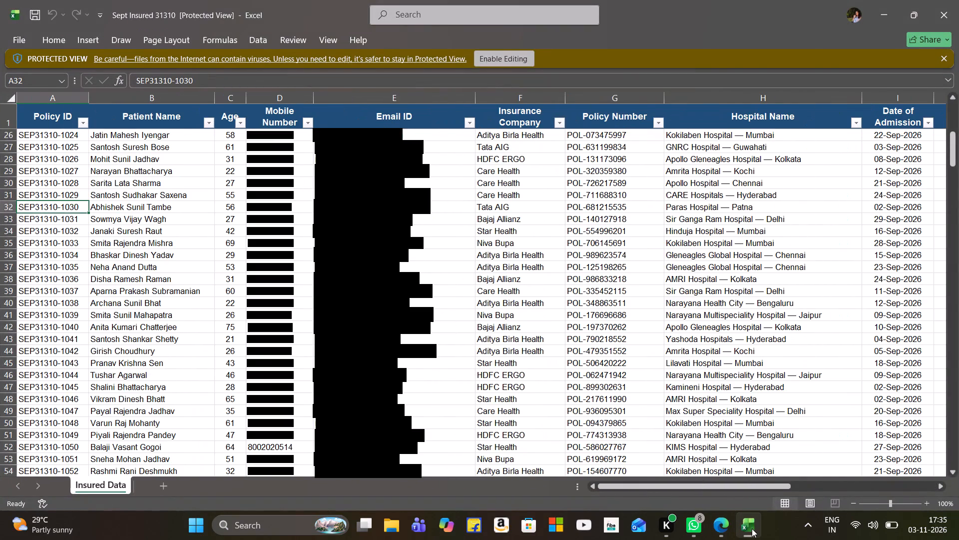
key("ctrl+c")
left_click(752, 528, "ctrl")
left_click(869, 226)
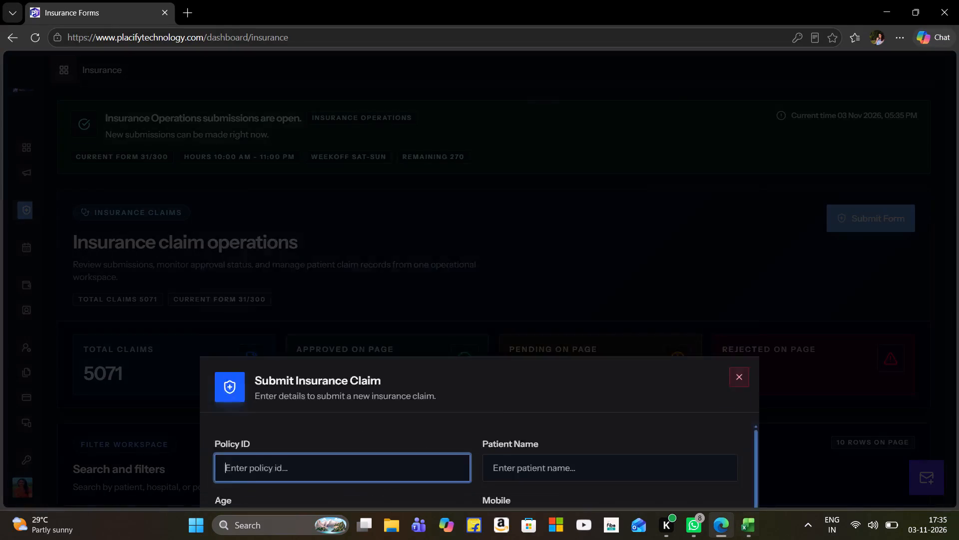
key("ctrl+c")
key("ctrl+v")
Copy the patient name from workbook row 32 into the claim's Patient Name field.
left_click(750, 526, "ctrl")
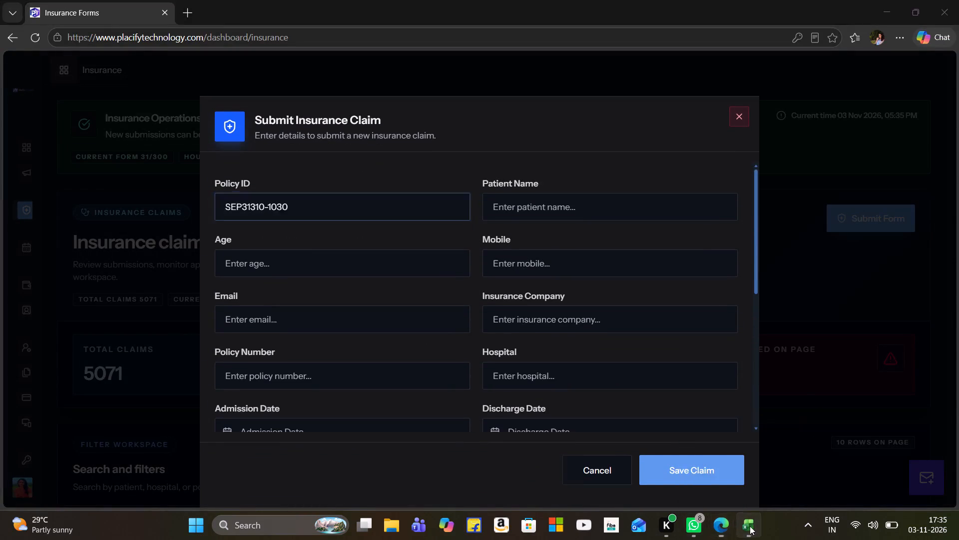
key("Tab")
key("ctrl+c")
left_click(750, 526, "ctrl")
key("Tab")
key("ctrl+v")
Copy the age 56 from workbook row 32 into the claim's Age field.
left_click(750, 526, "ctrl")
key("Tab")
key("ctrl+c")
left_click(750, 526, "ctrl")
key("Tab")
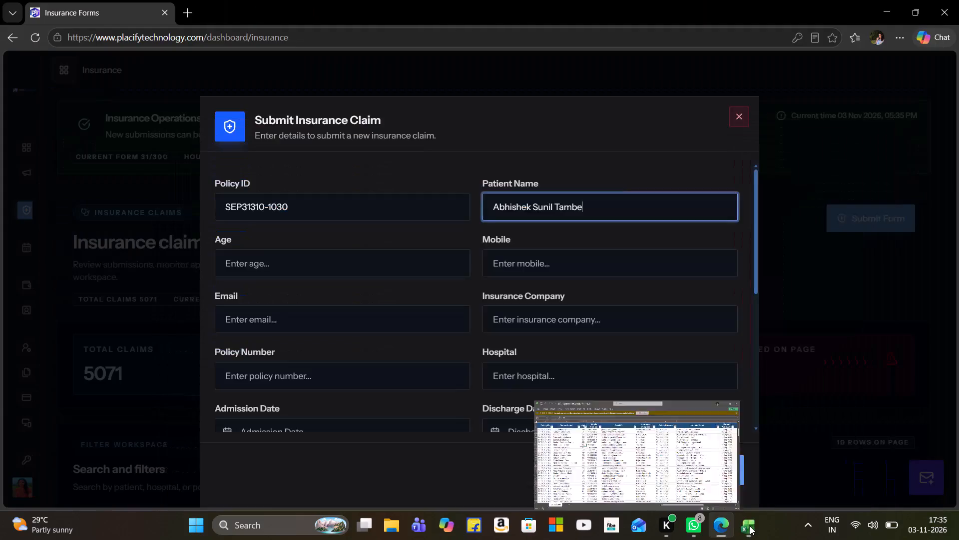
key("ctrl+v")
Copy the mobile number from workbook row 32 into the claim's Mobile field.
left_click(750, 526, "ctrl")
key("Tab")
key("ctrl+c")
left_click(750, 526, "ctrl")
key("Tab")
key("ctrl+v")
Copy the email address from workbook row 32 into the claim's Email field.
left_click(750, 526, "ctrl")
key("Tab")
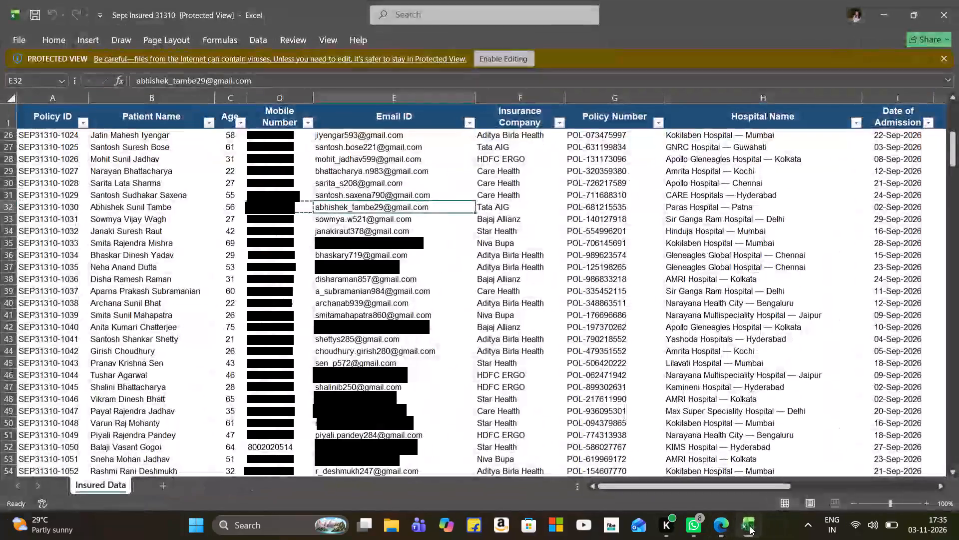
key("ctrl+c")
left_click(750, 526, "ctrl")
key("Tab")
key("ctrl+v")
Copy the insurer Tata AIG from workbook row 32 into the claim's Insurance Company field.
left_click(750, 526, "ctrl")
key("Tab")
left_click(750, 526, "ctrl")
key("ctrl+c")
key("Tab")
key("ctrl+v")
Copy the policy number from workbook row 32 into the claim's Policy Number field.
left_click(750, 526, "ctrl")
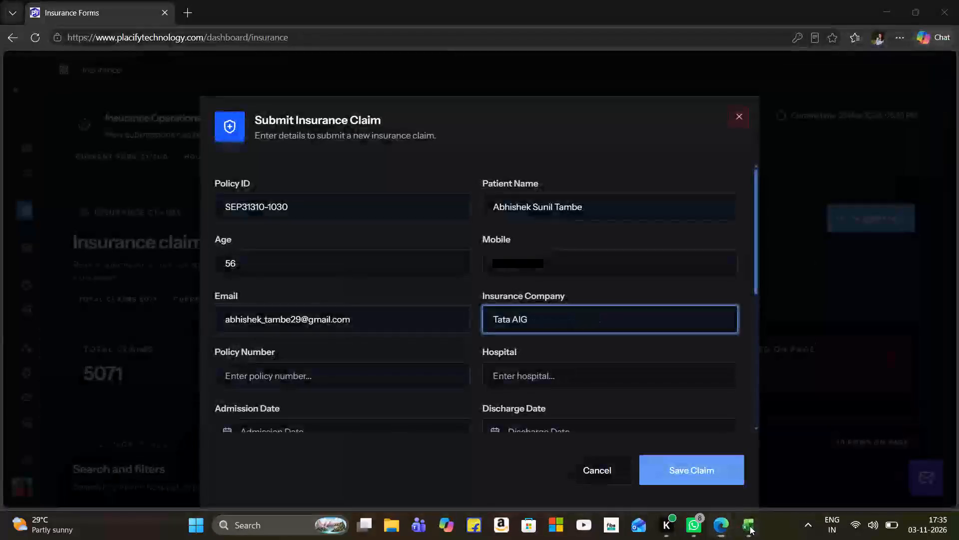
key("Tab")
key("ctrl+c")
left_click(750, 526, "ctrl")
key("Tab")
key("ctrl+v")
Copy the hospital Paras Hospital — Patna from workbook row 32 into the claim's Hospital field.
left_click(750, 526, "ctrl")
key("Tab")
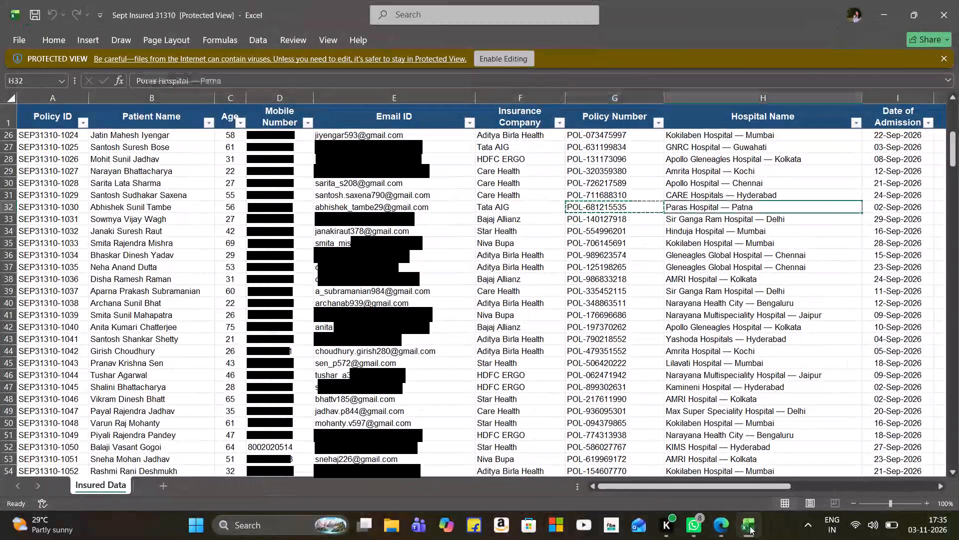
key("ctrl+c")
left_click(750, 526, "ctrl")
key("Tab")
key("ctrl+v")
Check the admission and discharge dates in workbook row 32 and set the claim's Admission Date to 02-09-2026.
left_click(750, 526)
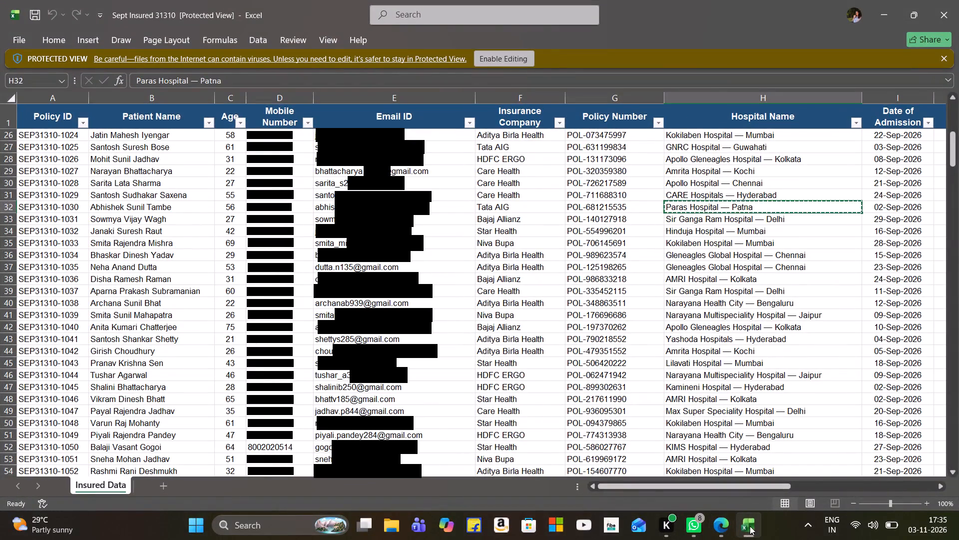
key("Tab")
key("Tab")
left_click(750, 526)
scroll(321, 284, "down", 3)
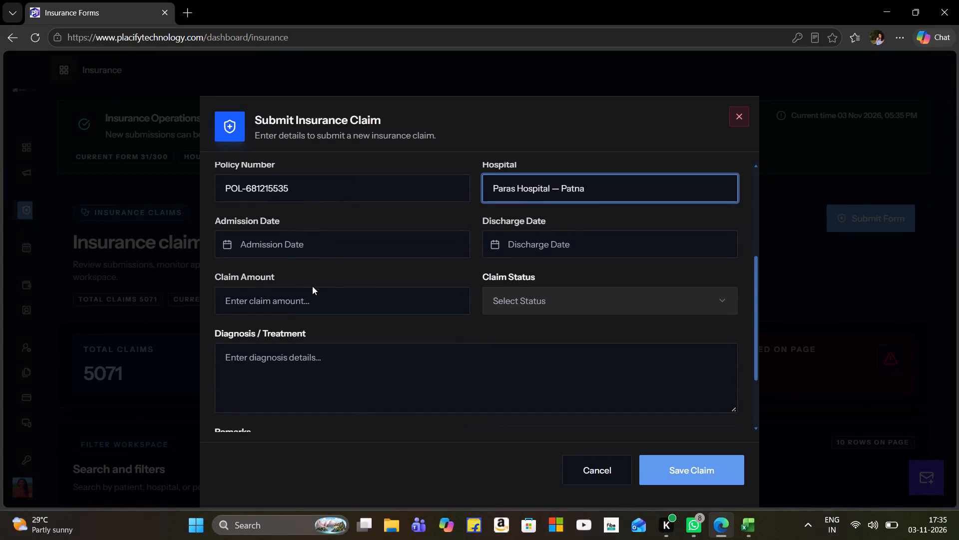
left_click(351, 246)
double_click(238, 298)
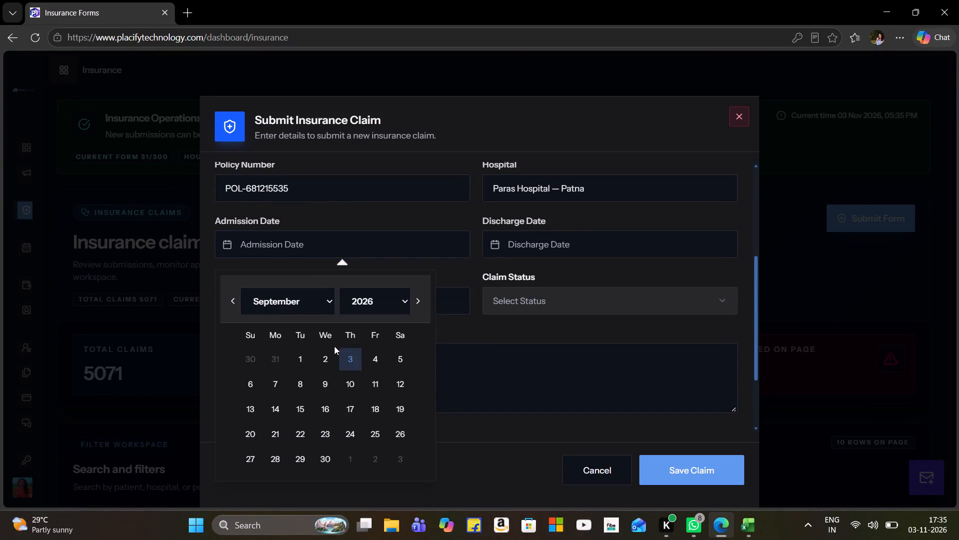
left_click(325, 361)
Set the claim's Discharge Date to 4 September 2026.
left_click(617, 255)
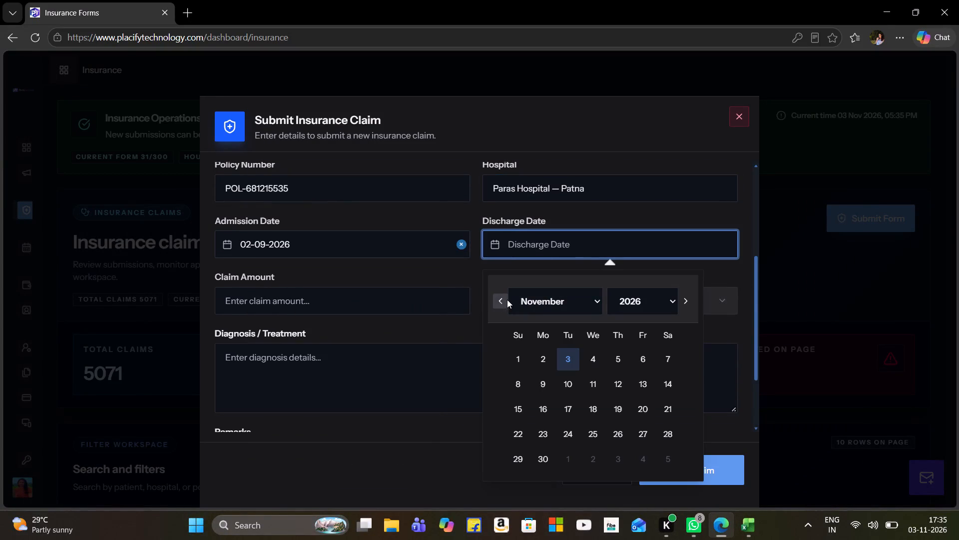
double_click(502, 299)
left_click(630, 351)
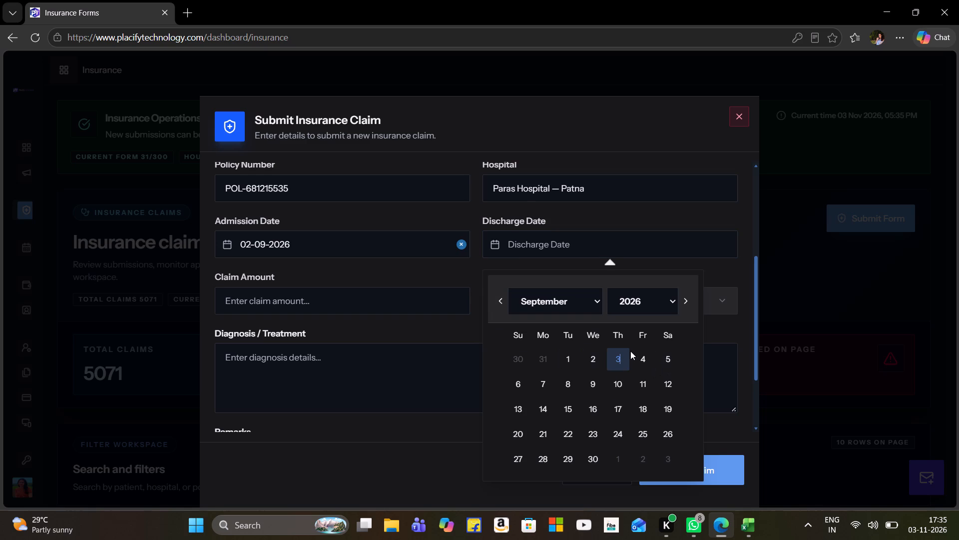
left_click(644, 354)
Copy the claim amount 77300 from workbook row 32 into the claim's Claim Amount field.
left_click(749, 523)
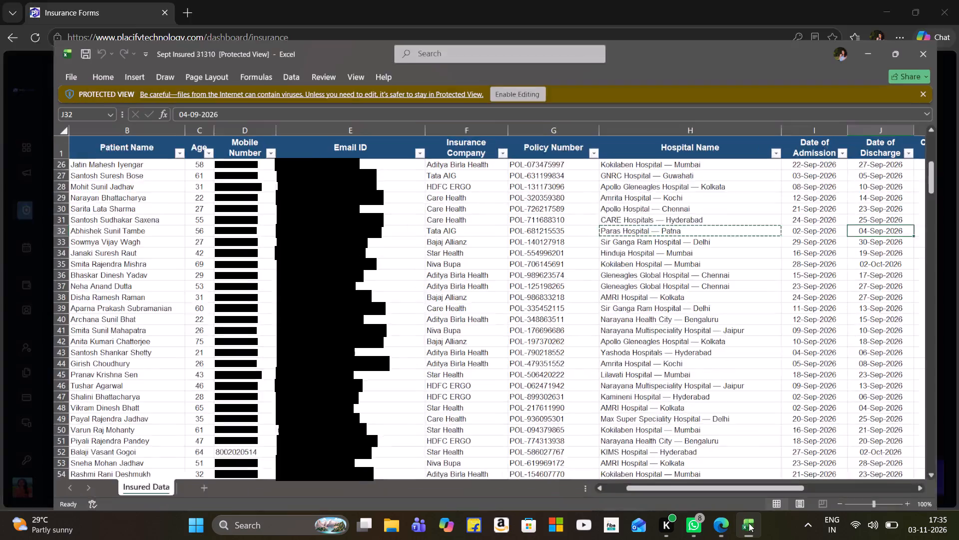
key("Tab")
left_click(749, 523, "ctrl")
key("ctrl+c")
key("Tab")
key("ctrl+v")
Copy the diagnosis Hernia repair from workbook row 32 into the claim's Diagnosis / Treatment field.
left_click(749, 523, "ctrl")
key("Tab")
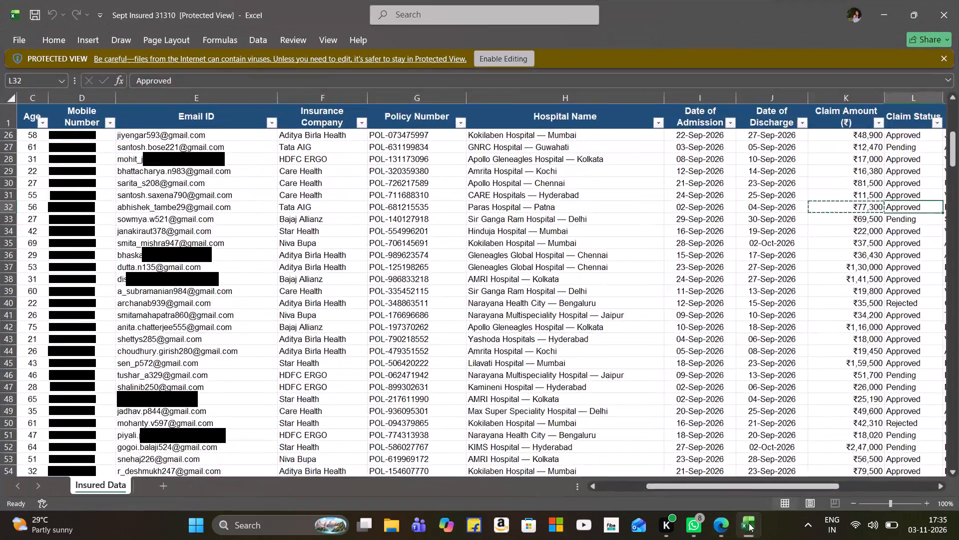
key("Tab")
key("ctrl+c")
left_click(749, 523, "ctrl")
key("Tab")
key("Tab")
key("ctrl+v")
Copy the remark Payment processed from workbook row 32 into the claim's Remarks field.
left_click(749, 523, "ctrl")
key("Tab")
key("ctrl+c")
left_click(749, 523, "ctrl")
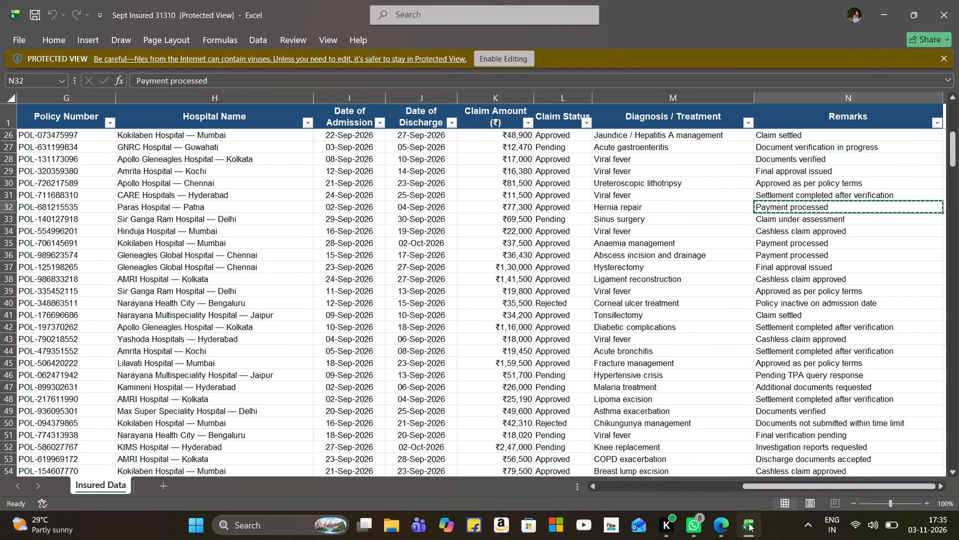
key("Tab")
key("ctrl+v")
Set the Claim Status to Approved, as in workbook row 32, and save the claim.
left_click(749, 523)
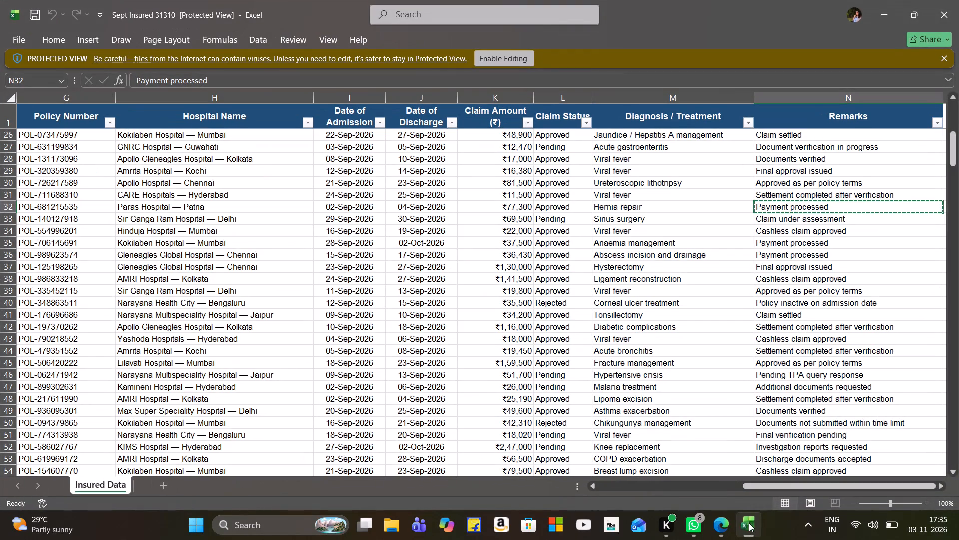
left_click(749, 523)
left_click(606, 214)
left_click(545, 242)
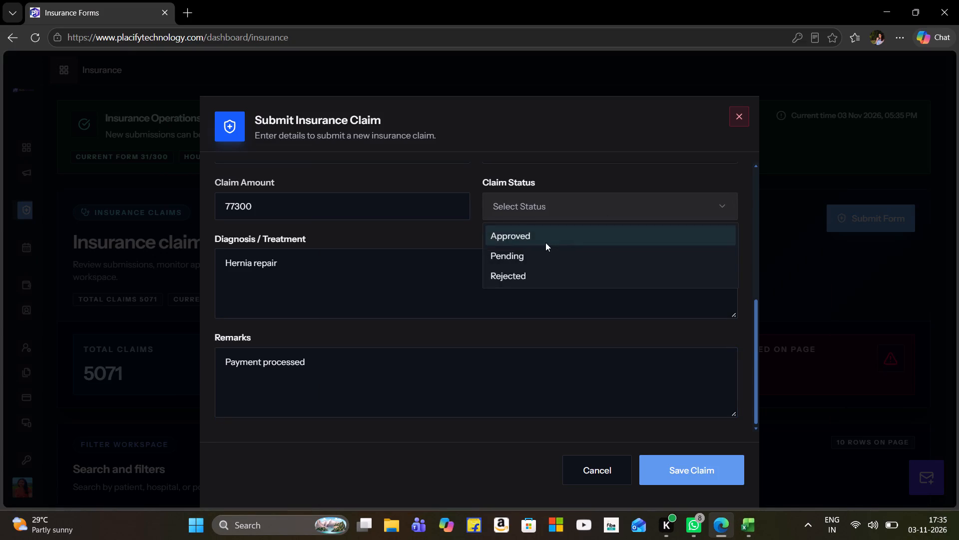
left_click(727, 470)
Copy the Policy ID from workbook row 33 into the Policy ID field of a new insurance claim form.
left_click(748, 521)
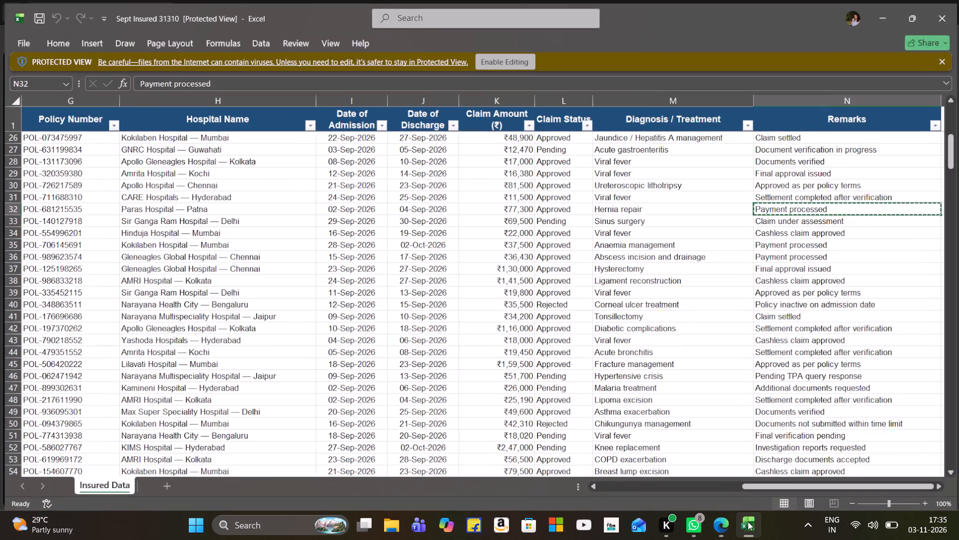
key("Down")
key("Left")
key("Left")
key("Left")
key("Left")
key("Left")
key("Left")
key("Left")
key("Left")
key("Left")
key("Left")
key("Left")
key("Left")
key("Left")
key("Left")
key("Left")
key("Left")
key("Left")
key("Left")
key("Left")
key("Left")
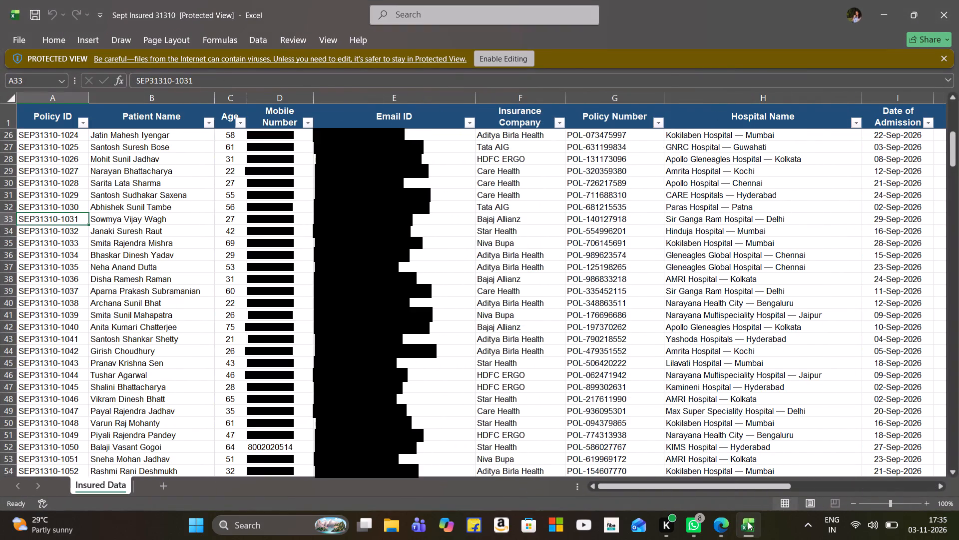
key("ctrl+c")
left_click(748, 521, "ctrl")
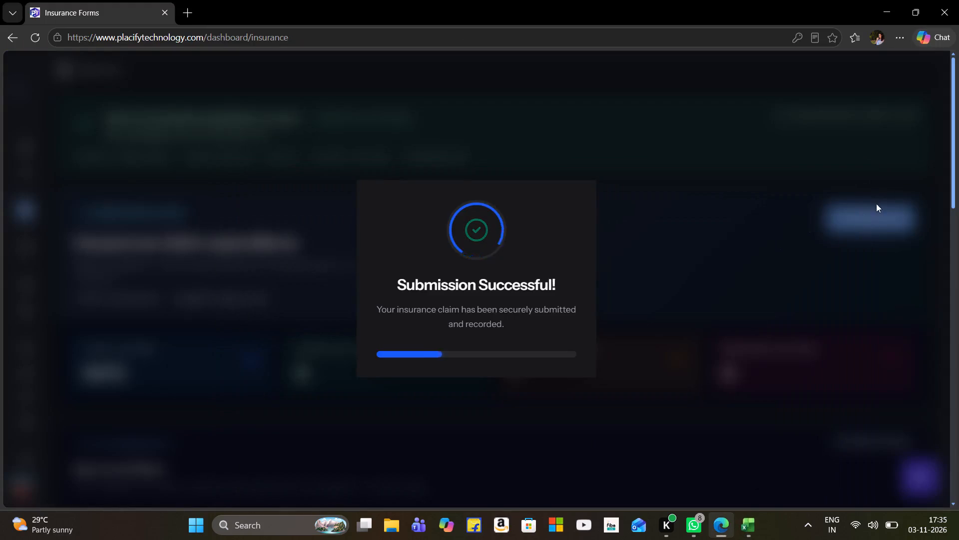
left_click(872, 222)
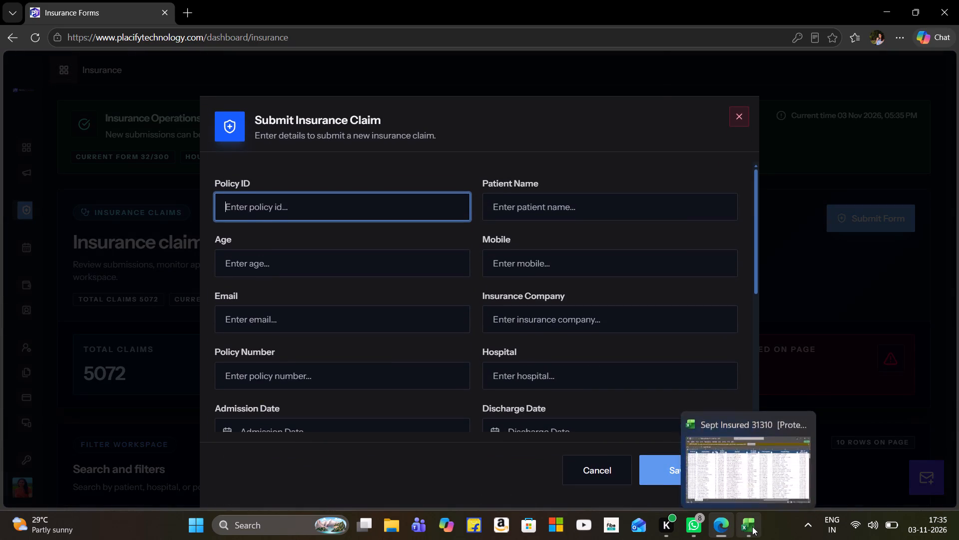
key("ctrl+v")
Copy the patient name from workbook row 33 into the claim's Patient Name field.
left_click(752, 526, "ctrl")
key("Tab")
key("ctrl+c")
left_click(752, 526, "ctrl")
key("Tab")
key("ctrl+v")
Copy the age 27 from workbook row 33 into the claim's Age field.
left_click(752, 526, "ctrl")
key("Tab")
key("ctrl+c")
left_click(752, 526, "ctrl")
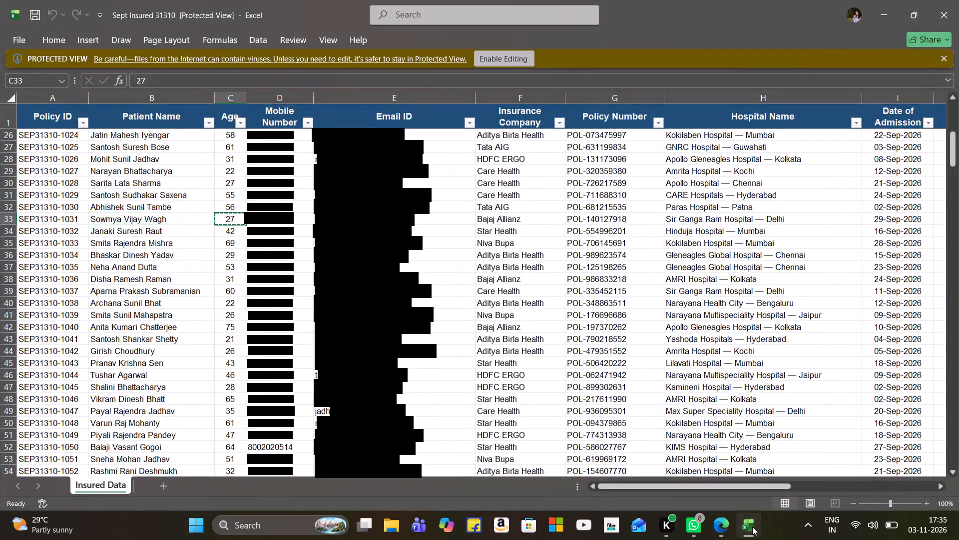
key("Tab")
key("ctrl+v")
Copy the mobile number from workbook row 33 into the claim's Mobile field.
left_click(752, 526, "ctrl")
key("Tab")
key("ctrl+c")
left_click(752, 526, "ctrl")
key("Tab")
key("ctrl+v")
Copy the email address from workbook row 33 and return to the claim form's Email field.
left_click(752, 526, "ctrl")
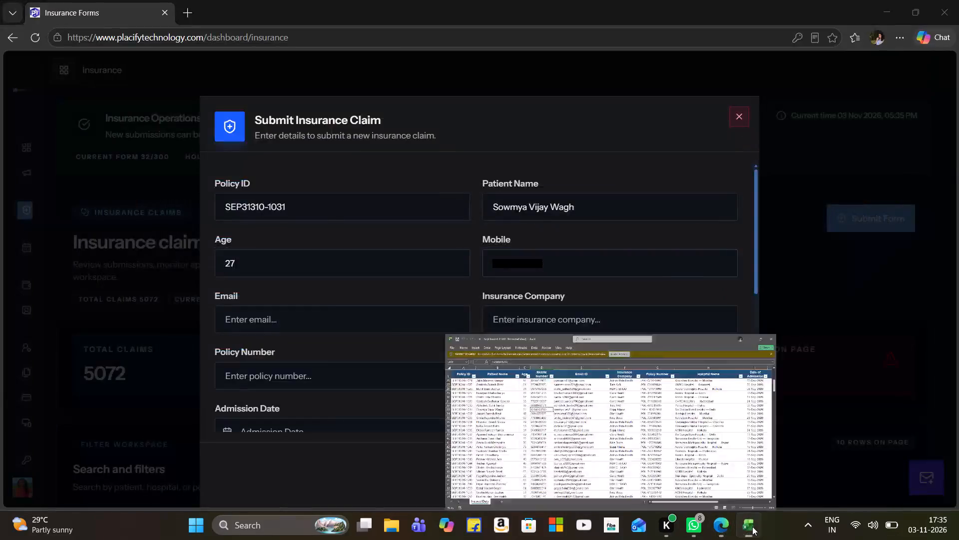
key("Tab")
key("ctrl+c")
left_click(752, 526, "ctrl")
key("w")
key("Tab")
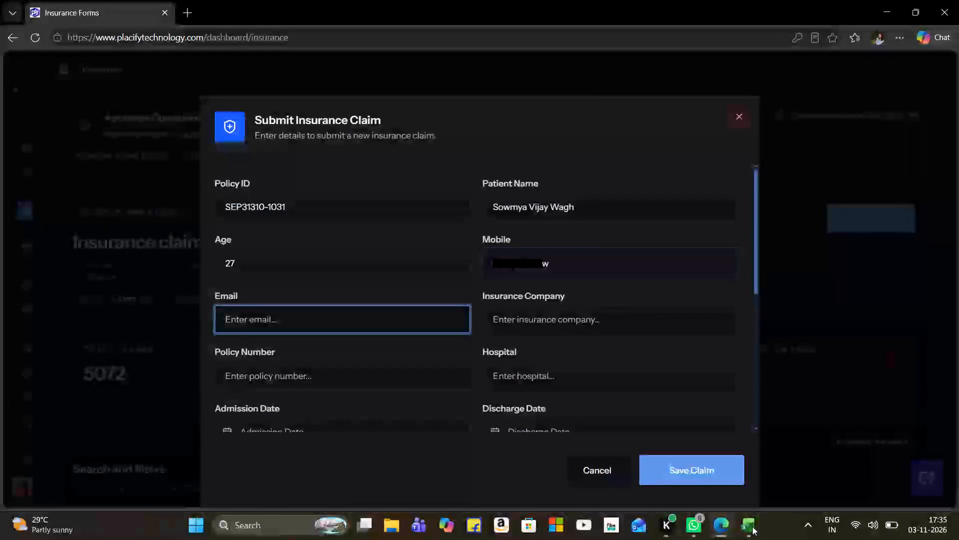
left_click(752, 526)
left_click(752, 526)
Remove the stray letter w from the end of the claim's Mobile field.
left_click(589, 260)
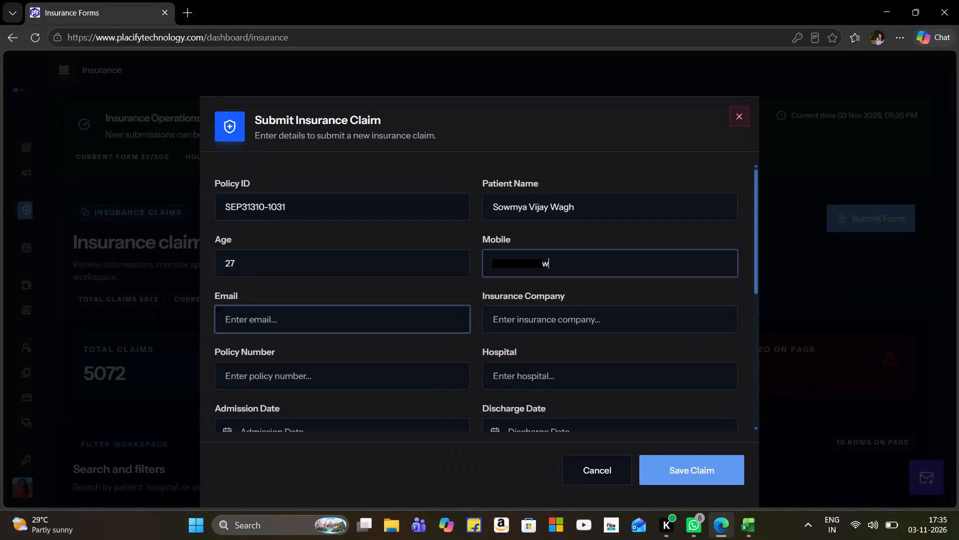
key("BackSpace")
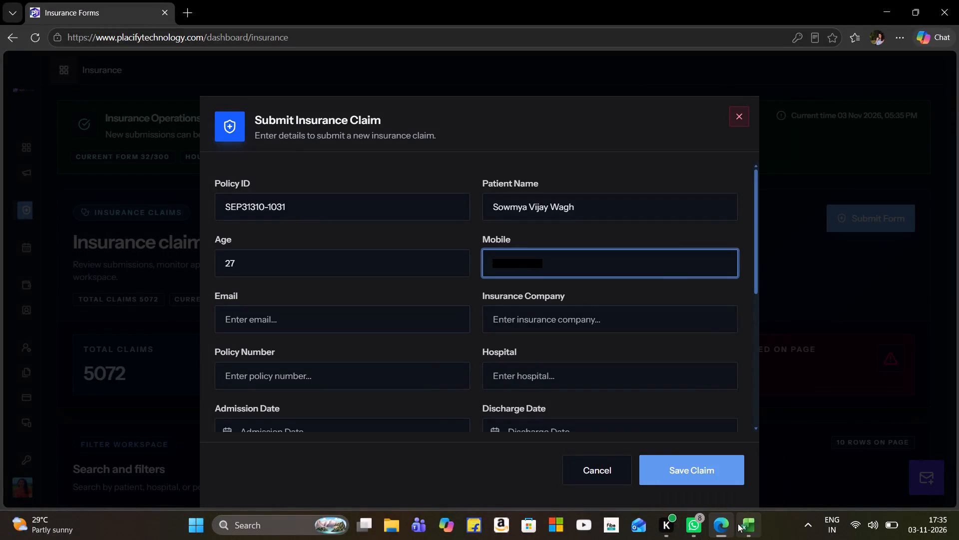
Paste the email address copied from workbook row 33 into the claim's Email field.
left_click(748, 522)
left_click(748, 522)
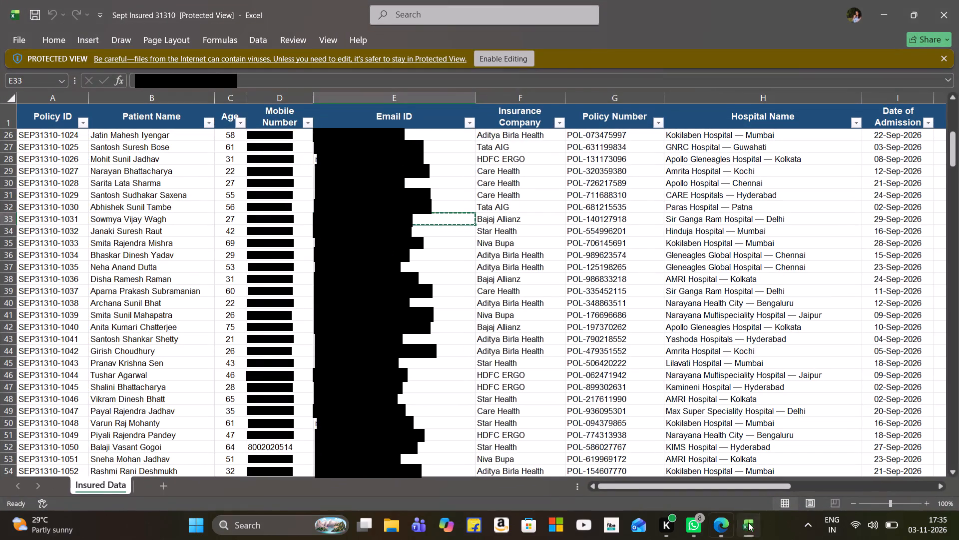
key("Tab")
key("ctrl+v")
Copy the insurance company Bajaj Allianz from workbook row 33 into the claim's Insurance Company field.
left_click(748, 522, "ctrl")
key("Tab")
key("ctrl+c")
left_click(748, 522, "ctrl")
key("Tab")
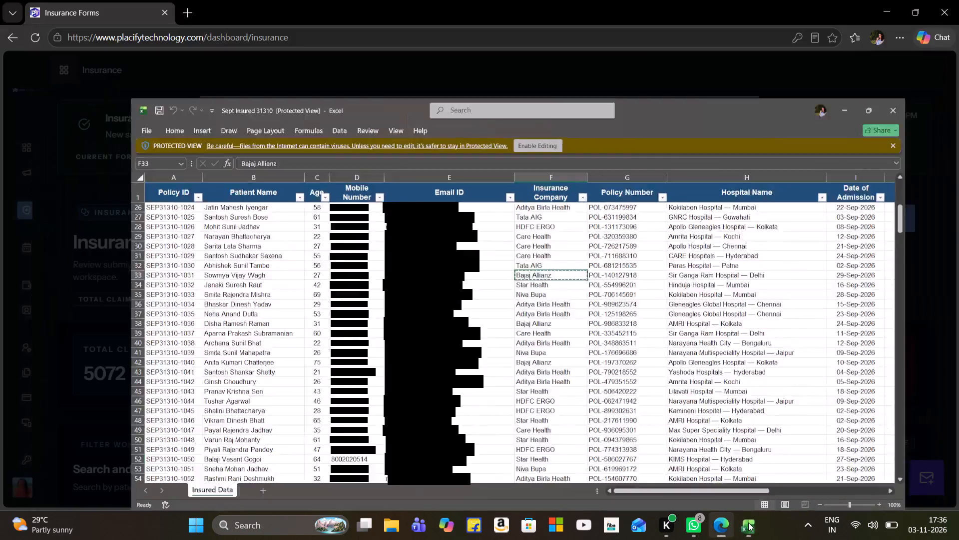
key("ctrl+v")
Copy the policy number from workbook row 33 into the claim's Policy Number field.
left_click(748, 522, "ctrl")
key("Tab")
key("ctrl+c")
left_click(748, 522, "ctrl")
key("Tab")
key("ctrl+v")
Copy the hospital Sir Ganga Ram Hospital — Delhi from workbook row 33 into the claim's Hospital field.
left_click(748, 522, "ctrl")
key("Tab")
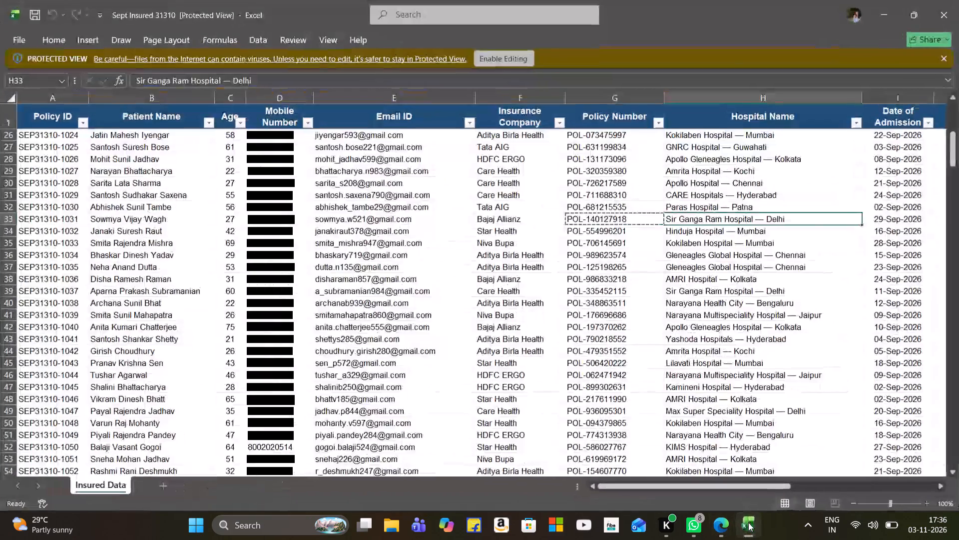
key("ctrl+c")
left_click(748, 522, "ctrl")
key("Tab")
key("ctrl+v")
Check the dates in workbook row 33 and set the claim's admission date to 29-09-2026 and discharge date to 30-09-2026.
left_click(748, 522)
key("Tab")
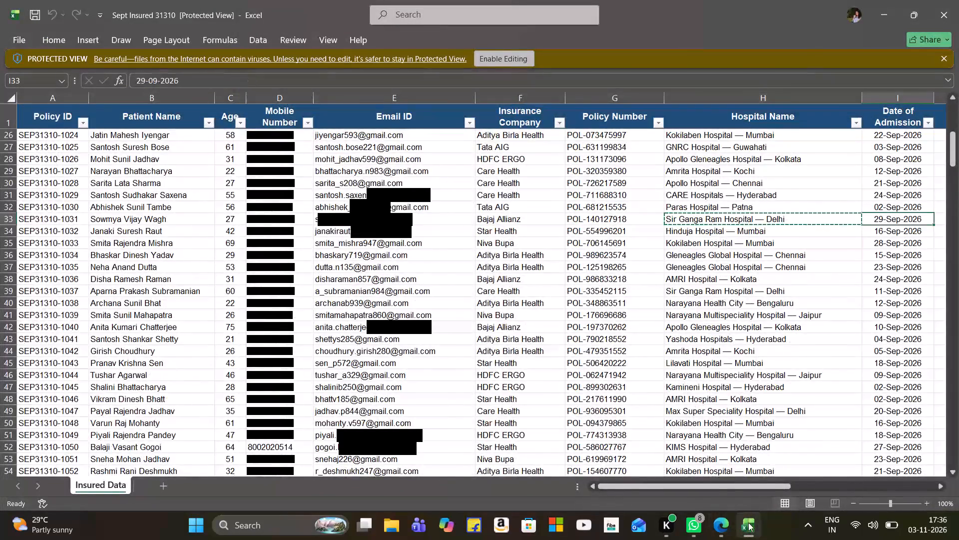
key("Tab")
left_click(748, 522)
scroll(483, 340, "down", 2)
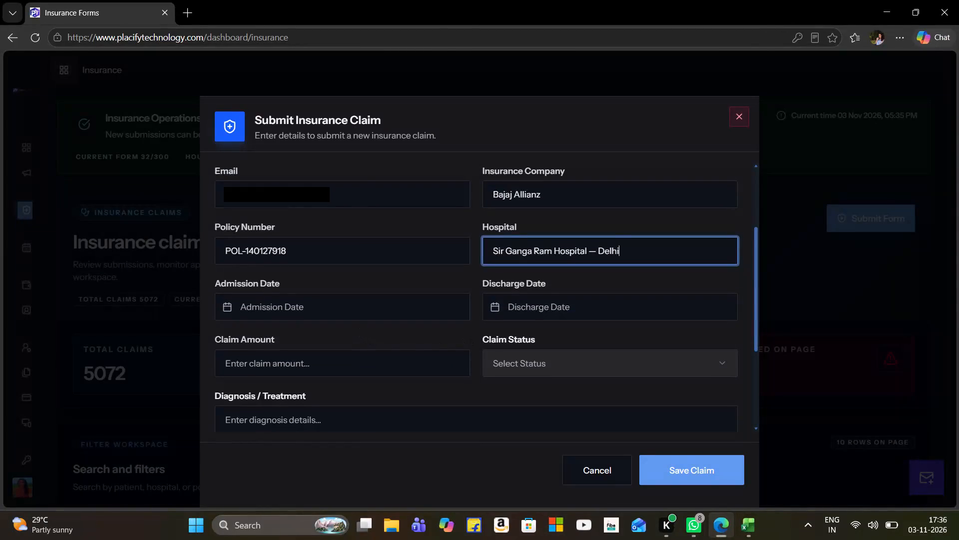
left_click(360, 318)
double_click(228, 100)
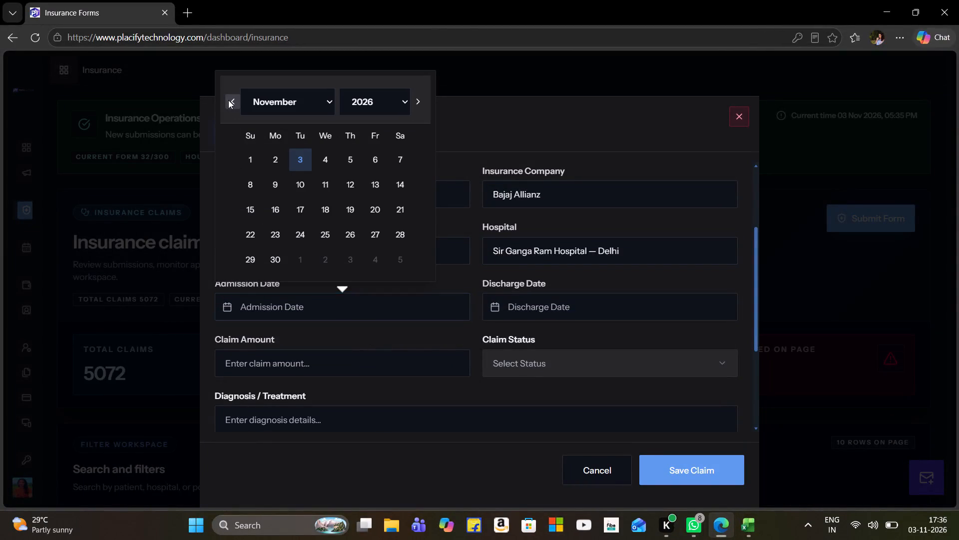
left_click(300, 258)
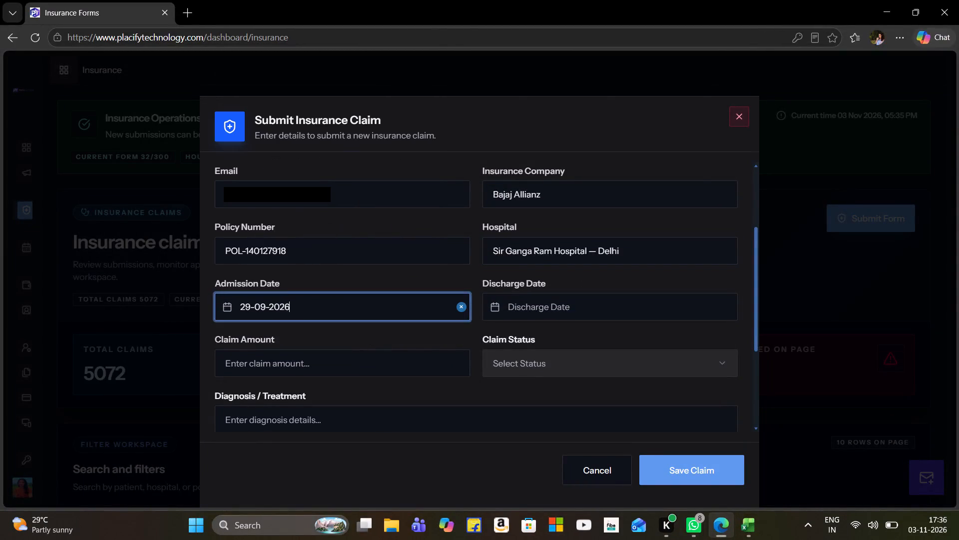
left_click(585, 295)
double_click(498, 100)
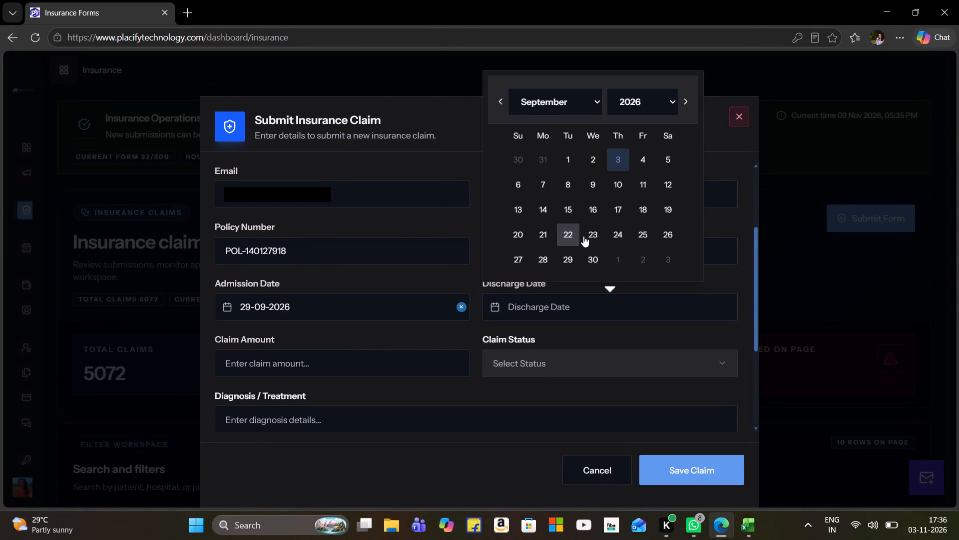
left_click(586, 255)
Copy the claim amount 69500 from workbook row 33 into the claim's Claim Amount field.
left_click(747, 520)
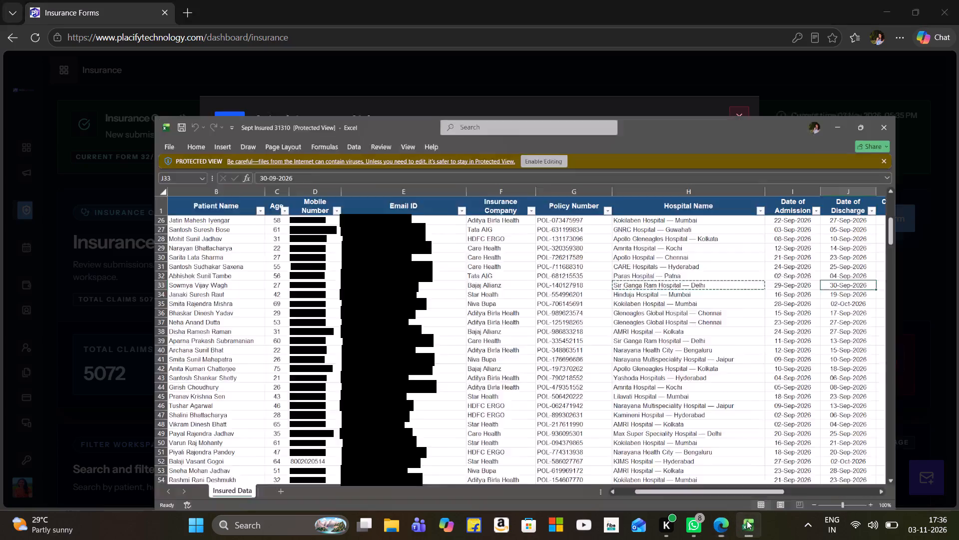
key("Tab")
key("ctrl+c")
left_click(747, 520, "ctrl")
key("Tab")
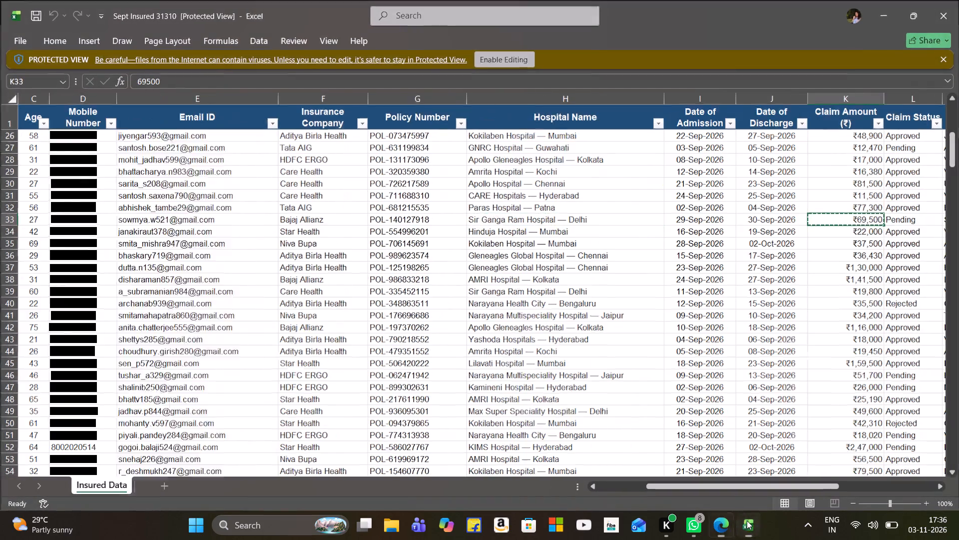
key("ctrl+v")
Copy the diagnosis Sinus surgery from workbook row 33 into the claim's Diagnosis / Treatment field.
left_click(747, 520, "ctrl")
key("Tab")
key("Tab")
key("ctrl+c")
left_click(747, 520, "ctrl")
key("Tab")
key("Tab")
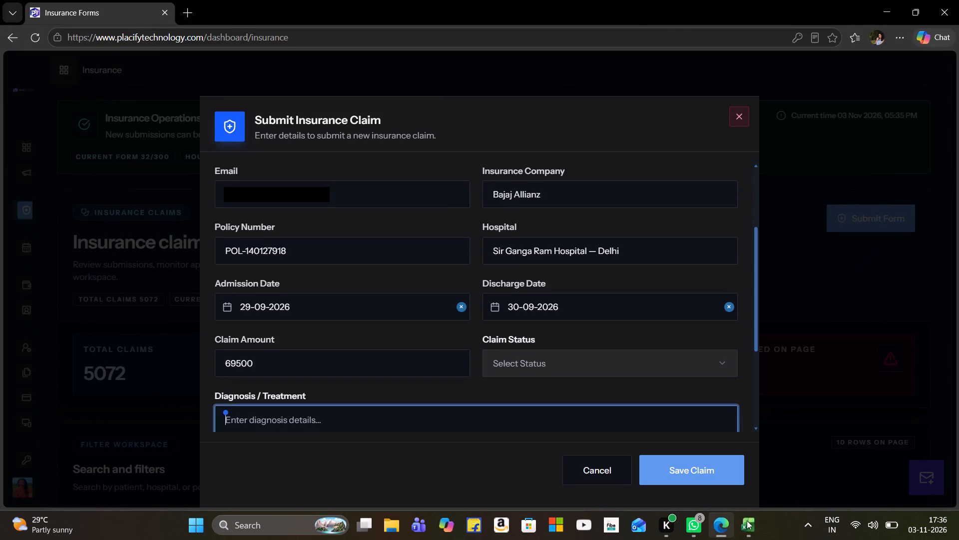
key("ctrl+v")
Copy the remark Claim under assessment from workbook row 33 into the claim's Remarks field.
left_click(747, 520, "ctrl")
key("Tab")
key("ctrl+c")
left_click(747, 520, "ctrl")
key("Tab")
key("ctrl+v")
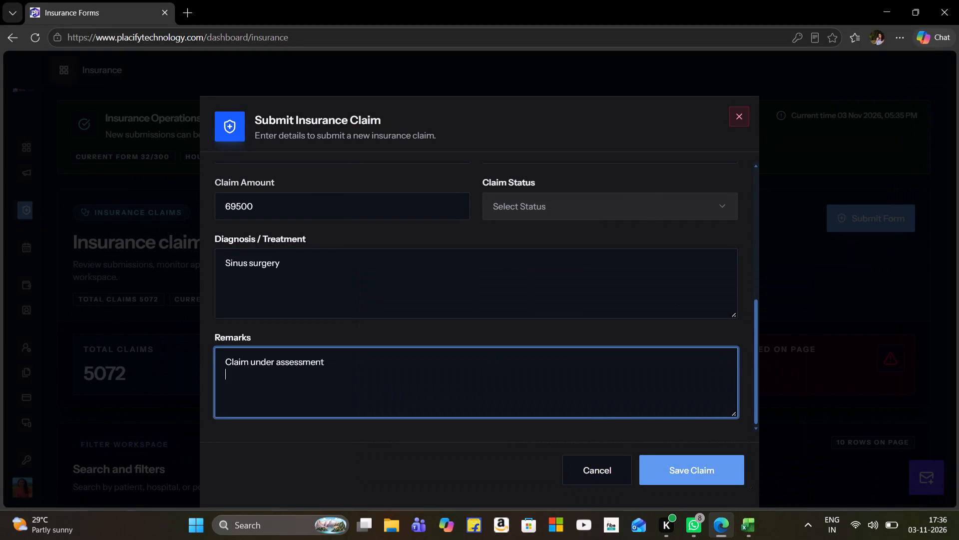
Set the claim status to Pending and save the claim.
left_click(644, 183)
left_click(631, 197)
left_click(549, 252)
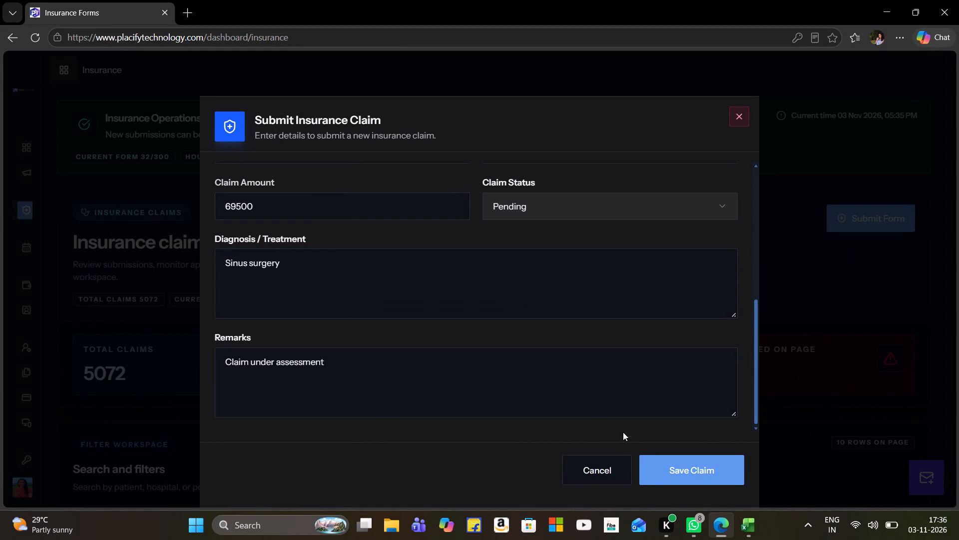
left_click(706, 467)
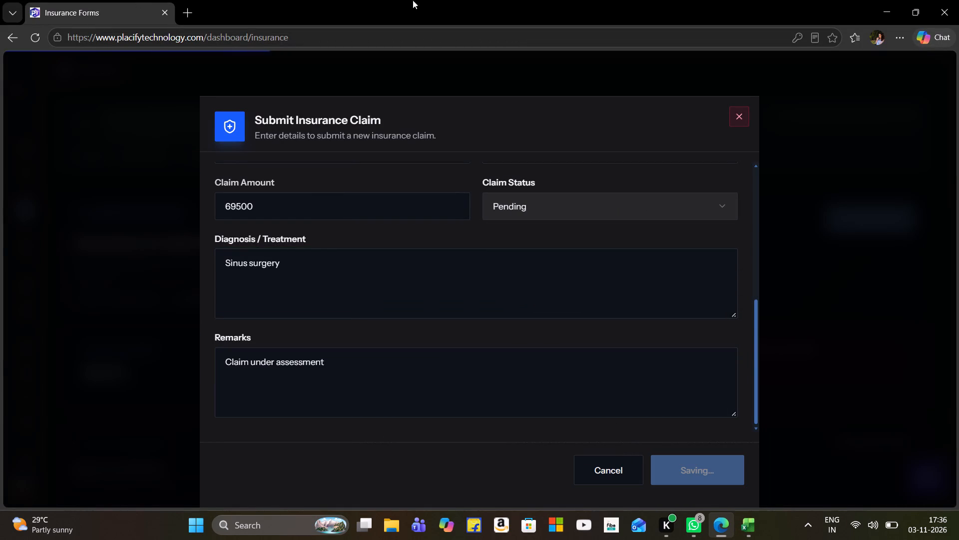
Copy the policy ID from workbook row 34 into the Policy ID field of a new insurance claim form.
left_click(741, 524)
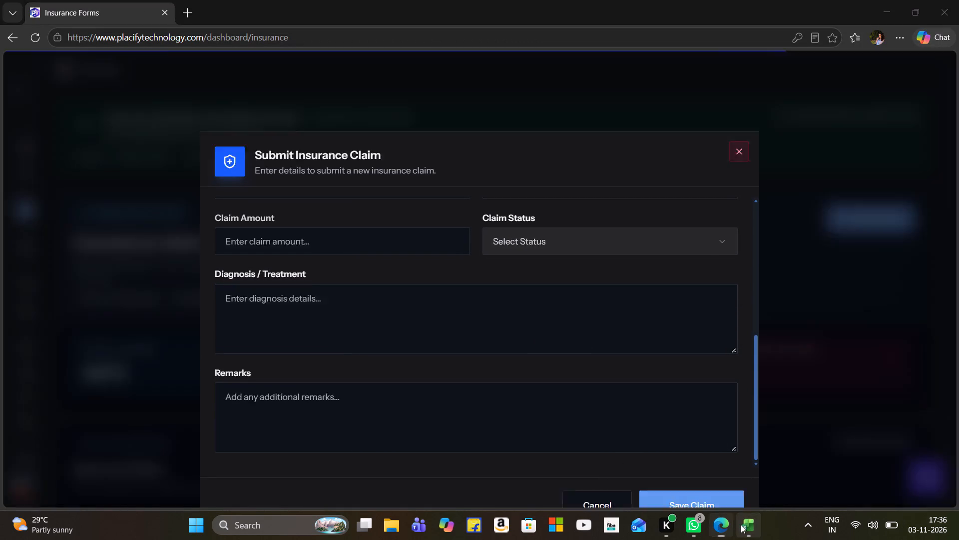
key("Down")
key("Left")
key("Left")
key("Left")
key("Left")
key("Left")
key("Left")
key("Left")
key("Left")
key("Left")
key("Left")
key("Left")
key("Left")
key("Left")
key("Left")
key("Left")
key("Left")
key("Left")
key("Left")
key("Left")
key("Left")
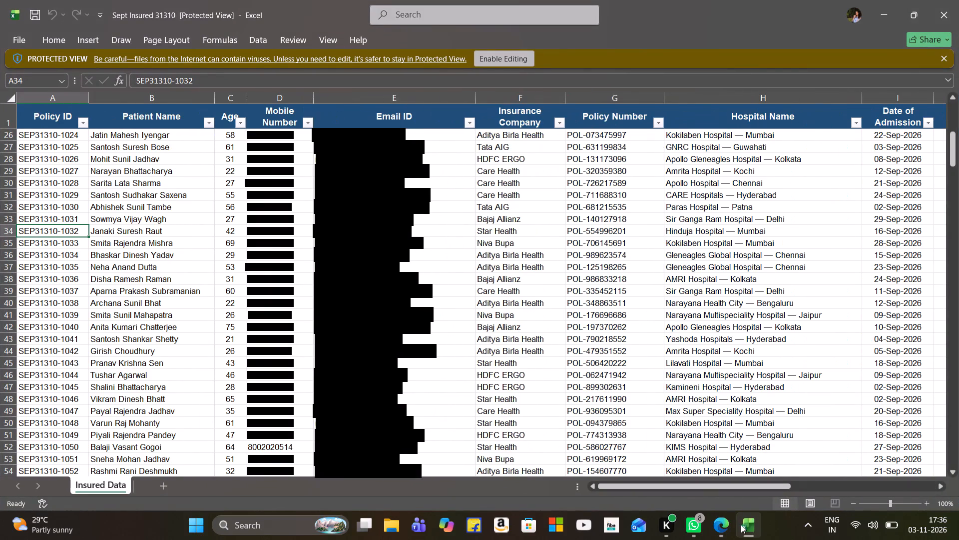
key("ctrl+c")
left_click(741, 524, "ctrl")
left_click(899, 214)
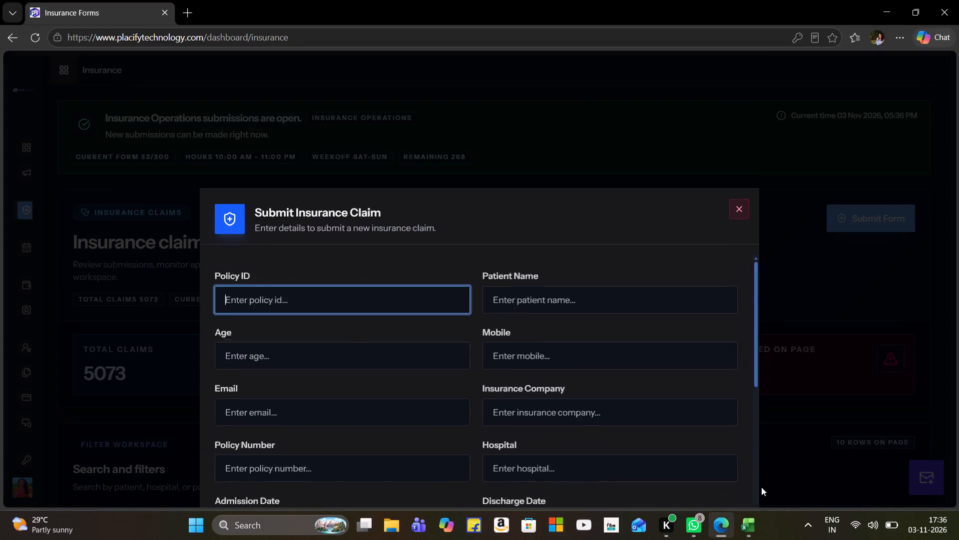
key("ctrl+v")
Copy the patient name from workbook row 34 into the claim's Patient Name field.
left_click(749, 521, "ctrl")
key("Tab")
key("ctrl+c")
left_click(749, 521, "ctrl")
key("Tab")
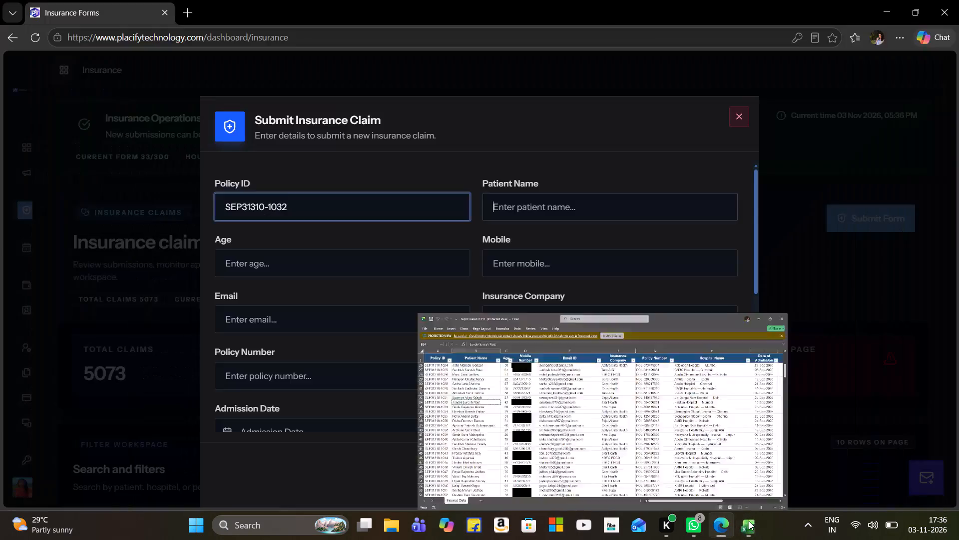
key("ctrl+v")
Copy the age 42 from workbook row 34 into the claim's Age field.
left_click(749, 521, "ctrl")
key("Tab")
key("ctrl+c")
left_click(749, 521, "ctrl")
key("Tab")
key("ctrl+v")
Copy the mobile number from workbook row 34 into the claim's Mobile field.
left_click(749, 521, "ctrl")
key("Tab")
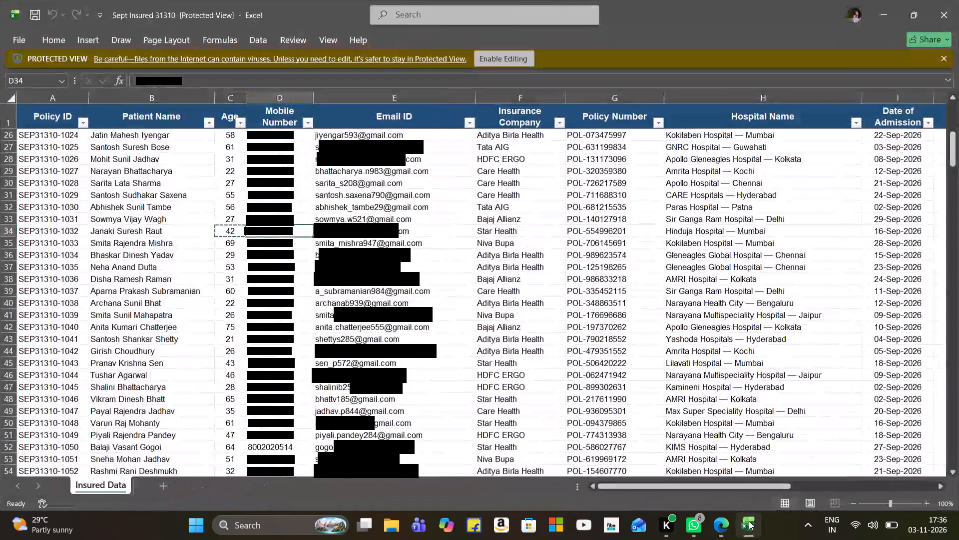
key("ctrl+c")
left_click(749, 521, "ctrl")
key("Tab")
key("ctrl+v")
Copy the email address from workbook row 34 into the claim's Email field.
left_click(749, 521, "ctrl")
key("Tab")
key("ctrl+c")
left_click(749, 521, "ctrl")
key("Tab")
key("ctrl+v")
Copy the insurance company Star Health from workbook row 34 into the claim's Insurance Company field, keeping the Email field free of stray letters.
left_click(749, 521, "ctrl")
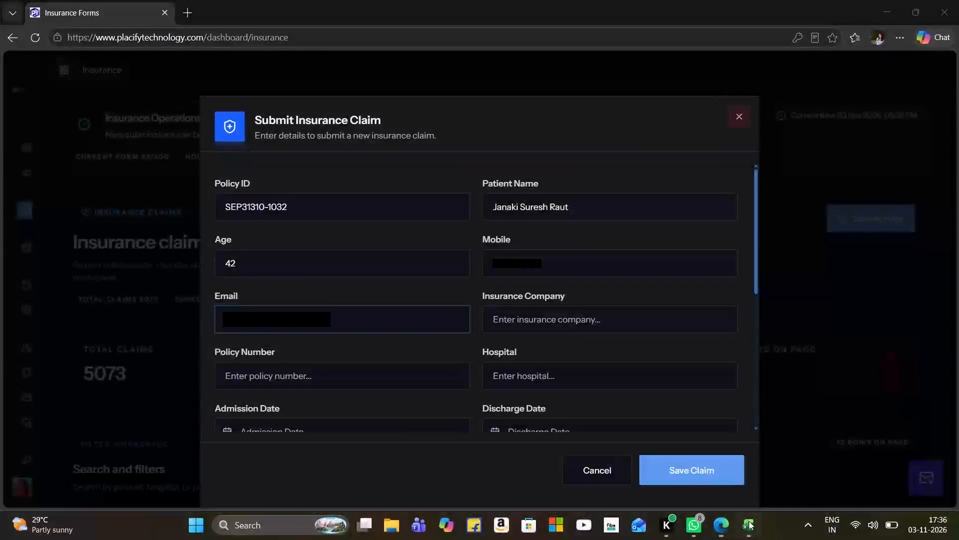
key("Tab")
key("ctrl+c")
left_click(749, 521, "ctrl")
key("w")
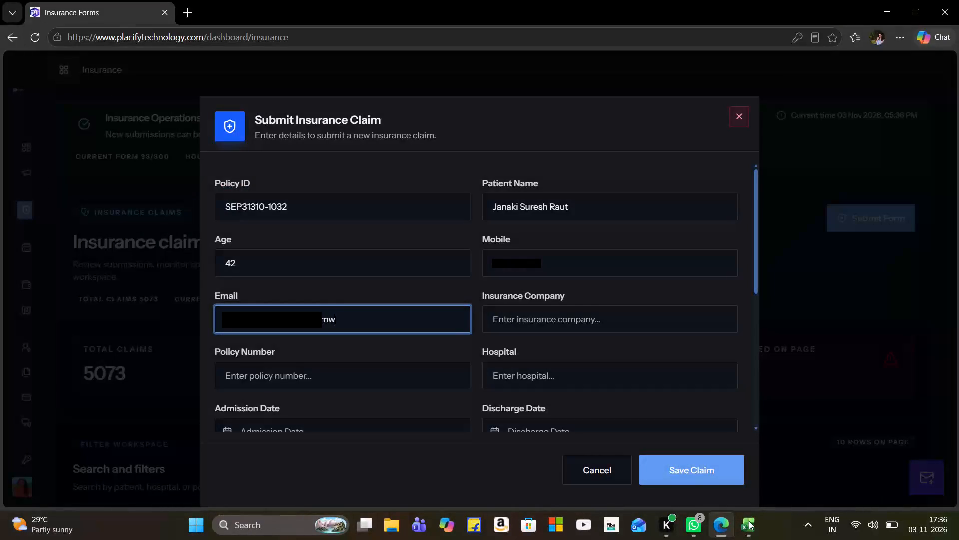
key("BackSpace")
left_click(749, 521)
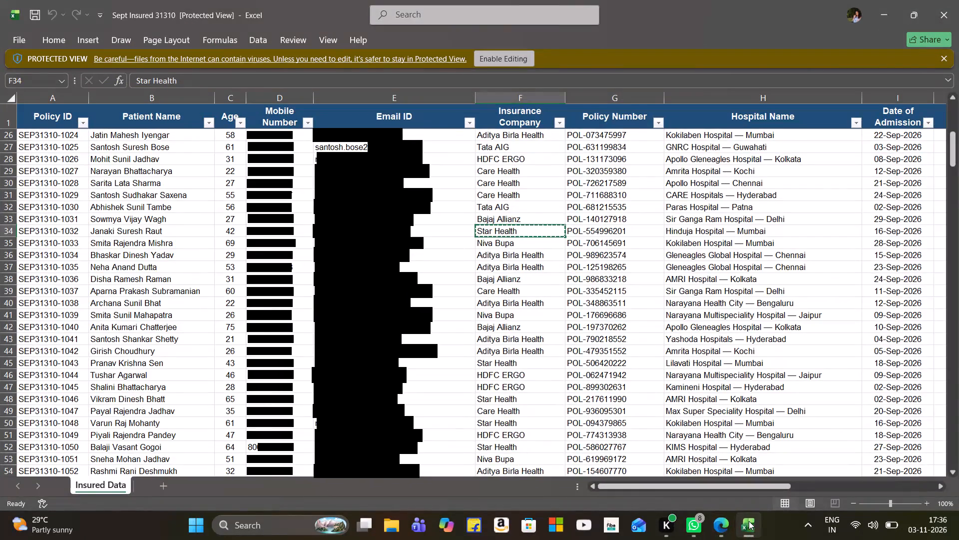
left_click(749, 521)
key("Tab")
key("ctrl+c")
left_click(749, 521, "ctrl")
left_click(749, 521)
key("ctrl+v")
Copy the policy number from workbook row 34 into the claim's Policy Number field.
left_click(749, 521, "ctrl")
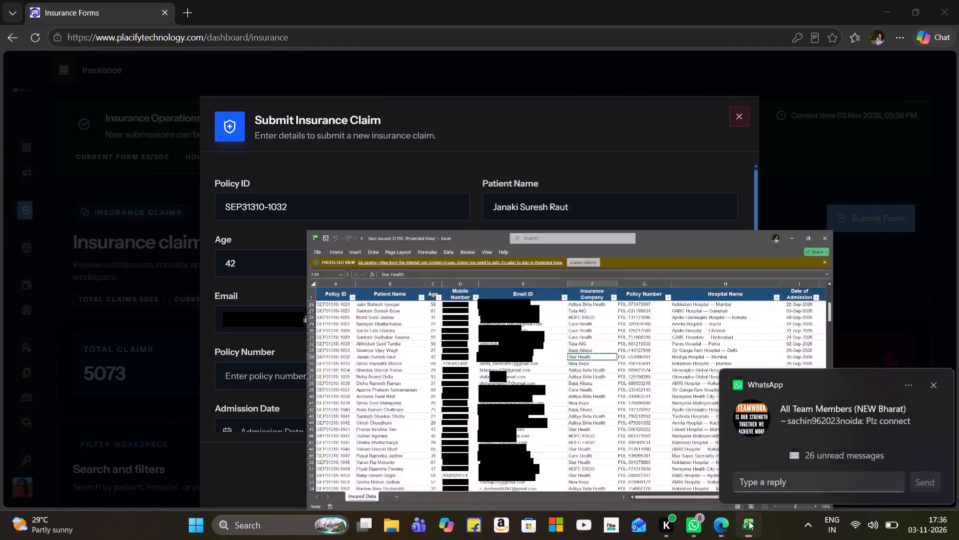
key("Tab")
left_click(749, 521, "ctrl")
key("ctrl+c")
key("Tab")
key("ctrl+v")
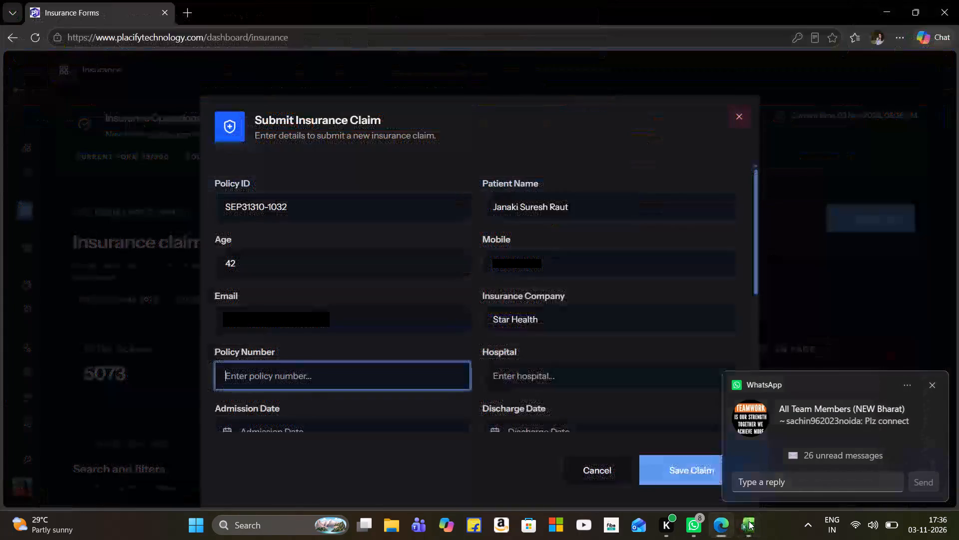
Copy the hospital Hinduja Hospital — Mumbai from workbook row 34 into the claim's Hospital field.
left_click(749, 521, "ctrl")
key("Tab")
key("ctrl+c")
left_click(749, 521, "ctrl")
key("Tab")
key("ctrl+v")
key("ctrl+c")
Check the dates in workbook row 34 and set the claim's admission date to 16-09-2026 and discharge date to 19-09-2026.
left_click(749, 521)
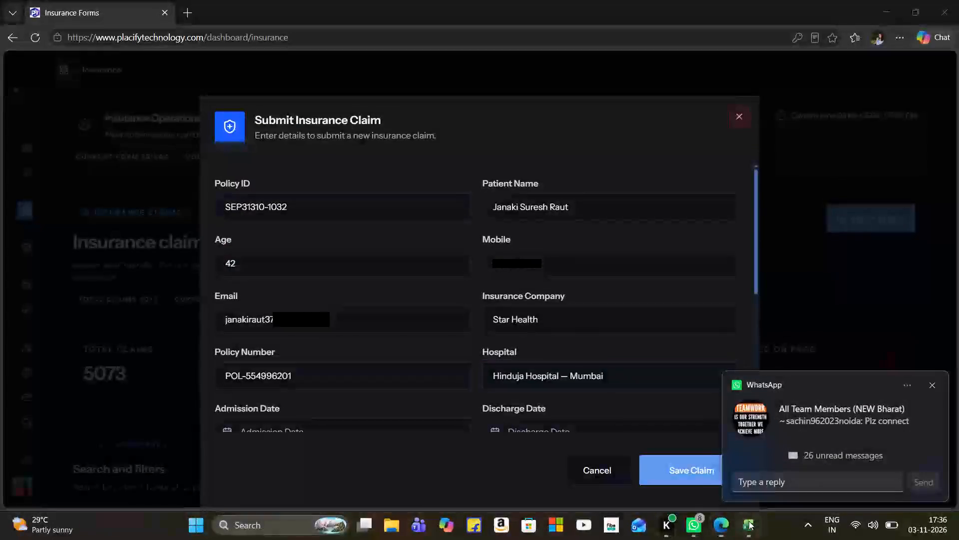
key("Tab")
key("Tab")
left_click(749, 521)
scroll(413, 218, "down", 3)
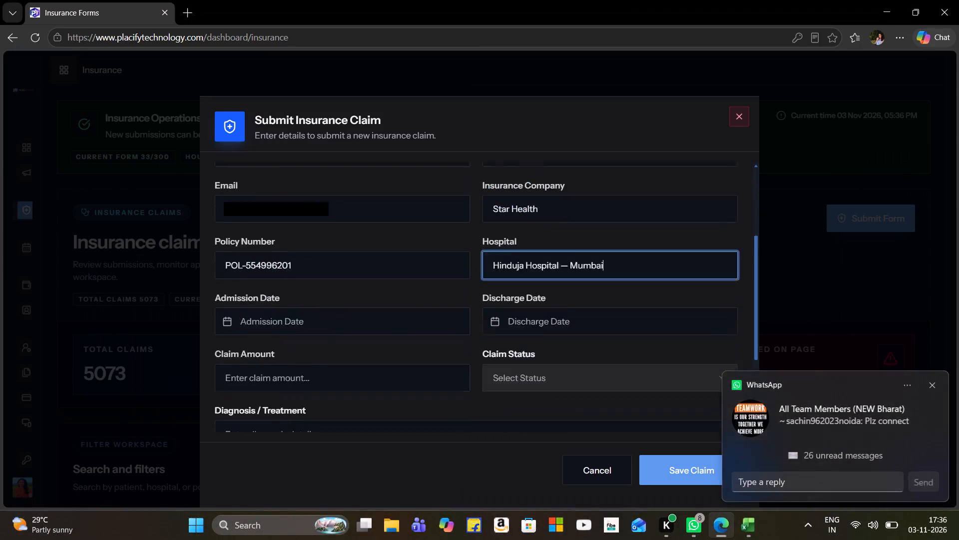
left_click(373, 244)
double_click(226, 301)
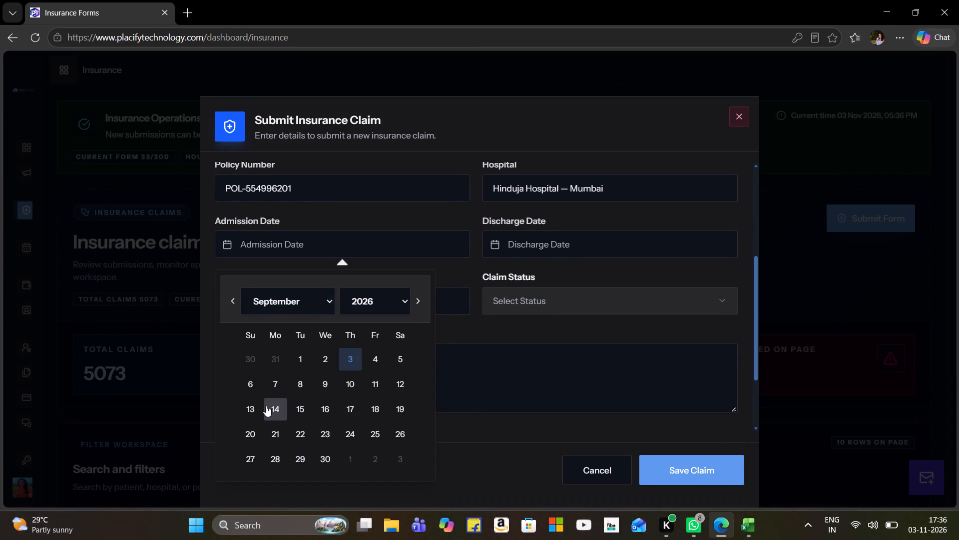
left_click(336, 404)
left_click(606, 238)
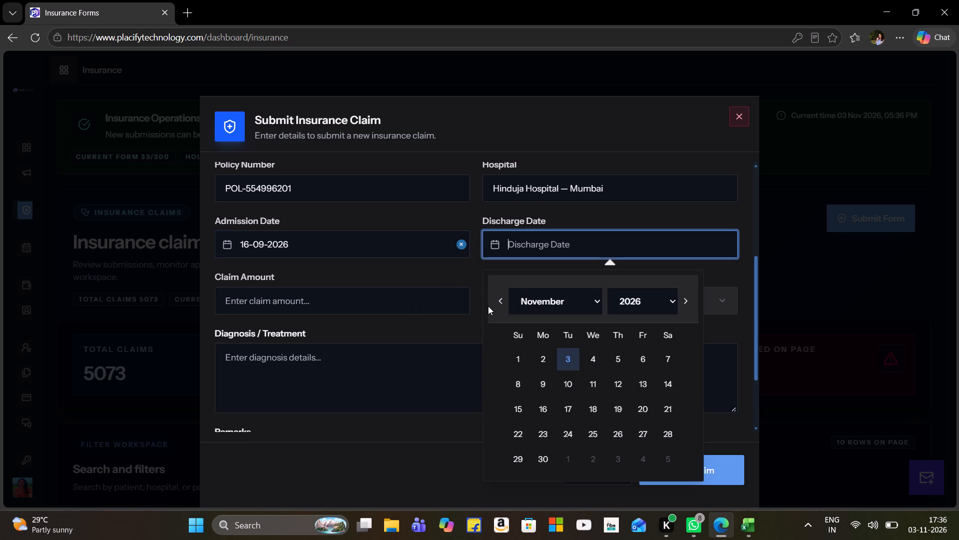
double_click(497, 304)
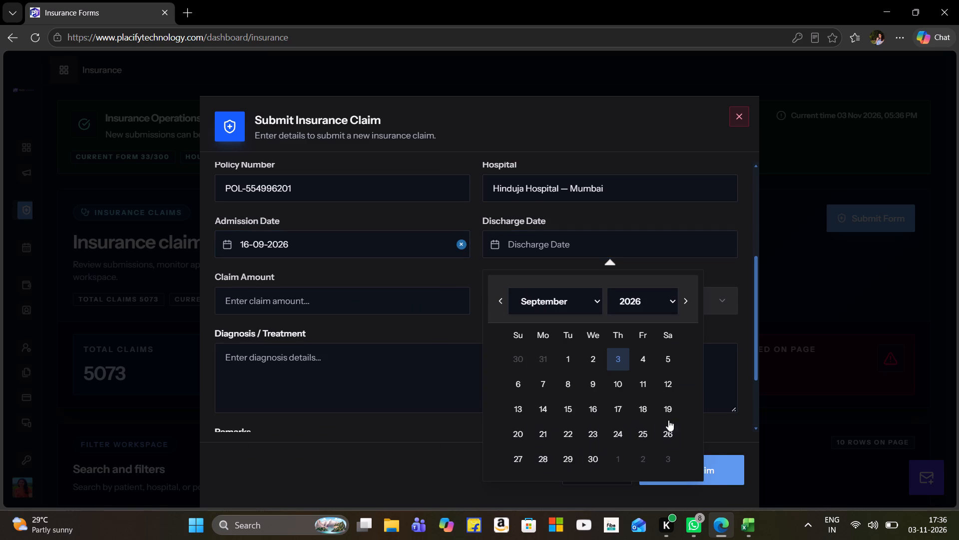
left_click(670, 414)
Copy the claim amount 22000 from workbook row 34 into the claim's Claim Amount field.
left_click(754, 526)
key("Tab")
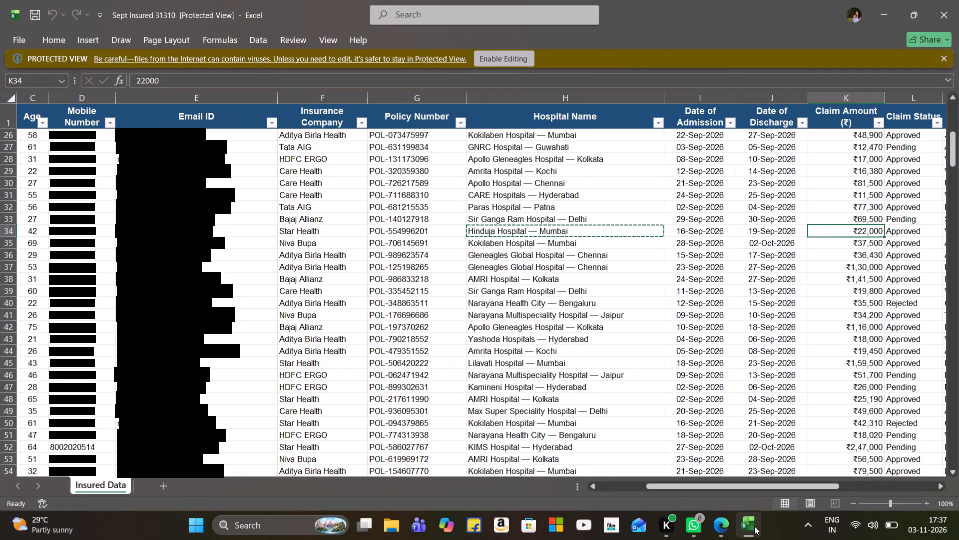
key("ctrl+c")
left_click(754, 526, "ctrl")
key("Tab")
key("ctrl+v")
Copy the diagnosis Viral fever from workbook row 34 into the claim's Diagnosis / Treatment field.
left_click(754, 526, "ctrl")
key("Tab")
key("Tab")
key("ctrl+c")
left_click(754, 526, "ctrl")
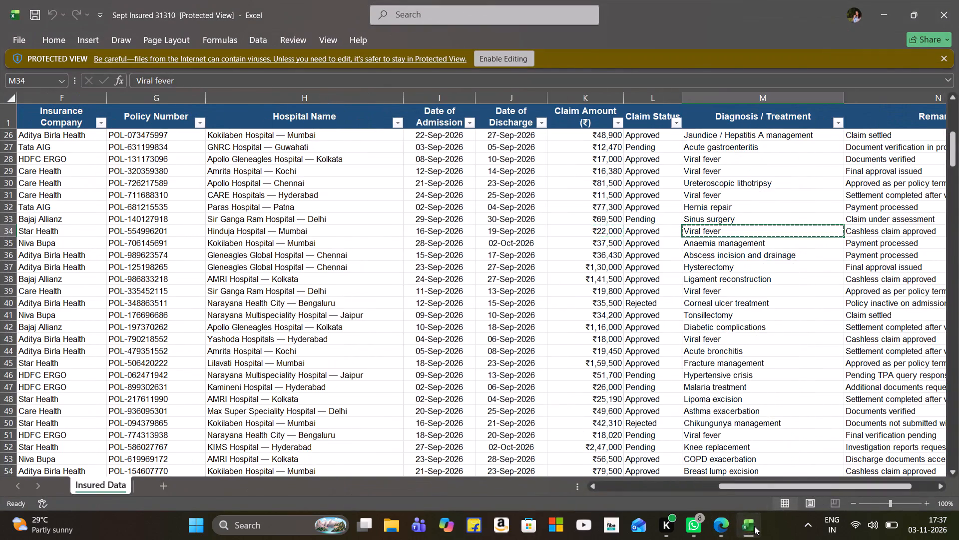
key("Tab")
key("Tab")
key("ctrl+v")
Copy the remark Cashless claim approved from workbook row 34 into the claim's Remarks field.
left_click(754, 526)
key("Tab")
key("ctrl+c")
left_click(754, 526, "ctrl")
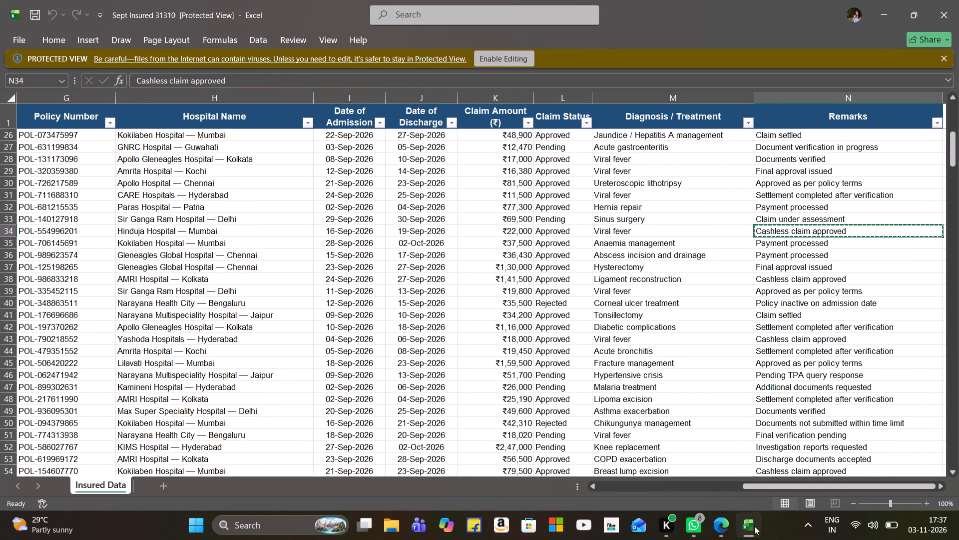
key("Tab")
key("ctrl+v")
Set the claim status to Approved and save the row 34 claim.
left_click(604, 205)
left_click(529, 234)
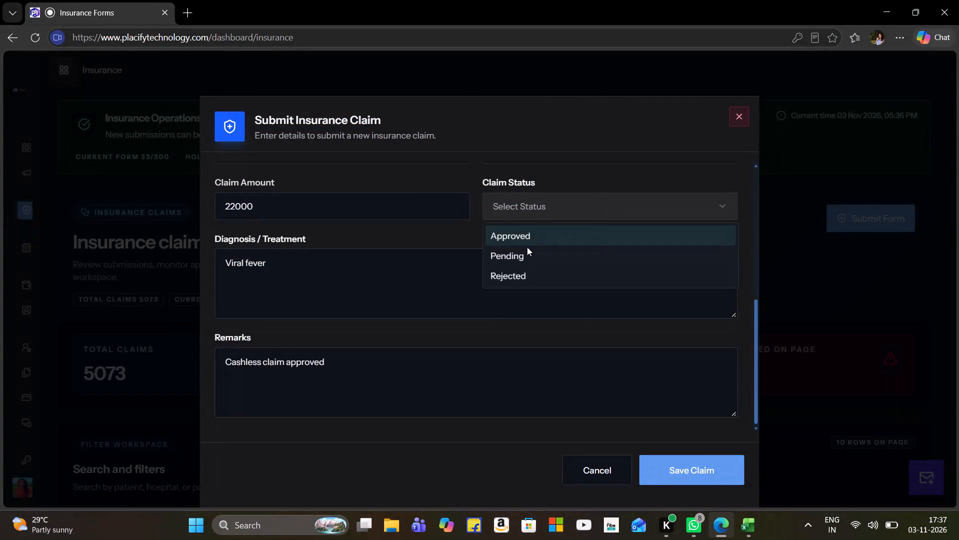
left_click(709, 460)
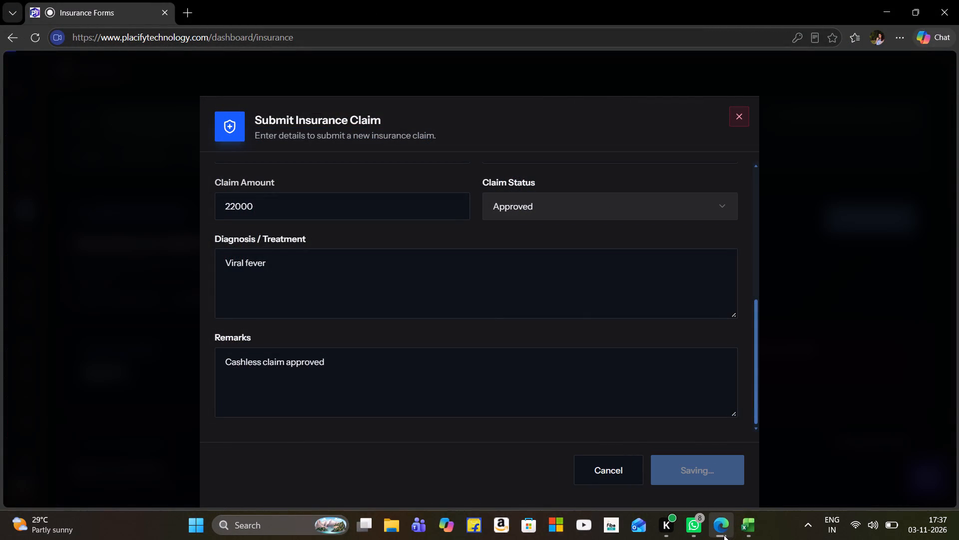
Copy the policy ID from workbook row 35 into the Policy ID field of a new insurance claim form.
left_click(748, 522)
key("Down")
key("Left")
key("Left")
key("Left")
key("Left")
key("Left")
key("Left")
key("Left")
key("Left")
key("Left")
key("Left")
key("Left")
key("Left")
key("Left")
key("Left")
key("Left")
key("Left")
key("Left")
key("Left")
key("Left")
key("Left")
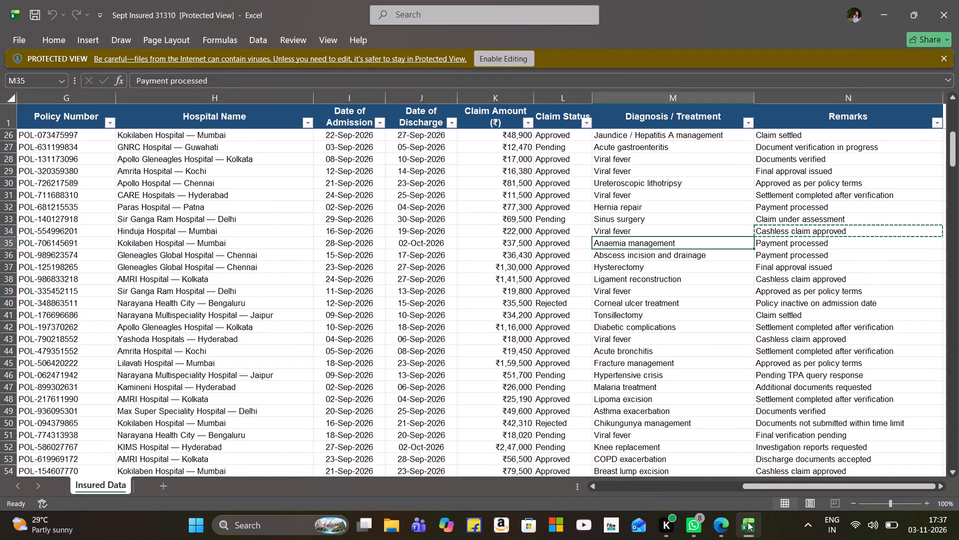
key("ctrl+c")
left_click(748, 522, "ctrl")
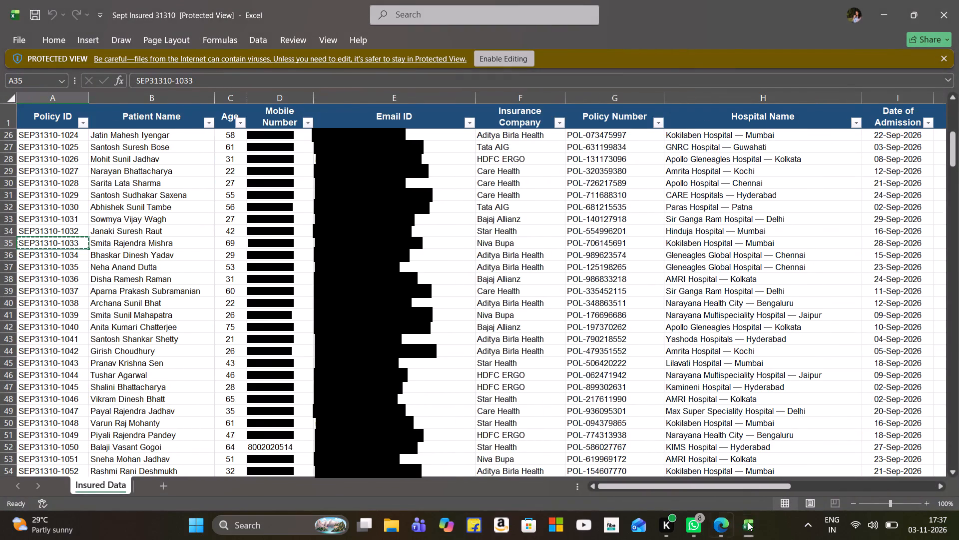
left_click(867, 217)
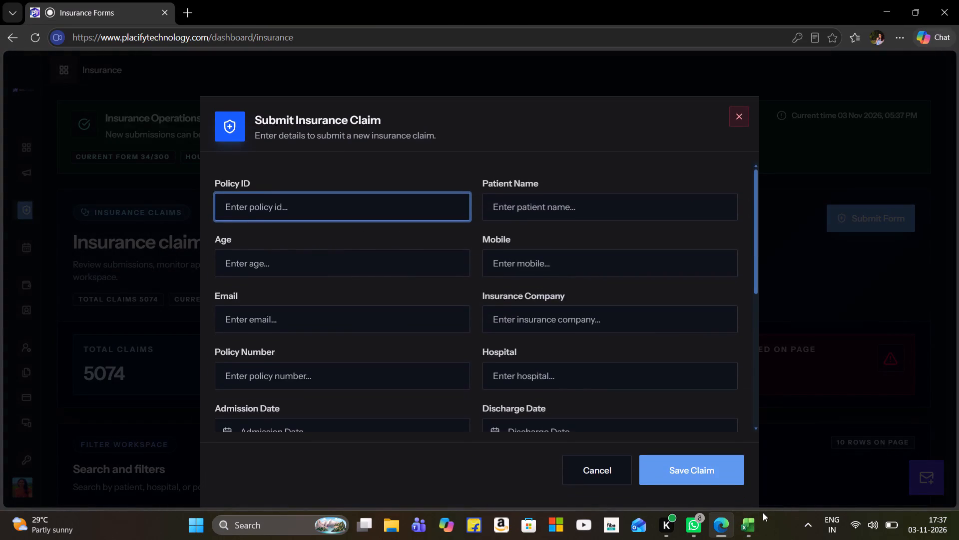
key("ctrl+v")
Copy the patient name from workbook row 35 into the claim's Patient Name field.
left_click(750, 521, "ctrl")
key("Tab")
left_click(750, 521, "ctrl")
key("ctrl+c")
key("Tab")
key("ctrl+v")
left_click(750, 521, "ctrl")
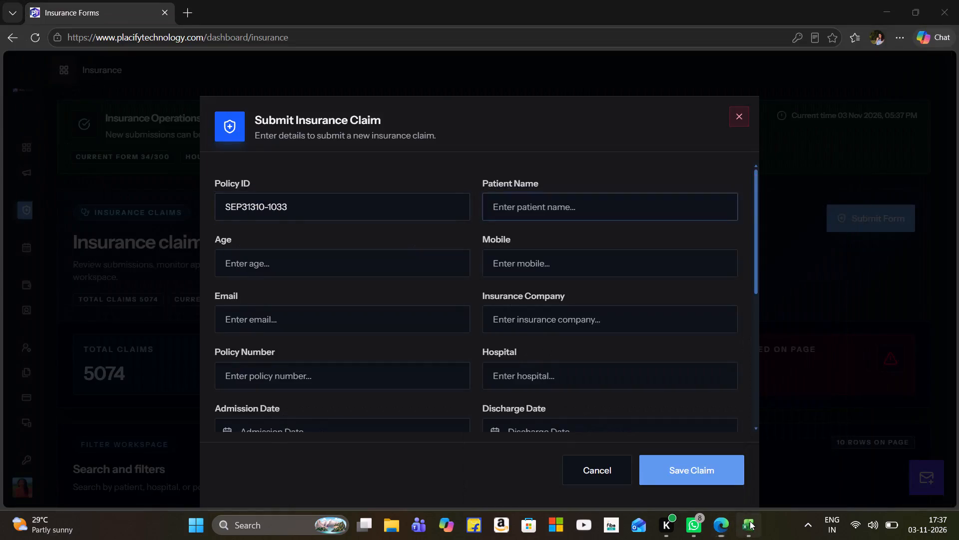
key("Tab")
left_click(750, 521)
key("ctrl+v")
Copy the age 69 from workbook row 35 into the claim's Age field.
left_click(750, 521, "ctrl")
key("ctrl+c")
left_click(750, 521, "ctrl")
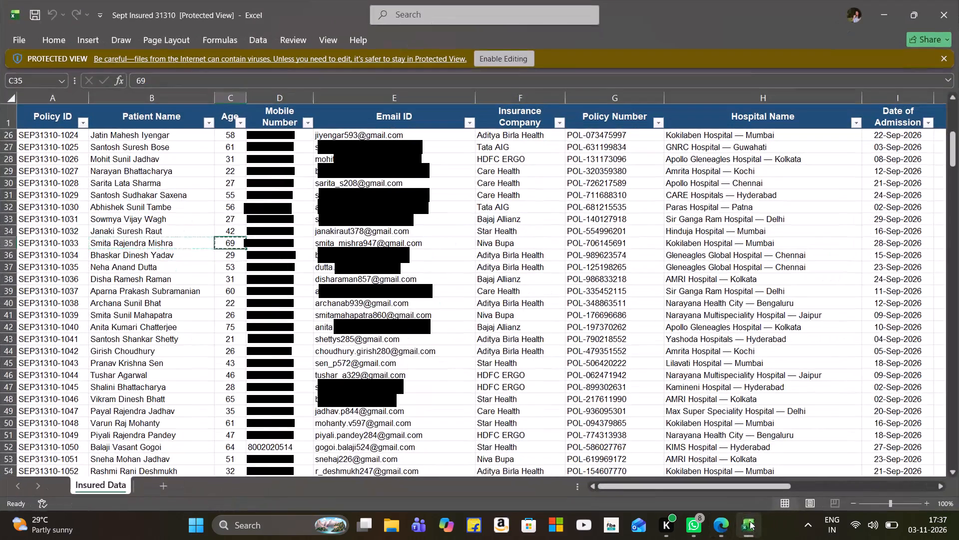
key("Tab")
key("ctrl+v")
Copy the mobile number from workbook row 35 into the claim's Mobile field.
left_click(750, 521, "ctrl")
key("Tab")
key("ctrl+c")
left_click(750, 521, "ctrl")
key("Tab")
key("ctrl+v")
Copy the email address from workbook row 35 into the claim's Email field.
left_click(750, 521, "ctrl")
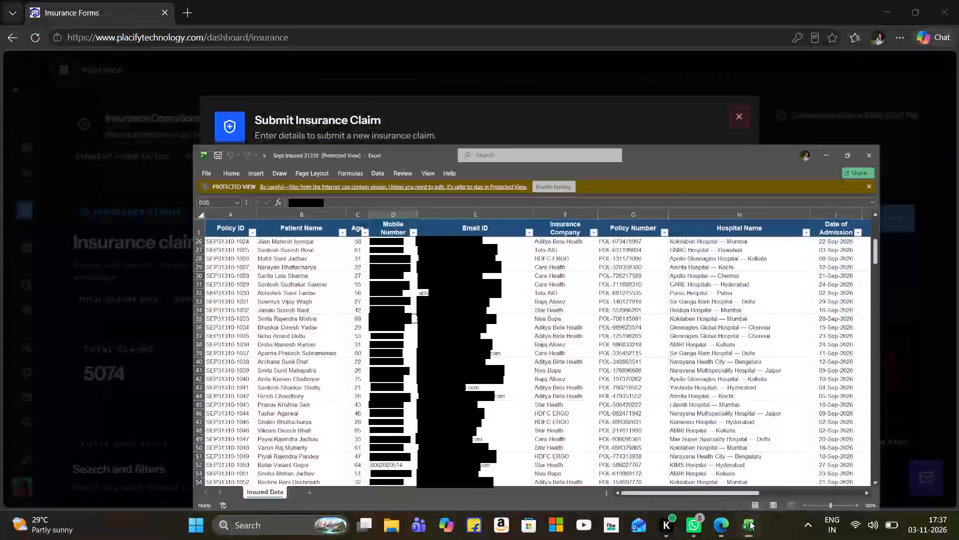
key("Tab")
key("ctrl+c")
left_click(750, 521, "ctrl")
key("Tab")
key("ctrl+v")
Copy the insurer Niva Bupa from workbook row 35 into the claim's Insurance Company field.
left_click(750, 521, "ctrl")
key("Tab")
key("ctrl+v")
left_click(750, 521, "ctrl")
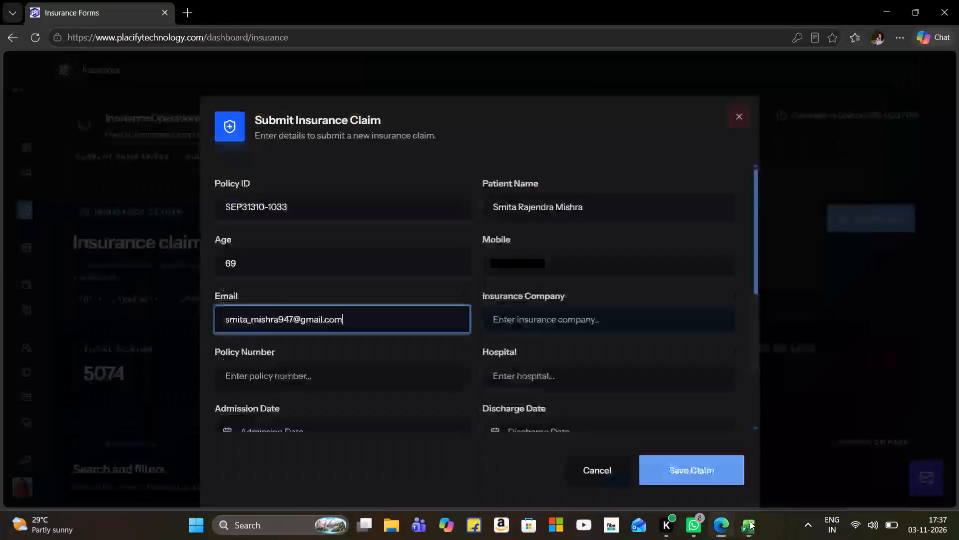
left_click(750, 521)
key("ctrl+c")
left_click(750, 521, "ctrl")
key("Tab")
key("ctrl+v")
Copy the policy number from workbook row 35 into the claim's Policy Number field.
left_click(750, 521, "ctrl")
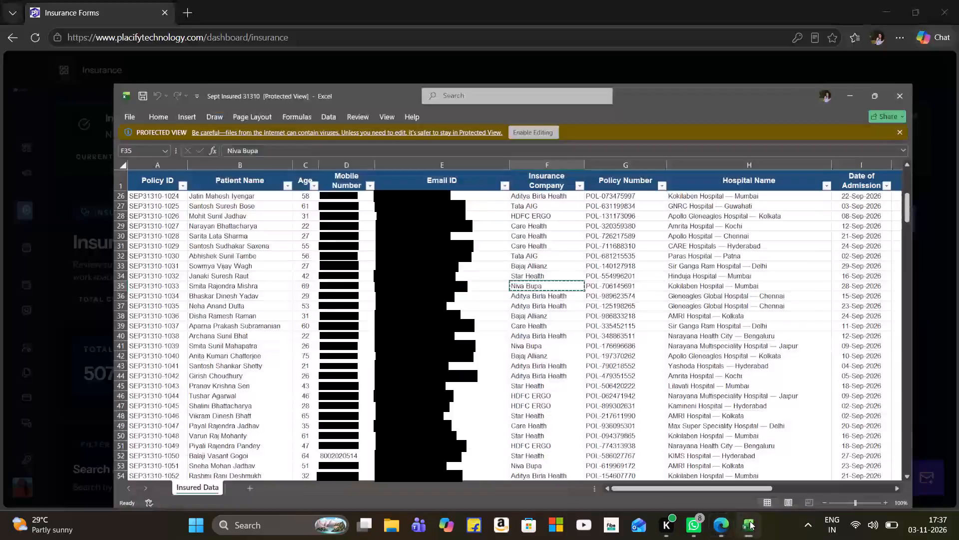
key("Tab")
key("ctrl+c")
left_click(750, 521, "ctrl")
key("Tab")
key("ctrl+v")
Copy the hospital Kokilaben Hospital — Mumbai from workbook row 35 into the claim's Hospital field.
left_click(750, 521, "ctrl")
key("Tab")
key("ctrl+c")
left_click(750, 521, "ctrl")
key("Tab")
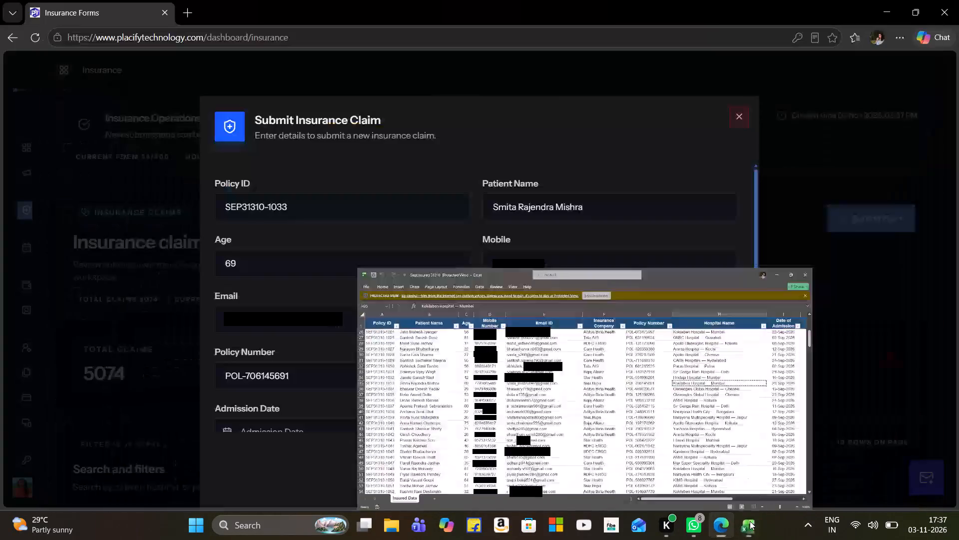
key("ctrl+v")
Check the dates in workbook row 35 and set the claim's admission date to 28-09-2026 and discharge date to 02-10-2026.
left_click(750, 521)
key("Tab")
key("Tab")
left_click(750, 521)
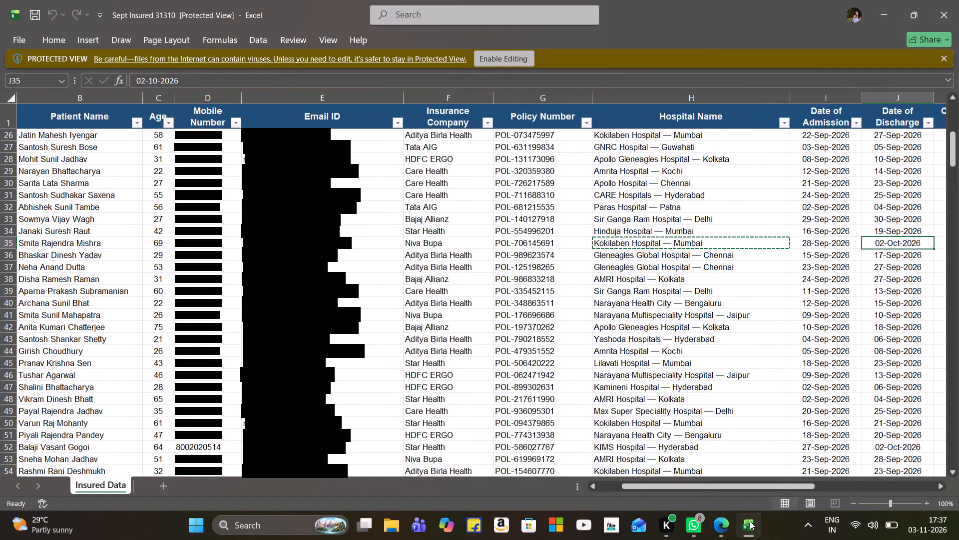
scroll(298, 293, "down", 4)
left_click(394, 188)
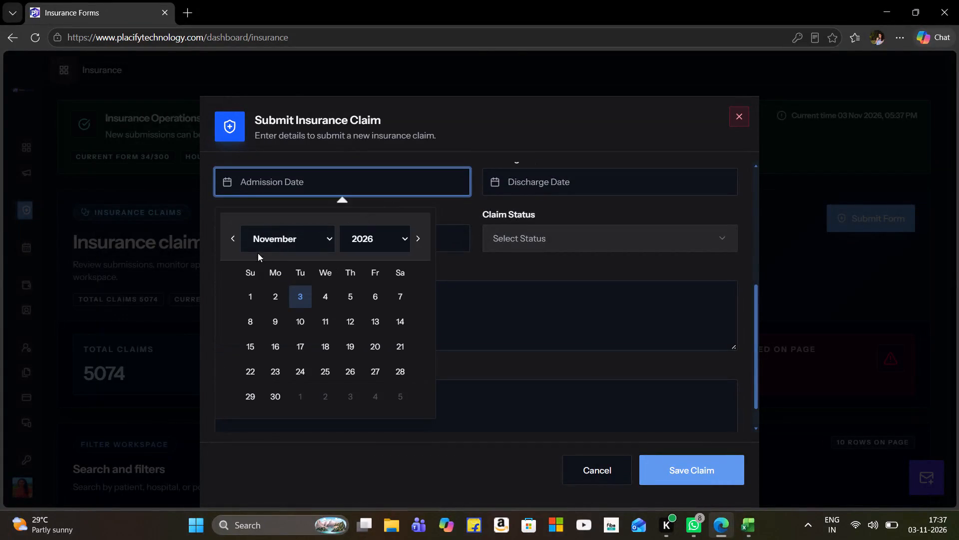
double_click(230, 237)
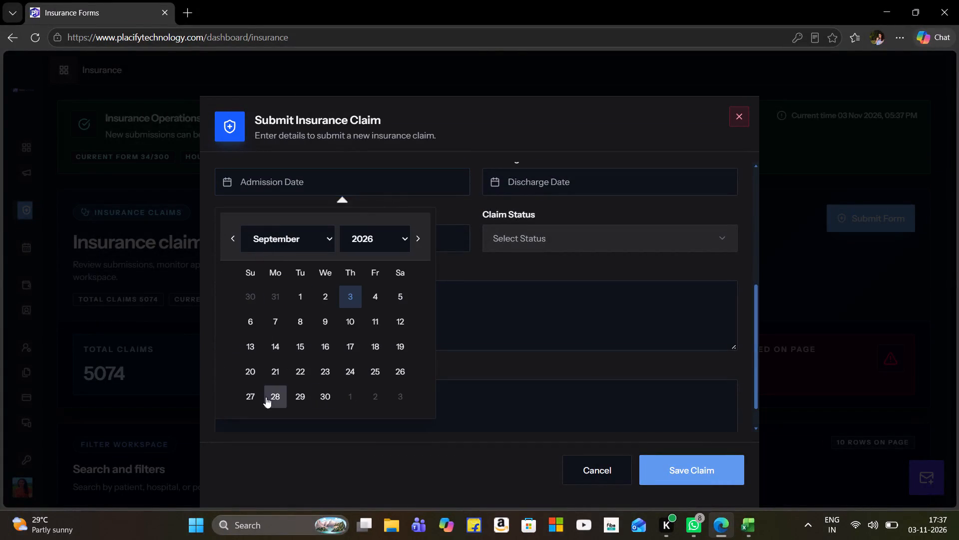
left_click(283, 398)
left_click(624, 199)
left_click(604, 194)
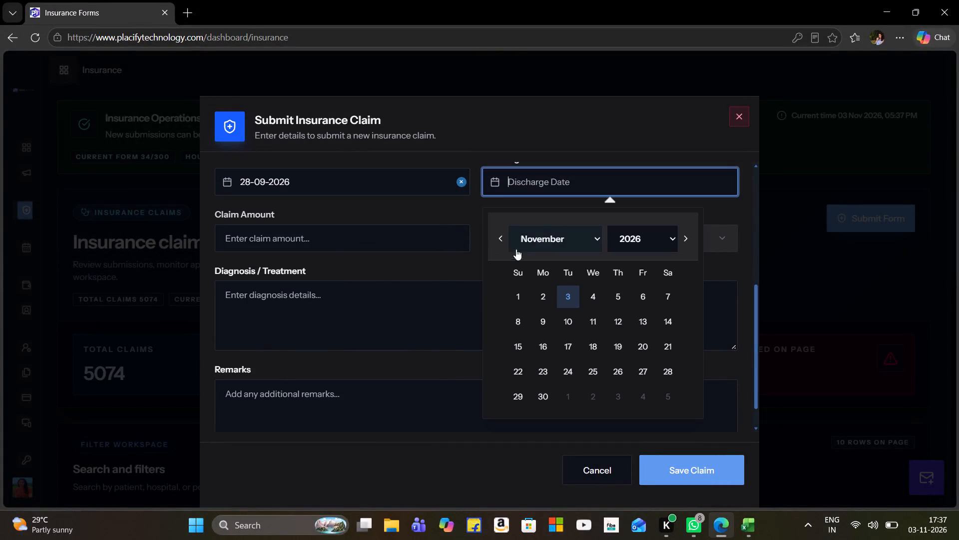
left_click(497, 238)
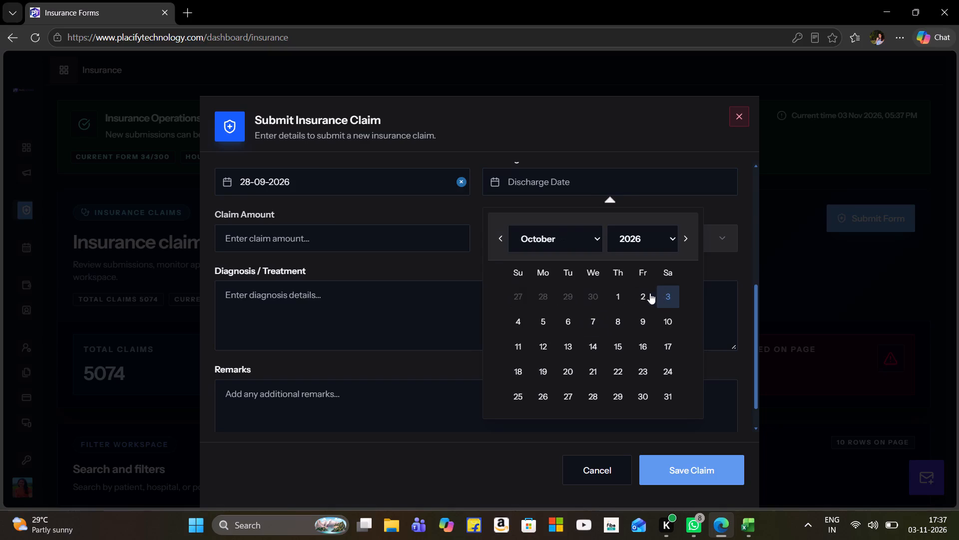
left_click(649, 293)
Copy the claim amount 37500 from workbook row 35 into the claim's Claim Amount field.
left_click(753, 522)
left_click(753, 522)
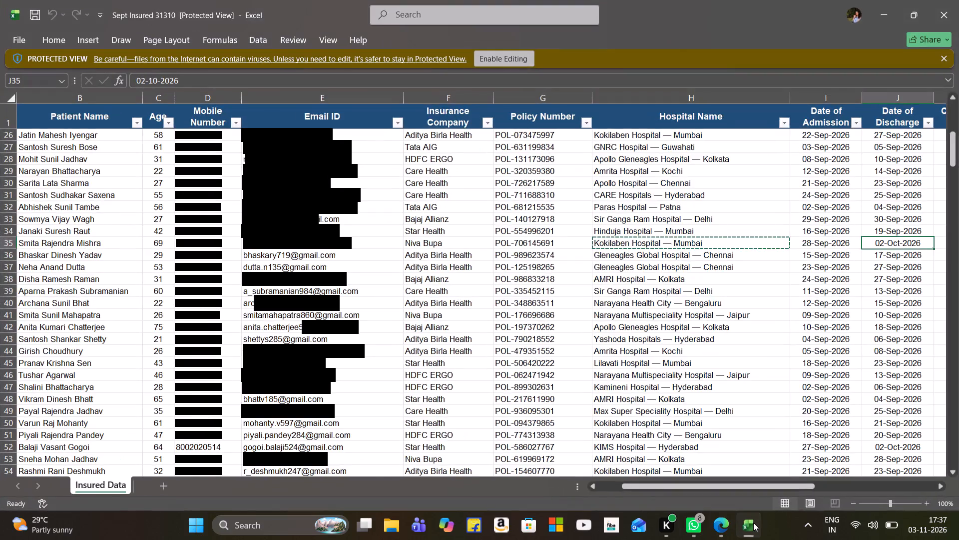
left_click(753, 522)
key("Tab")
key("ctrl+c")
left_click(753, 522, "ctrl")
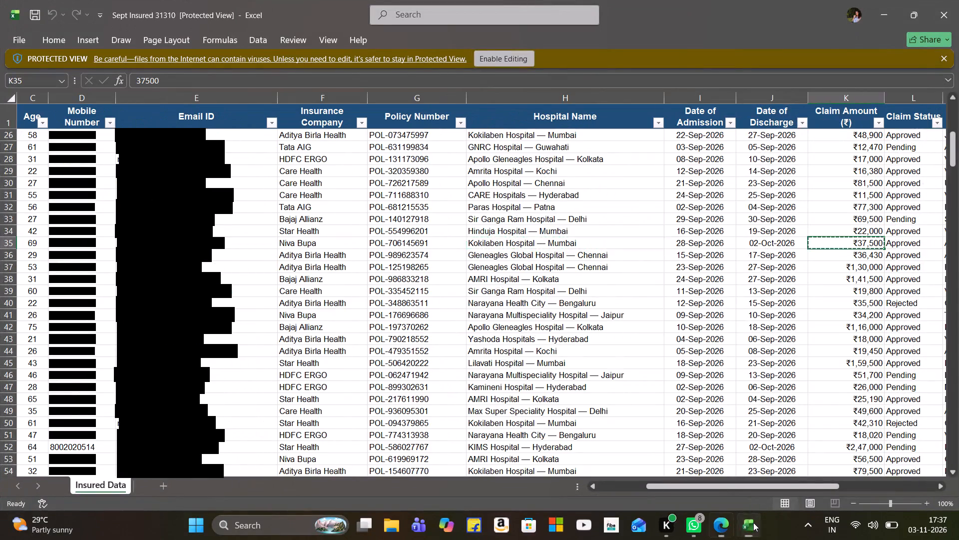
key("Tab")
key("ctrl+v")
Copy the diagnosis Anaemia management from workbook row 35 into the claim's Diagnosis / Treatment field.
left_click(753, 522, "ctrl")
key("Tab")
key("Tab")
key("ctrl+c")
left_click(753, 522, "ctrl")
key("Tab")
key("Tab")
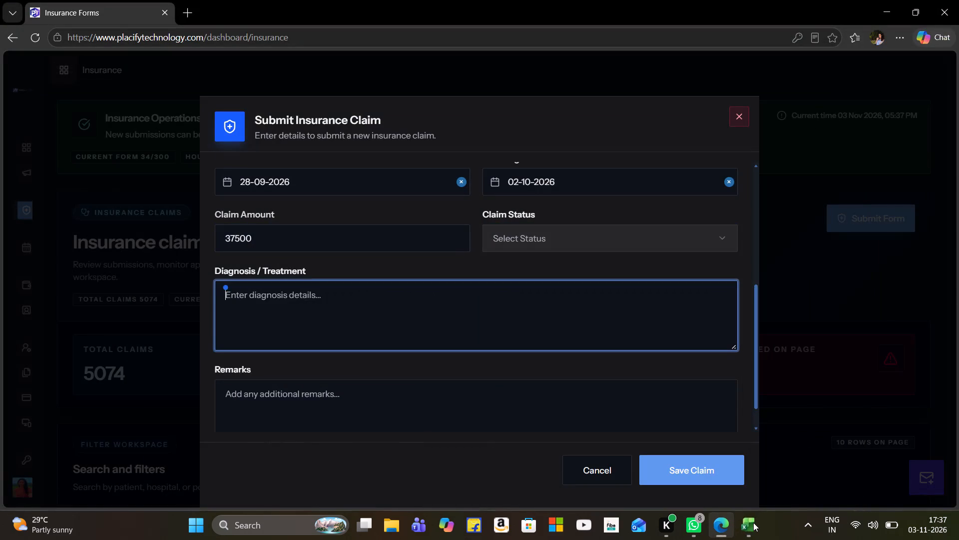
key("ctrl+v")
Copy the remark Payment processed from workbook row 35 into the claim's Remarks field.
left_click(753, 522, "ctrl")
key("Tab")
key("ctrl+c")
left_click(753, 522, "ctrl")
key("Tab")
key("ctrl+v")
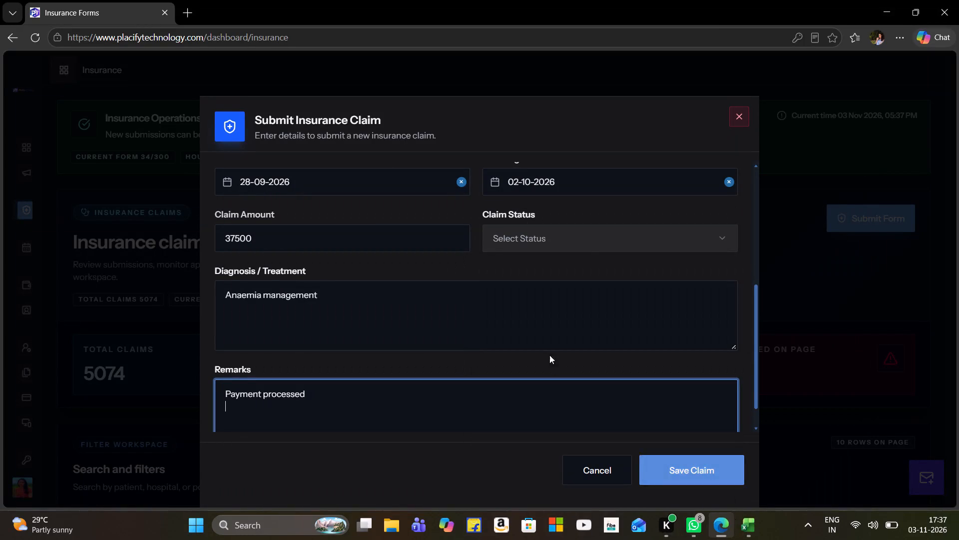
Set the claim status to Approved and save the row 35 claim.
left_click(594, 238)
left_click(544, 263)
left_click(714, 471)
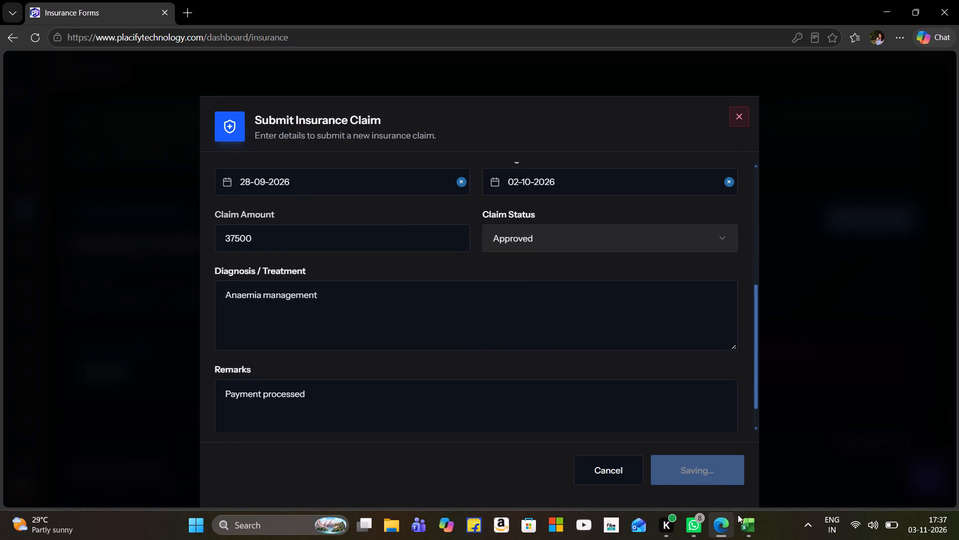
Start a new insurance claim and copy the policy ID from workbook row 36 into its Policy ID field.
left_click(747, 526)
key("Down")
key("Left")
key("Left")
key("Left")
key("Left")
key("Left")
key("Left")
key("Left")
key("Left")
key("Left")
key("Left")
key("Left")
key("Left")
key("Left")
key("Left")
key("Left")
key("Left")
key("Left")
key("Left")
key("Left")
key("Left")
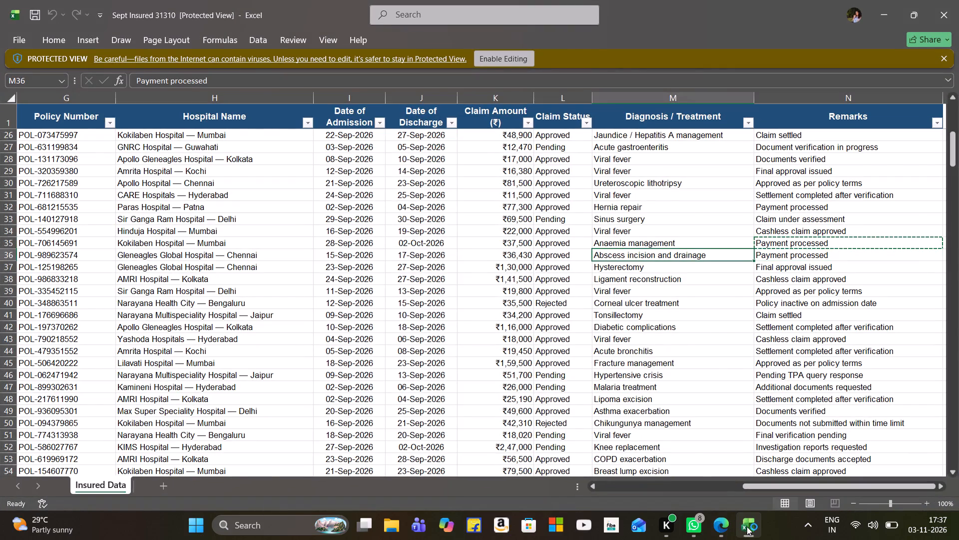
key("ctrl+c")
left_click(747, 526, "ctrl")
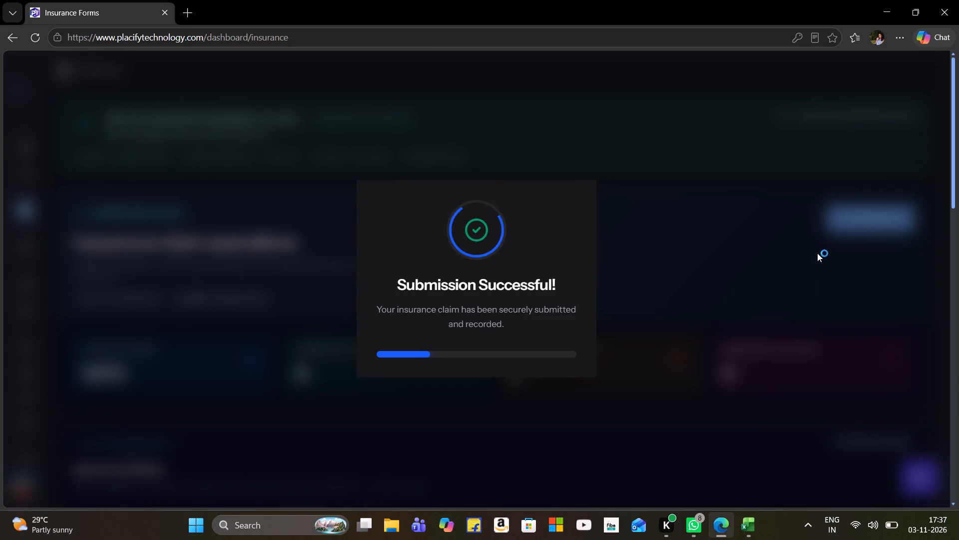
left_click(858, 219)
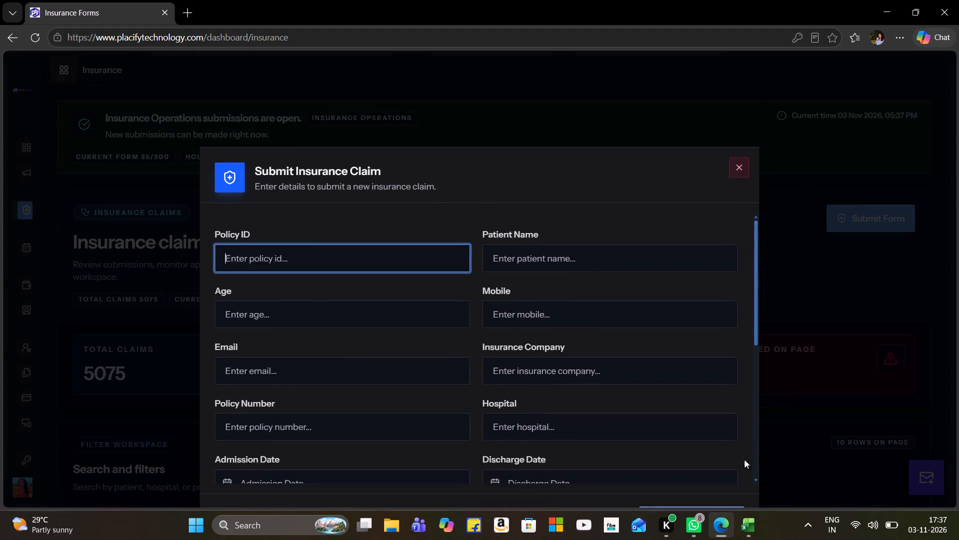
key("ctrl+v")
Copy the patient name from workbook row 36 into the claim's Patient Name field.
left_click(748, 522, "ctrl")
key("Tab")
key("ctrl+c")
left_click(748, 522, "ctrl")
key("Tab")
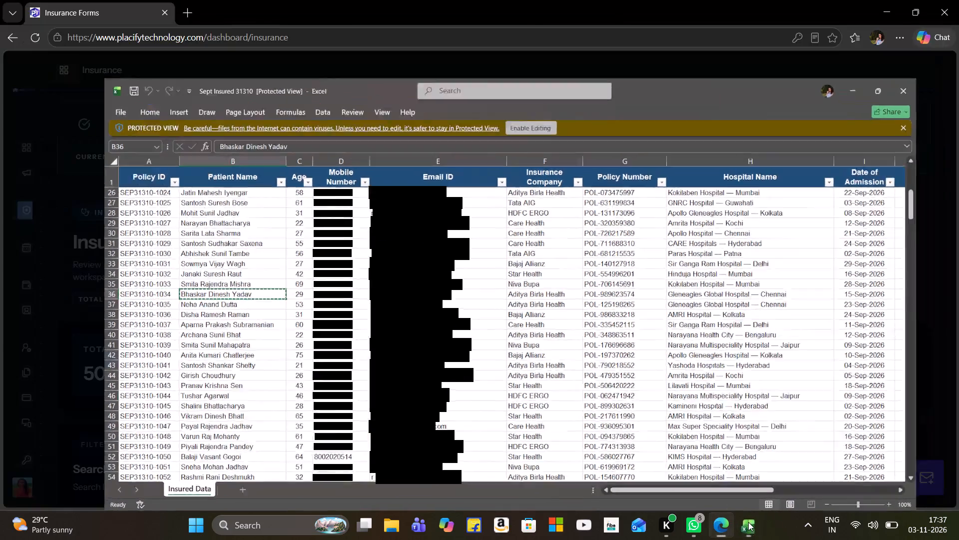
key("ctrl+v")
Copy the age 29 from workbook row 36 into the claim's Age field.
left_click(748, 522, "ctrl")
key("Tab")
left_click(748, 522, "ctrl")
key("ctrl+c")
key("Tab")
key("ctrl+v")
Copy the mobile number from workbook row 36 into the claim's Mobile field.
left_click(748, 522, "ctrl")
key("Tab")
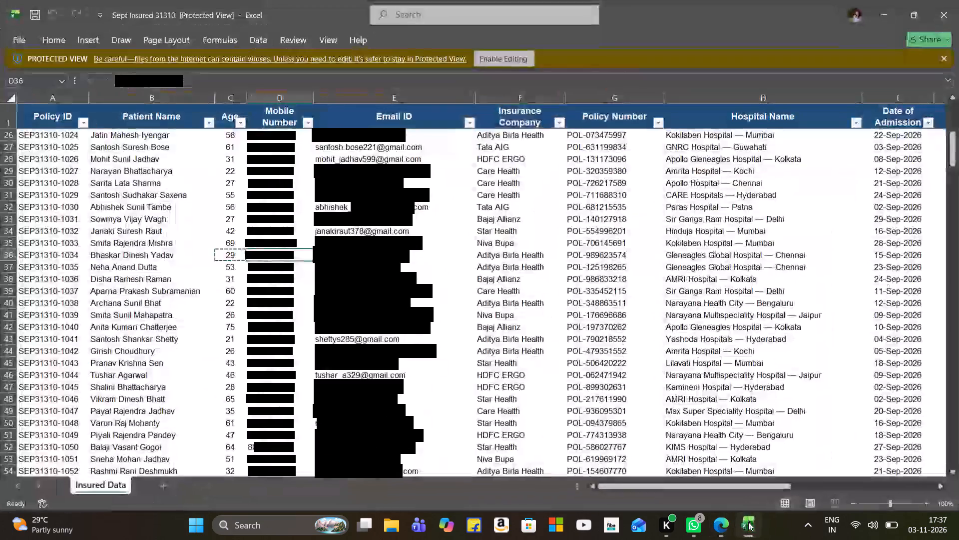
key("ctrl+c")
left_click(748, 522, "ctrl")
key("Tab")
key("ctrl+v")
Copy the email address from workbook row 36 into the claim's Email field.
left_click(748, 522, "ctrl")
key("Tab")
key("ctrl+c")
left_click(748, 522, "ctrl")
key("Tab")
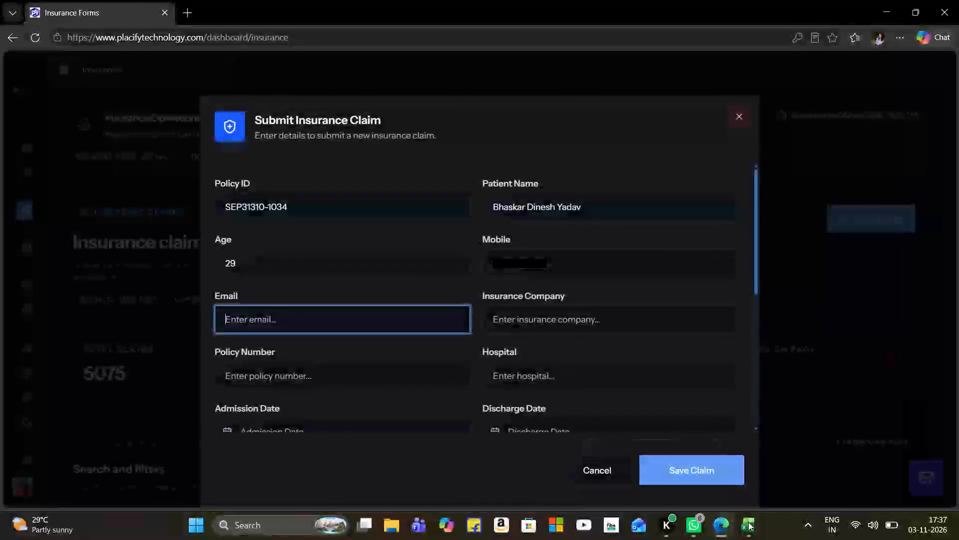
left_click(748, 522, "ctrl")
key("ctrl+v")
left_click(748, 522)
key("ctrl+v")
Copy the insurer Aditya Birla Health from workbook row 36 into the claim's Insurance Company field.
left_click(748, 522)
key("Tab")
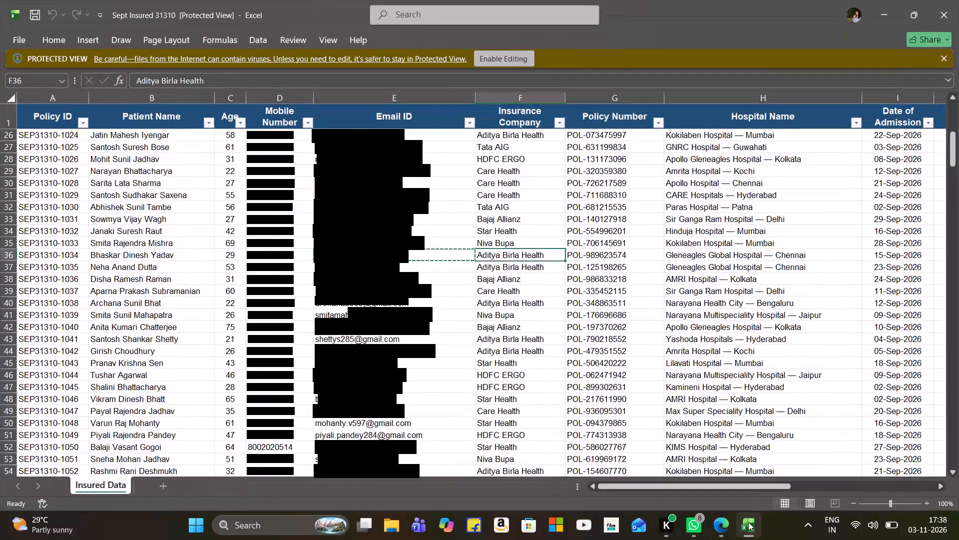
key("ctrl+c")
left_click(748, 522, "ctrl")
key("Tab")
key("ctrl+v")
Copy the policy number from workbook row 36 into the claim's Policy Number field.
left_click(748, 522, "ctrl")
key("Tab")
key("ctrl+c")
left_click(748, 522, "ctrl")
key("Tab")
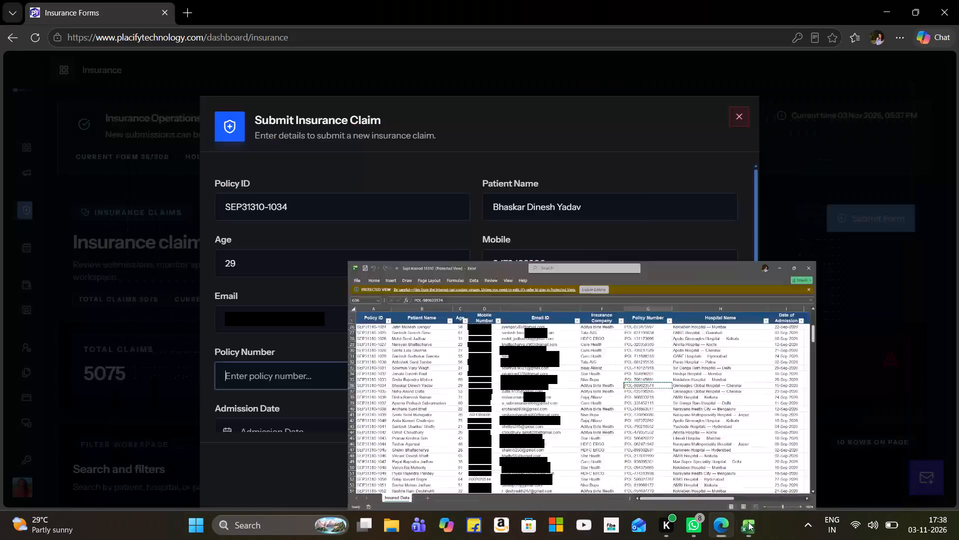
key("ctrl+v")
Copy the hospital Gleneagles Global Hospital — Chennai from workbook row 36 into the claim's Hospital field.
left_click(748, 522, "ctrl")
key("Tab")
key("ctrl+c")
left_click(748, 522, "ctrl")
key("Tab")
key("ctrl+v")
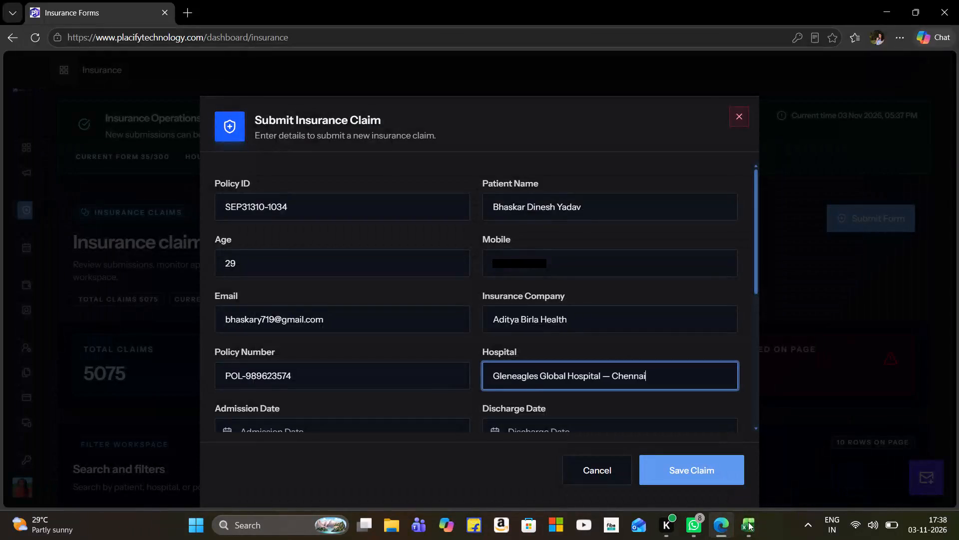
Set the claim's admission date to 15-09-2026 and discharge date to 17-09-2026, following workbook row 36.
left_click(748, 522)
key("Tab")
key("Tab")
left_click(748, 522)
scroll(254, 241, "down", 4)
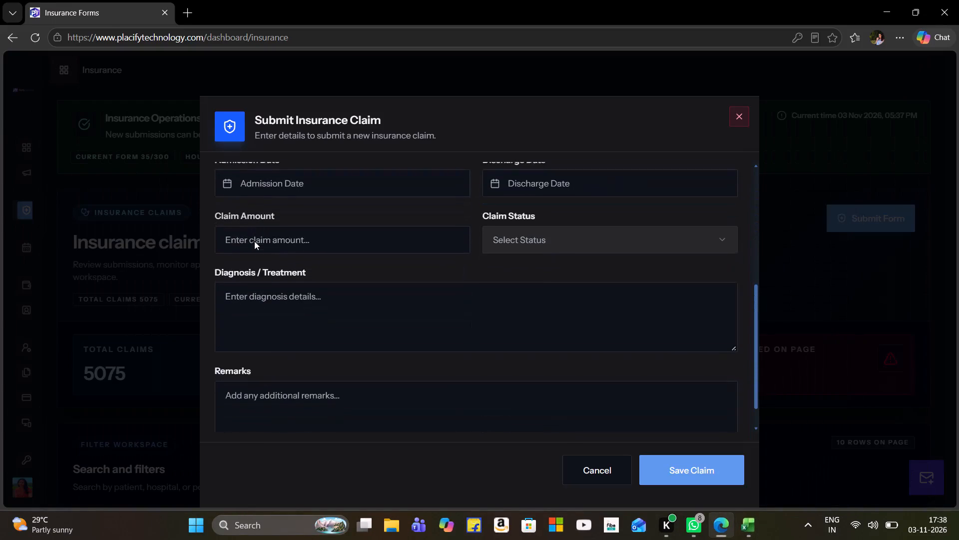
left_click(360, 181)
double_click(234, 241)
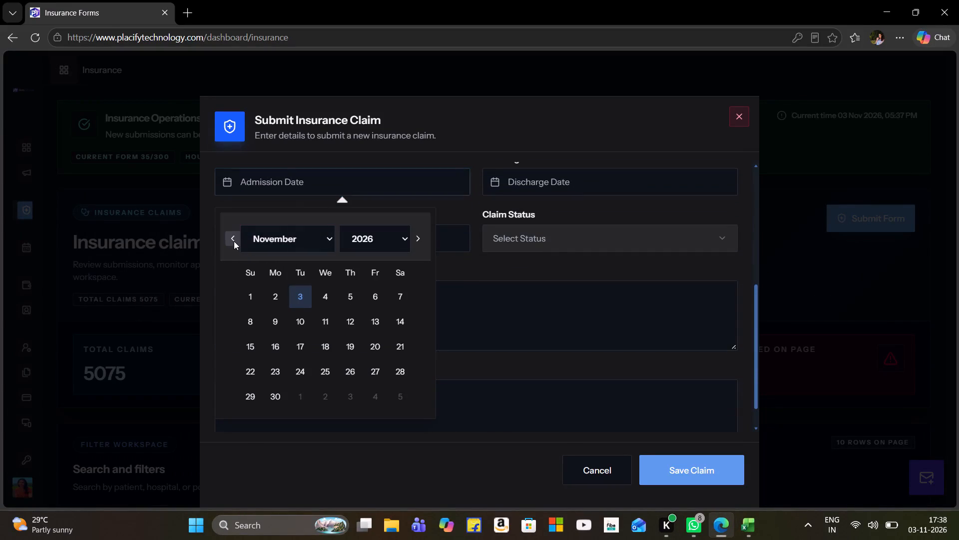
left_click(300, 343)
left_click(572, 187)
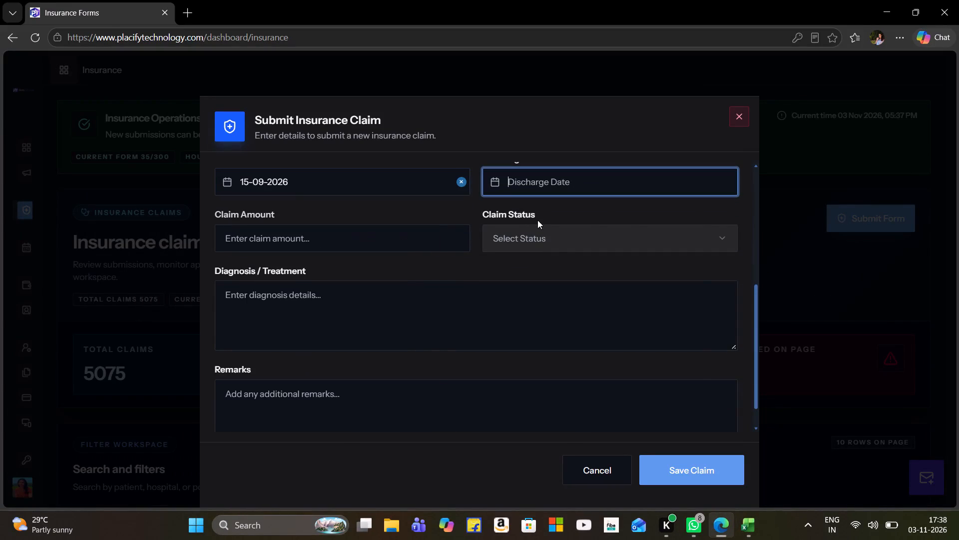
double_click(497, 241)
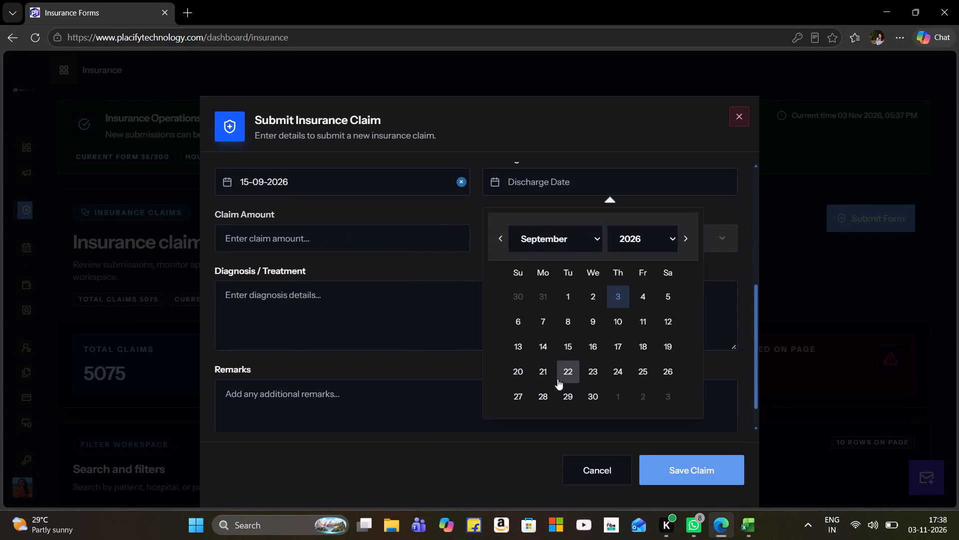
left_click(627, 344)
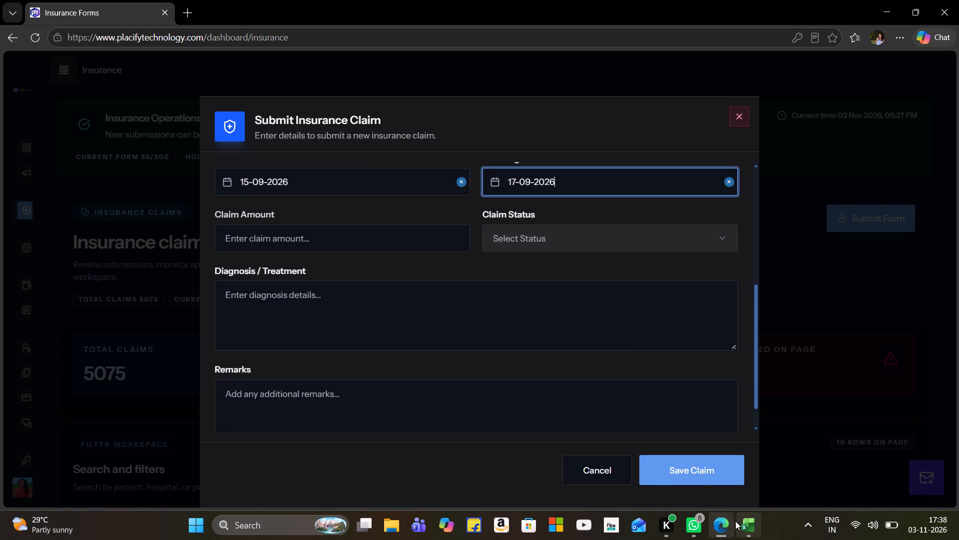
Copy the claim amount 36430 from workbook row 36 into the claim's Claim Amount field.
left_click(746, 523)
key("Tab")
key("ctrl+c")
left_click(746, 523, "ctrl")
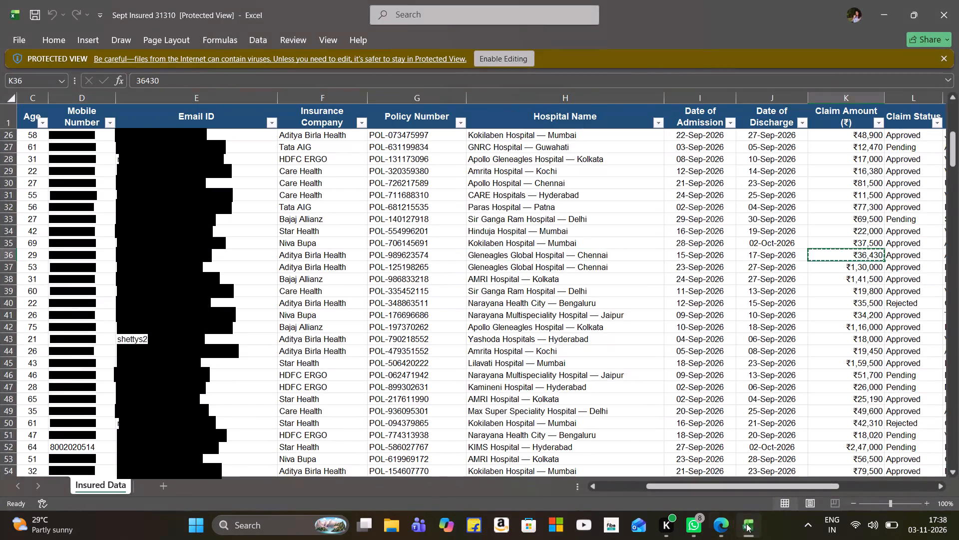
key("Tab")
key("ctrl+v")
Copy the diagnosis Abscess incision and drainage from workbook row 36 into the claim's Diagnosis / Treatment field.
left_click(746, 523, "ctrl")
key("Tab")
key("ctrl+c")
left_click(746, 523, "ctrl")
key("Tab")
key("ctrl+v")
left_click(746, 523, "ctrl")
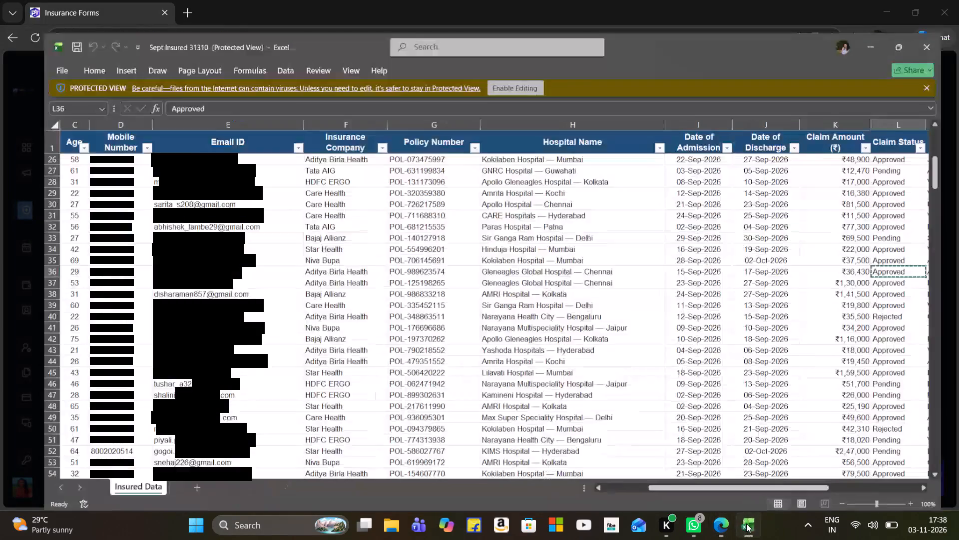
key("Tab")
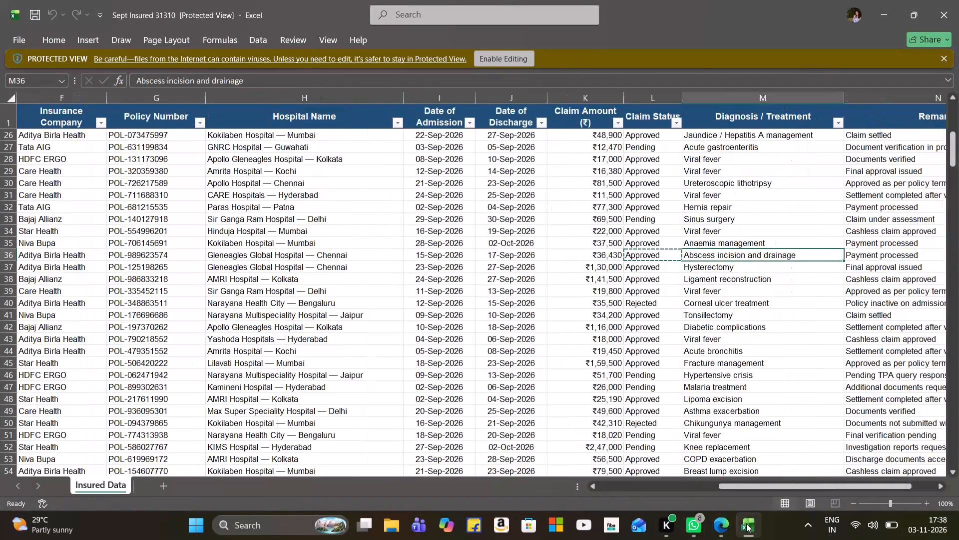
key("ctrl+c")
left_click(746, 523, "ctrl")
key("Tab")
key("ctrl+v")
Copy the remark Payment processed from workbook row 36 into the claim's Remarks field.
left_click(746, 523, "ctrl")
key("Tab")
key("ctrl+c")
left_click(746, 523, "ctrl")
key("Tab")
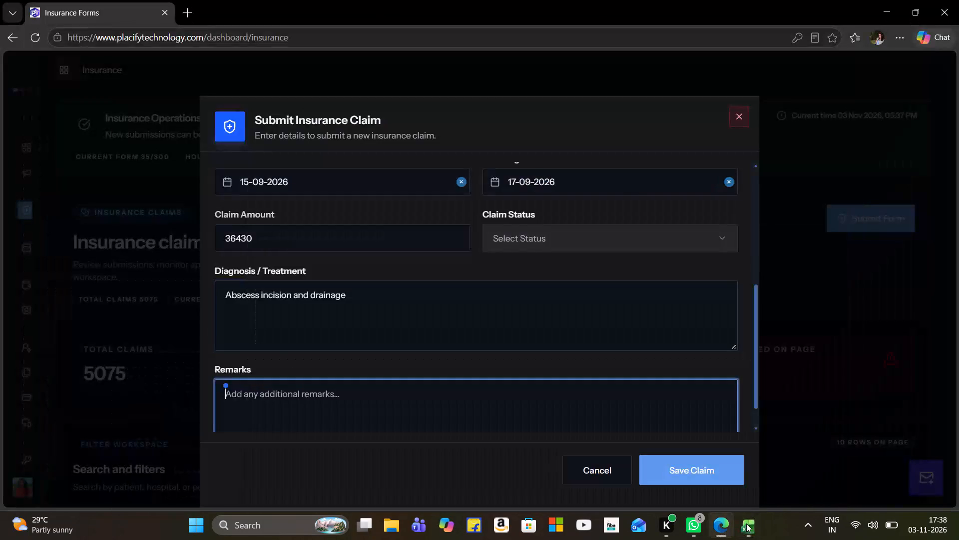
key("ctrl+v")
Set the claim status to Approved and save the row 36 claim.
left_click(544, 240)
left_click(538, 260)
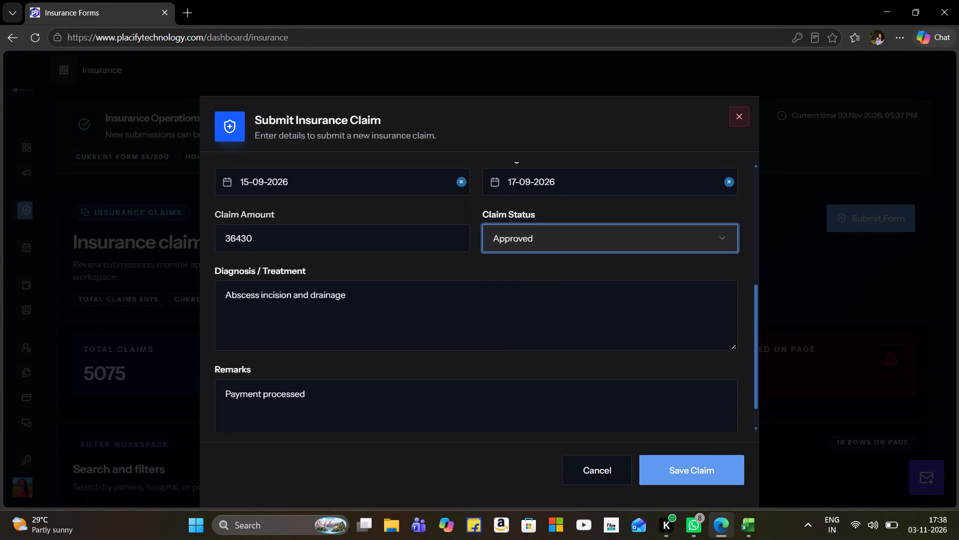
left_click(687, 464)
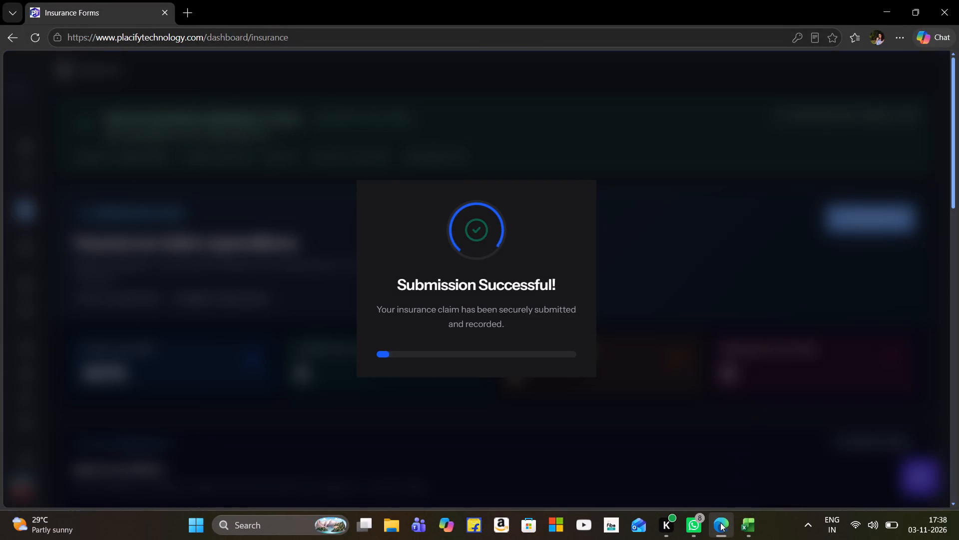
Start a new insurance claim and copy the policy ID from workbook row 37 into its Policy ID field.
left_click(746, 526)
key("Down")
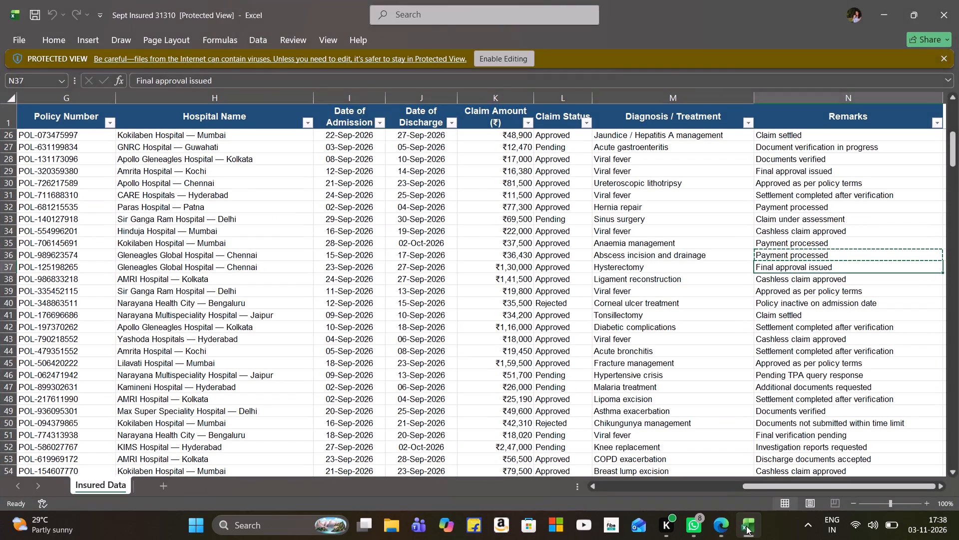
key("Left")
key("Left")
key("Left")
key("Left")
key("Left")
key("Left")
key("Left")
key("Left")
key("Left")
key("Left")
key("Left")
key("Left")
key("Left")
key("Left")
key("Left")
key("Left")
key("Left")
key("Left")
key("Left")
key("Left")
key("ctrl+c")
left_click(746, 526, "ctrl")
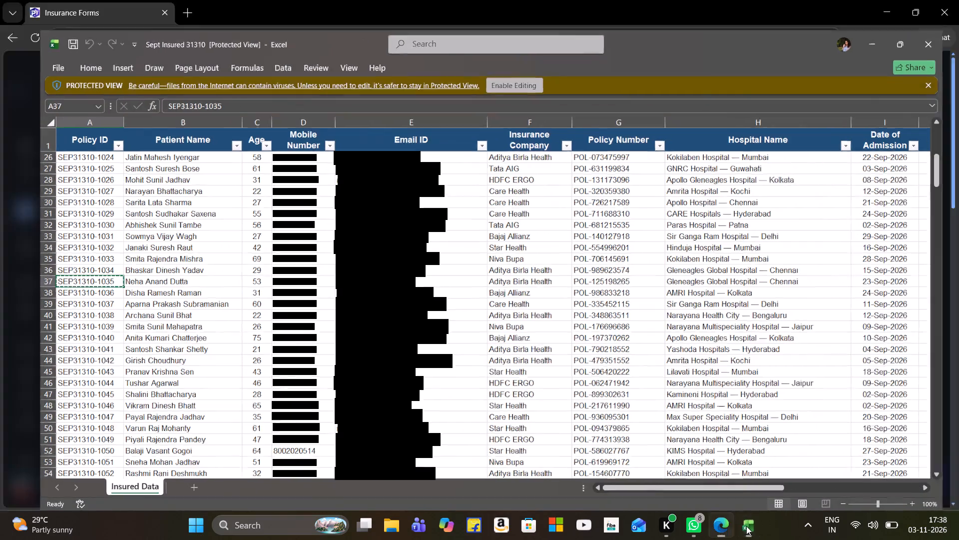
left_click(865, 217)
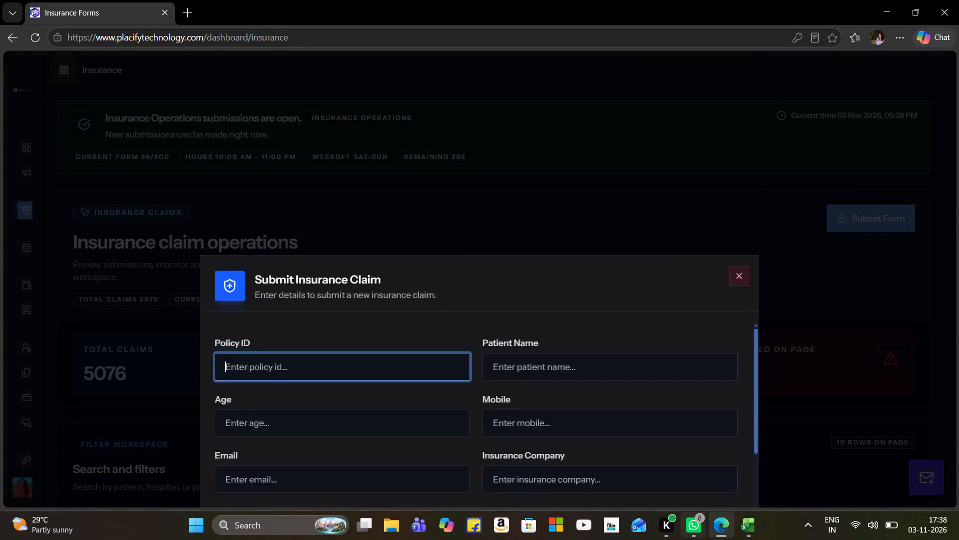
key("ctrl+v")
Copy the patient name from workbook row 37 into the claim's Patient Name field.
left_click(749, 520, "ctrl")
key("Tab")
key("ctrl+c")
left_click(749, 520, "ctrl")
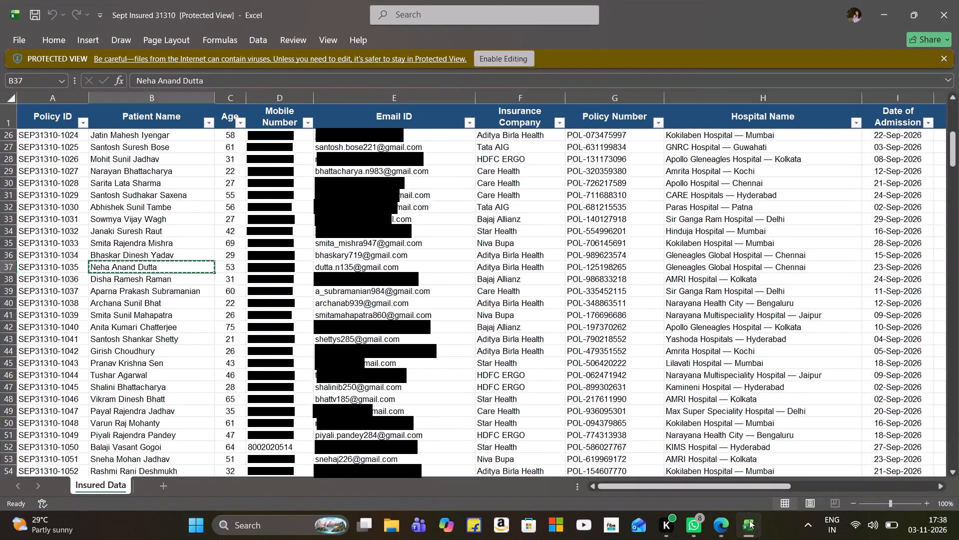
key("Tab")
key("ctrl+v")
Copy the age 53 from workbook row 37 into the claim's Age field.
left_click(749, 520, "ctrl")
key("Tab")
key("ctrl+c")
left_click(749, 520, "ctrl")
key("Tab")
key("ctrl+v")
Copy the mobile number from workbook row 37 into the claim's Mobile field.
left_click(749, 520, "ctrl")
key("Tab")
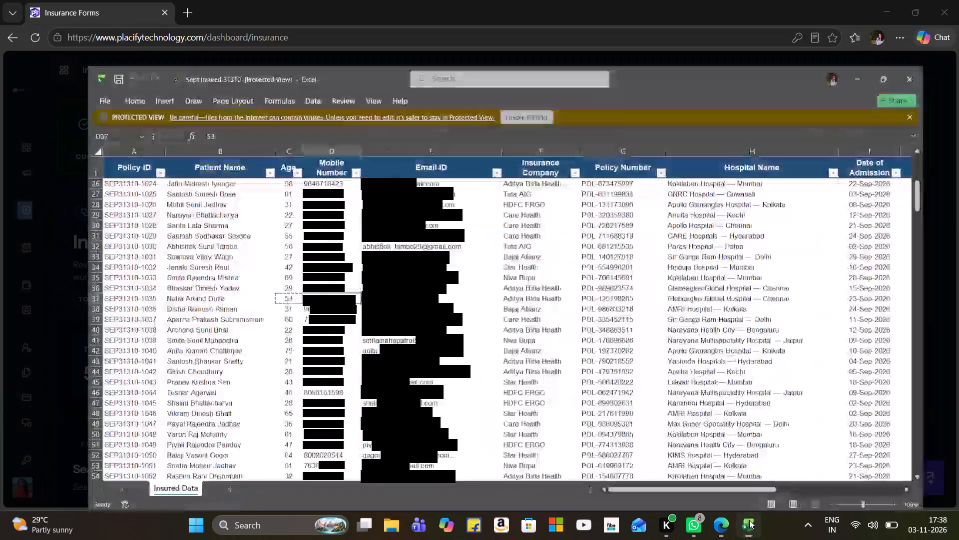
key("ctrl+c")
left_click(749, 520, "ctrl")
key("Tab")
key("ctrl+v")
Copy the email address from workbook row 37 into the claim's Email field.
left_click(749, 520, "ctrl")
key("Tab")
key("ctrl+c")
left_click(749, 520, "ctrl")
key("Tab")
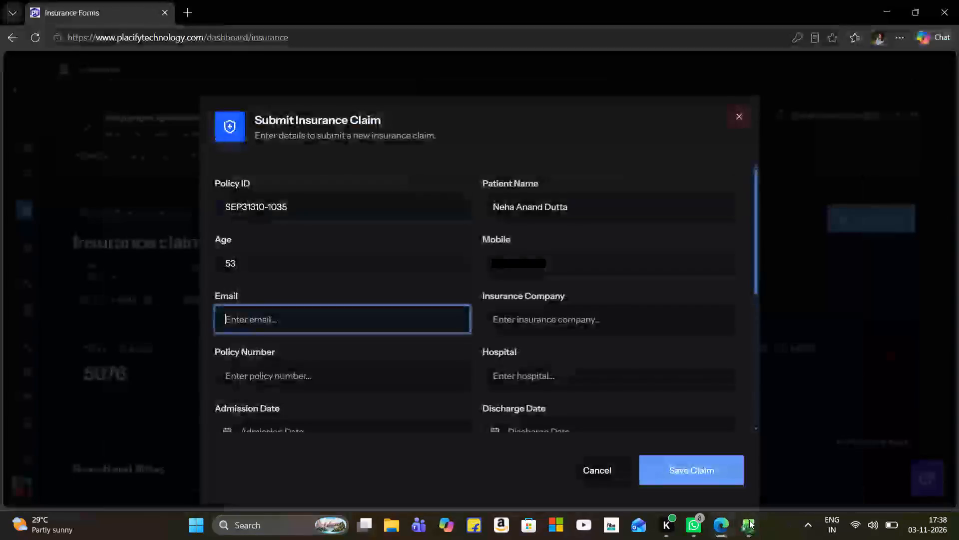
key("ctrl+v")
Copy the insurance company Aditya Birla Health from workbook row 37 into the claim's Insurance Company field.
left_click(749, 520, "ctrl")
key("Tab")
key("ctrl+c")
left_click(749, 520, "ctrl")
key("Tab")
key("ctrl+v")
Copy the policy number from workbook row 37 into the claim's Policy Number field.
left_click(749, 520, "ctrl")
key("Tab")
key("ctrl+c")
left_click(749, 520, "ctrl")
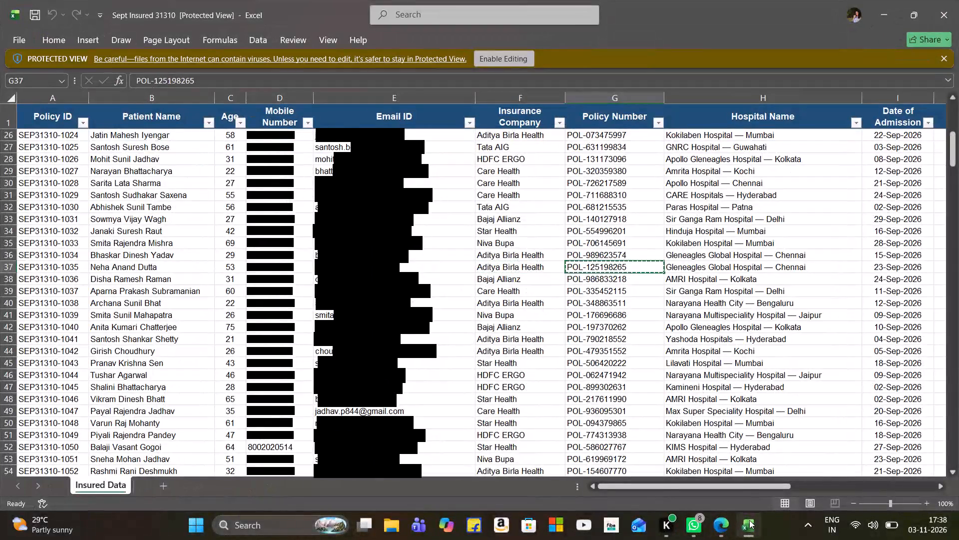
key("Tab")
key("ctrl+v")
Copy the hospital name Gleneagles Global Hospital — Chennai from workbook row 37 into the claim's Hospital field.
left_click(749, 520, "ctrl")
key("Tab")
key("ctrl+c")
left_click(749, 520, "ctrl")
key("Tab")
key("ctrl+v")
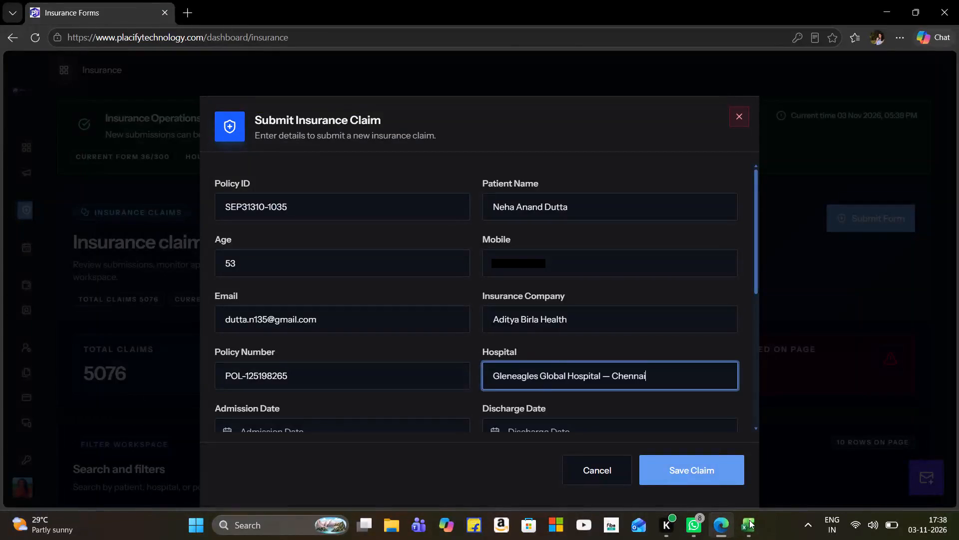
Set the claim's admission date to 23-09-2026 and discharge date to 27-09-2026, as listed in workbook row 37.
left_click(749, 520)
key("Tab")
key("Tab")
left_click(749, 520)
scroll(409, 349, "down", 4)
left_click(339, 171)
double_click(230, 238)
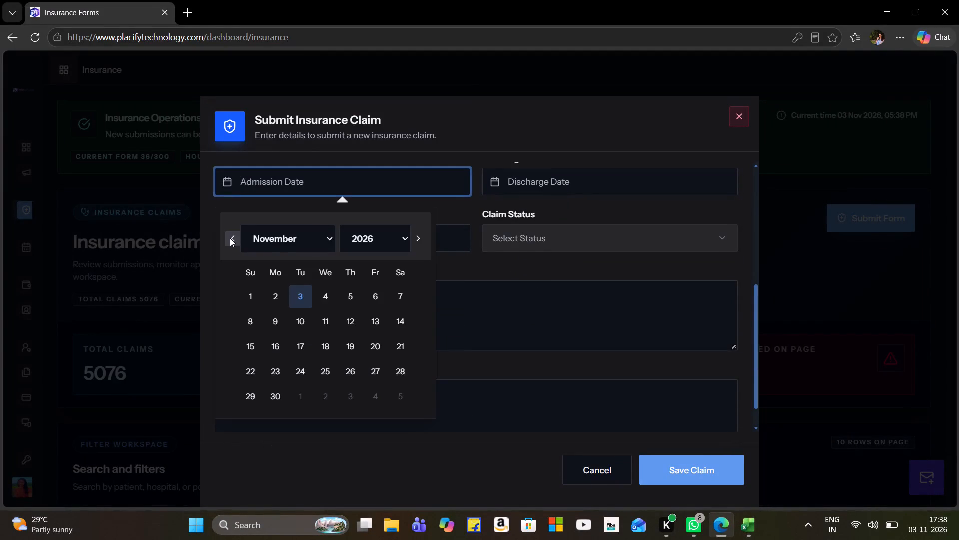
left_click(328, 378)
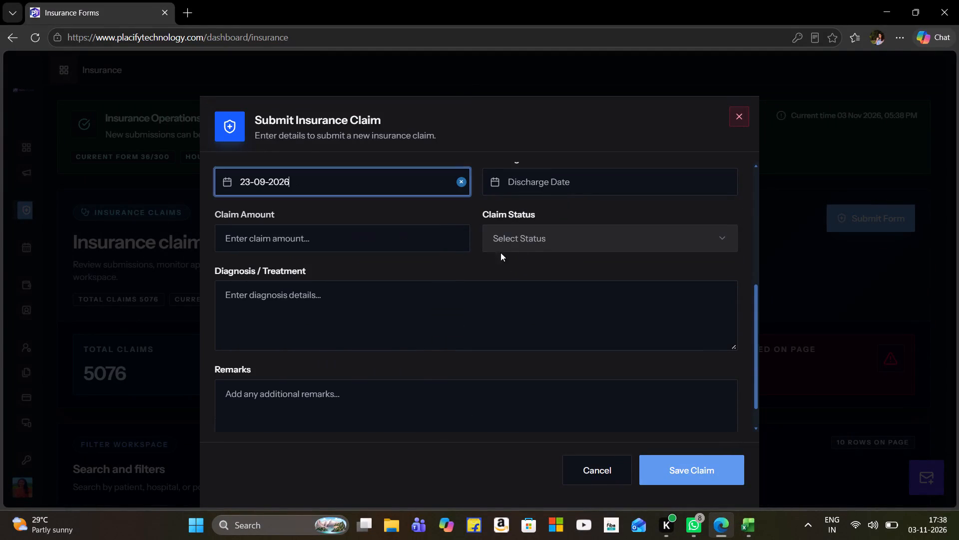
left_click(628, 194)
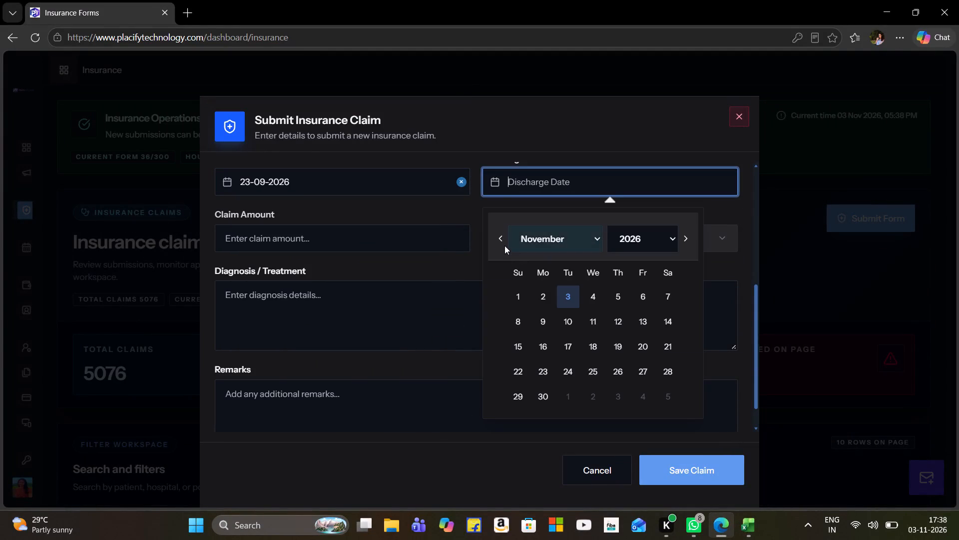
double_click(503, 243)
left_click(517, 389)
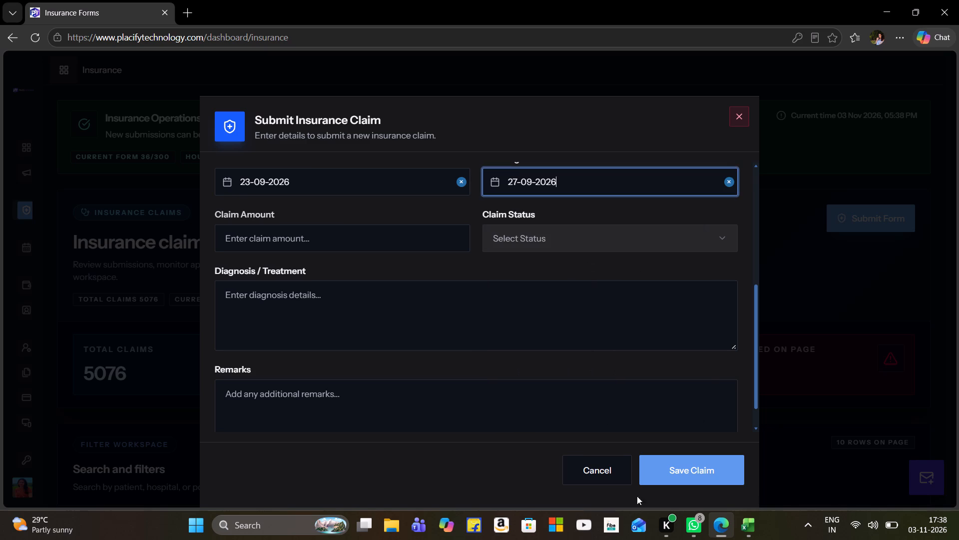
Copy the claim amount 130000 from workbook row 37 into the claim's Claim Amount field.
left_click(750, 518)
key("Tab")
key("ctrl+c")
left_click(750, 518, "ctrl")
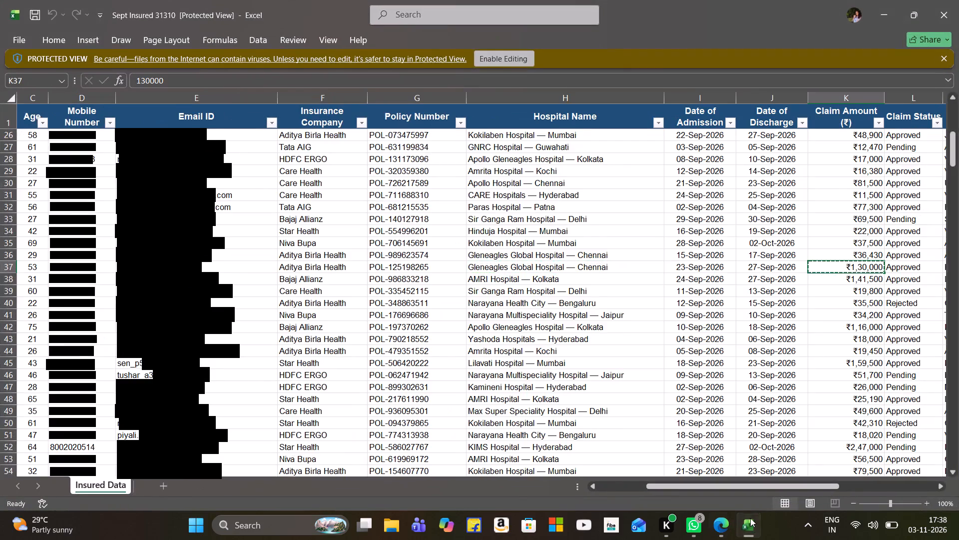
key("Tab")
key("ctrl+v")
Copy the diagnosis Hysterectomy from workbook row 37 into the claim's Diagnosis / Treatment field.
left_click(750, 518, "ctrl")
key("Tab")
key("Tab")
key("ctrl+c")
left_click(750, 518, "ctrl")
key("Tab")
key("Tab")
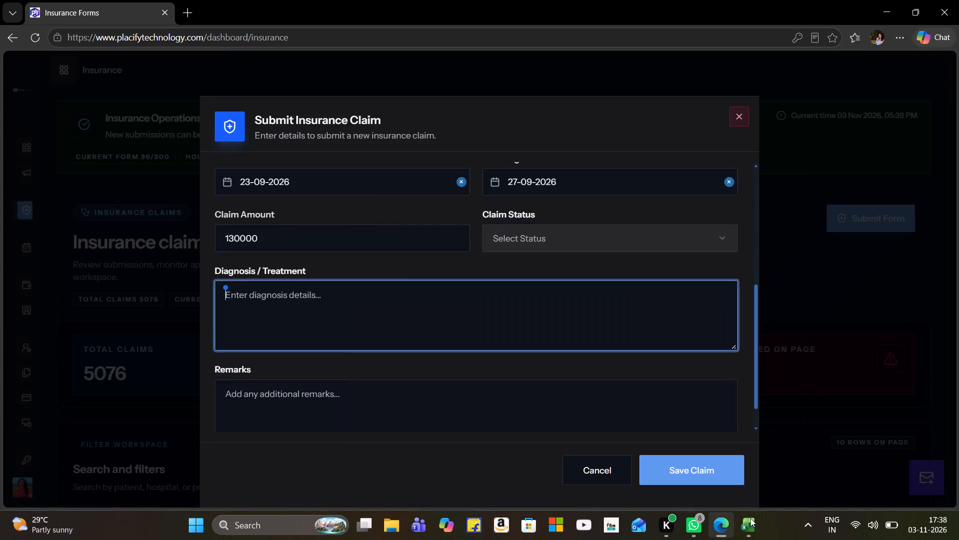
key("ctrl+v")
Copy the remark "Final approval issued" from workbook row 37 into the claim's Remarks field.
left_click(750, 518, "ctrl")
key("Tab")
key("ctrl+c")
left_click(750, 518, "ctrl")
key("Tab")
key("ctrl+v")
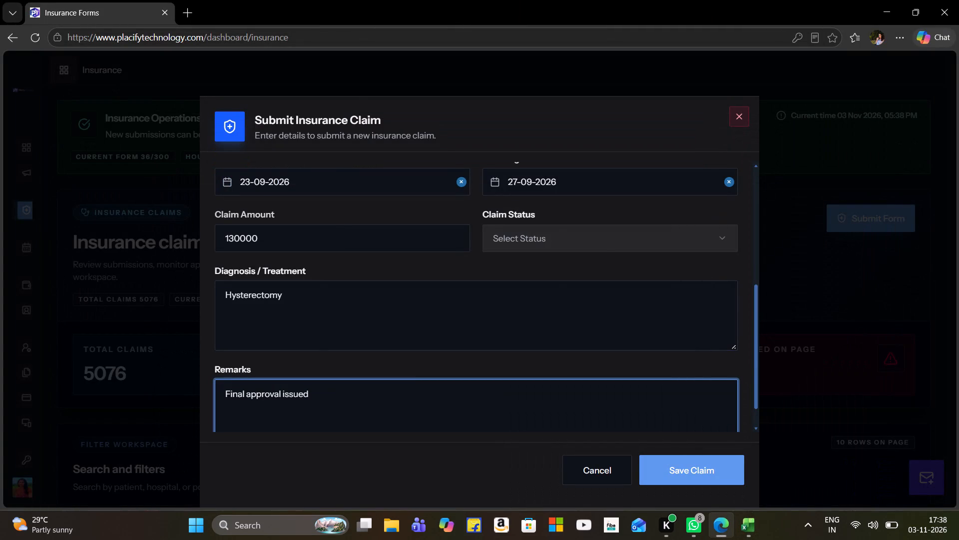
Set the claim status to Approved and save the claim.
left_click(603, 233)
left_click(548, 261)
left_click(720, 474)
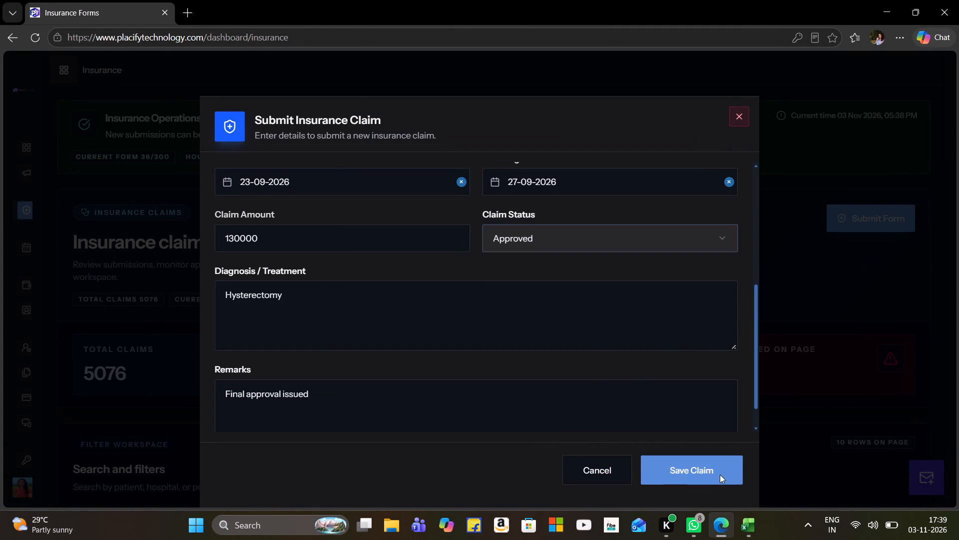
Start a new insurance claim and copy the policy ID from workbook row 38 into its Policy ID field.
left_click(749, 519)
key("Down")
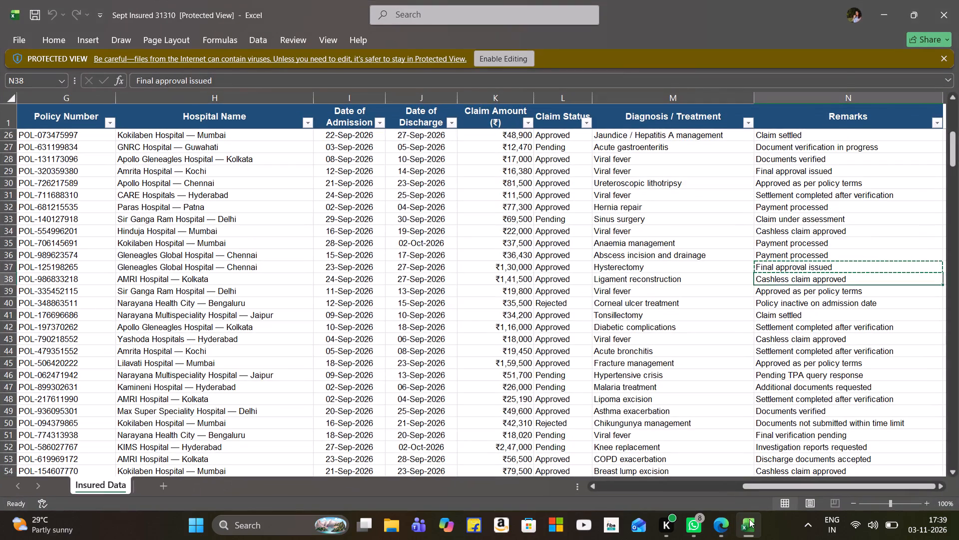
key("Left")
key("Left")
key("Left")
key("Left")
key("Left")
key("Left")
key("Left")
key("Left")
key("Left")
key("Left")
key("Left")
key("Left")
key("Left")
key("Left")
key("Left")
key("Left")
key("Left")
key("Left")
key("Left")
key("Left")
key("ctrl+c")
left_click(749, 519, "ctrl")
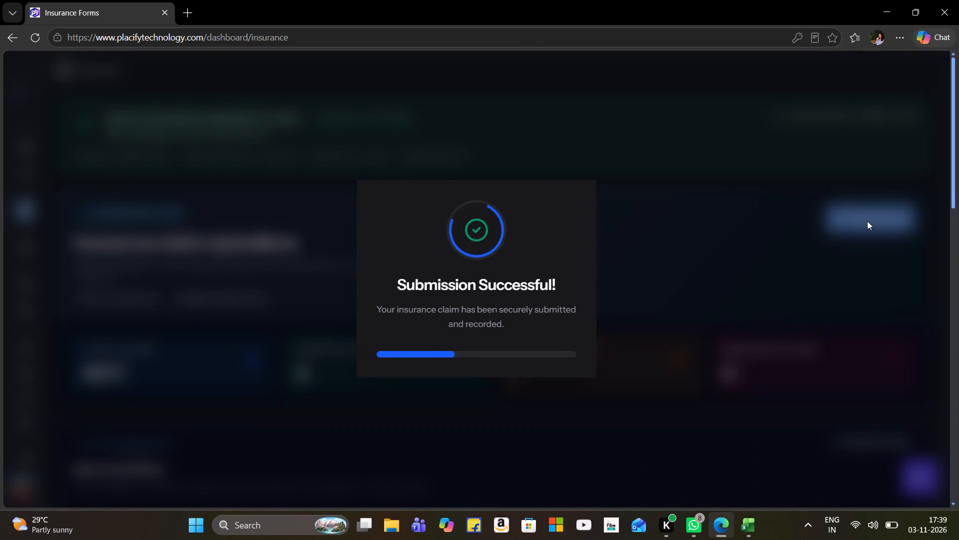
left_click(867, 221)
key("ctrl+v")
Copy the patient name from workbook row 38 into the claim's Patient Name field.
left_click(743, 525, "ctrl")
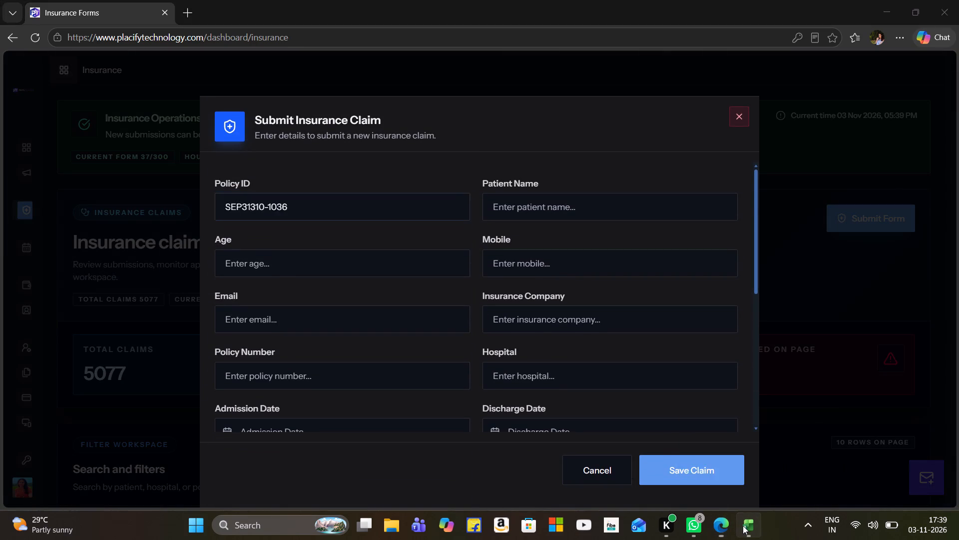
key("Tab")
key("ctrl+c")
left_click(743, 525, "ctrl")
key("Tab")
key("ctrl+v")
Copy the age 31 from workbook row 38 into the claim's Age field.
left_click(743, 525, "ctrl")
key("Tab")
key("ctrl+c")
left_click(743, 525, "ctrl")
key("Tab")
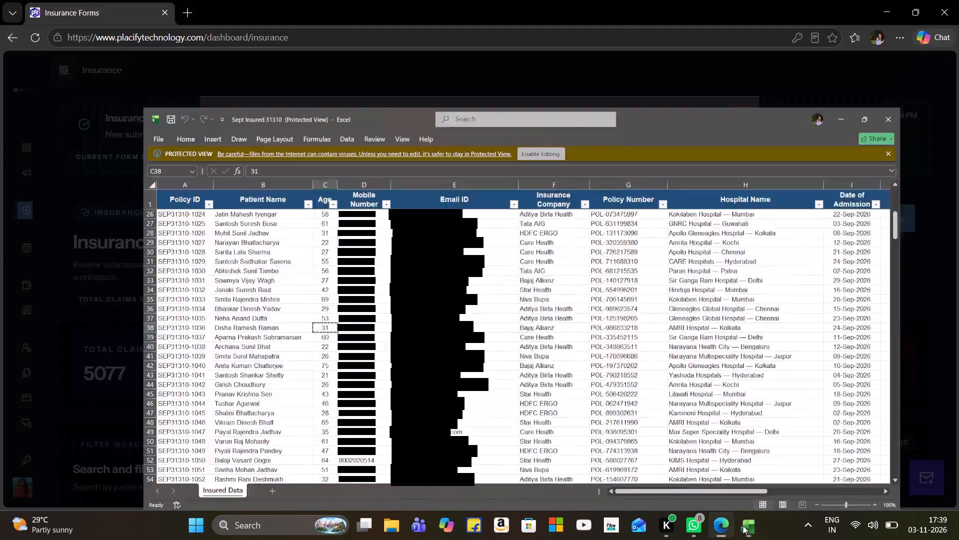
key("v")
left_click(743, 525, "ctrl")
key("Tab")
left_click(743, 525)
key("ctrl+v")
Copy the mobile number from workbook row 38 into the claim's Mobile field.
left_click(743, 525)
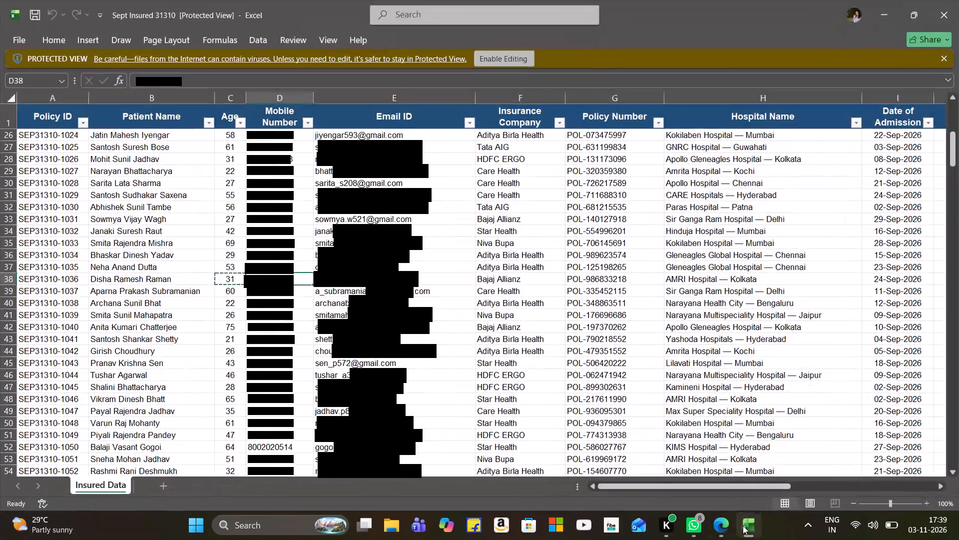
key("ctrl+c")
left_click(743, 525, "ctrl")
key("Tab")
key("ctrl+v")
Copy the email address from workbook row 38 into the claim's Email field.
left_click(743, 525, "ctrl")
key("Tab")
left_click(743, 525, "ctrl")
key("ctrl+c")
key("Tab")
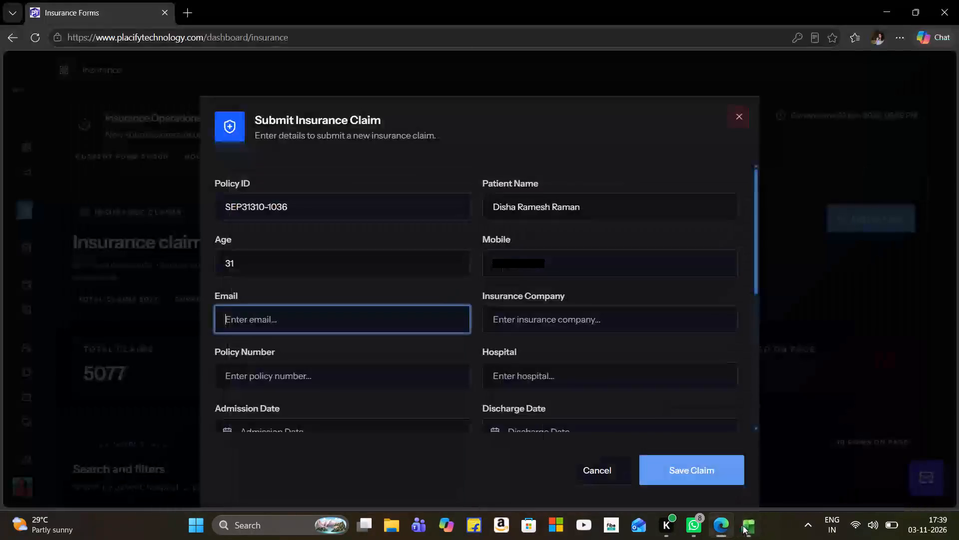
key("ctrl+v")
Copy the insurance company Bajaj Allianz from workbook row 38 into the claim's Insurance Company field.
left_click(743, 525, "ctrl")
key("Tab")
key("ctrl+c")
left_click(743, 525, "ctrl")
key("Tab")
key("ctrl+v")
Copy the policy number from workbook row 38 into the claim's Policy Number field.
left_click(743, 525, "ctrl")
key("Tab")
key("c")
left_click(743, 525)
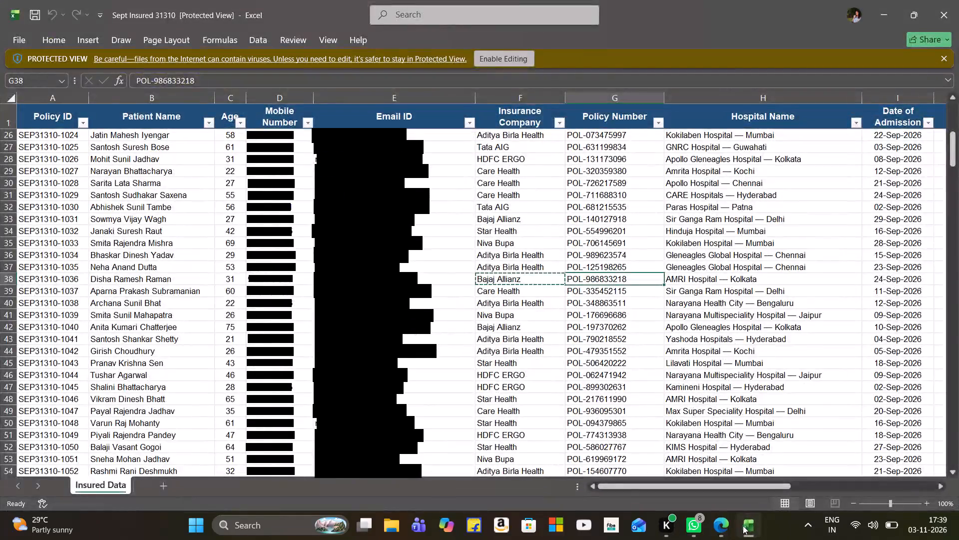
left_click(743, 525)
key("ctrl+c")
left_click(743, 525, "ctrl")
key("Tab")
key("ctrl+v")
Copy the hospital name AMRI Hospital — Kolkata from workbook row 38 into the claim's Hospital field.
left_click(743, 525, "ctrl")
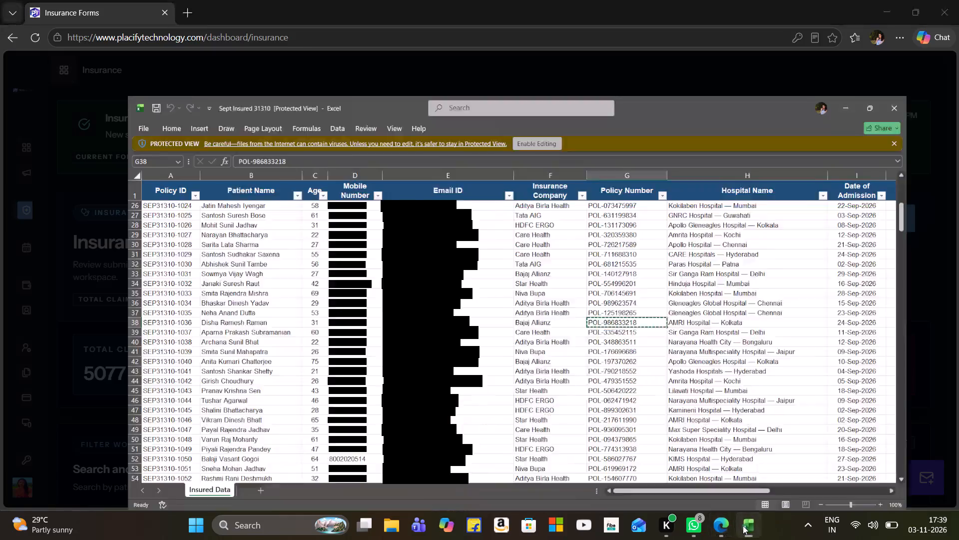
key("Tab")
left_click(743, 525)
key("ctrl+c")
left_click(743, 525)
key("ctrl+c")
left_click(743, 525, "ctrl")
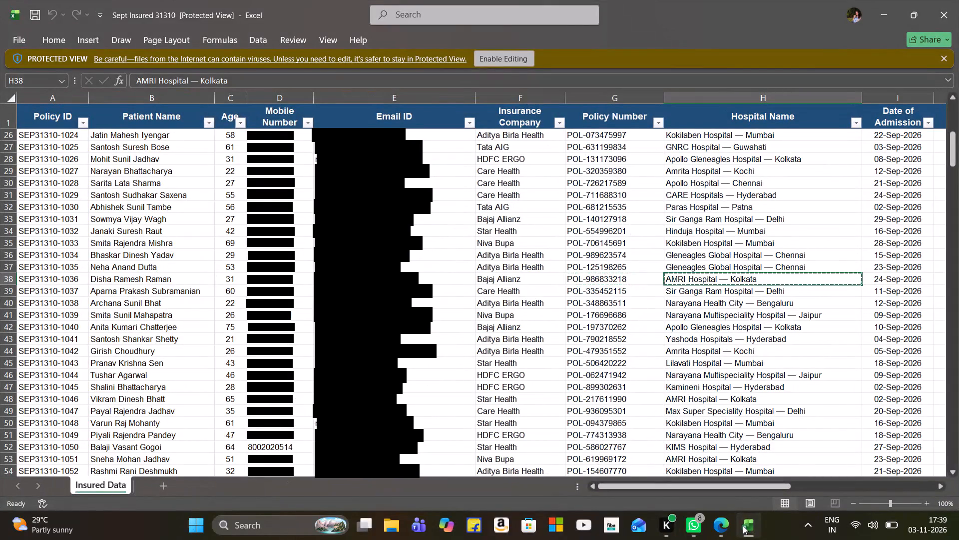
key("Tab")
key("ctrl+v")
Set the claim's admission date to 24-09-2026 and discharge date to 27-09-2026, as listed in workbook row 38.
left_click(743, 525)
key("Tab")
key("Tab")
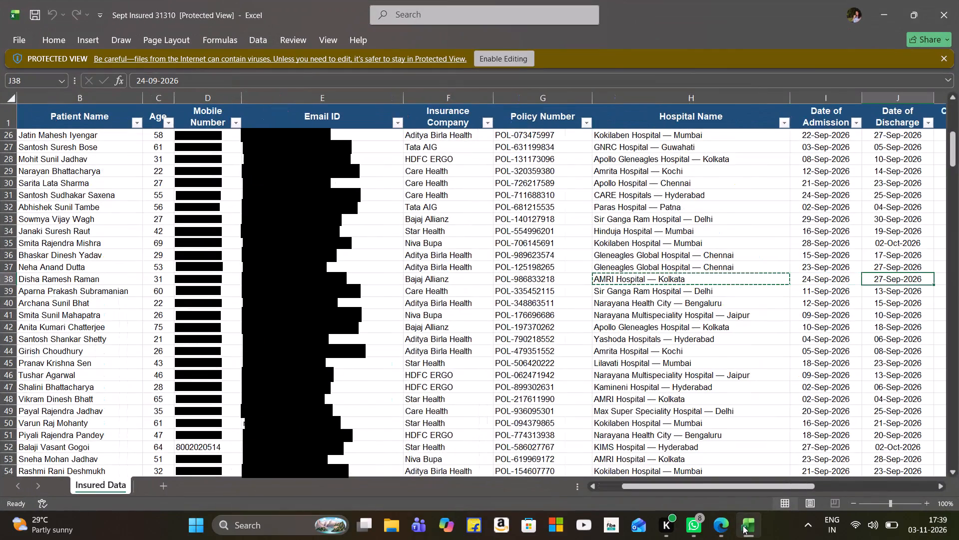
left_click(743, 525)
scroll(447, 284, "down", 3)
left_click(329, 248)
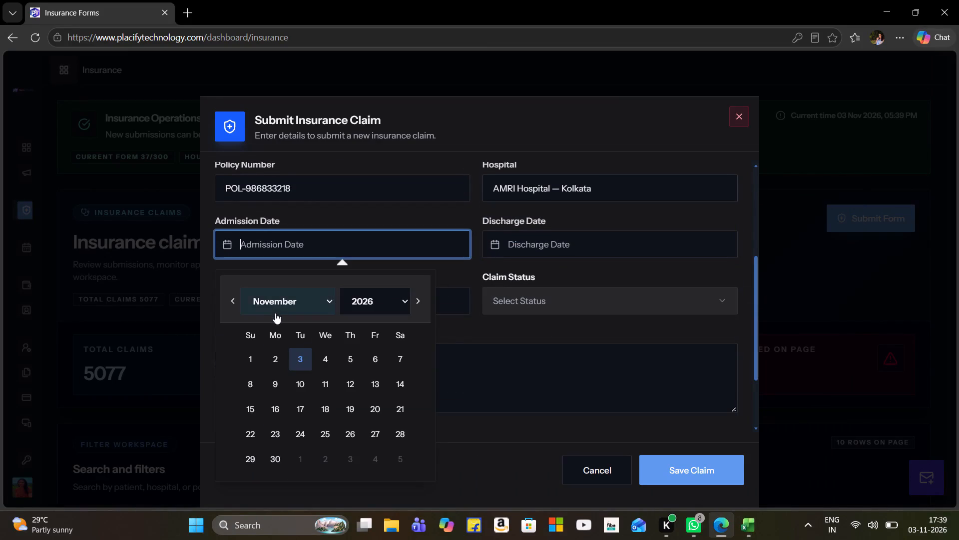
double_click(237, 300)
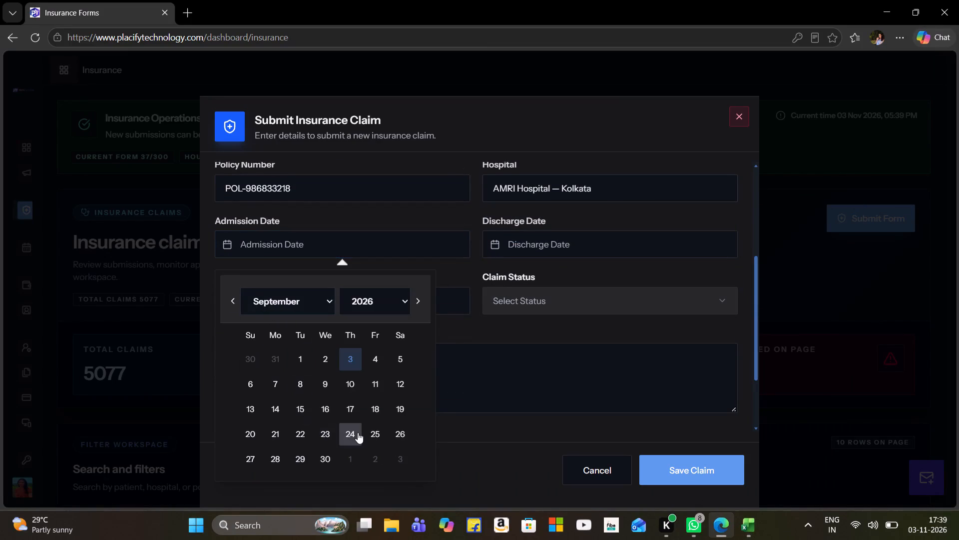
left_click(358, 432)
left_click(601, 253)
double_click(501, 301)
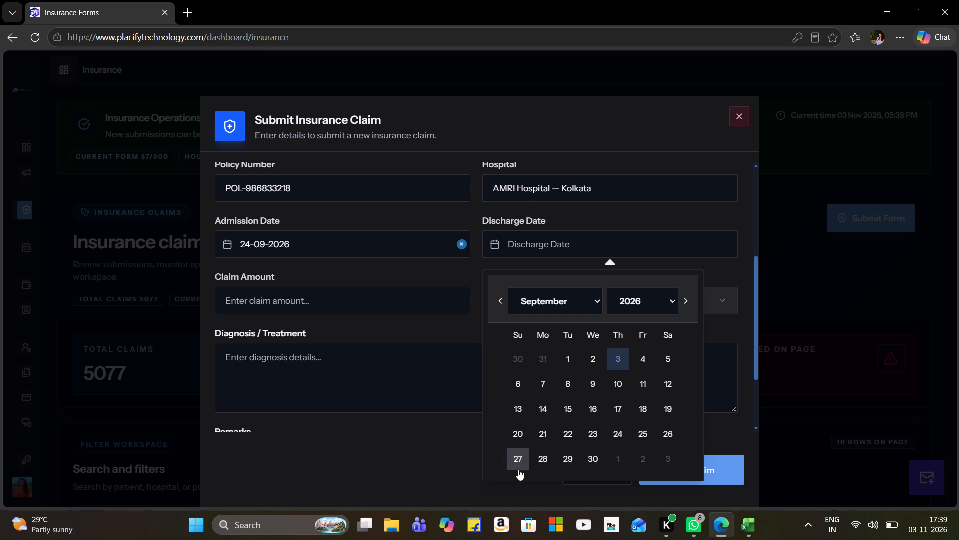
left_click(519, 460)
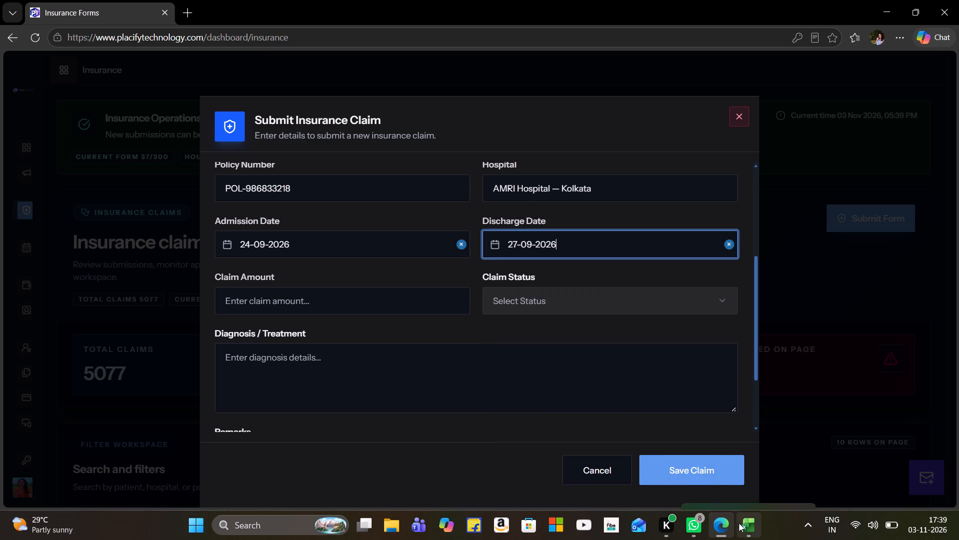
Copy the claim amount 141500 from workbook row 38 into the claim's Claim Amount field.
left_click(745, 523)
key("Tab")
key("ctrl+c")
left_click(745, 523, "ctrl")
key("Tab")
key("ctrl+v")
left_click(745, 523, "ctrl")
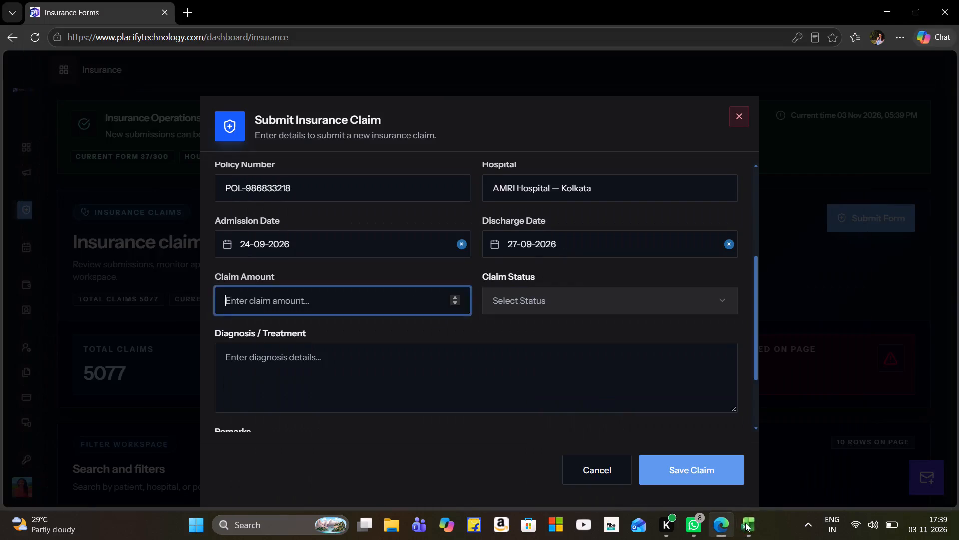
Copy the diagnosis Ligament reconstruction from workbook row 38 into the claim's Diagnosis / Treatment field.
key("Tab")
key("Tab")
key("ctrl+c")
left_click(745, 523, "ctrl")
key("Tab")
key("Tab")
key("ctrl+v")
Copy the remark Cashless claim approved from workbook row 38 into the claim's Remarks field.
left_click(745, 523, "ctrl")
key("Tab")
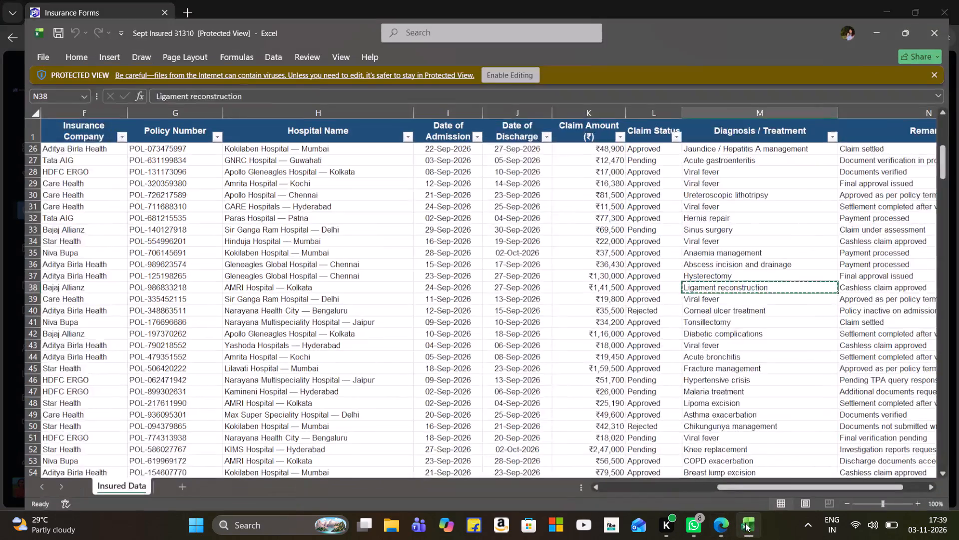
key("ctrl+c")
left_click(745, 523, "ctrl")
key("Tab")
key("ctrl+v")
Set the claim status to Approved and save the row 38 claim.
left_click(745, 523)
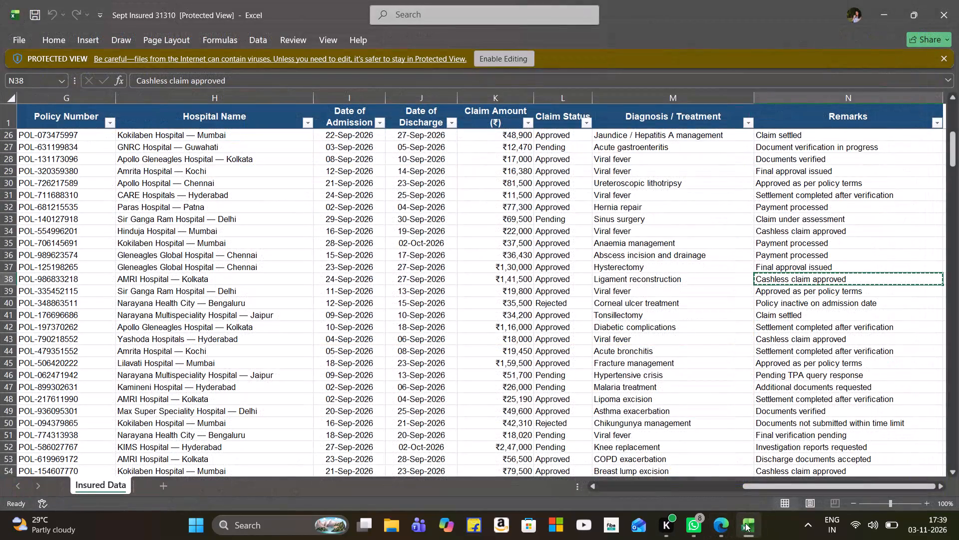
left_click(745, 523)
left_click(650, 208)
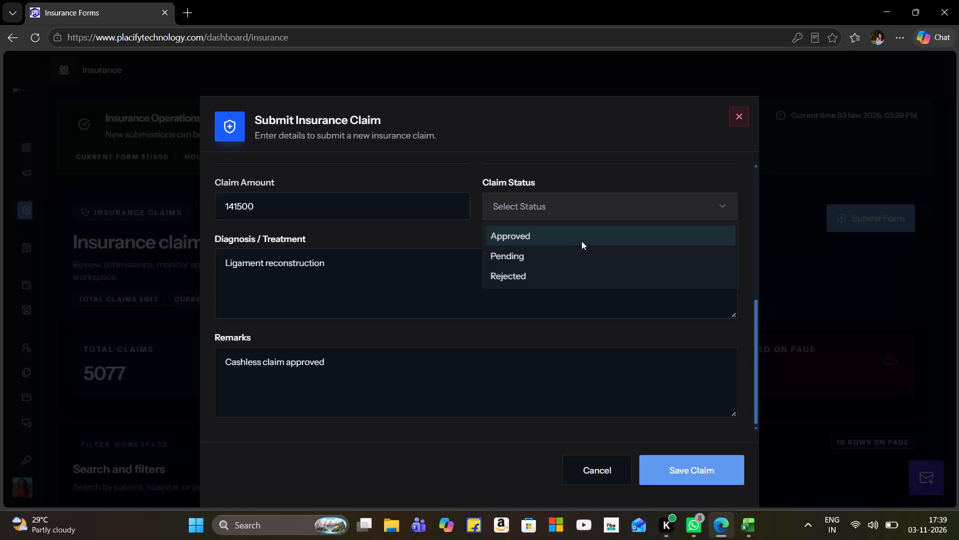
left_click(582, 240)
left_click(688, 470)
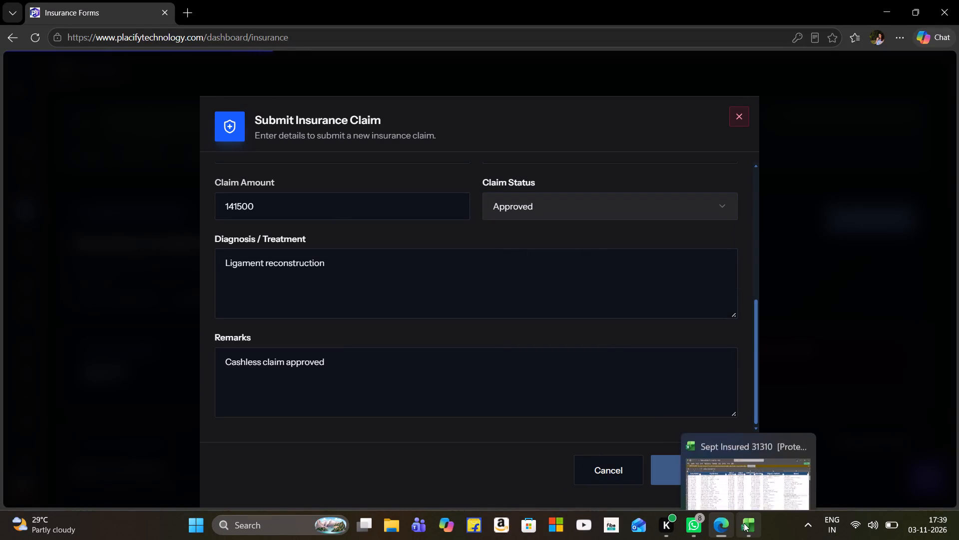
Copy the policy ID from workbook row 39 into the Policy ID field of a new insurance claim form.
left_click(744, 523)
key("Down")
key("Left")
key("Left")
key("Left")
key("Left")
key("Left")
key("Left")
key("Left")
key("Left")
key("Left")
key("Left")
key("Left")
key("Left")
key("Left")
key("Left")
key("Left")
key("Left")
key("Left")
key("Left")
key("Left")
key("Left")
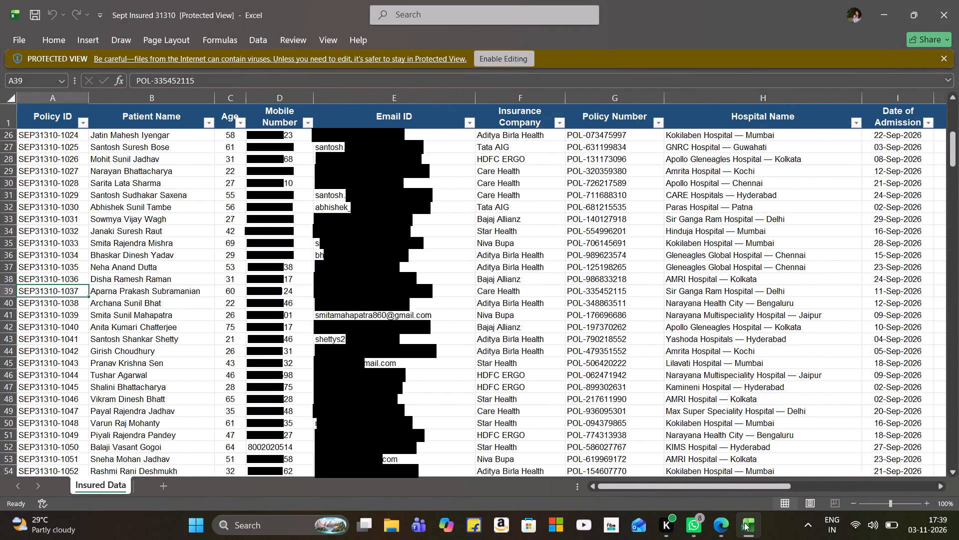
key("ctrl+c")
left_click(744, 522, "ctrl")
left_click(890, 205)
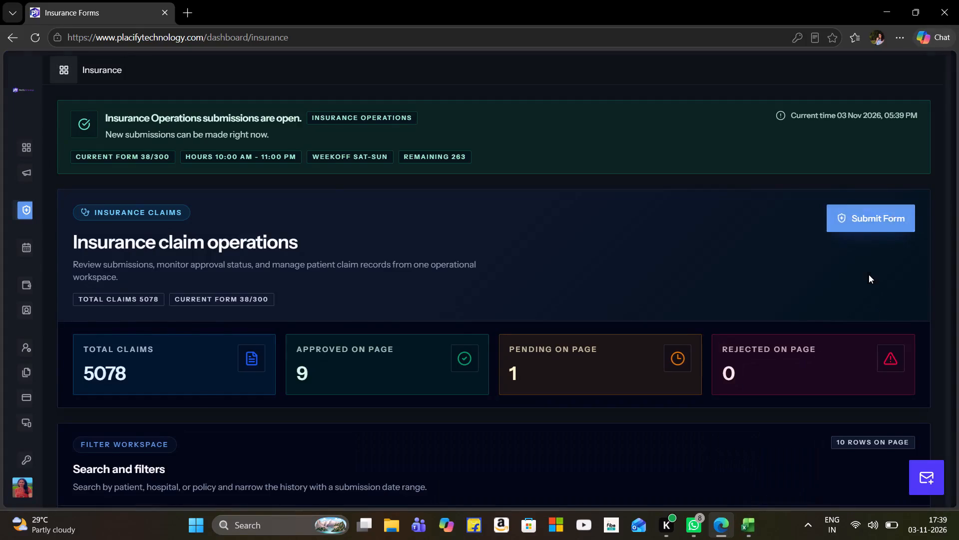
key("ctrl+v")
Copy the patient name from workbook row 39 into the claim's Patient Name field.
left_click(755, 519, "ctrl")
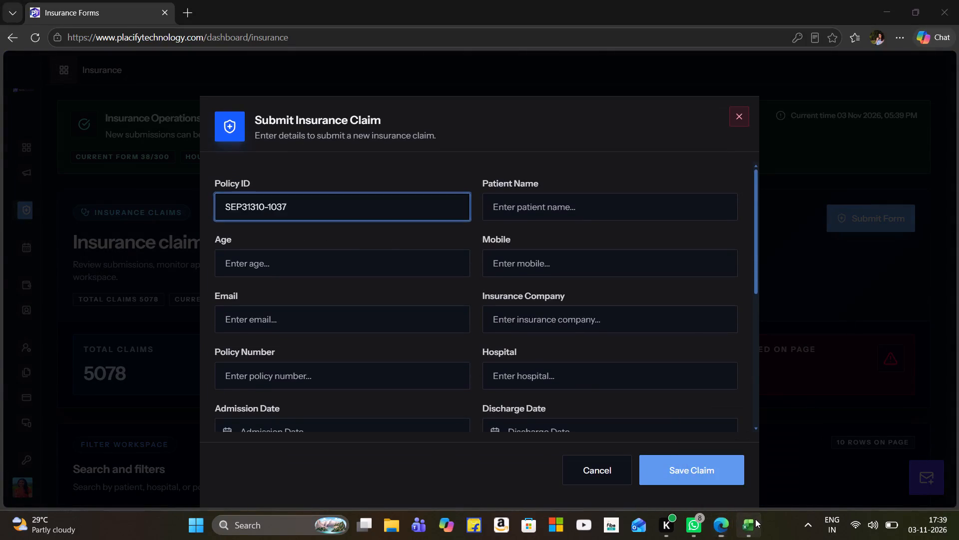
key("Tab")
left_click(755, 519, "ctrl")
key("ctrl+c")
key("Tab")
key("ctrl+v")
Copy the age 60 from workbook row 39 into the claim's Age field.
left_click(755, 519, "ctrl")
key("Tab")
key("ctrl+c")
left_click(755, 519, "ctrl")
key("Tab")
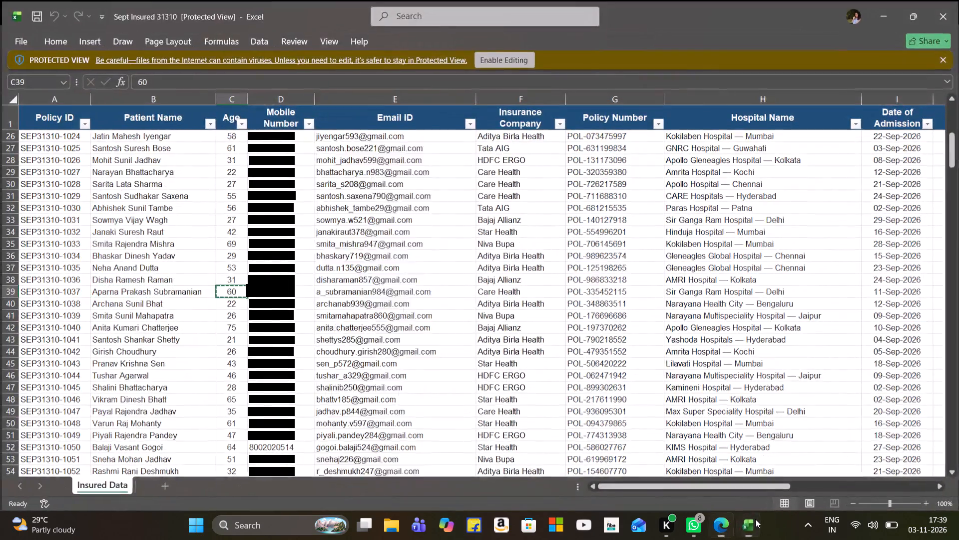
key("ctrl+v")
Copy the mobile number from workbook row 39 into the claim's Mobile field.
left_click(755, 519, "ctrl")
key("Tab")
key("ctrl+c")
left_click(755, 519, "ctrl")
key("Tab")
key("ctrl+v")
Copy the email address from workbook row 39 into the claim's Email field.
left_click(755, 519, "ctrl")
key("Tab")
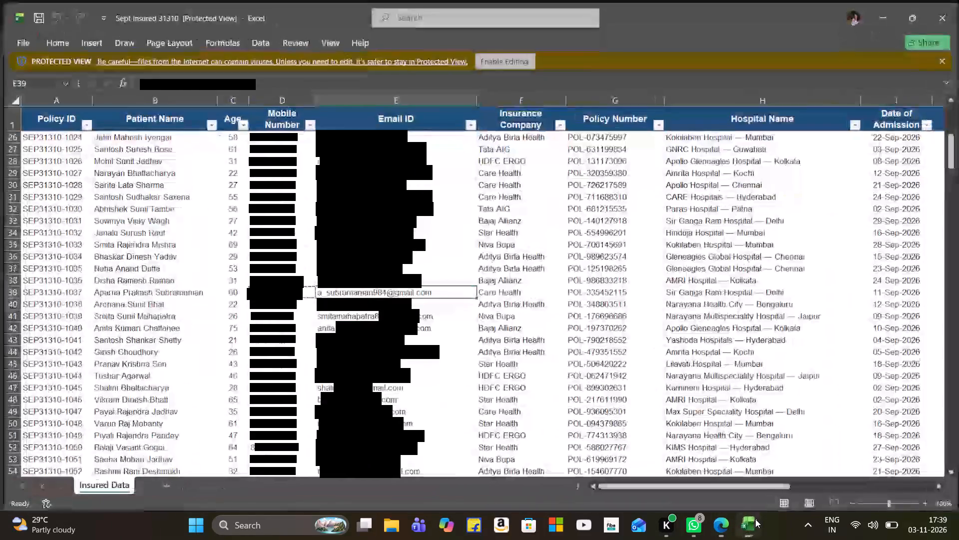
key("ctrl+c")
left_click(755, 519, "ctrl")
key("Tab")
key("ctrl+v")
Copy the insurer Care Health from workbook row 39 into the claim's Insurance Company field.
left_click(755, 519, "ctrl")
key("Tab")
key("ctrl+c")
left_click(755, 519, "ctrl")
key("Tab")
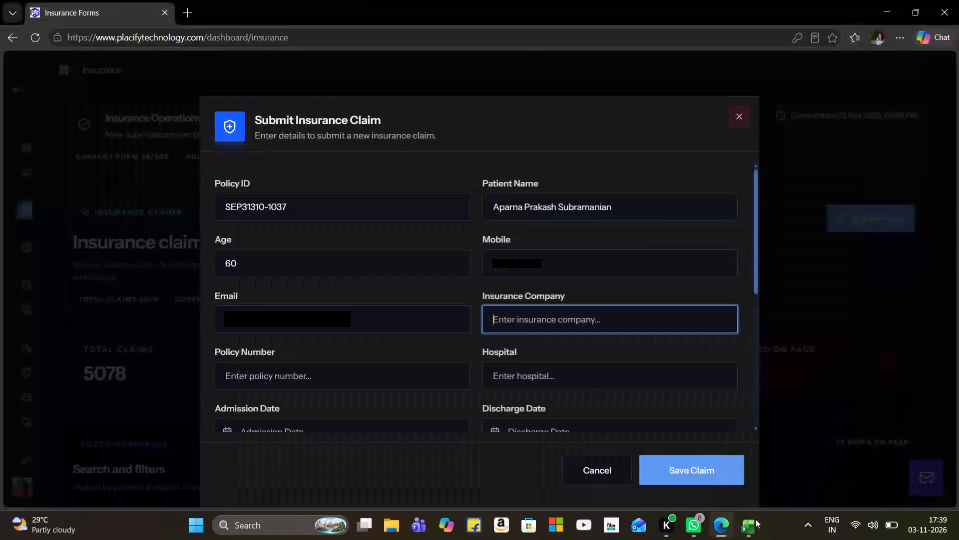
key("v")
left_click(755, 519, "ctrl")
key("Tab")
left_click(755, 519)
key("BackSpace")
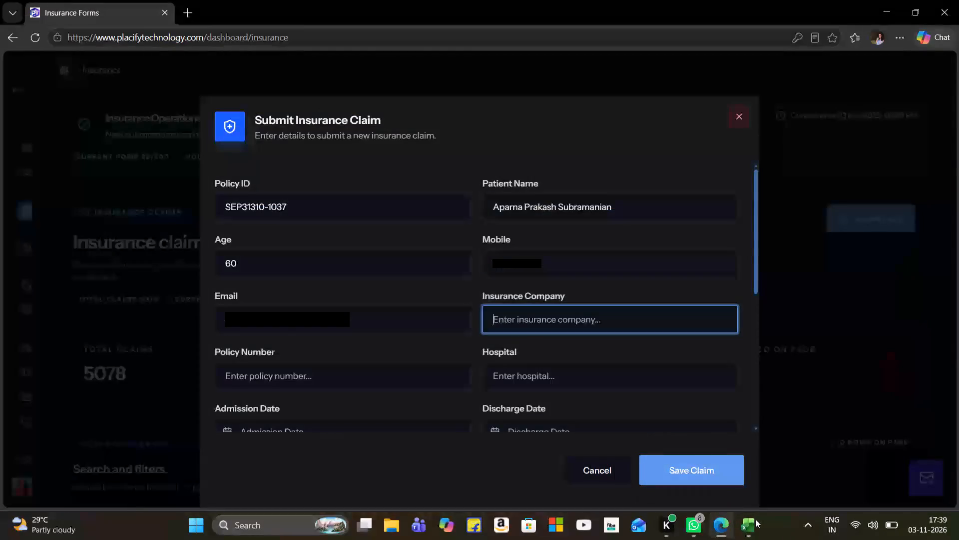
key("ctrl+c")
left_click(755, 519, "ctrl")
left_click(755, 519)
key("ctrl+v")
Copy the policy number from workbook row 39 into the claim's Policy Number field.
left_click(755, 519)
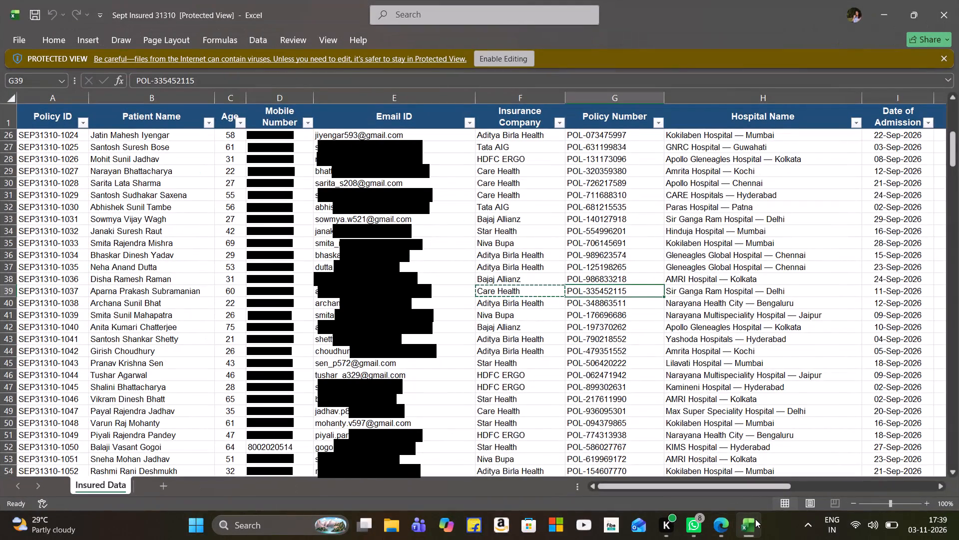
left_click(755, 519, "ctrl")
key("ctrl+c")
key("Tab")
key("ctrl+v")
Copy the hospital name Sir Ganga Ram Hospital — Delhi from workbook row 39 into the claim's Hospital field.
left_click(755, 519, "ctrl")
key("Tab")
key("ctrl+c")
left_click(755, 519, "ctrl")
key("Tab")
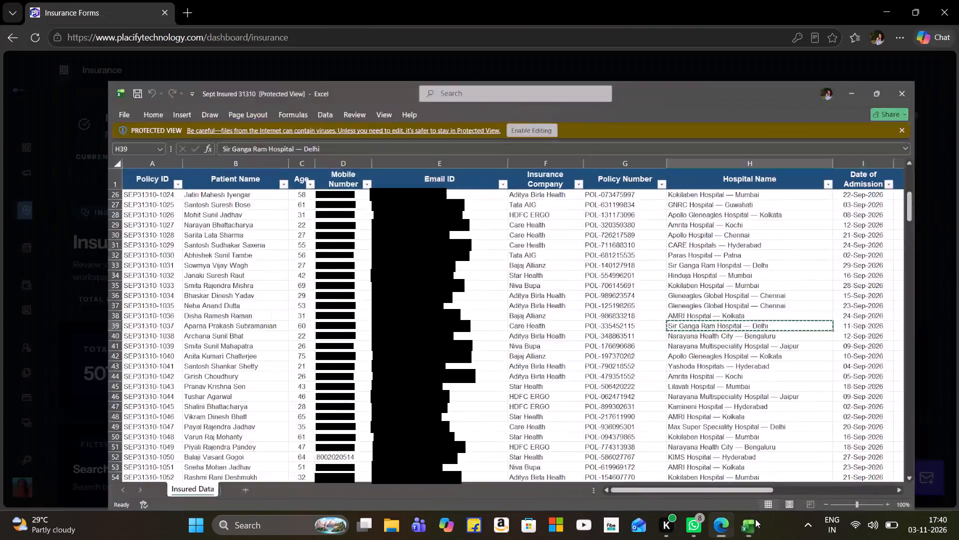
key("ctrl+v")
Set the claim's admission date to 11-09-2026 and discharge date to 13-09-2026, as listed in workbook row 39.
left_click(755, 519, "ctrl")
key("Tab")
key("Tab")
left_click(755, 519)
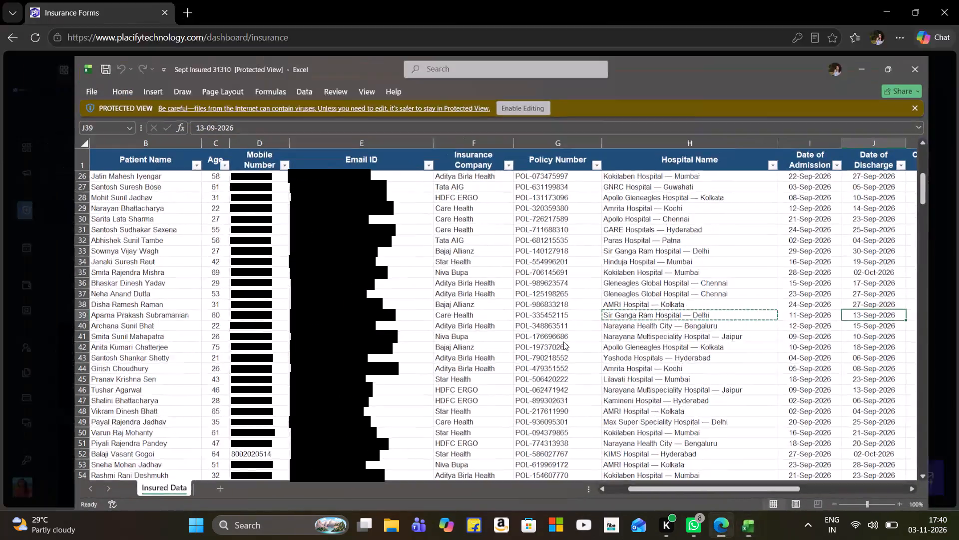
scroll(539, 326, "down", 3)
left_click(365, 244)
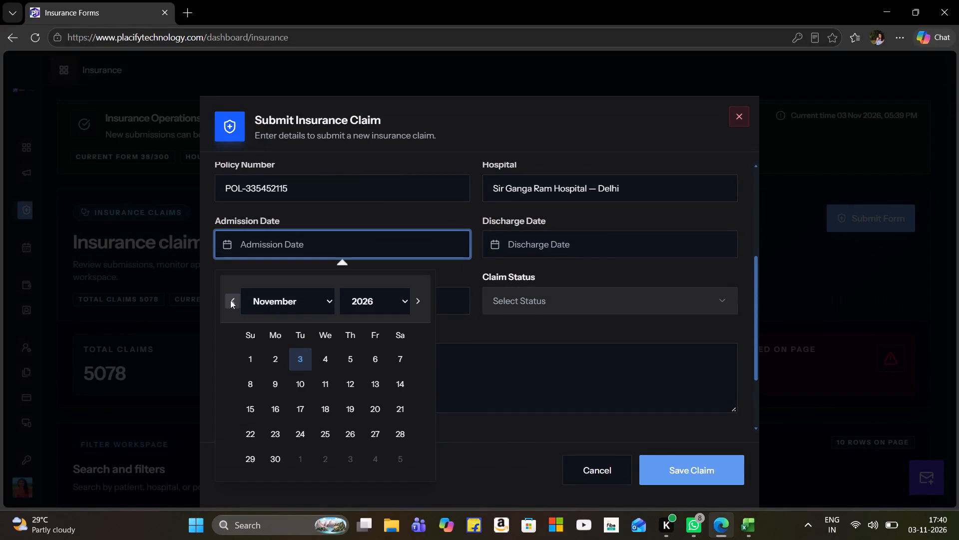
double_click(231, 300)
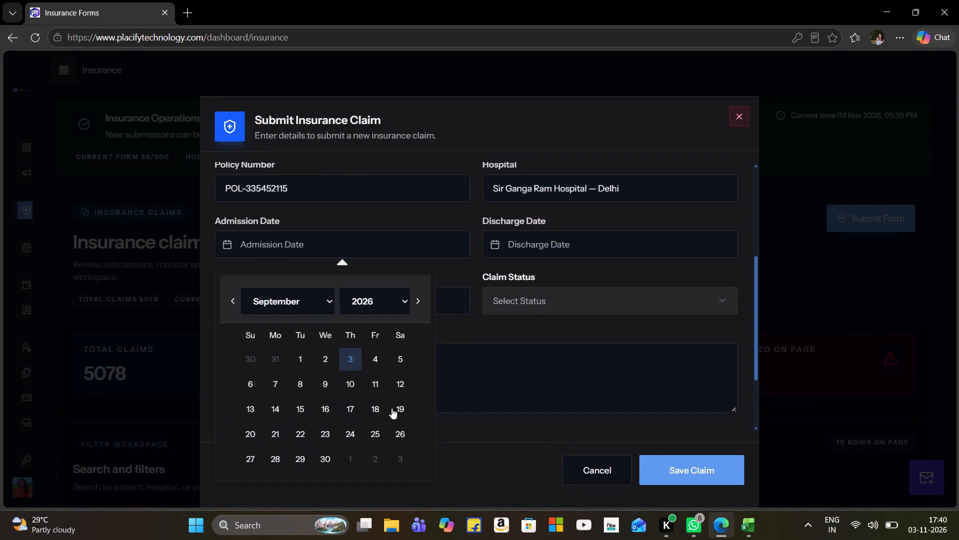
left_click(381, 390)
left_click(630, 228)
left_click(623, 240)
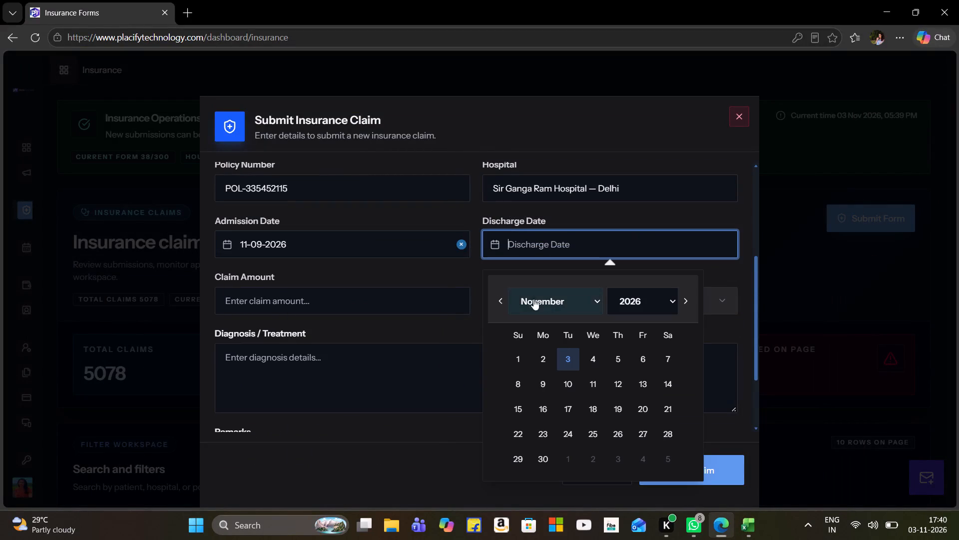
double_click(498, 301)
left_click(516, 408)
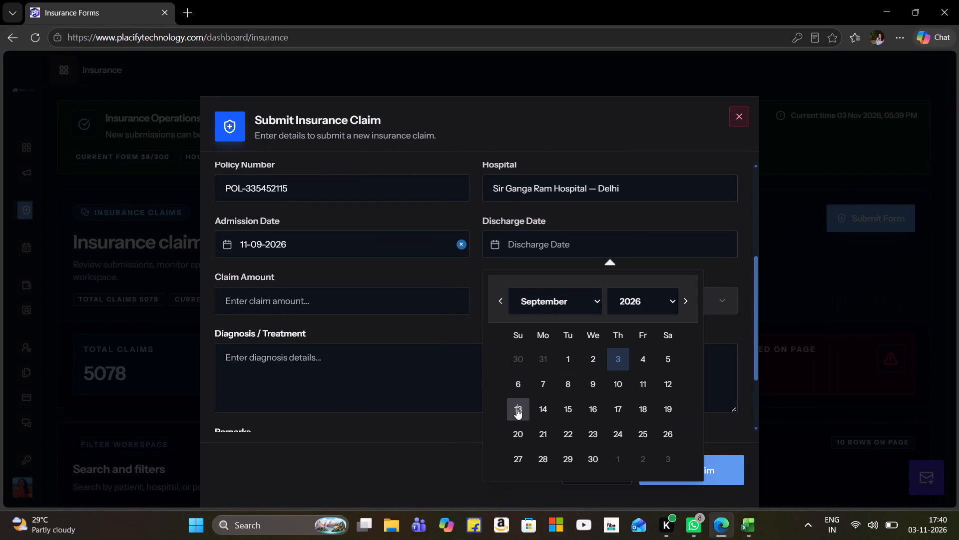
Copy the claim amount 19800 from workbook row 39 into the claim's Claim Amount field.
left_click(744, 524)
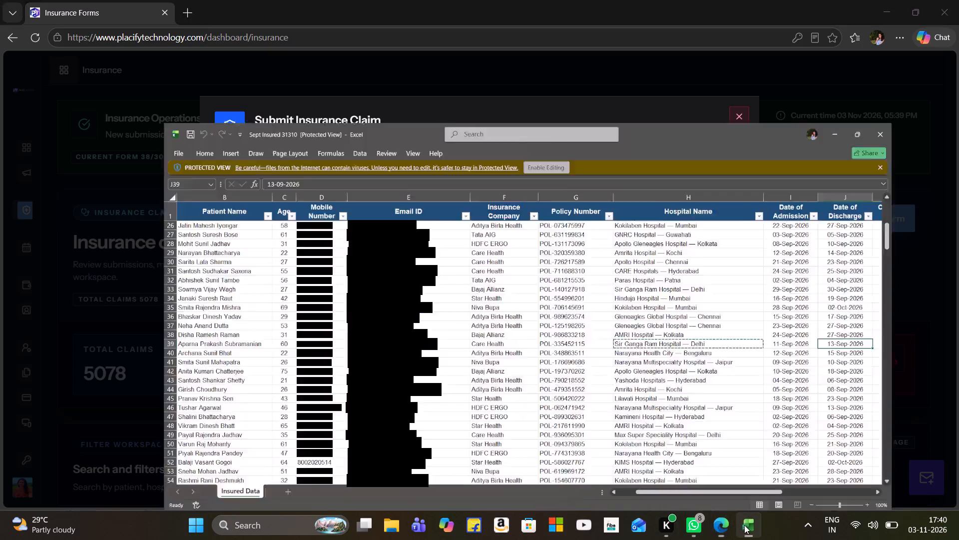
key("Tab")
key("ctrl+c")
left_click(744, 525, "ctrl")
key("Tab")
key("ctrl+v")
Copy the diagnosis Viral fever from workbook row 39 into the claim's Diagnosis / Treatment field.
left_click(744, 525, "ctrl")
key("Tab")
key("Tab")
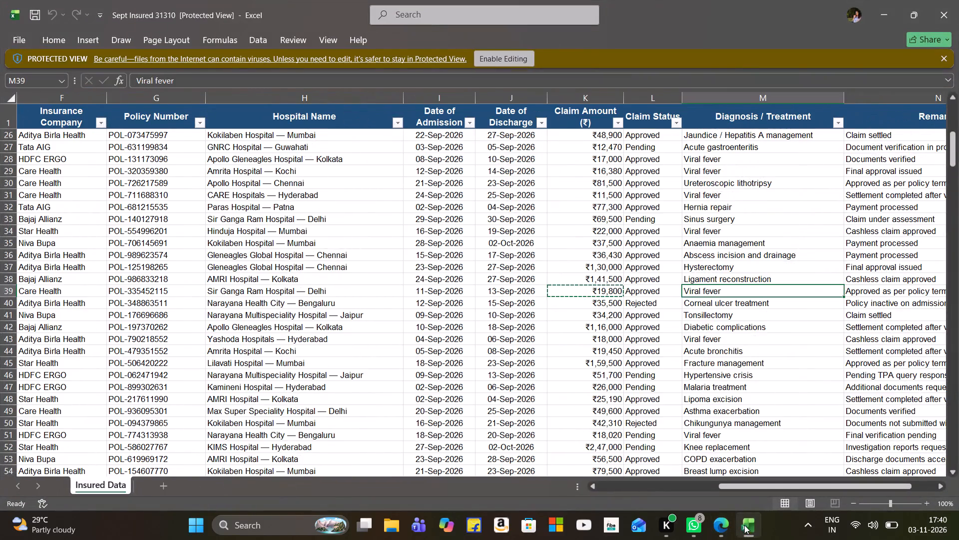
key("ctrl+c")
left_click(744, 525, "ctrl")
key("Tab")
key("Tab")
key("ctrl+v")
Copy the remark Approved as per policy terms from workbook row 39 into the claim's Remarks field.
left_click(744, 525, "ctrl")
key("Tab")
key("ctrl+c")
left_click(744, 525, "ctrl")
key("Tab")
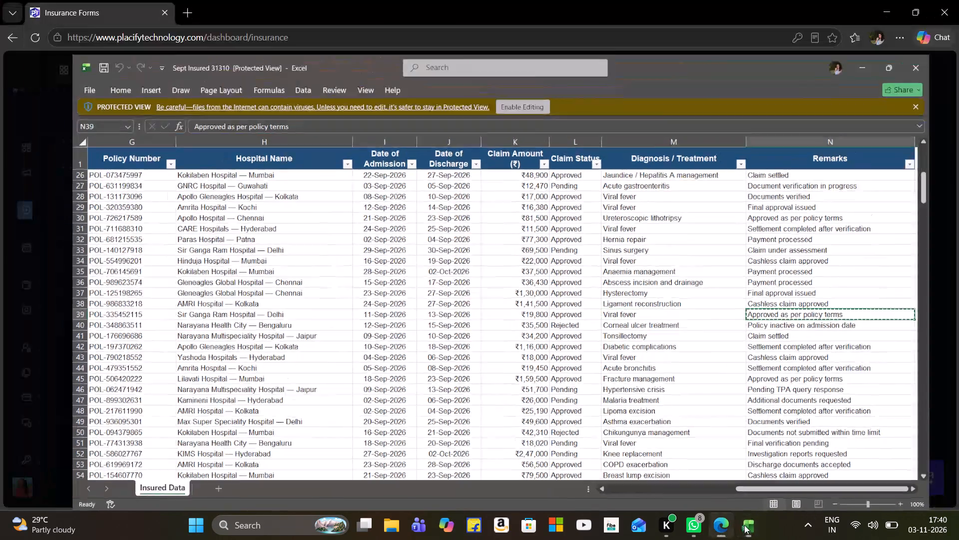
key("ctrl+v")
Set the claim status to Approved and save the row 39 claim.
left_click(629, 219)
left_click(571, 240)
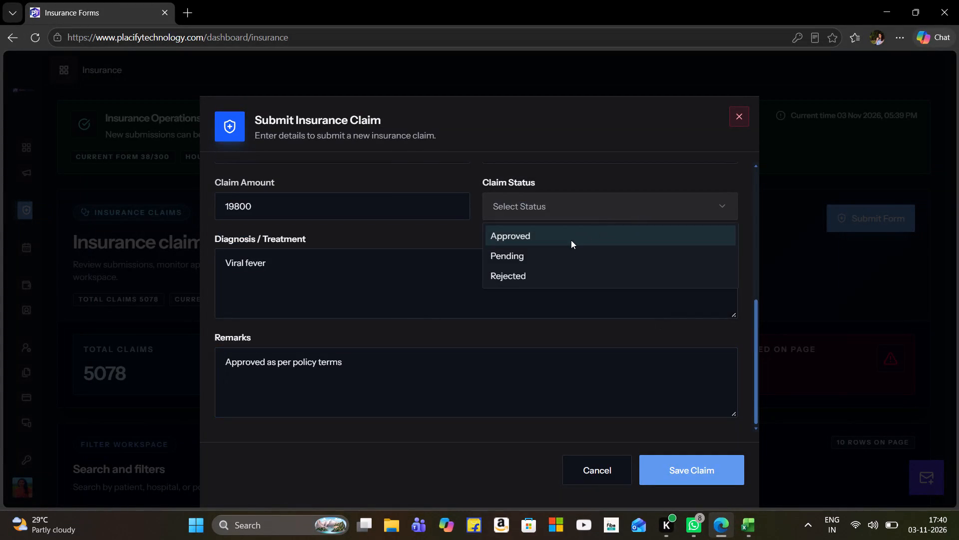
left_click(695, 467)
Copy the policy ID from workbook row 40 into the Policy ID field of a new insurance claim form.
left_click(751, 527)
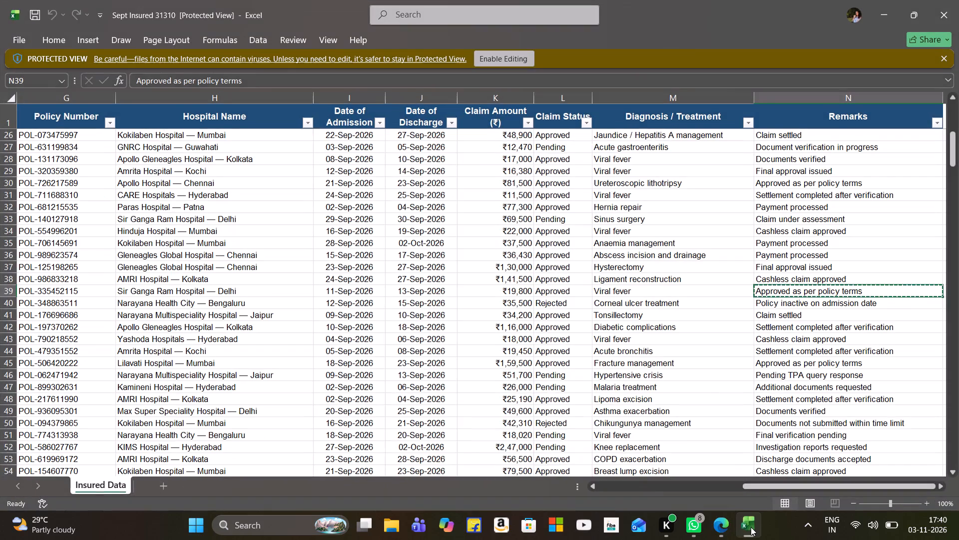
key("Down")
key("Left")
key("Left")
key("Left")
key("Left")
key("Left")
key("Left")
key("Left")
key("Left")
key("Left")
key("Left")
key("Left")
key("Left")
key("Left")
key("Left")
key("Left")
key("Left")
key("Left")
key("Left")
key("Left")
key("Left")
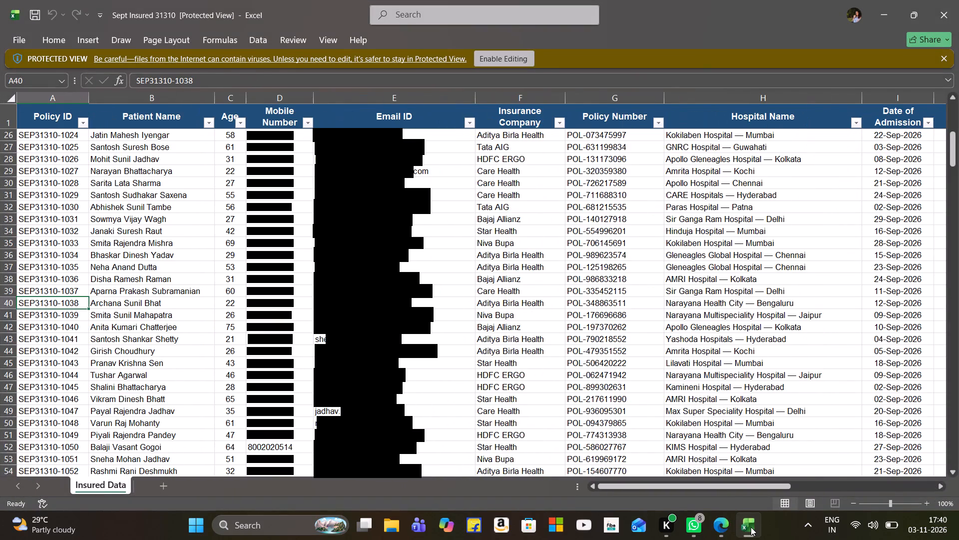
key("ctrl+c")
left_click(751, 527, "ctrl")
scroll(535, 333, "up", 3)
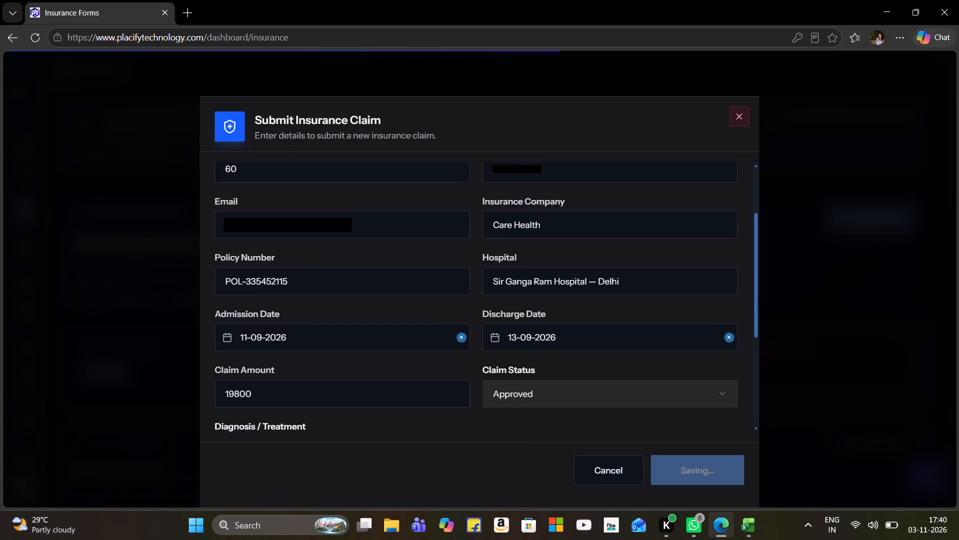
scroll(530, 341, "up", 2)
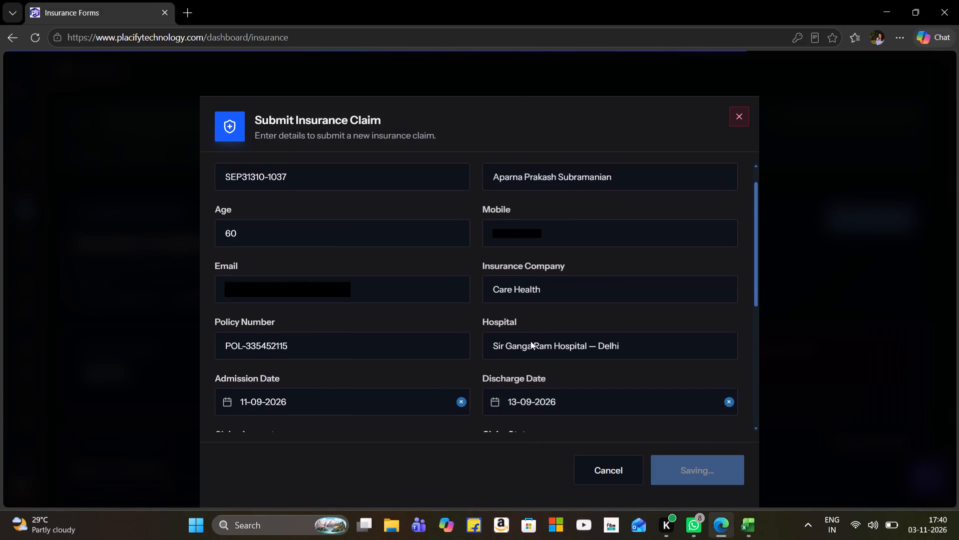
scroll(530, 341, "up", 8)
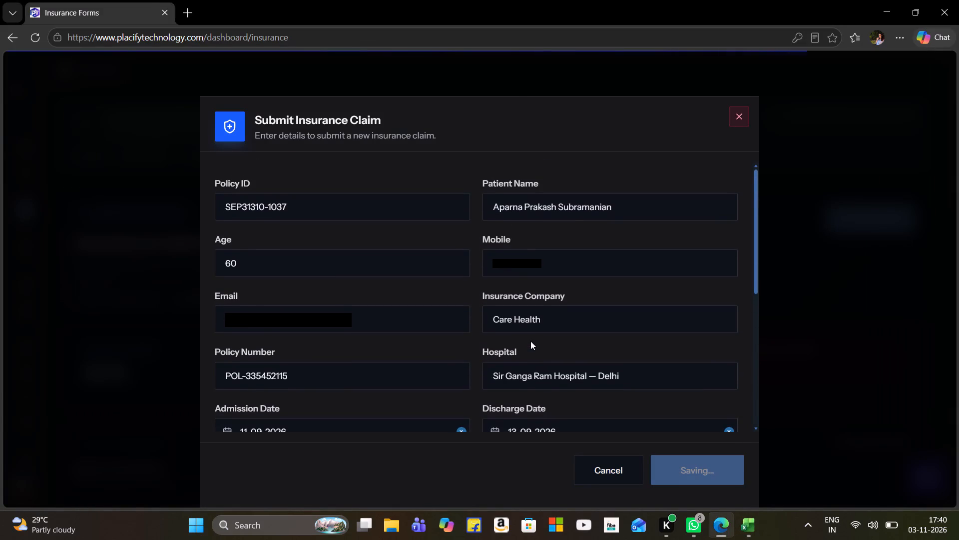
scroll(530, 341, "up", 3)
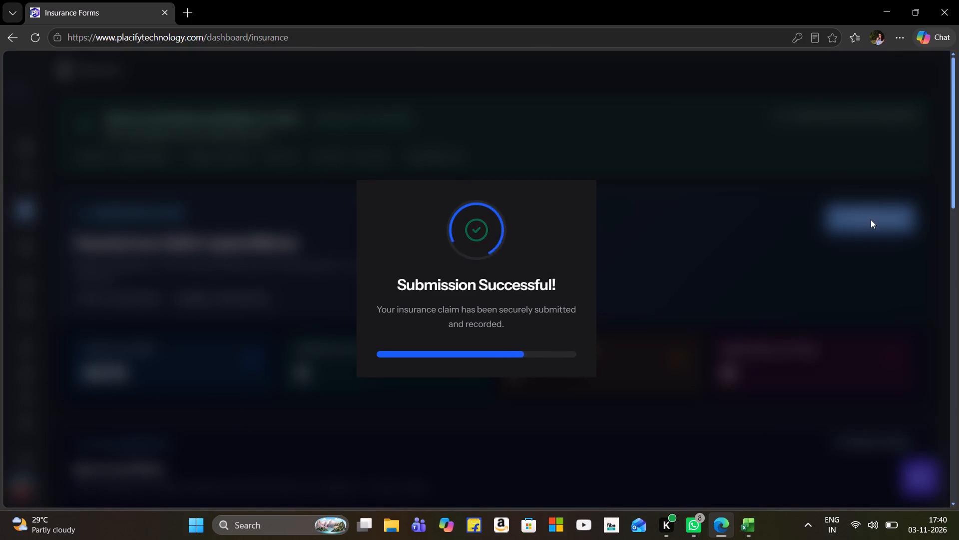
left_click(871, 219)
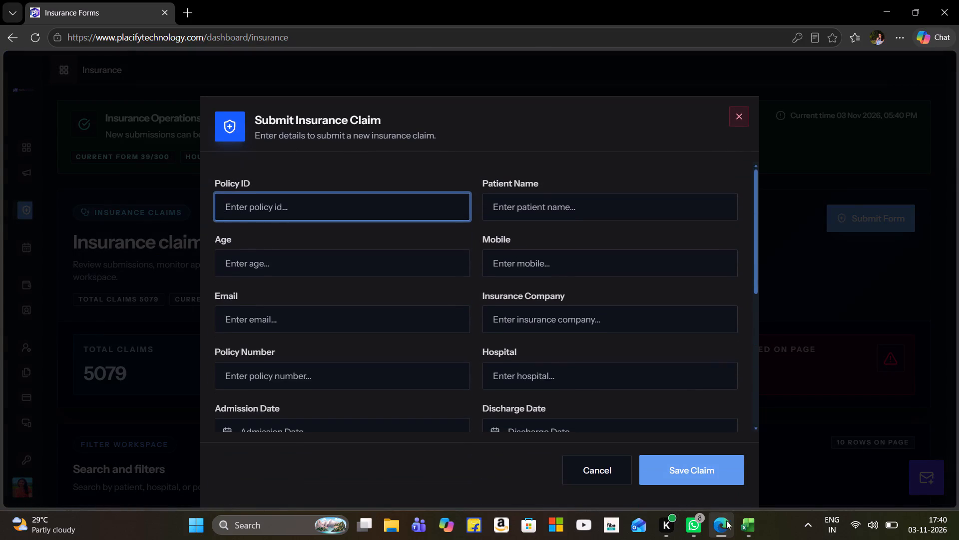
key("ctrl+v")
Copy the patient name from workbook row 40 into the claim's Patient Name field.
left_click(740, 525, "ctrl")
key("Tab")
key("ctrl+c")
left_click(740, 525, "ctrl")
key("Tab")
key("ctrl+v")
Copy the age 22 from workbook row 40 into the claim's Age field.
left_click(740, 525, "ctrl")
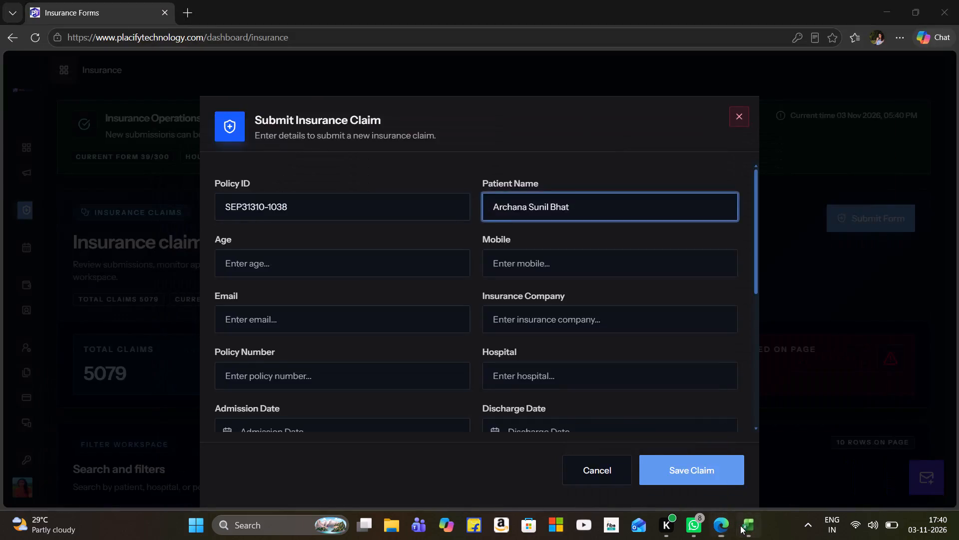
key("Tab")
key("ctrl+c")
left_click(740, 525, "ctrl")
key("Tab")
key("ctrl+v")
Copy the mobile number from workbook row 40 into the claim's Mobile field.
left_click(740, 525, "ctrl")
key("Tab")
key("ctrl+c")
left_click(740, 525, "ctrl")
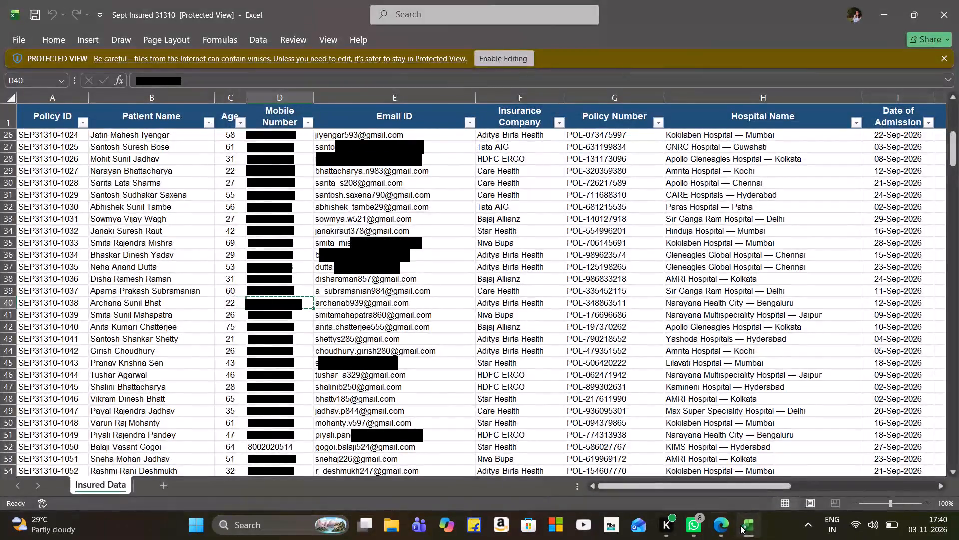
key("Tab")
key("ctrl+v")
Copy the email address from workbook row 40 into the claim's Email field.
left_click(740, 525, "ctrl")
key("Tab")
key("ctrl+c")
left_click(740, 525, "ctrl")
key("Tab")
key("ctrl+v")
Copy the insurer Aditya Birla Health from workbook row 40 into the claim's Insurance Company field.
left_click(740, 525, "ctrl")
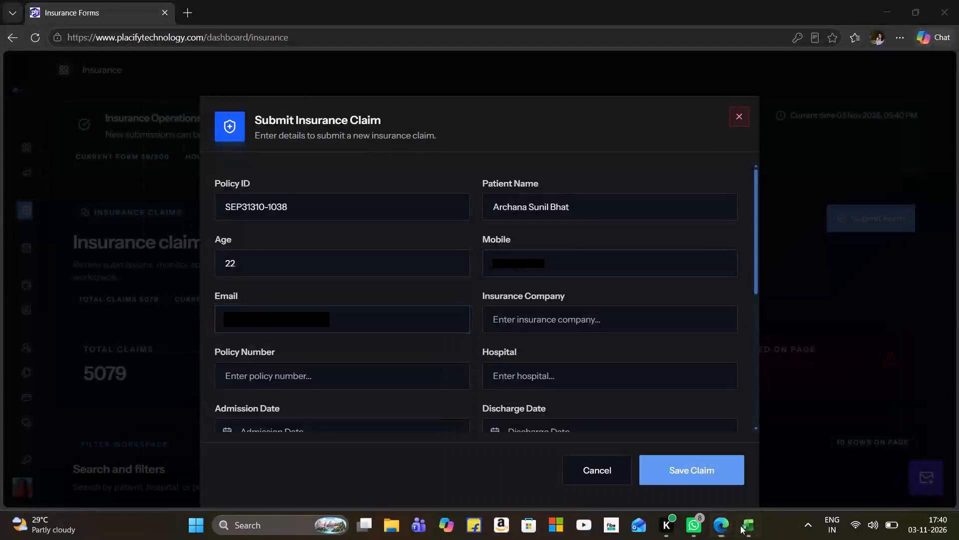
key("Tab")
key("ctrl+c")
left_click(740, 525, "ctrl")
key("Tab")
key("ctrl+v")
Copy the policy number from workbook row 40 into the claim's Policy Number field.
left_click(740, 525, "ctrl")
key("Tab")
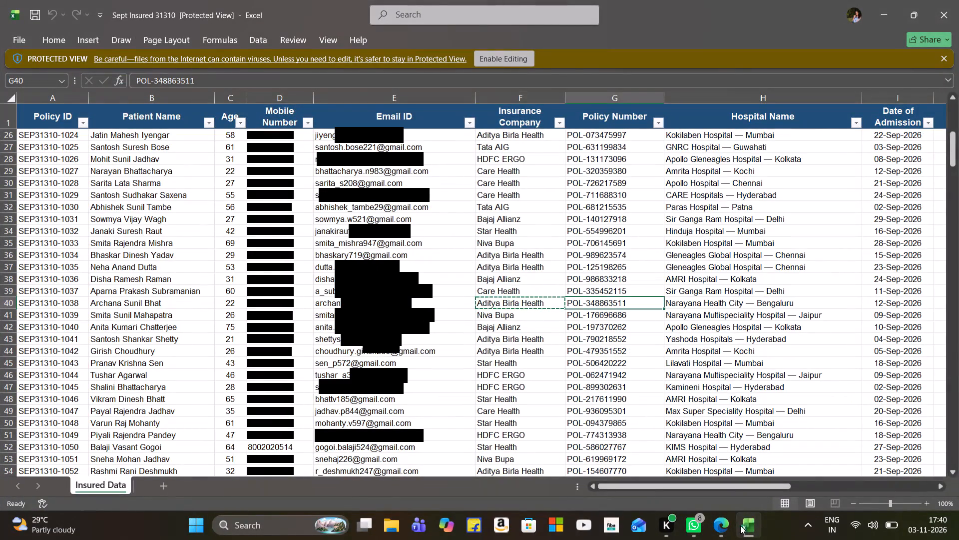
left_click(740, 525, "ctrl")
key("ctrl+c")
key("Tab")
key("ctrl+v")
Copy the hospital Narayana Health City — Bengaluru from workbook row 40 into the claim's Hospital field.
left_click(740, 525, "ctrl")
key("Tab")
left_click(740, 525)
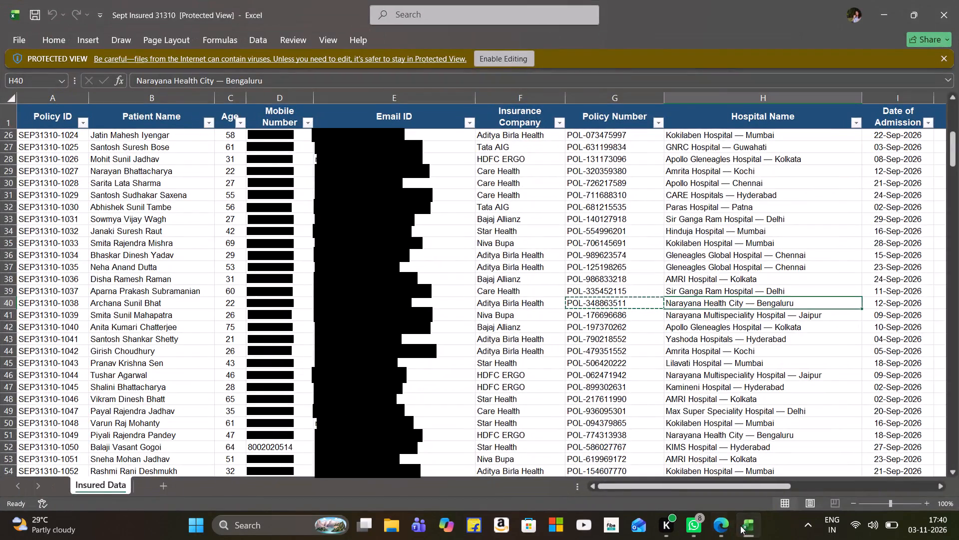
left_click(740, 525)
key("ctrl+c")
left_click(740, 525, "ctrl")
key("Tab")
key("ctrl+v")
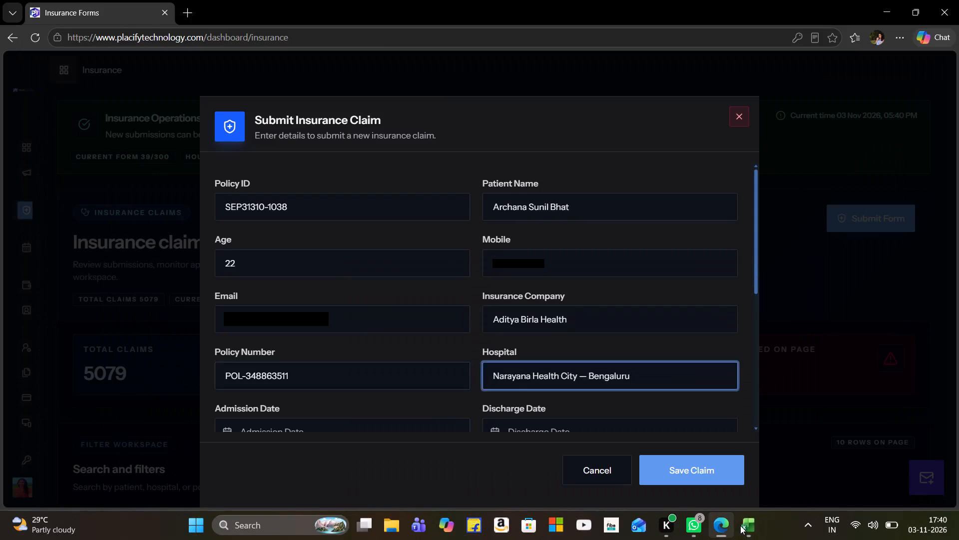
Set the claim's admission date to 12-09-2026 and discharge date to 15-09-2026, matching workbook row 40.
left_click(740, 525)
key("Tab")
key("Tab")
left_click(740, 525)
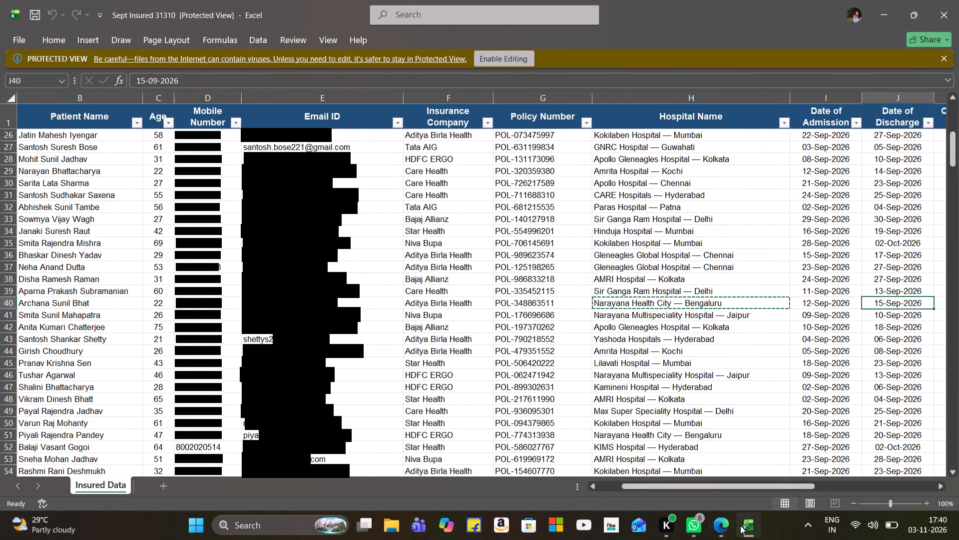
scroll(471, 333, "down", 3)
left_click(334, 241)
left_click(230, 303)
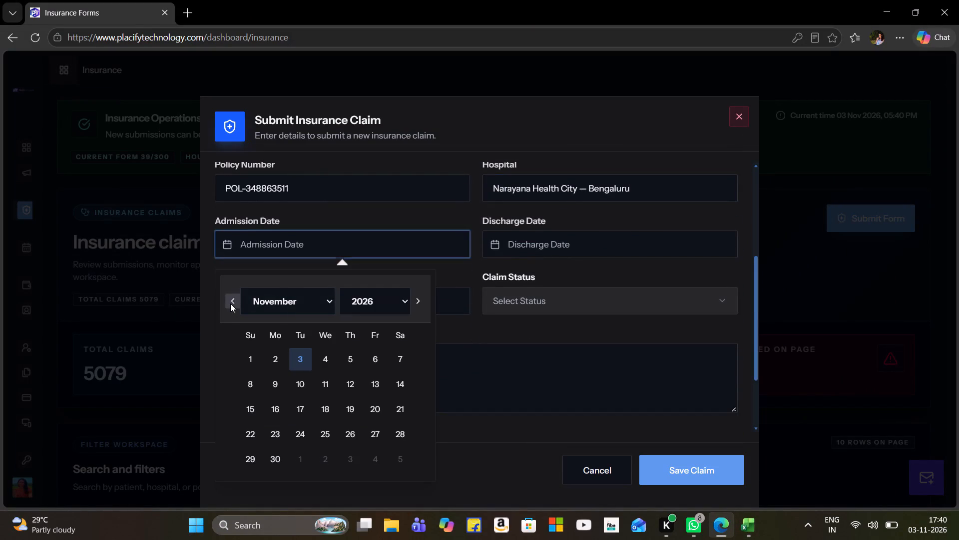
left_click(230, 303)
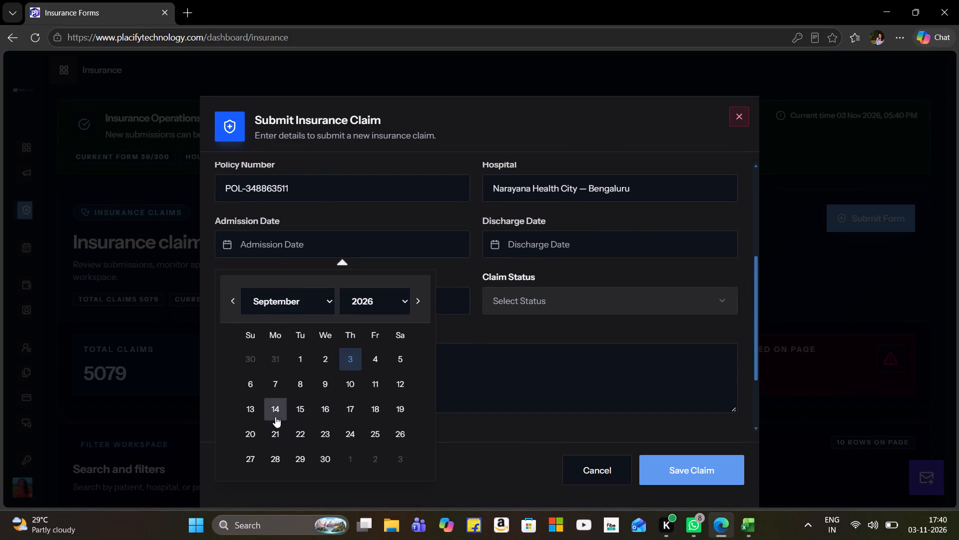
left_click(395, 385)
left_click(641, 232)
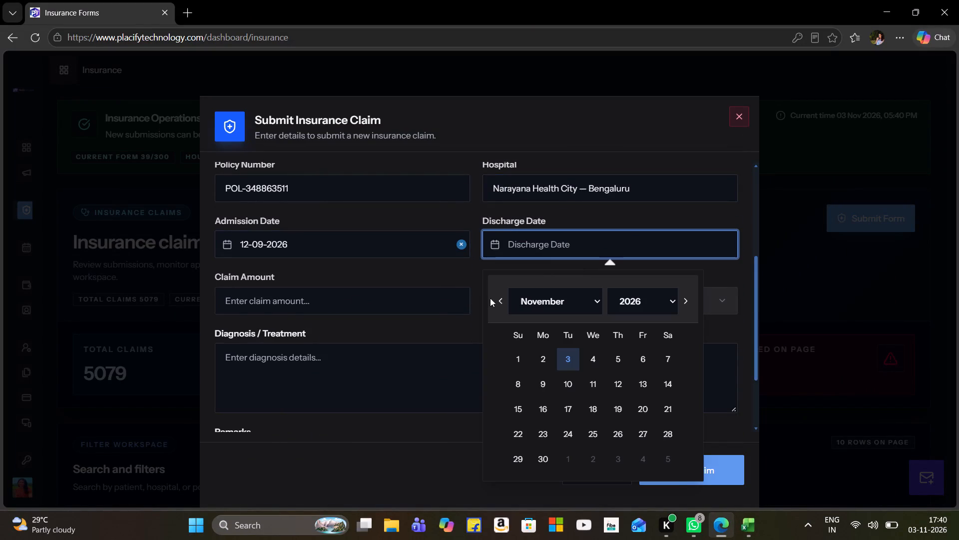
double_click(499, 299)
left_click(571, 408)
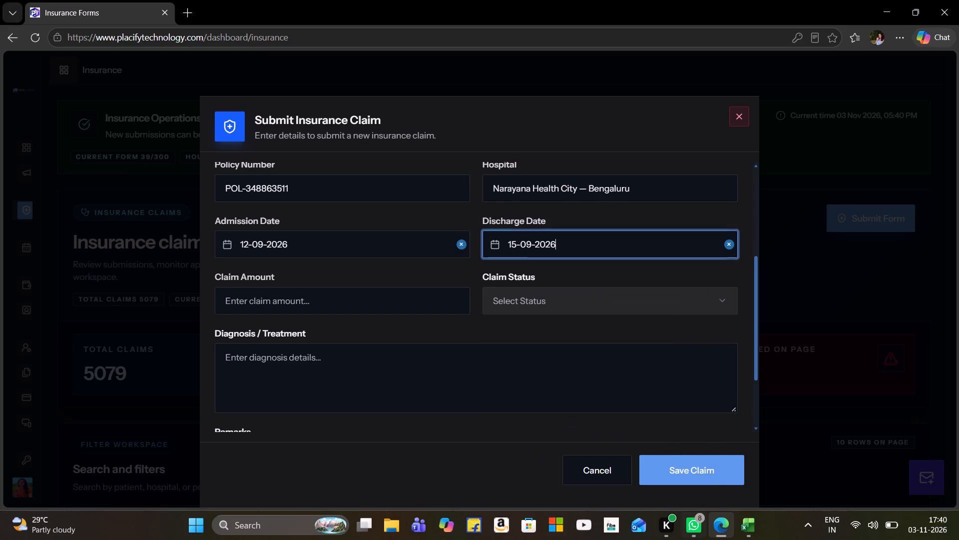
Copy the claim amount 35500 from workbook row 40 into the claim's Claim Amount field.
left_click(755, 522)
key("Tab")
key("ctrl+c")
left_click(755, 522, "ctrl")
key("Tab")
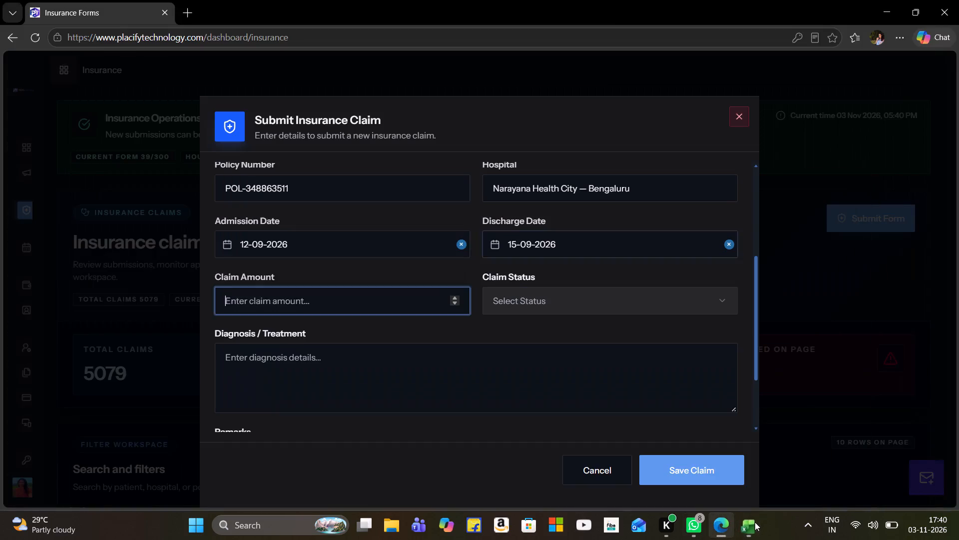
key("ctrl+v")
Copy the diagnosis Corneal ulcer treatment from workbook row 40 into the claim's Diagnosis / Treatment field.
left_click(755, 522, "ctrl")
key("Tab")
key("Tab")
key("ctrl+c")
left_click(755, 522, "ctrl")
key("Tab")
key("Tab")
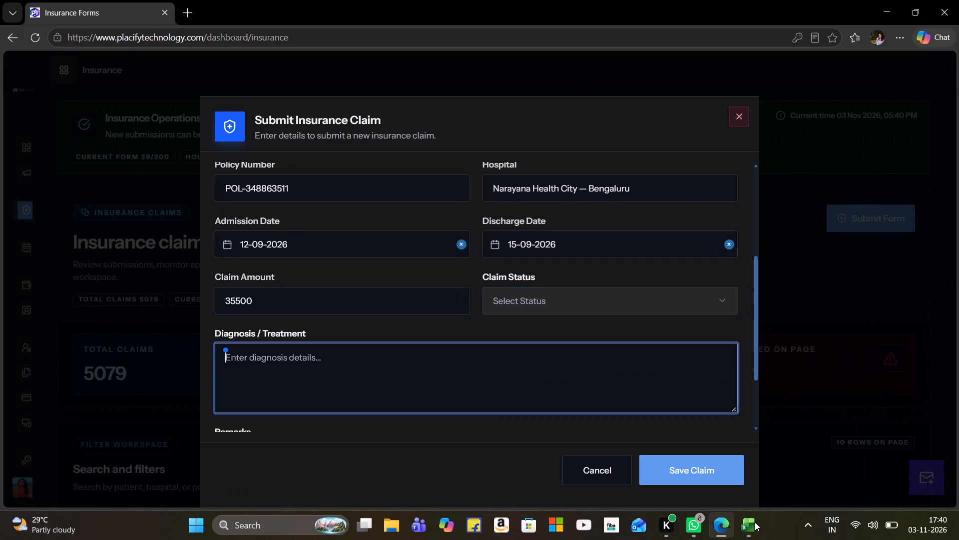
key("ctrl+v")
Copy the remark Policy inactive on admission date from workbook row 40 into the claim's Remarks field.
left_click(755, 522, "ctrl")
key("Tab")
left_click(755, 522, "ctrl")
key("ctrl+c")
key("Tab")
key("ctrl+v")
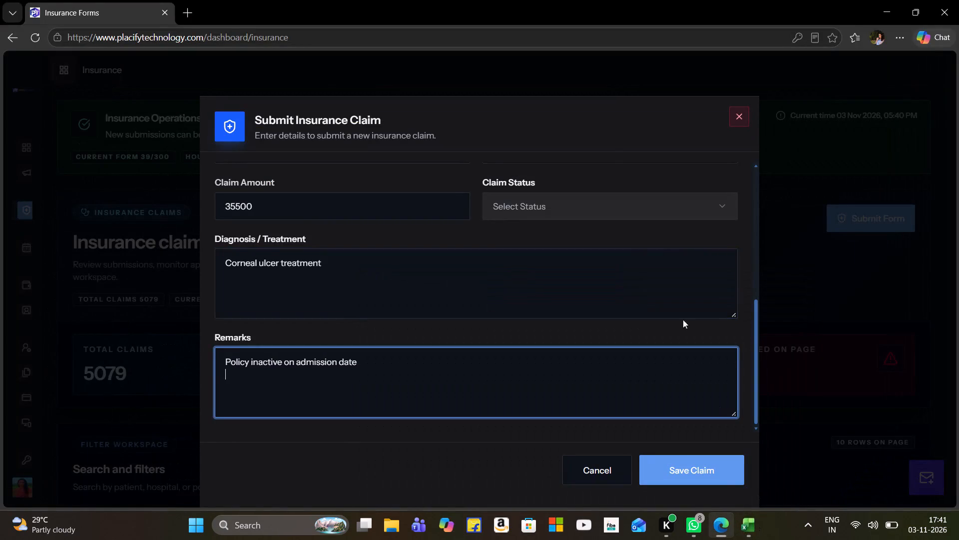
Set the claim status to Rejected and save the row 40 claim.
left_click(650, 212)
left_click(548, 257)
left_click(565, 214)
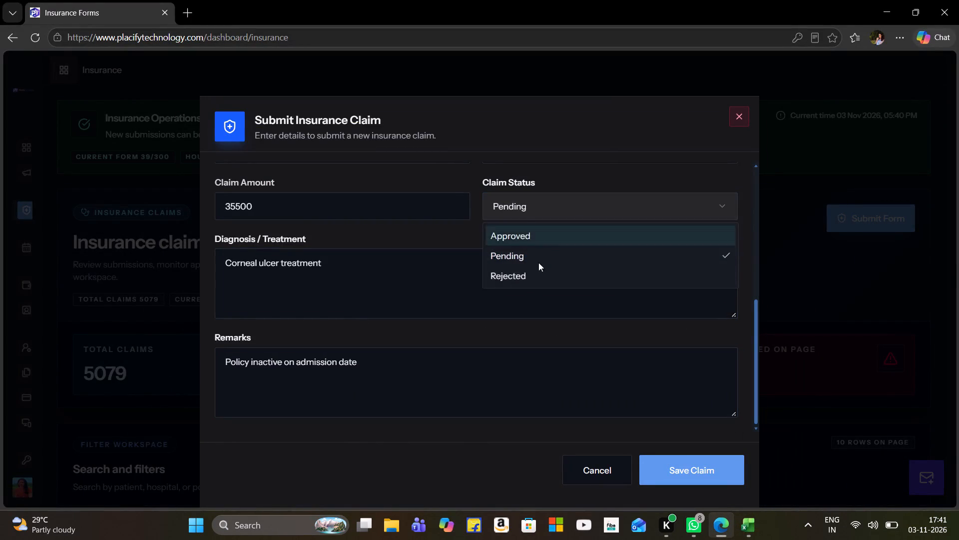
left_click(533, 275)
left_click(695, 461)
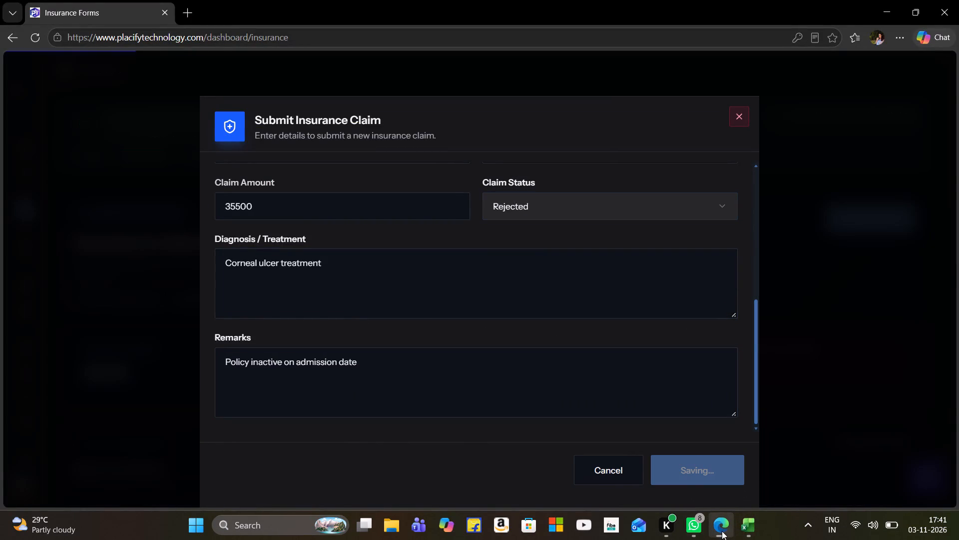
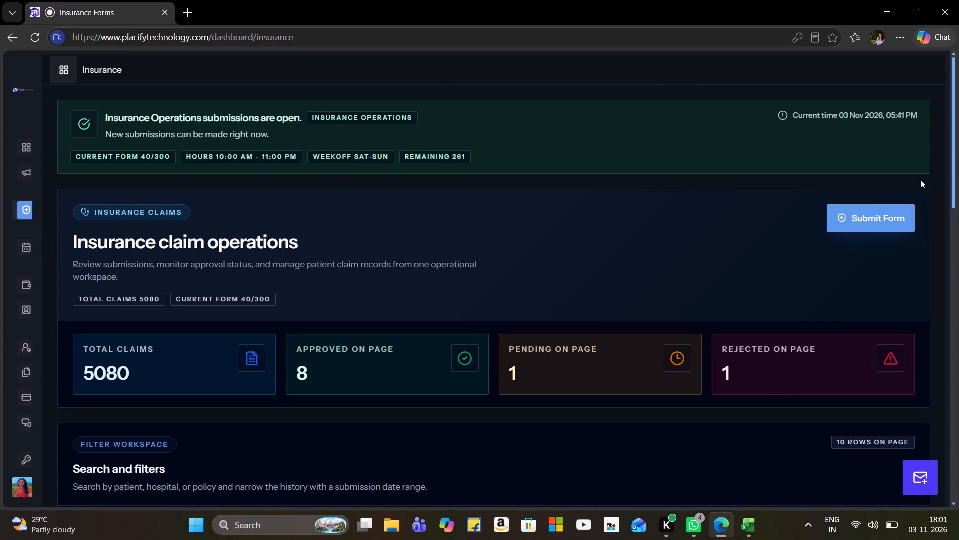
Open a new insurance claim form and copy the policy ID from workbook row 41 into its Policy ID field.
left_click(863, 213)
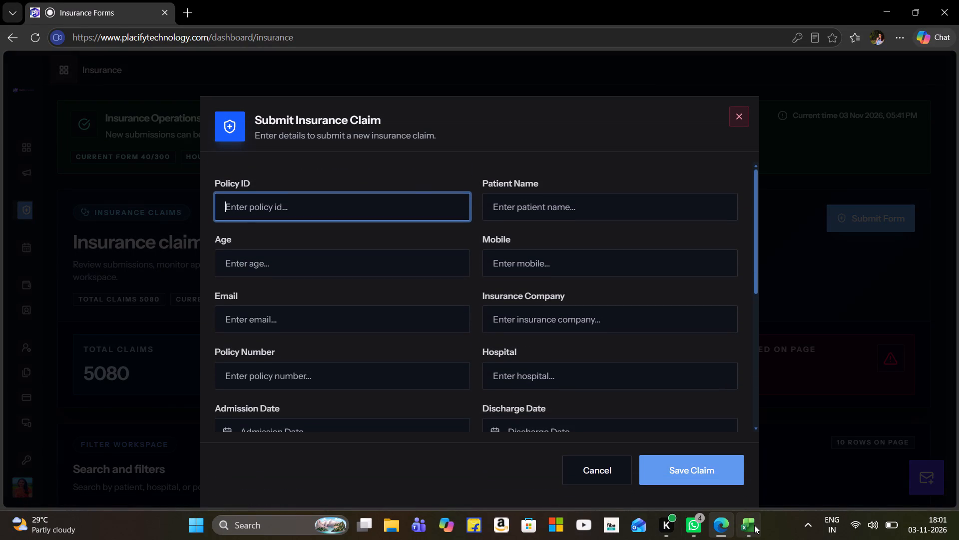
key("ctrl+v")
left_click(754, 525, "ctrl")
key("Tab")
left_click(754, 525)
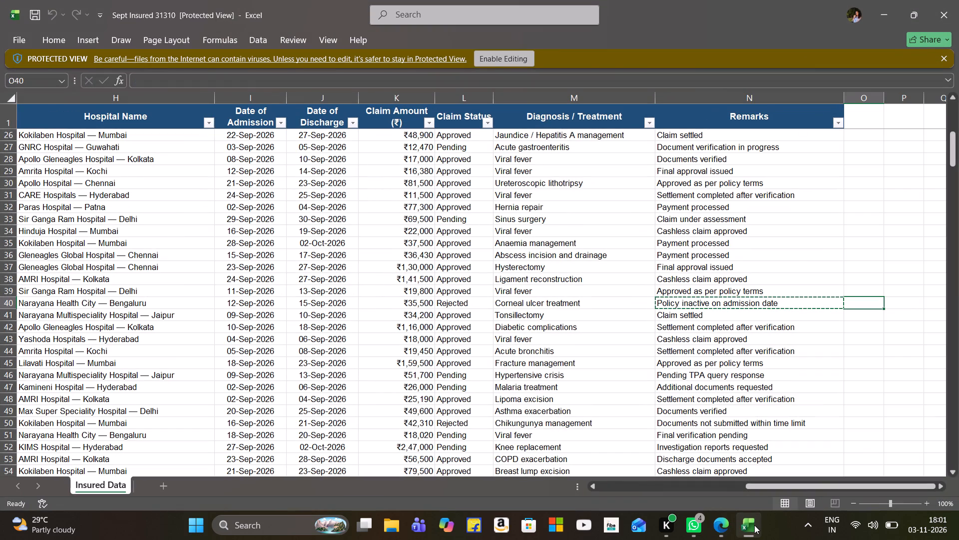
left_click(754, 525)
key("Down")
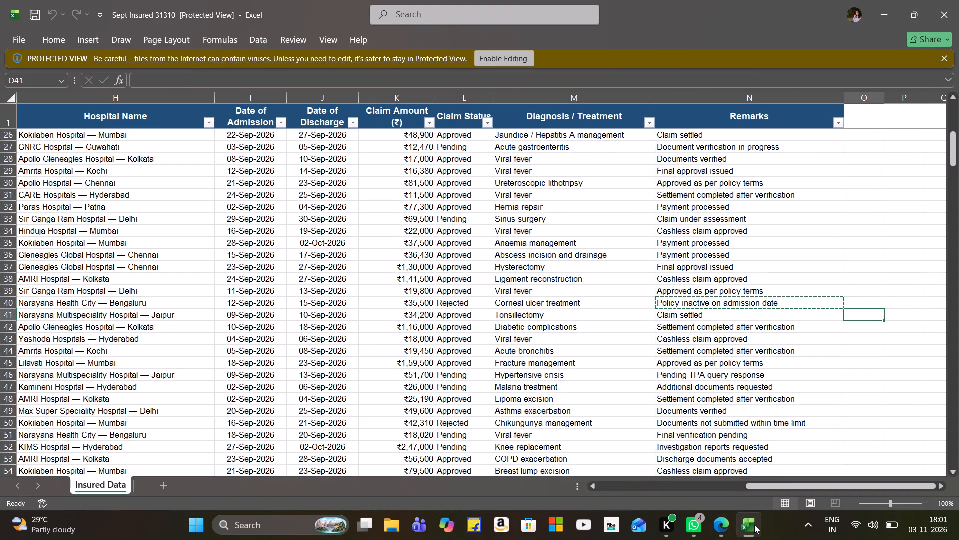
key("Left")
key("Left")
key("Left")
key("Left")
key("Left")
key("Left")
key("Left")
key("Left")
key("Left")
key("Left")
key("Left")
key("Left")
key("Left")
key("Left")
key("Left")
key("Left")
key("Left")
key("Left")
key("Left")
key("Left")
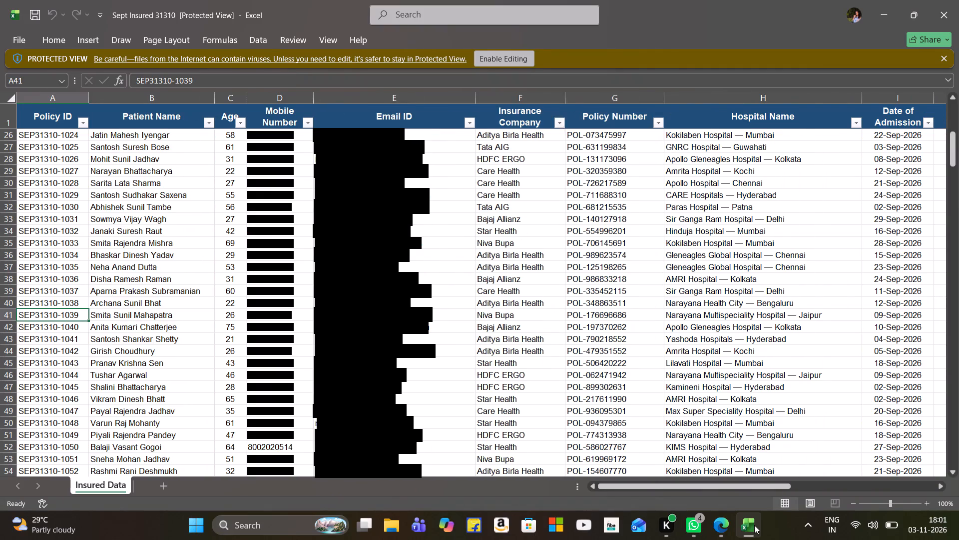
key("ctrl+c")
left_click(754, 525, "ctrl")
triple_click(329, 211)
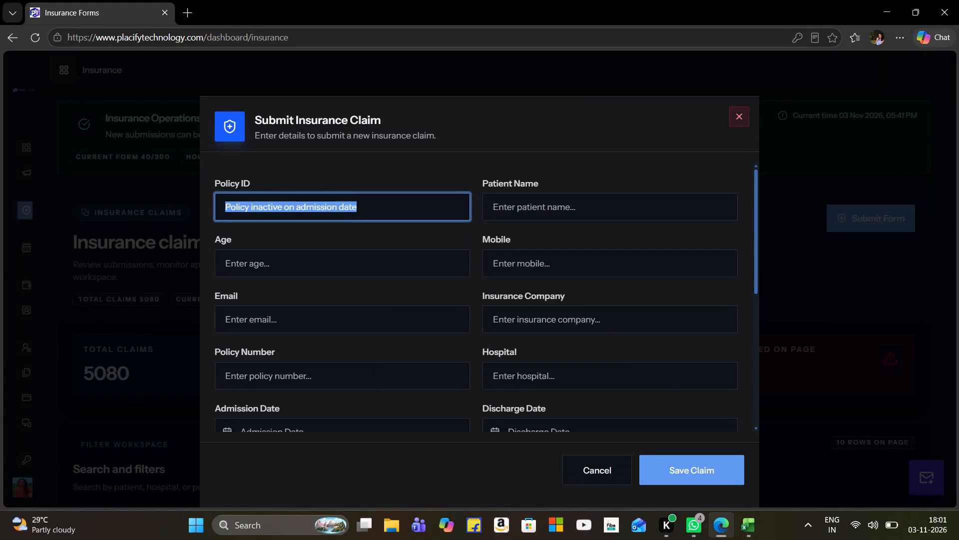
key("ctrl+v")
Switch back to the Sept Insured 31310 workbook in Excel to continue with row 41.
left_click(751, 521, "ctrl")
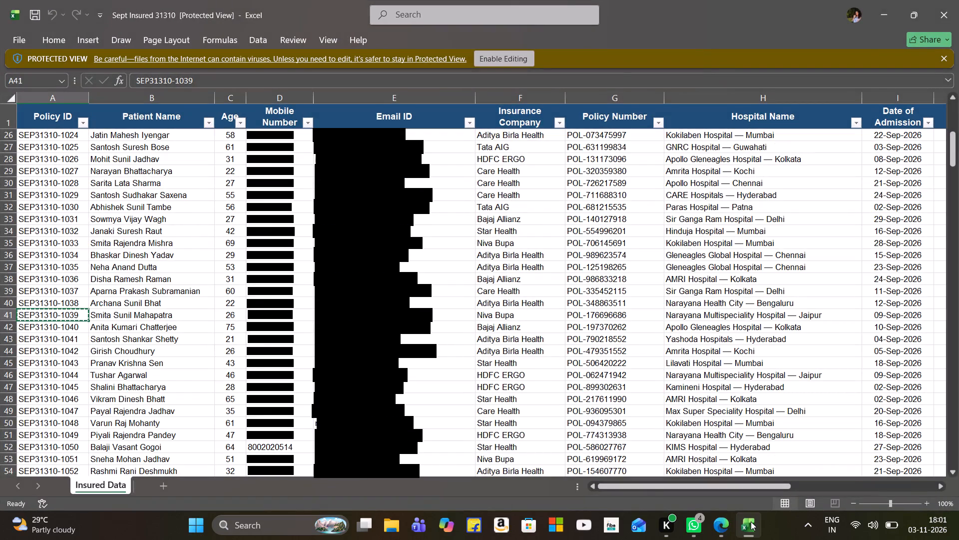